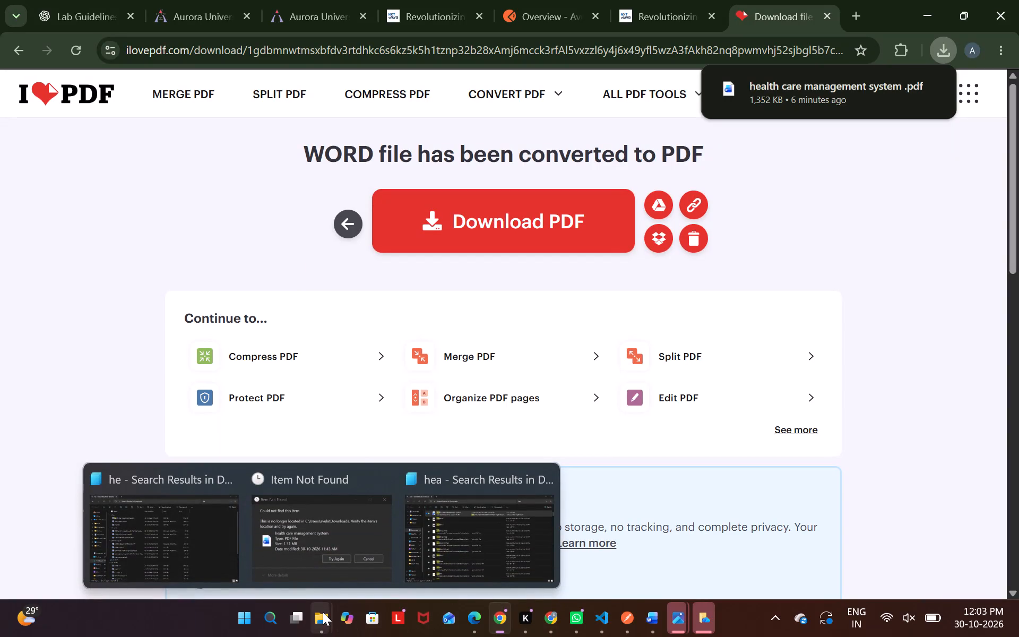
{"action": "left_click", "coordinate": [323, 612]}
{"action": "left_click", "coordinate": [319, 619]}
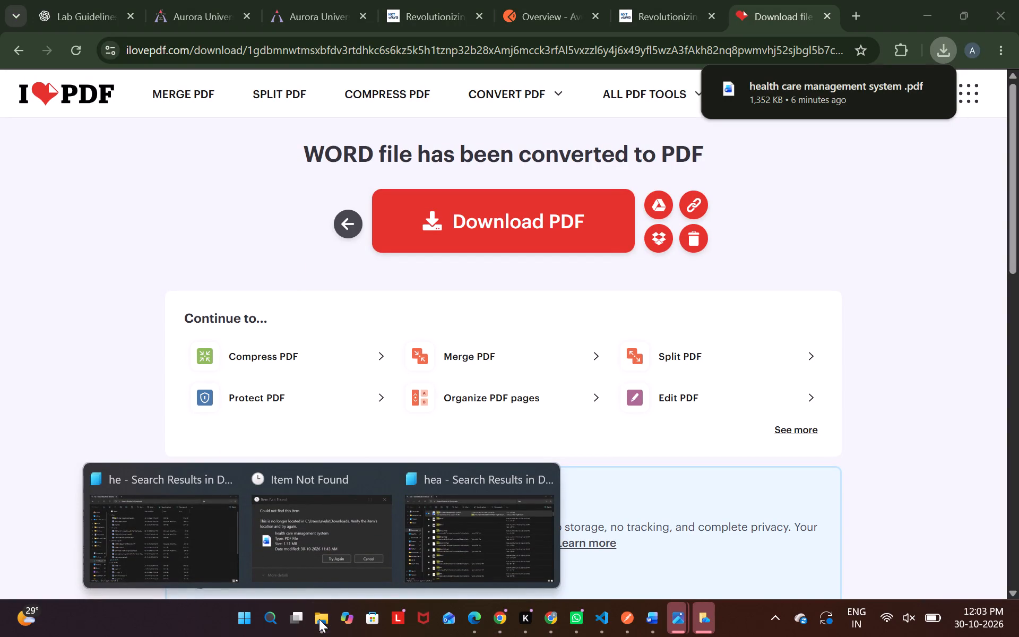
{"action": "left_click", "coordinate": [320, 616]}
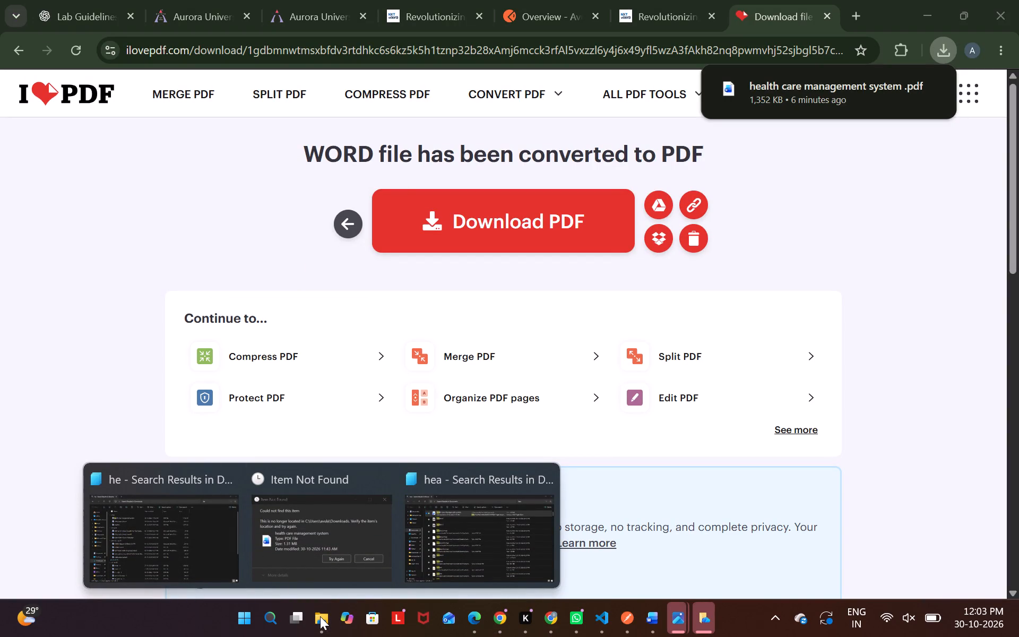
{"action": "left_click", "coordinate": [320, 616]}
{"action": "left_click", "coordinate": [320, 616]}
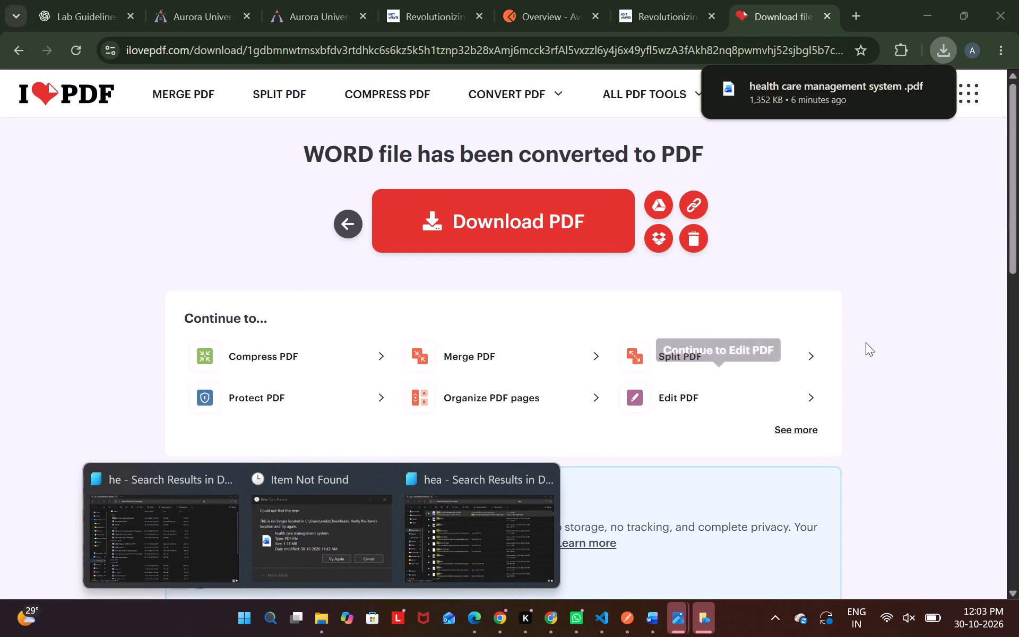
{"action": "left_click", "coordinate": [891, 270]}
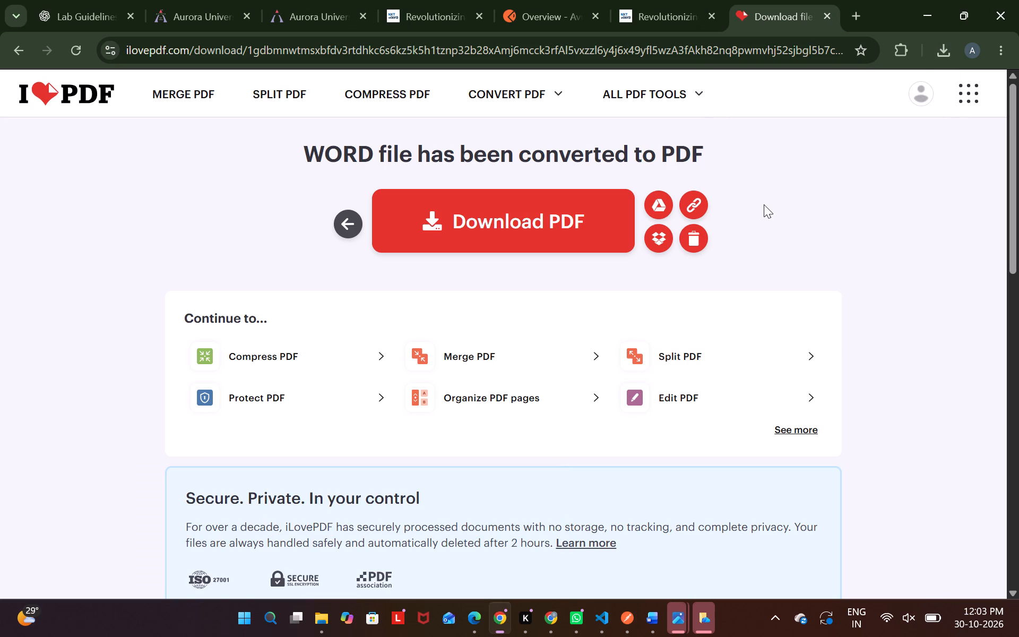
Switch to File Explorer, search the Documents folder for "he" and open the "health care management system" Word document.
{"action": "left_click", "coordinate": [318, 610]}
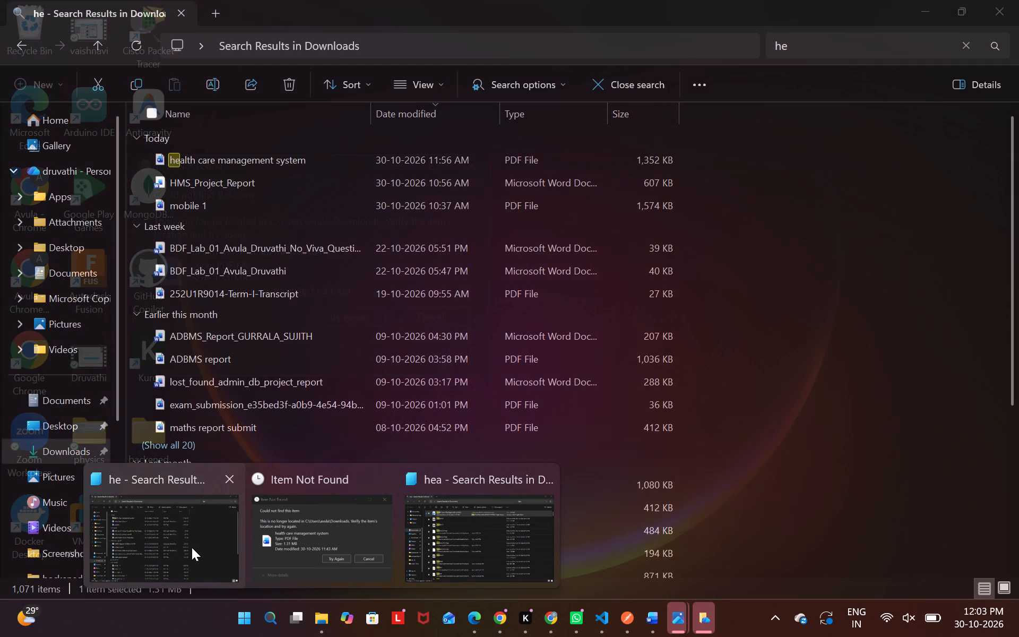
{"action": "left_click", "coordinate": [192, 547]}
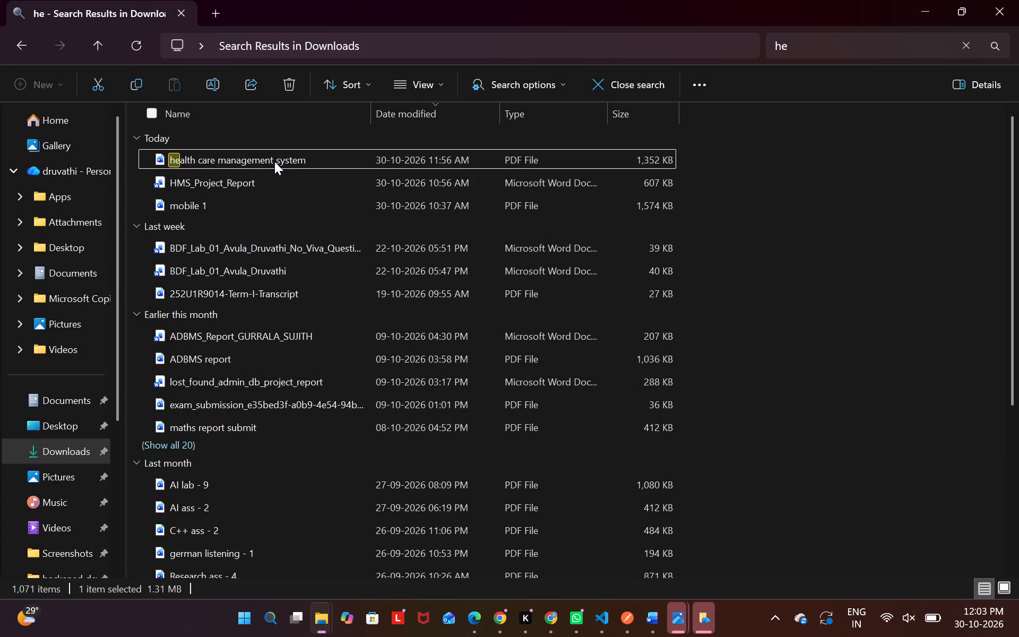
{"action": "left_click", "coordinate": [77, 400]}
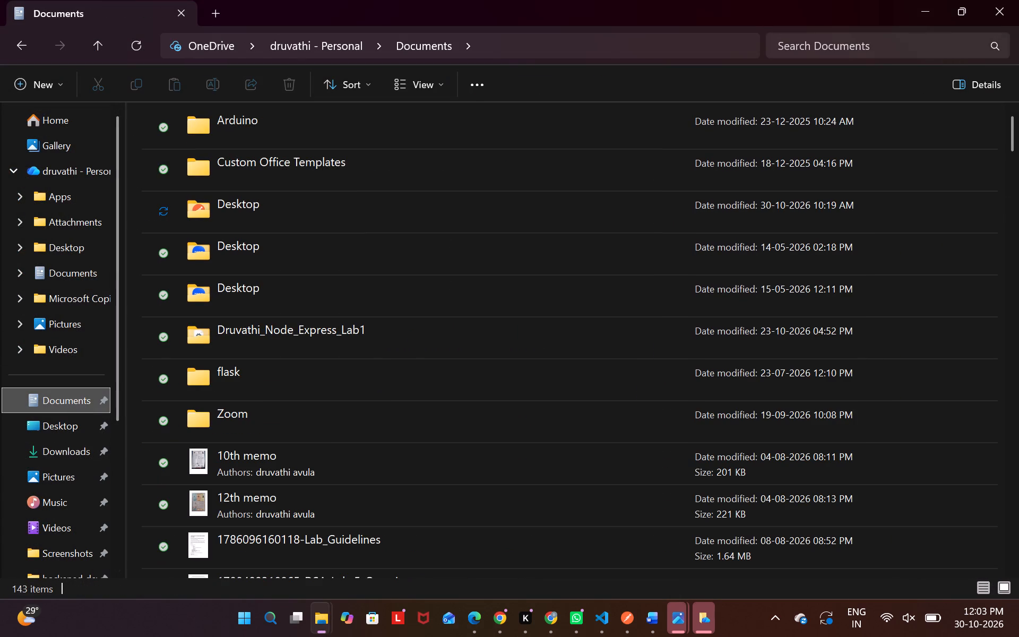
{"action": "left_click", "coordinate": [881, 42]}
{"action": "type", "text": "he"}
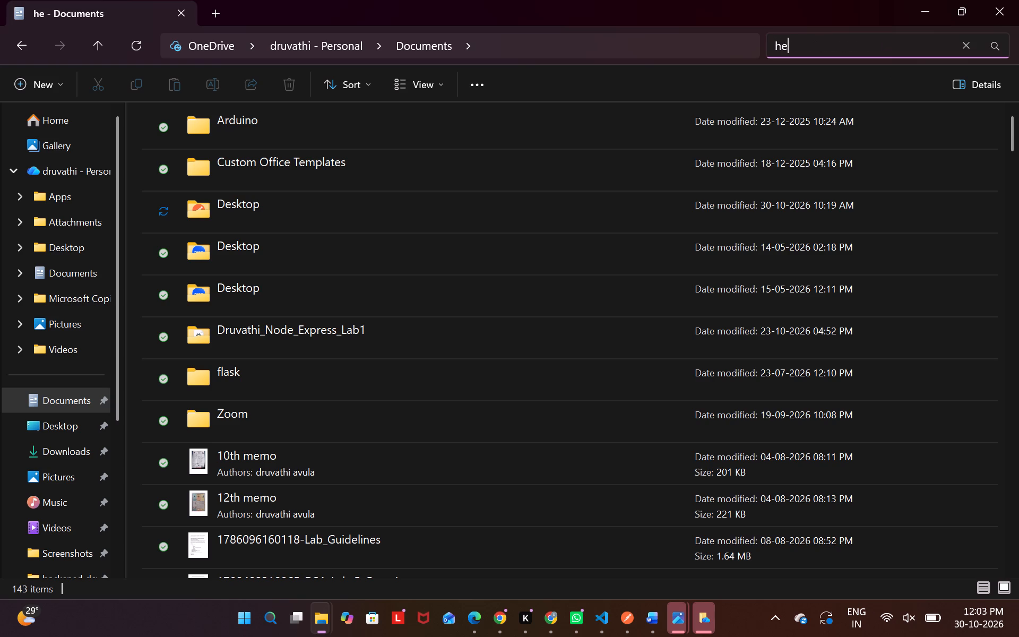
{"action": "double_click", "coordinate": [442, 112]}
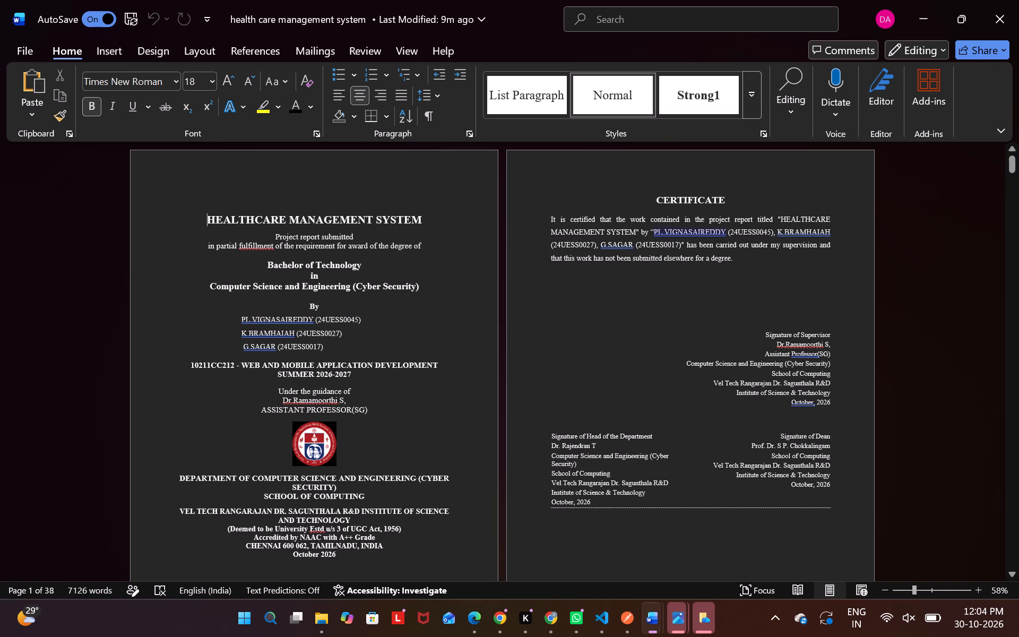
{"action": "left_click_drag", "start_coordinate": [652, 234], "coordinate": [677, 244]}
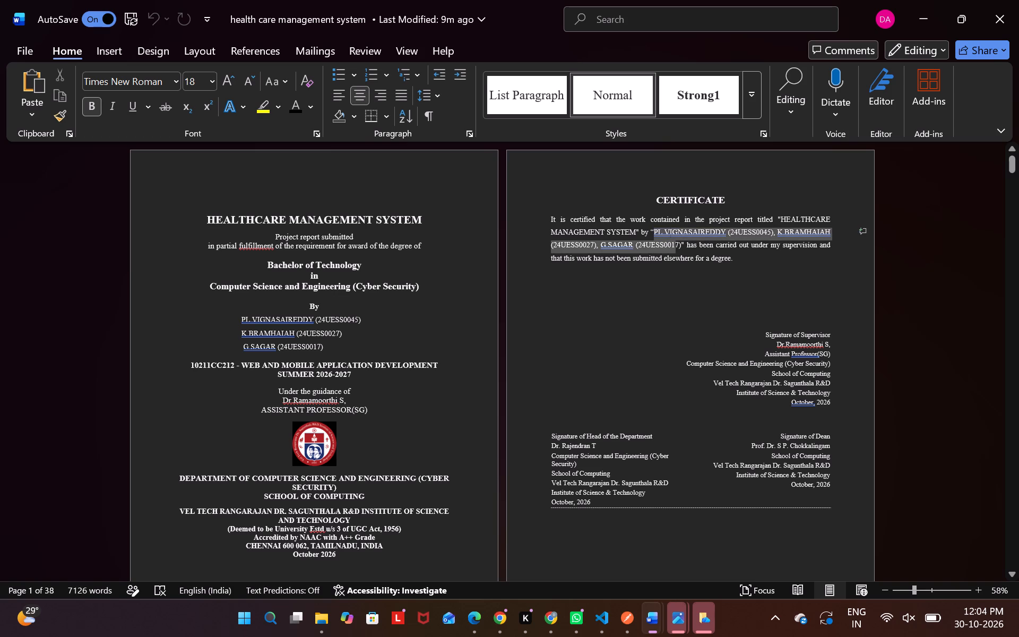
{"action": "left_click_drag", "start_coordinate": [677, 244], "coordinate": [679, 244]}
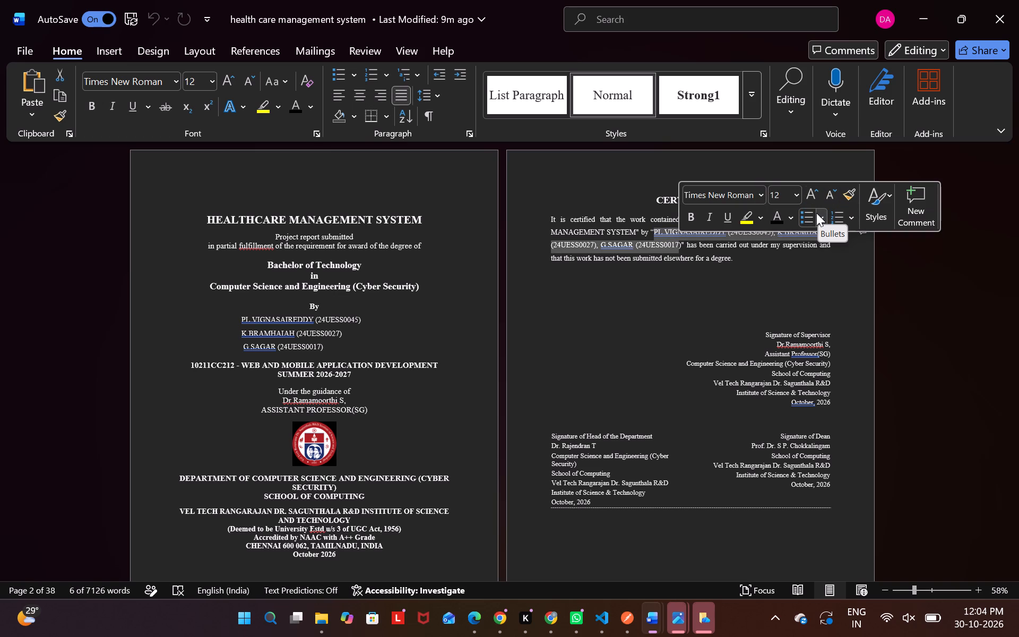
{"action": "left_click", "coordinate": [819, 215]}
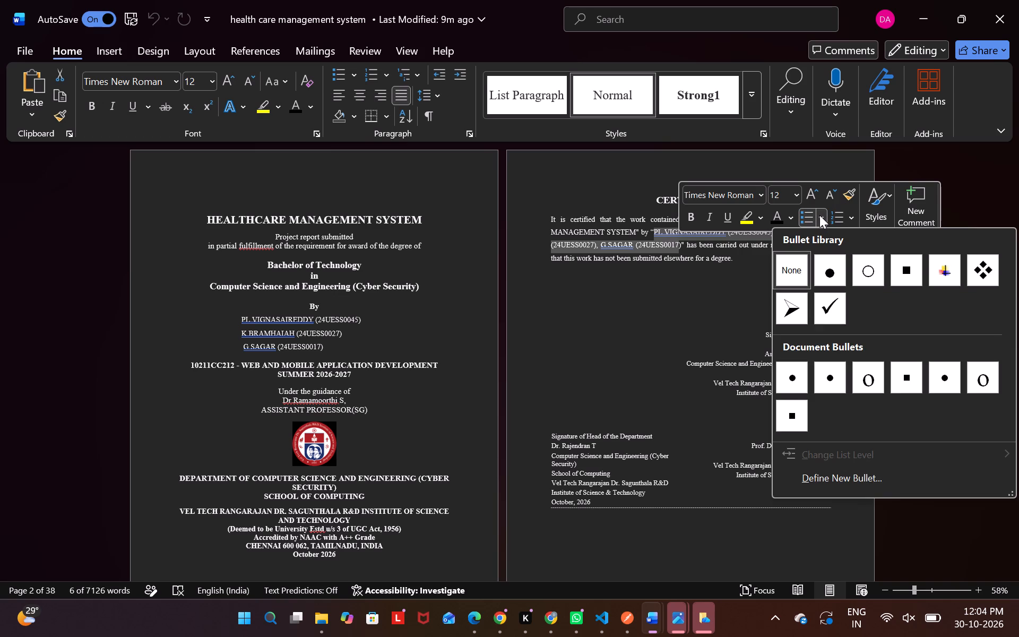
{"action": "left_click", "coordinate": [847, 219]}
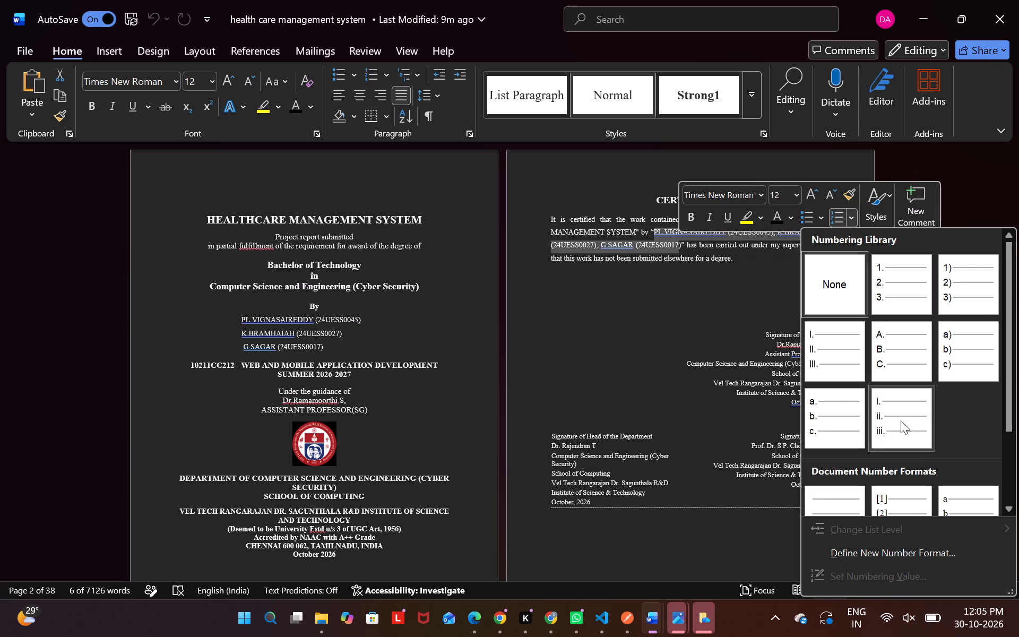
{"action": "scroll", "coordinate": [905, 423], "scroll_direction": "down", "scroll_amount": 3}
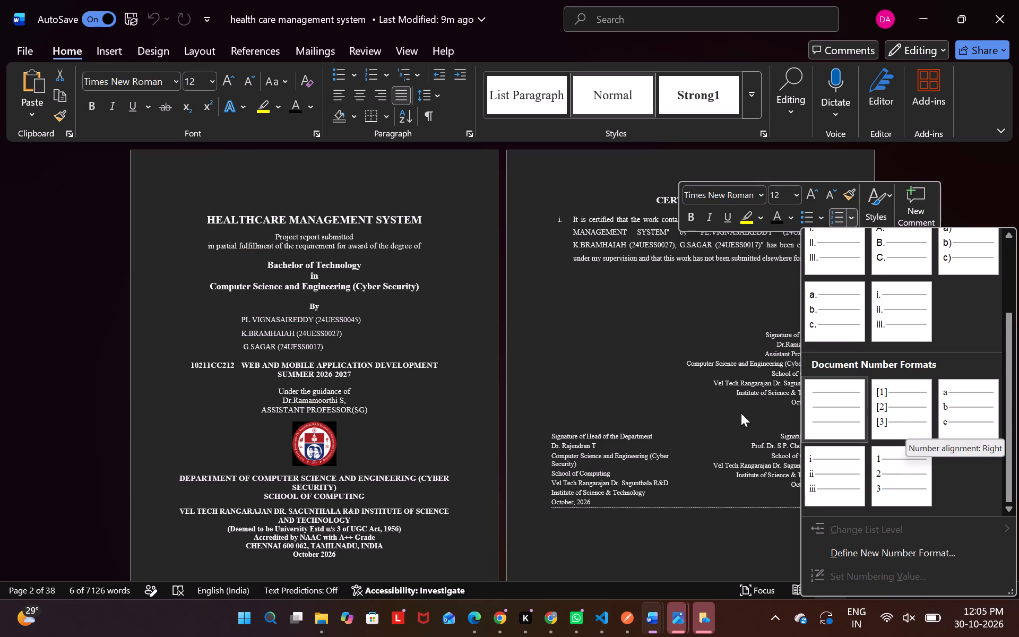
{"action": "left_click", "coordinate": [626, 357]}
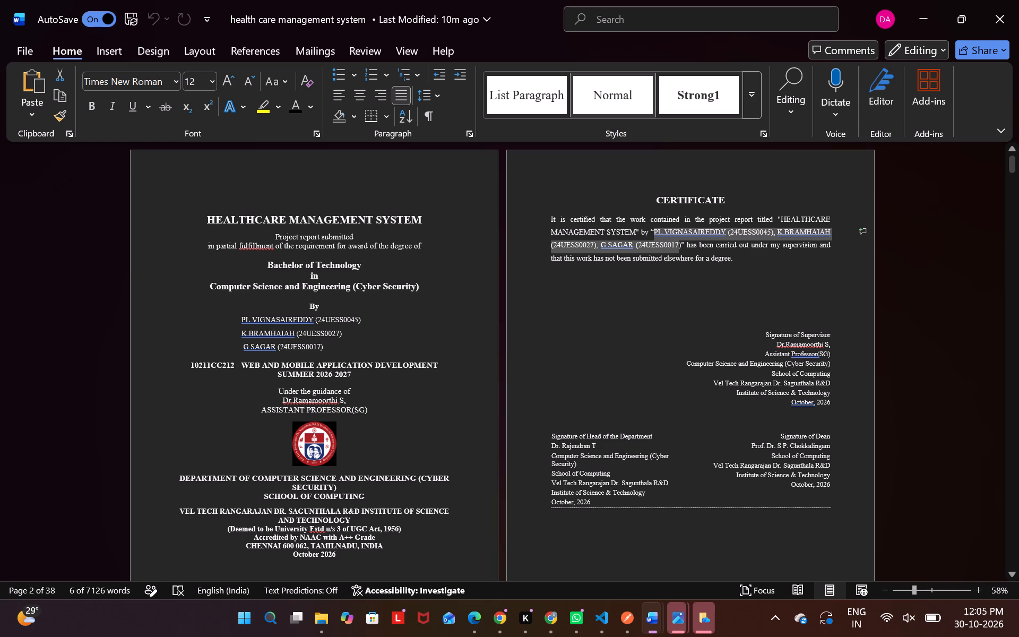
Change the font colour of all the cover page text, from the report title to the date, to standard Blue.
{"action": "left_click_drag", "start_coordinate": [210, 216], "coordinate": [380, 598]}
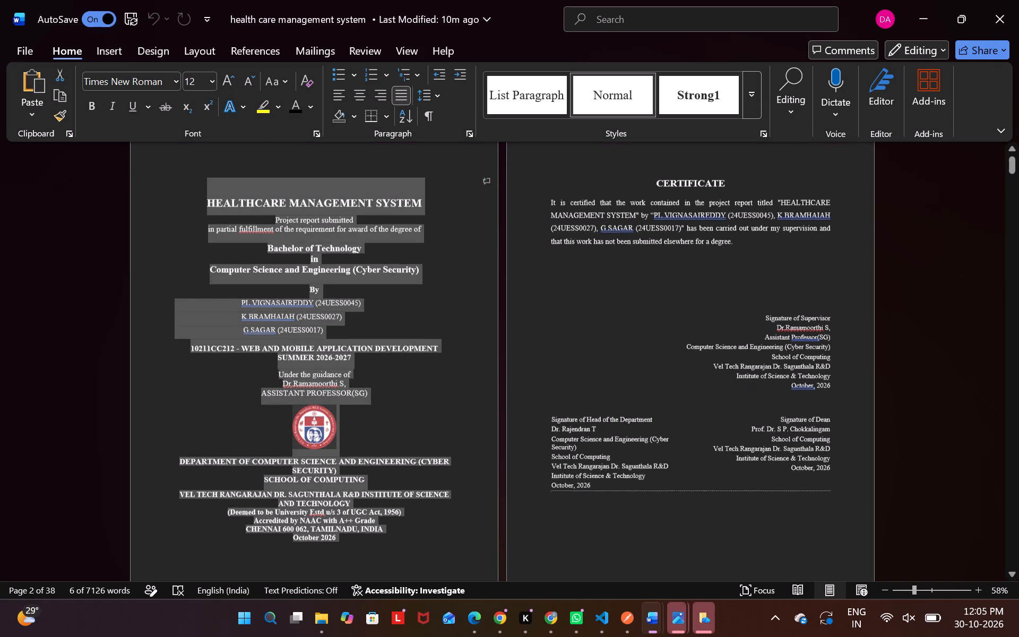
{"action": "left_click_drag", "start_coordinate": [380, 598], "coordinate": [375, 123]}
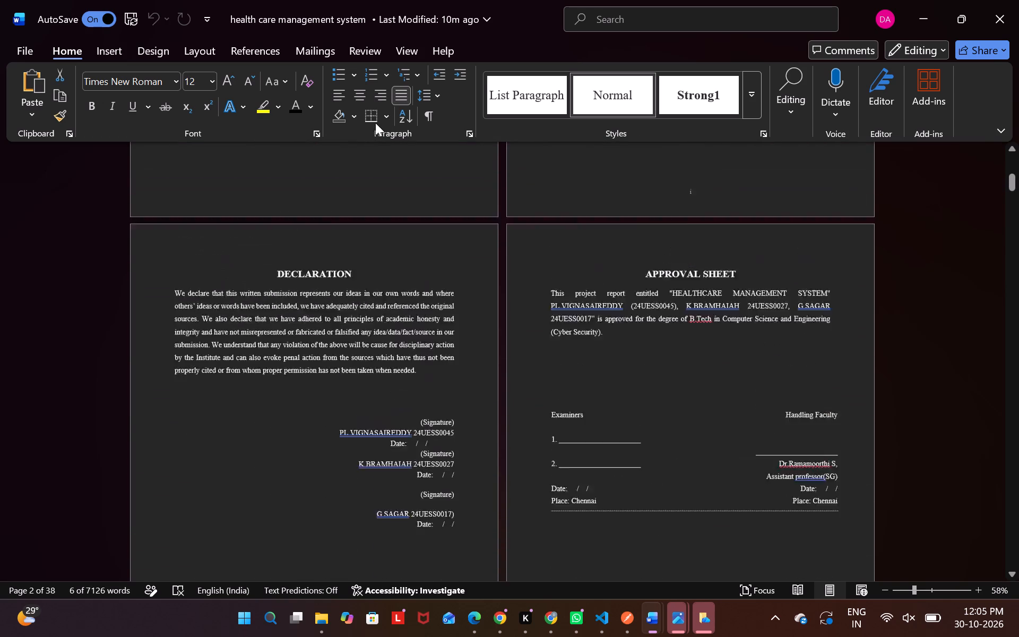
{"action": "left_click_drag", "start_coordinate": [375, 123], "coordinate": [395, 359]}
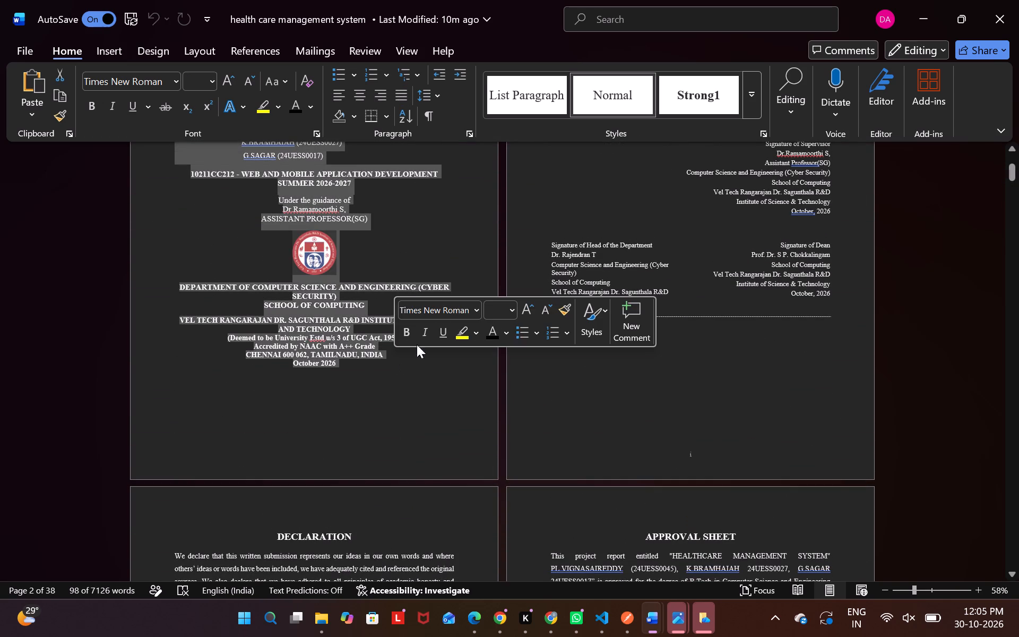
{"action": "left_click", "coordinate": [505, 330]}
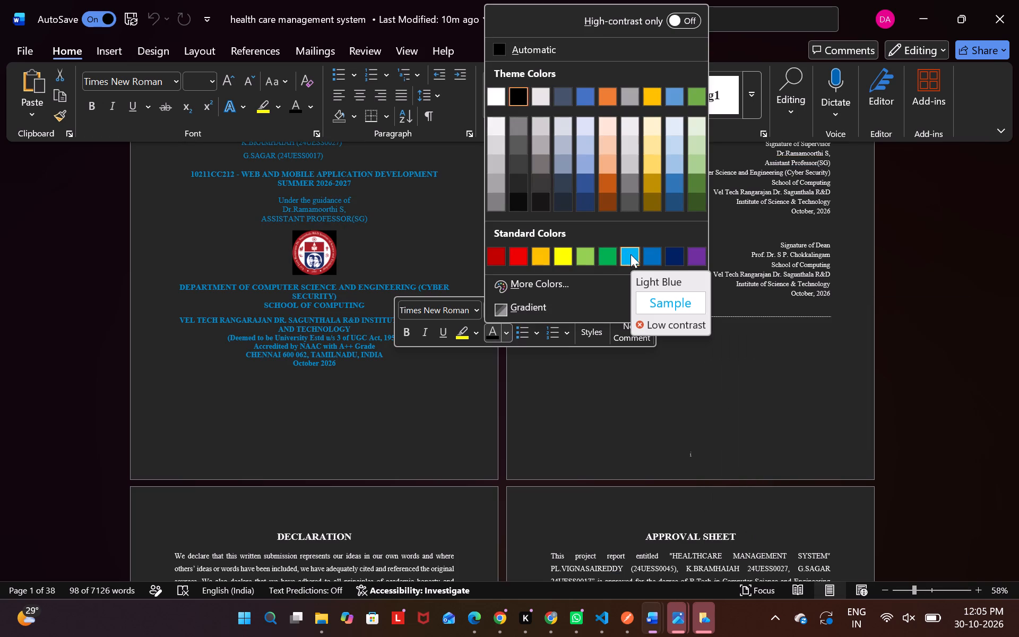
{"action": "left_click", "coordinate": [660, 249]}
{"action": "left_click", "coordinate": [705, 351]}
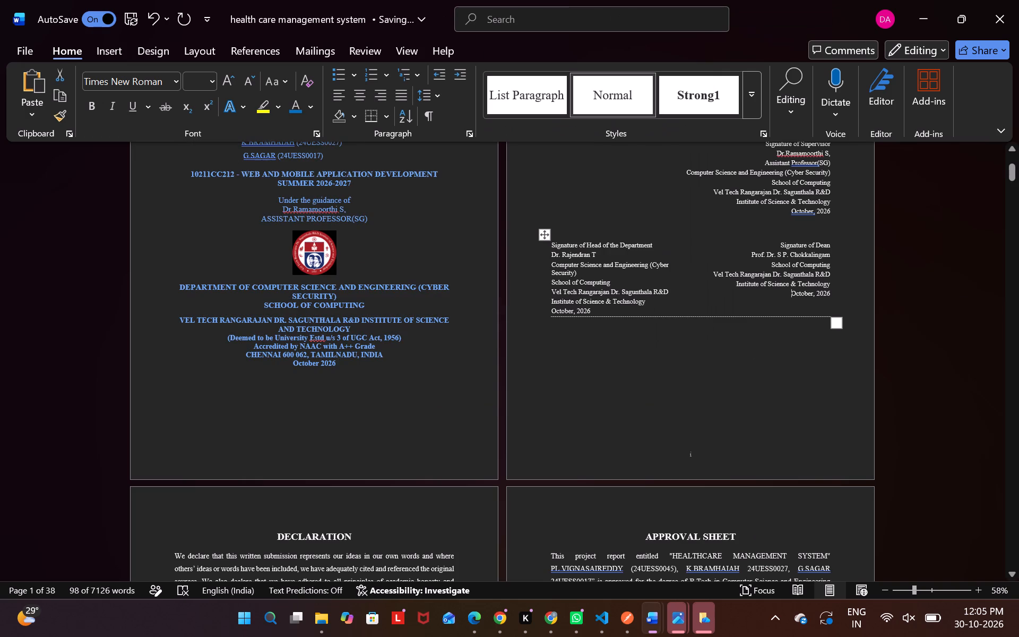
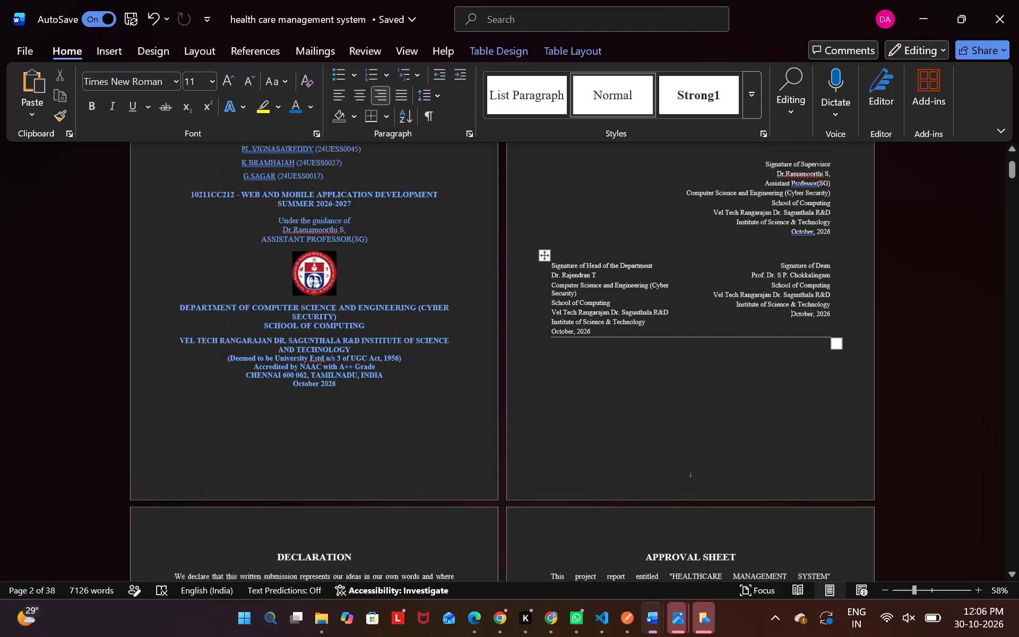
Left-align the body paragraph under the CERTIFICATE heading.
{"action": "scroll", "coordinate": [735, 374], "scroll_direction": "up", "scroll_amount": 1}
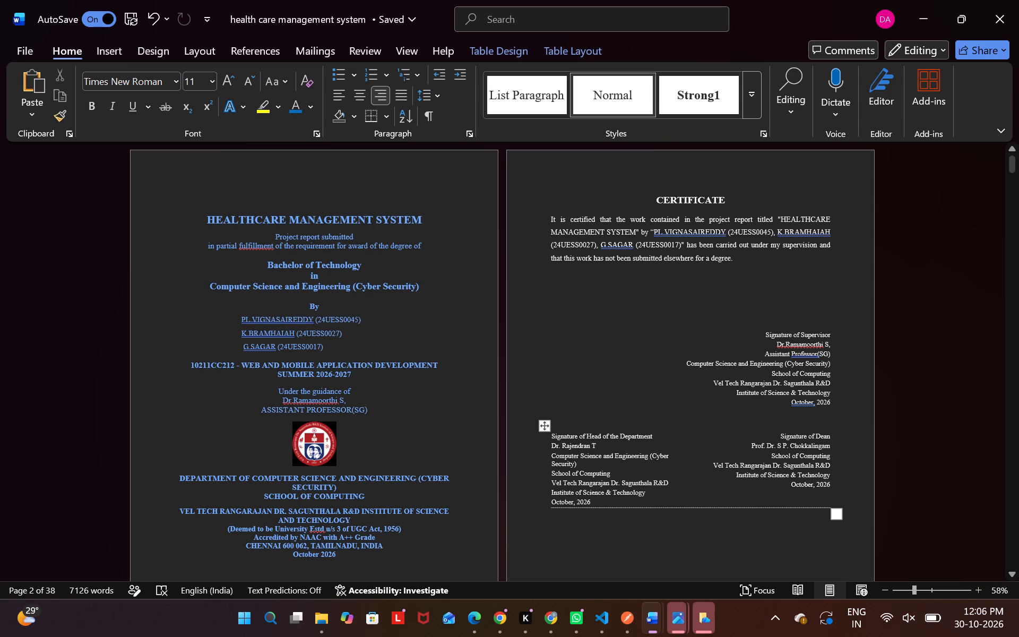
{"action": "left_click_drag", "start_coordinate": [652, 226], "coordinate": [666, 235]}
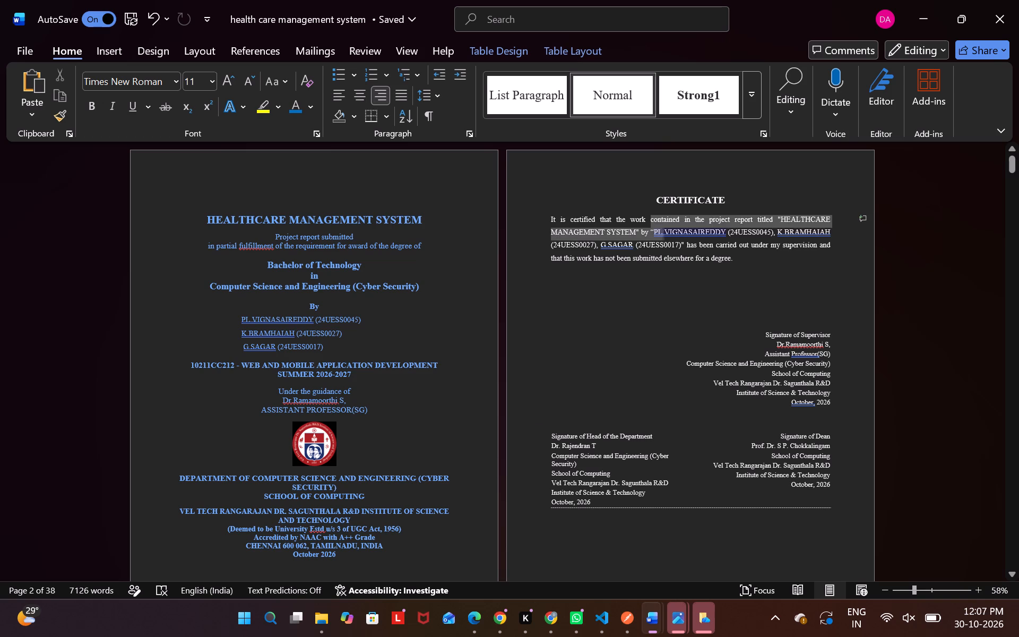
{"action": "left_click_drag", "start_coordinate": [666, 235], "coordinate": [677, 241]}
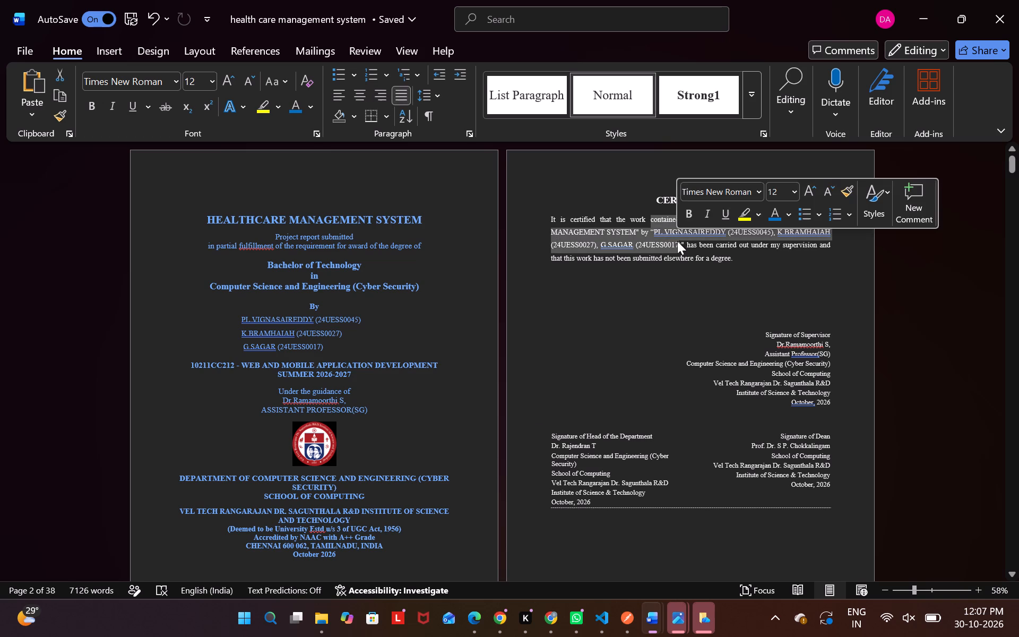
{"action": "left_click", "coordinate": [339, 101]}
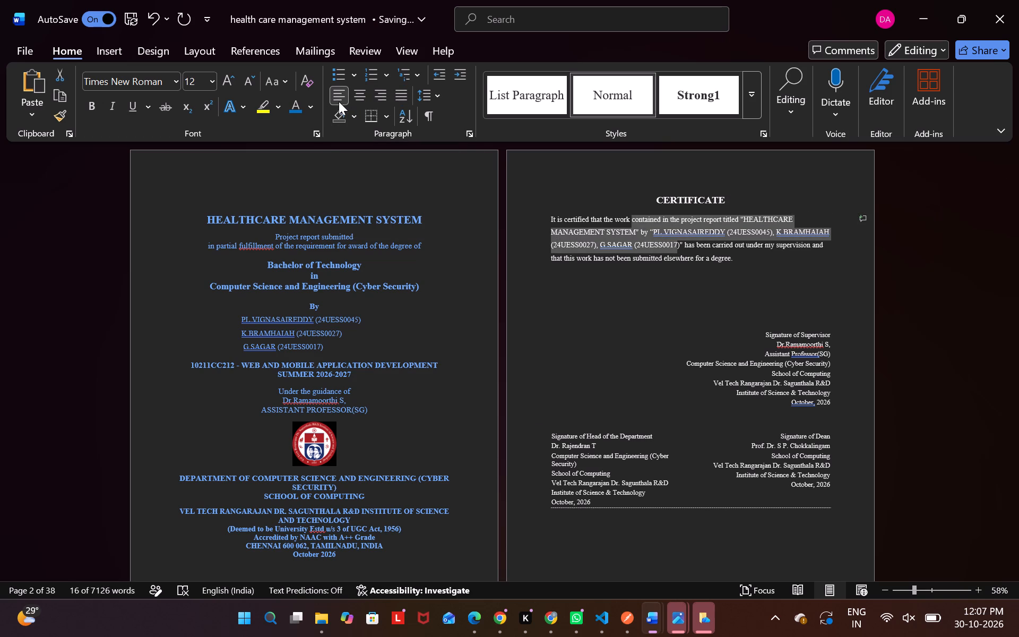
{"action": "left_click", "coordinate": [561, 352]}
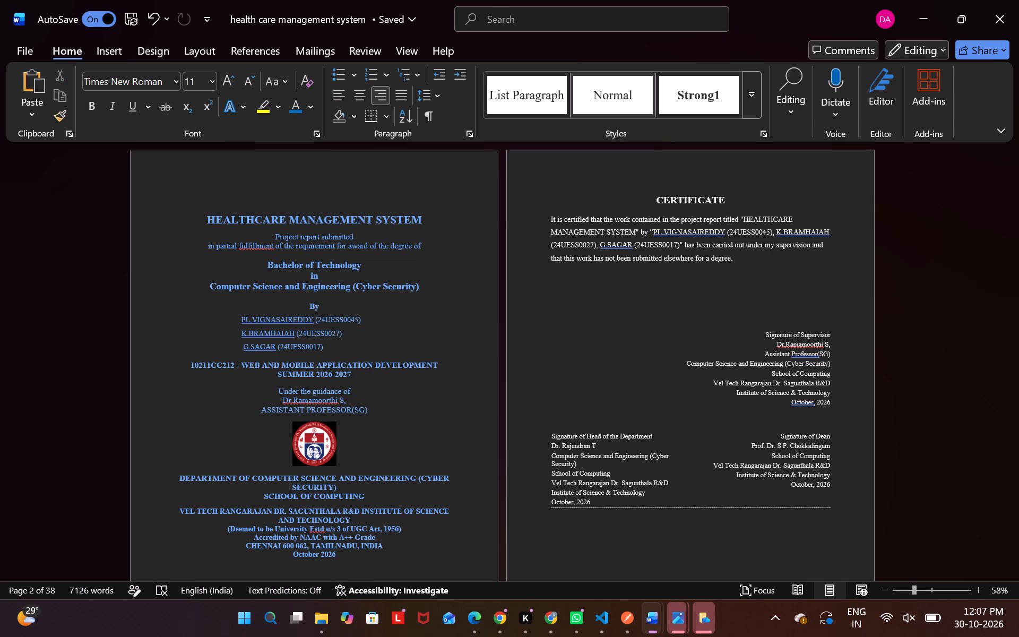
Left-align the body paragraph under the APPROVAL SHEET heading.
{"action": "scroll", "coordinate": [561, 352], "scroll_direction": "down", "scroll_amount": 1}
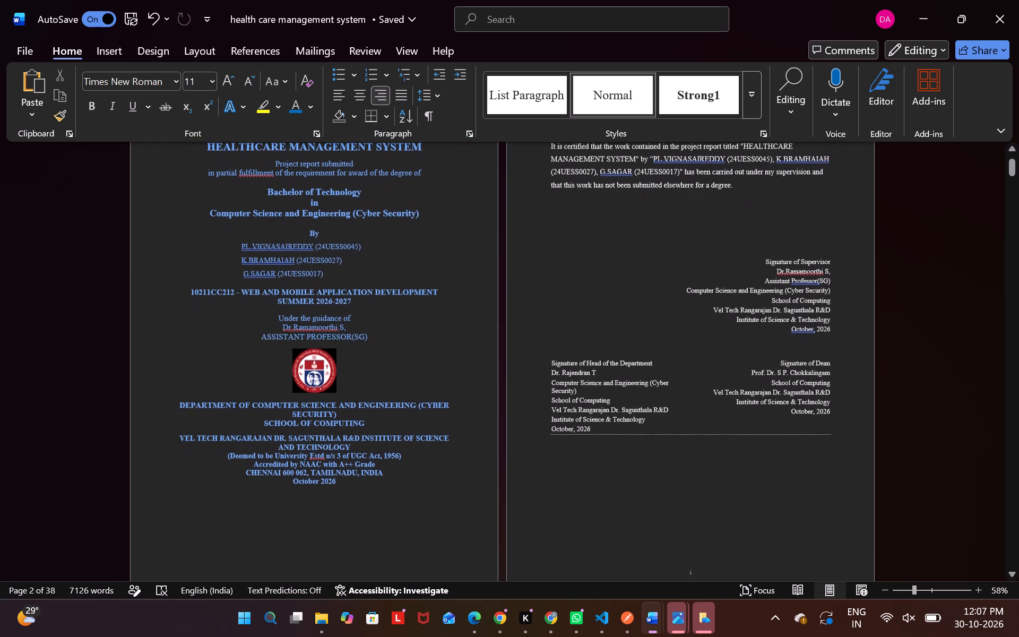
{"action": "scroll", "coordinate": [561, 352], "scroll_direction": "down", "scroll_amount": 1}
{"action": "scroll", "coordinate": [607, 312], "scroll_direction": "down", "scroll_amount": 1}
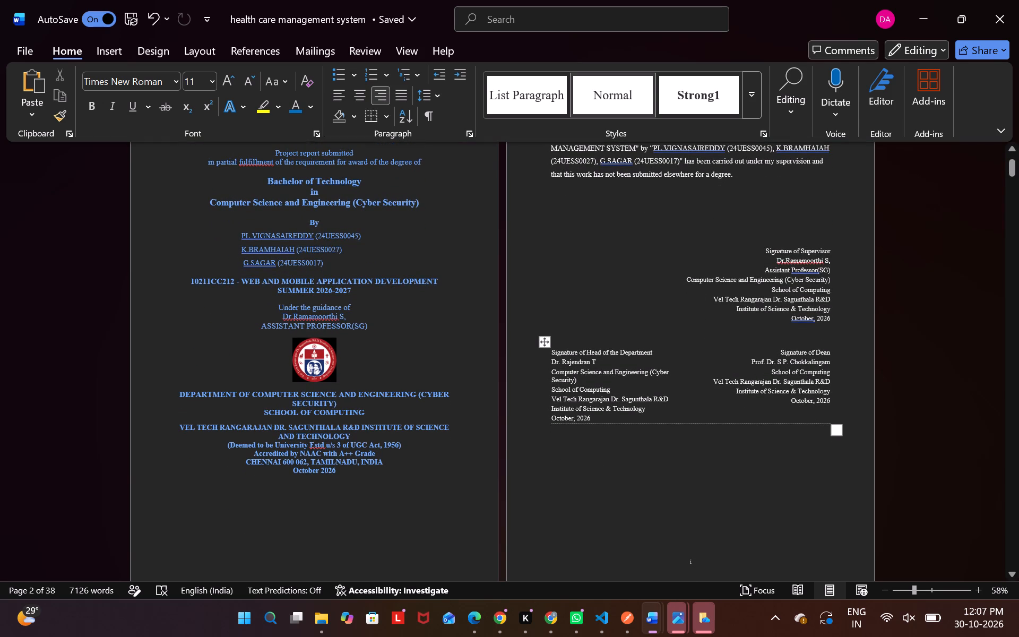
{"action": "scroll", "coordinate": [607, 312], "scroll_direction": "down", "scroll_amount": 2}
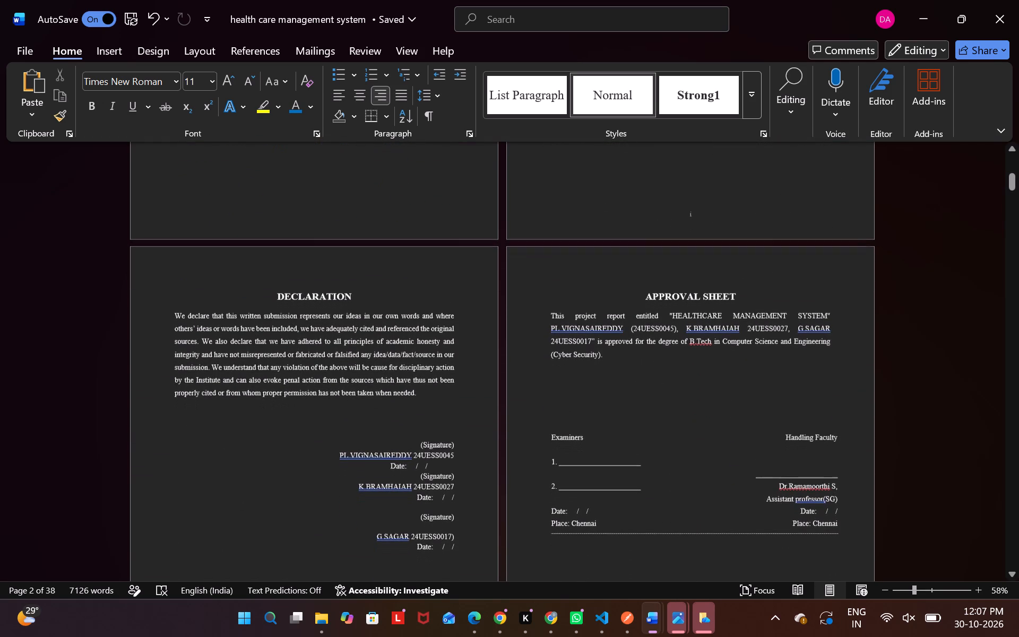
{"action": "scroll", "coordinate": [607, 312], "scroll_direction": "down", "scroll_amount": 1}
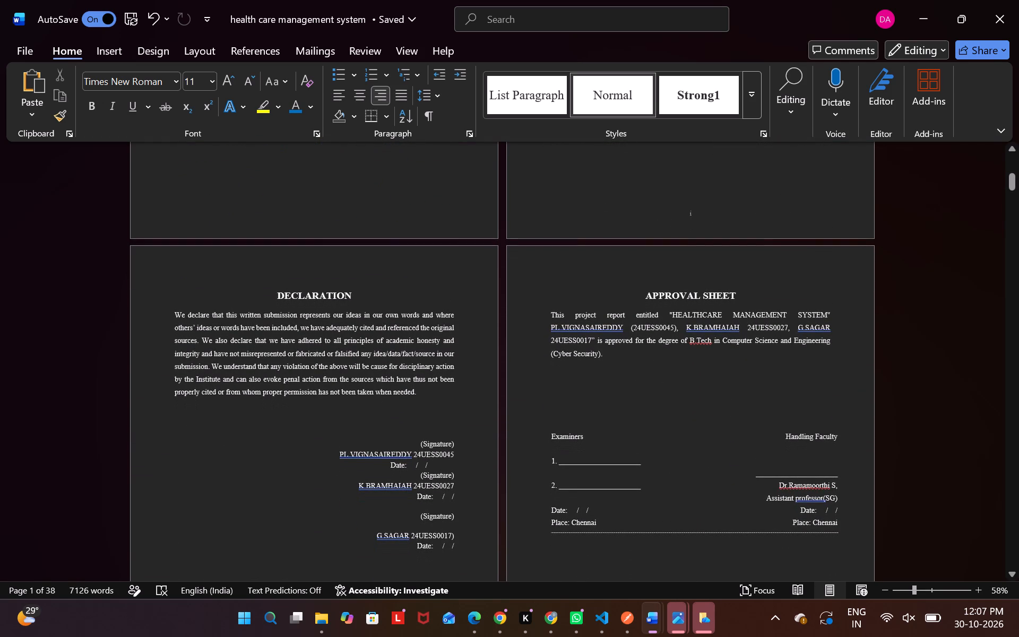
{"action": "scroll", "coordinate": [607, 312], "scroll_direction": "down", "scroll_amount": 2}
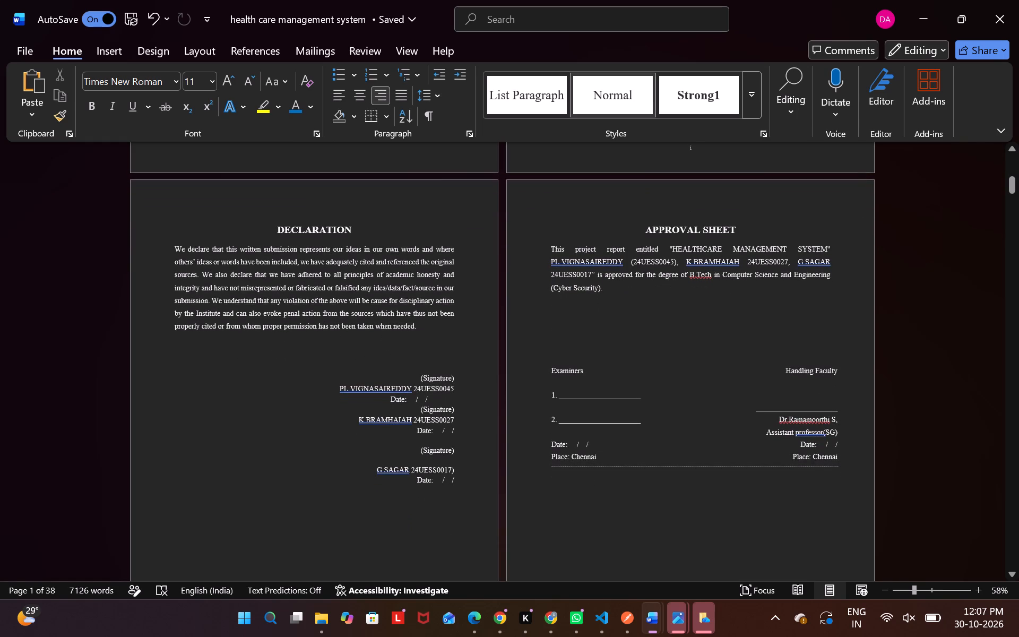
{"action": "scroll", "coordinate": [607, 312], "scroll_direction": "down", "scroll_amount": 1}
{"action": "left_click_drag", "start_coordinate": [547, 248], "coordinate": [593, 273]}
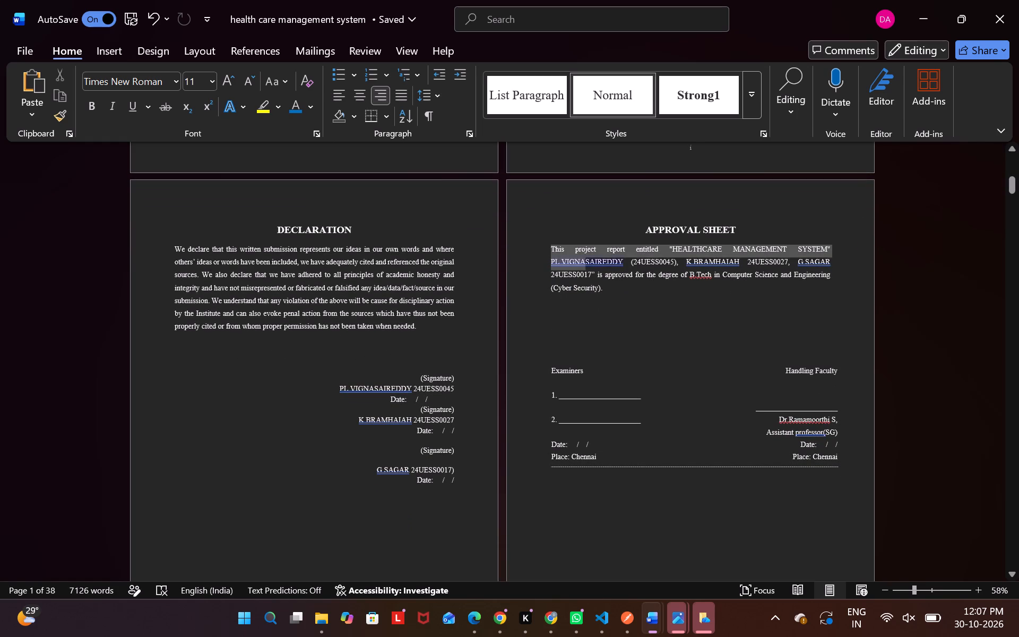
{"action": "left_click_drag", "start_coordinate": [593, 273], "coordinate": [606, 290]}
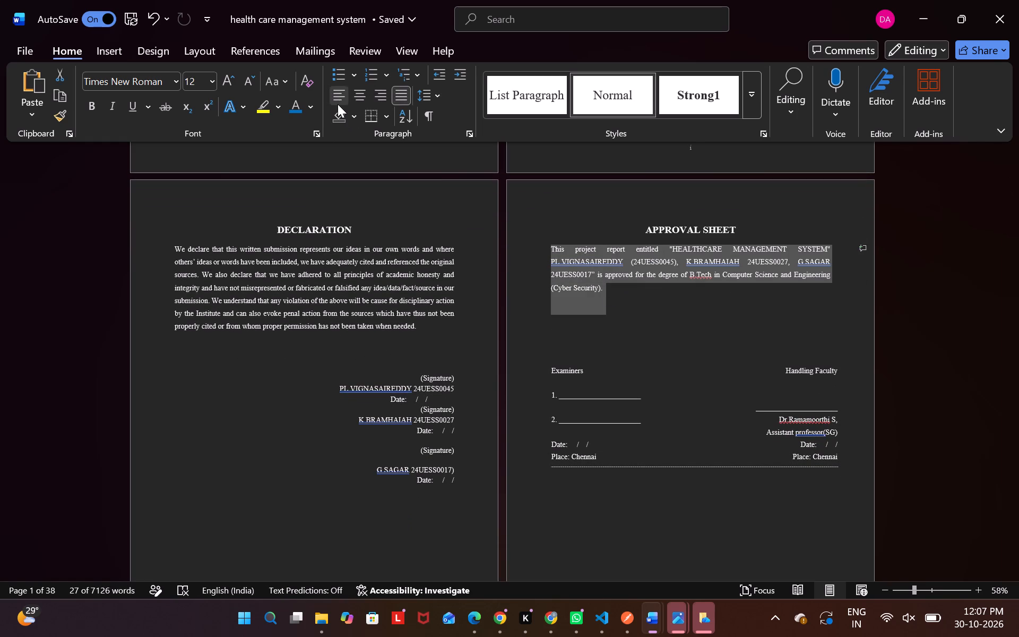
{"action": "left_click", "coordinate": [337, 95]}
{"action": "left_click", "coordinate": [507, 288]}
{"action": "left_click", "coordinate": [522, 295]}
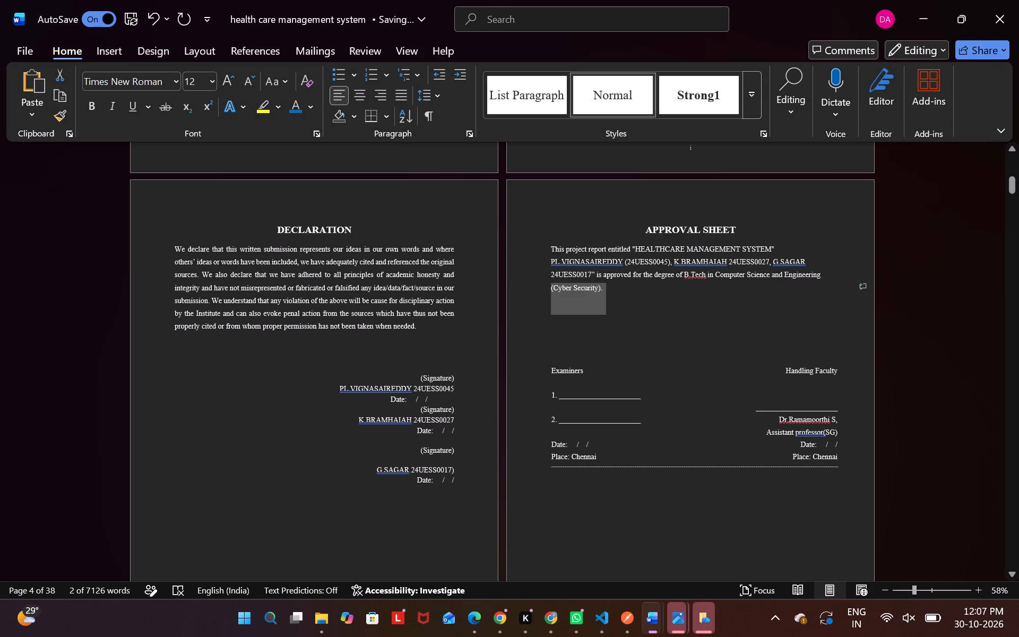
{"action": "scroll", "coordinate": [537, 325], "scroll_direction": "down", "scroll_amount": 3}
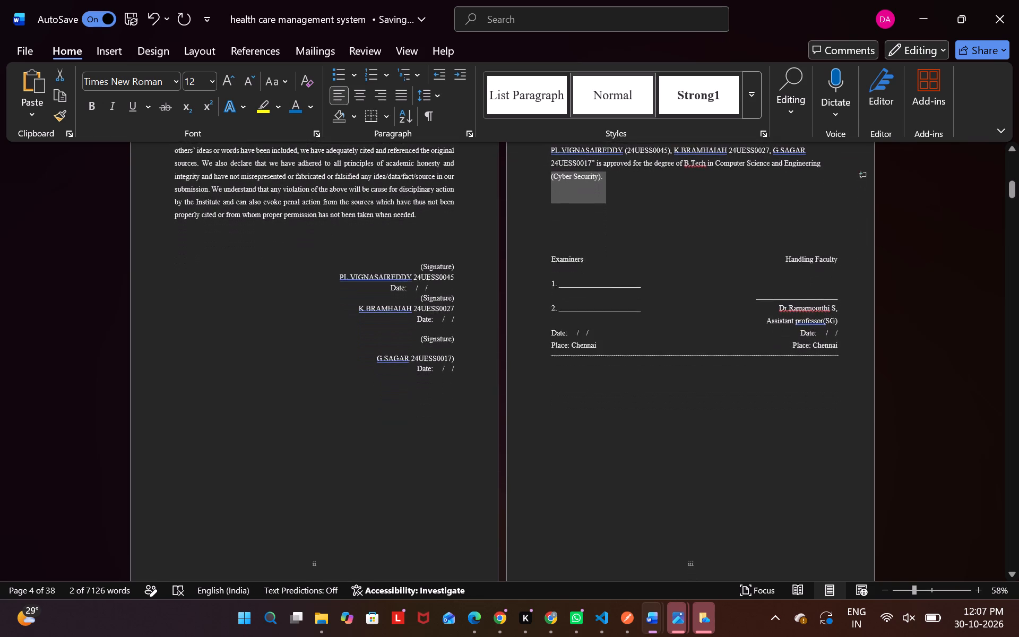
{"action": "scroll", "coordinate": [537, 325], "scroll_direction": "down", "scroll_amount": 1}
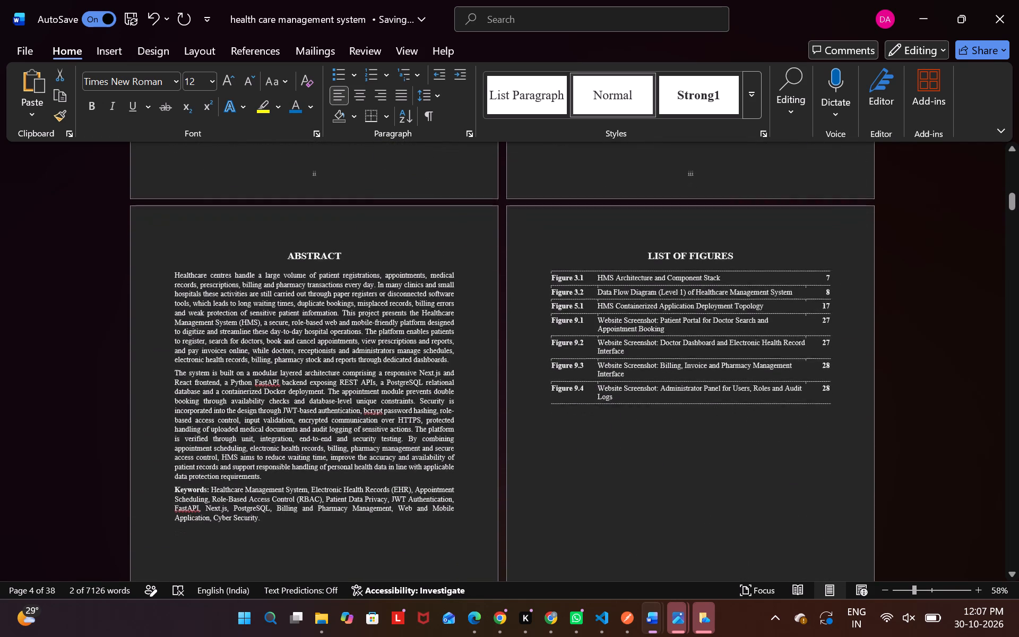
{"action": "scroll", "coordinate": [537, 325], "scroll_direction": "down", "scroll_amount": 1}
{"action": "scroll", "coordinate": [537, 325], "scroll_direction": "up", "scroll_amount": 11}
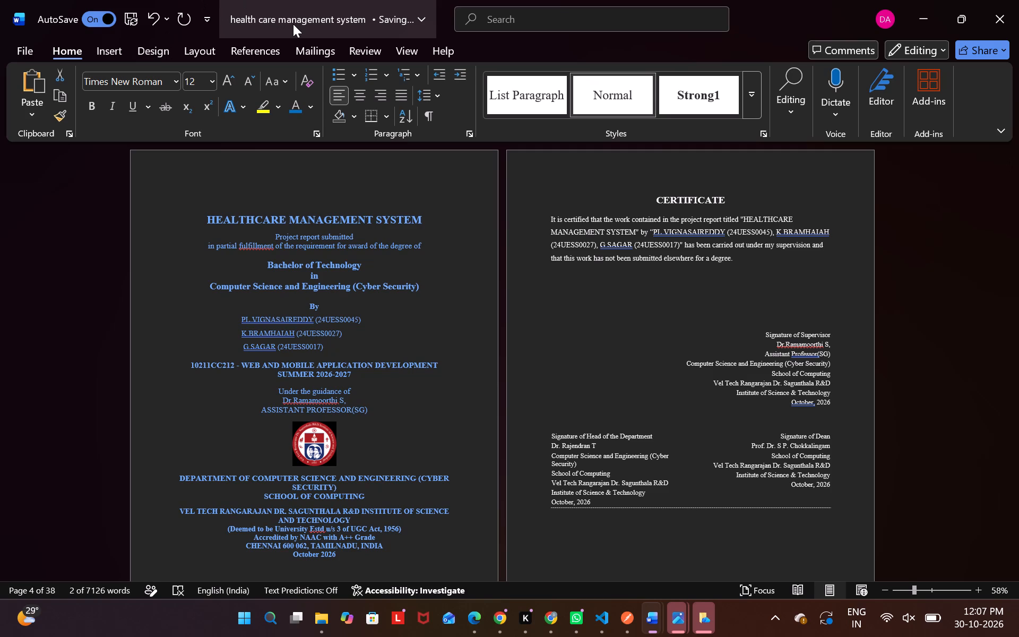
Rename the document as "health care management system new" and close it.
{"action": "left_click", "coordinate": [312, 28]}
{"action": "left_click", "coordinate": [357, 92]}
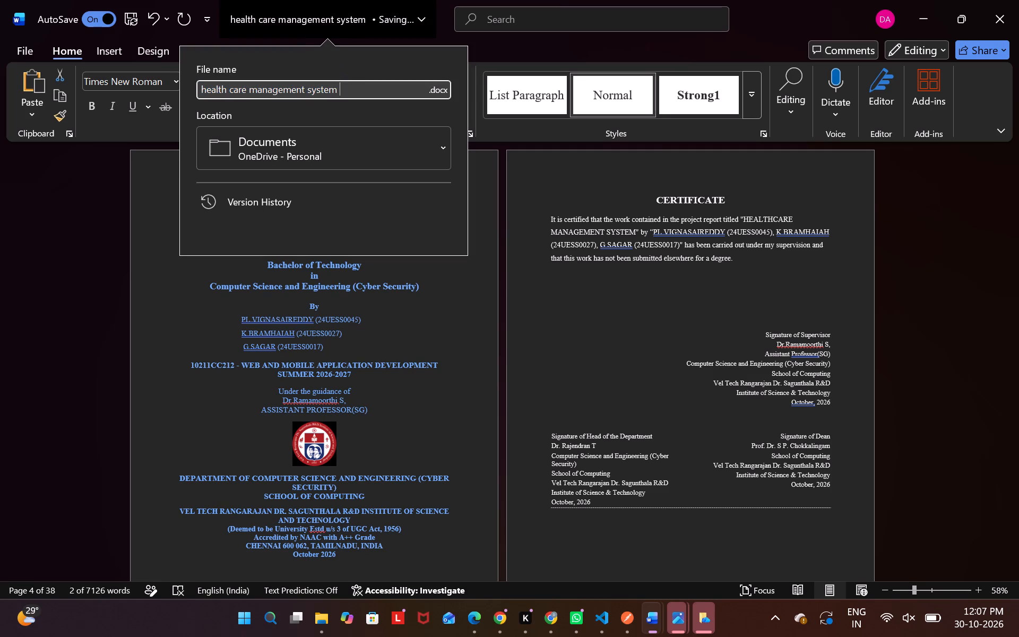
{"action": "type", "text": "new"}
{"action": "key", "text": "space"}
{"action": "left_click", "coordinate": [34, 304]}
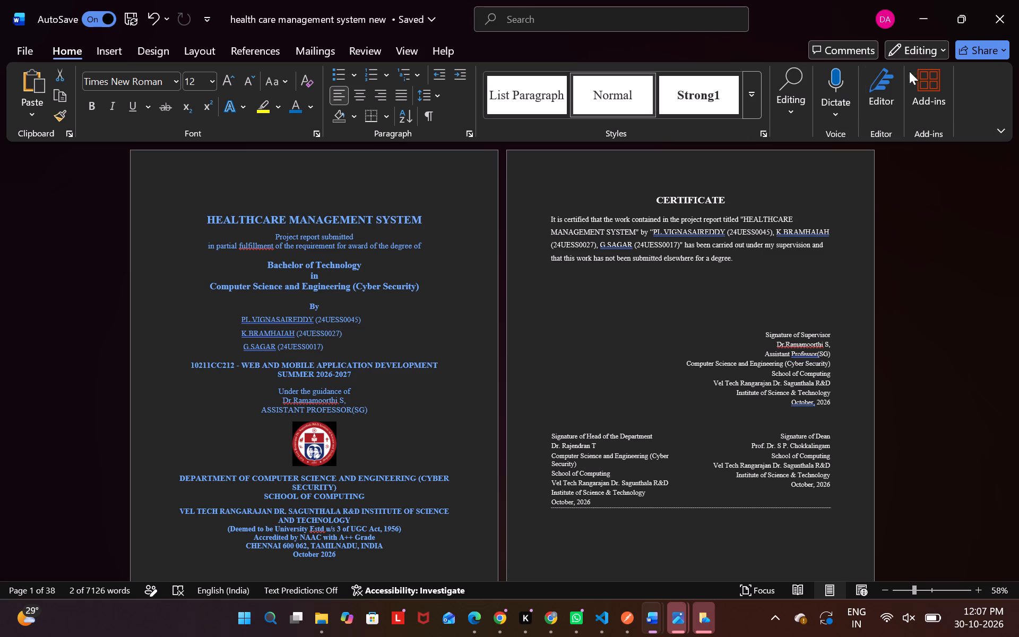
{"action": "left_click", "coordinate": [984, 6]}
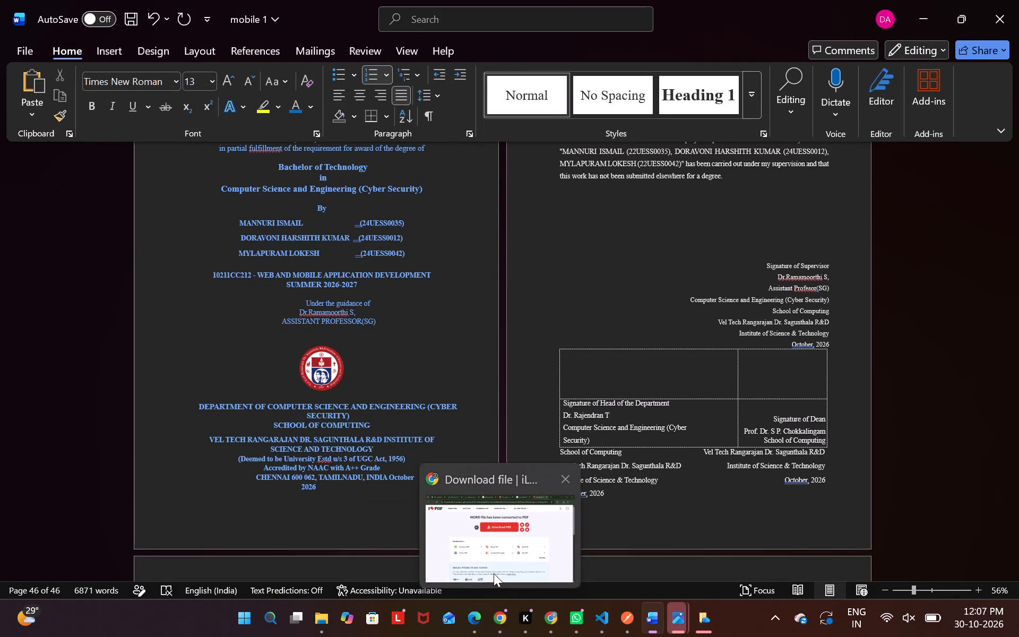
Switch to iLovePDF's Word to PDF converter in Chrome, search Documents for "he" and upload the "health care management system new" file.
{"action": "left_click", "coordinate": [494, 573]}
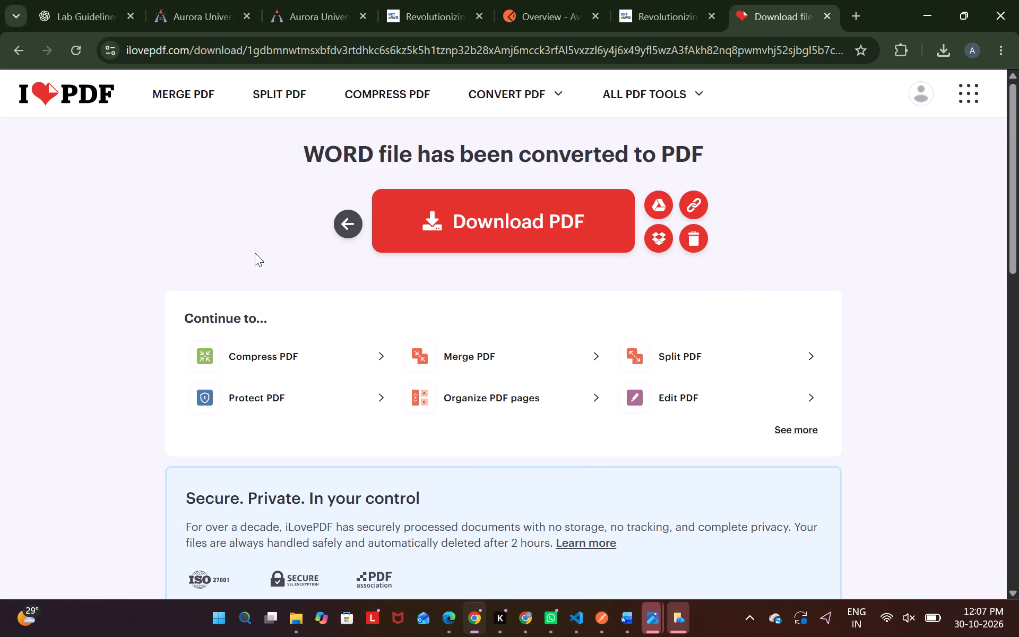
{"action": "scroll", "coordinate": [255, 253], "scroll_direction": "right", "scroll_amount": 6}
{"action": "left_click", "coordinate": [483, 264]}
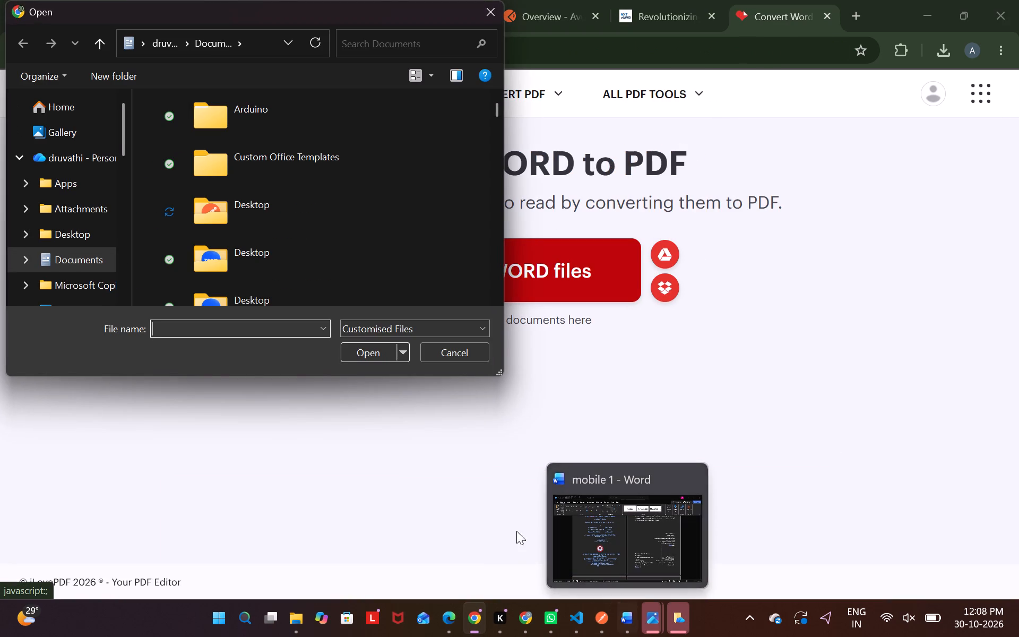
{"action": "left_click", "coordinate": [63, 256]}
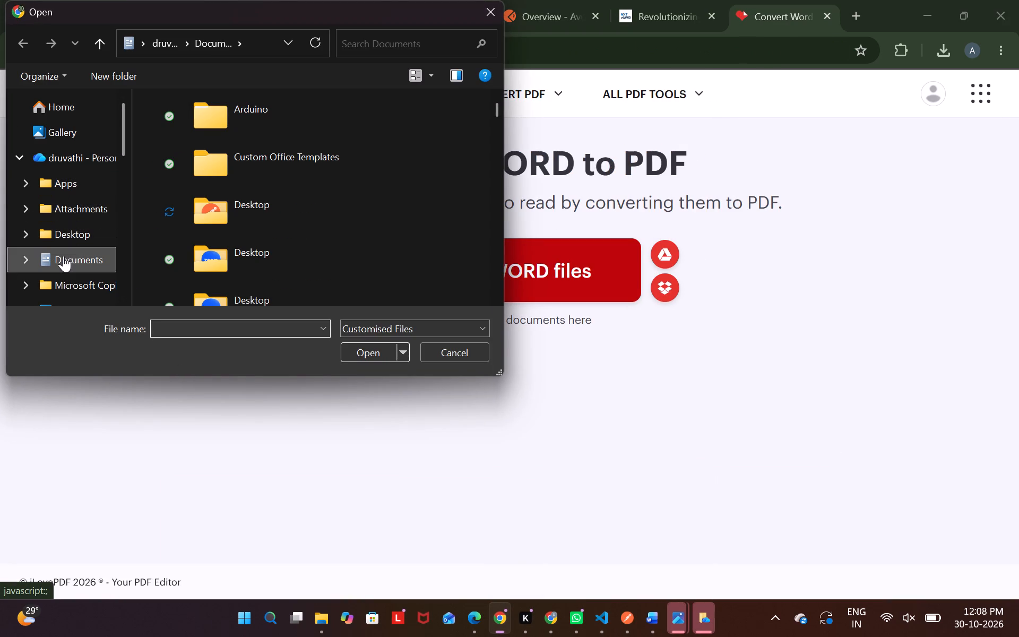
{"action": "left_click", "coordinate": [388, 51]}
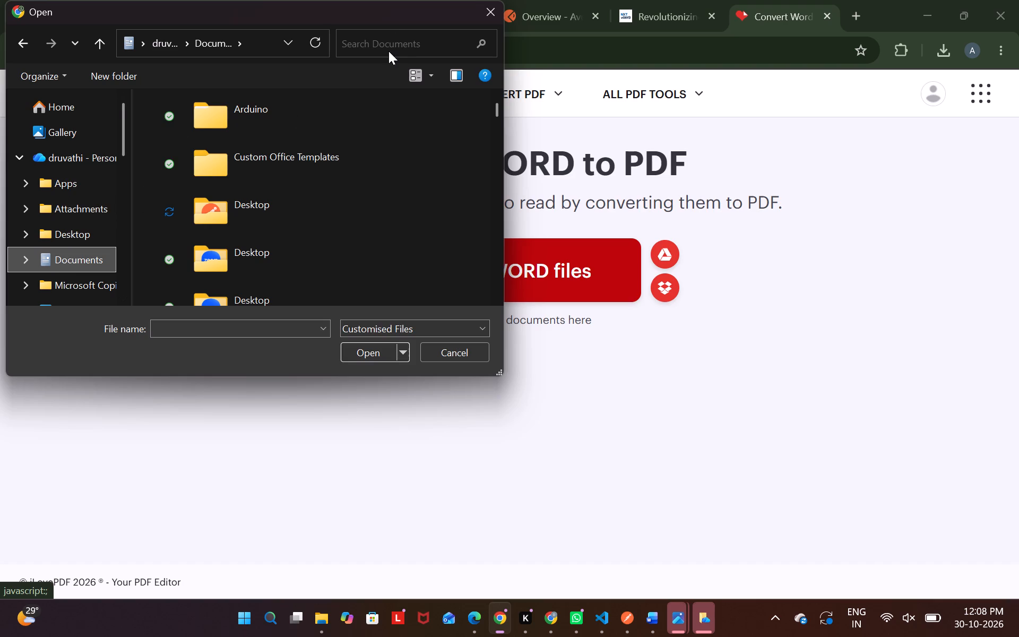
{"action": "left_click", "coordinate": [396, 39]}
{"action": "type", "text": "he"}
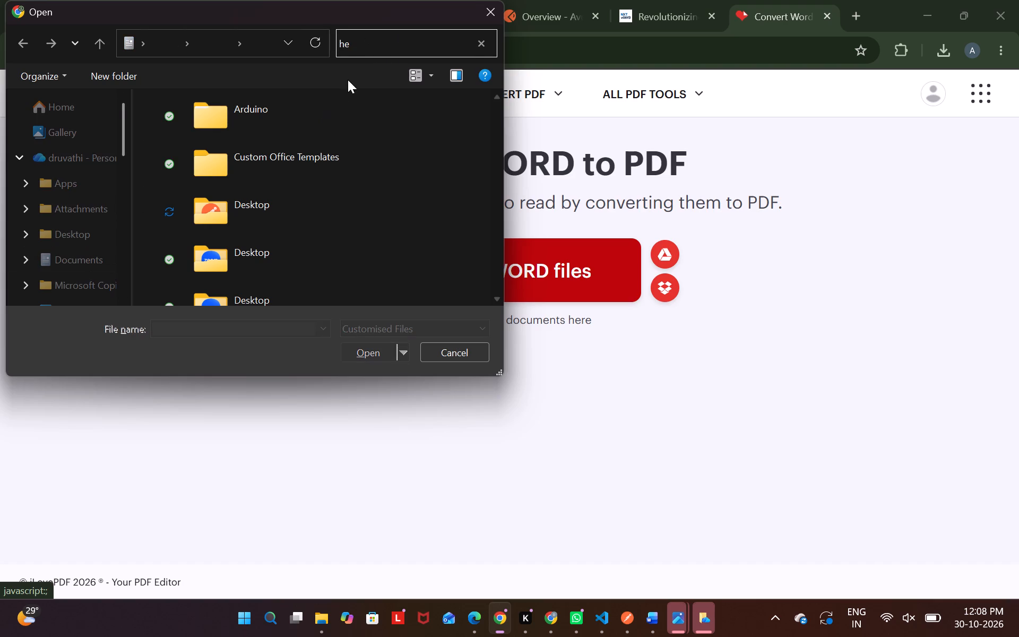
{"action": "left_click", "coordinate": [381, 46]}
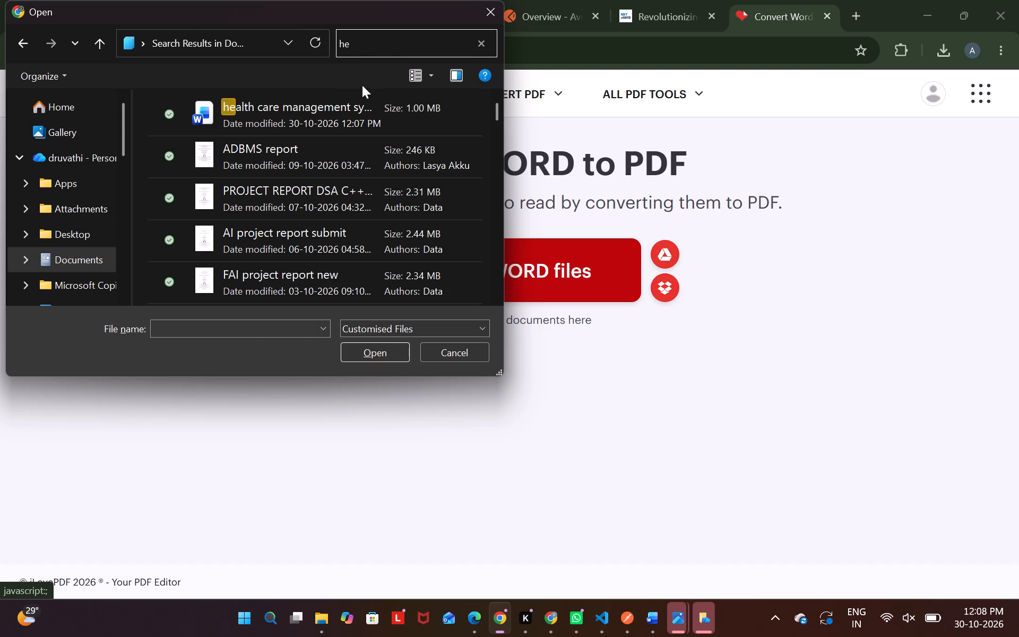
{"action": "left_click", "coordinate": [355, 107]}
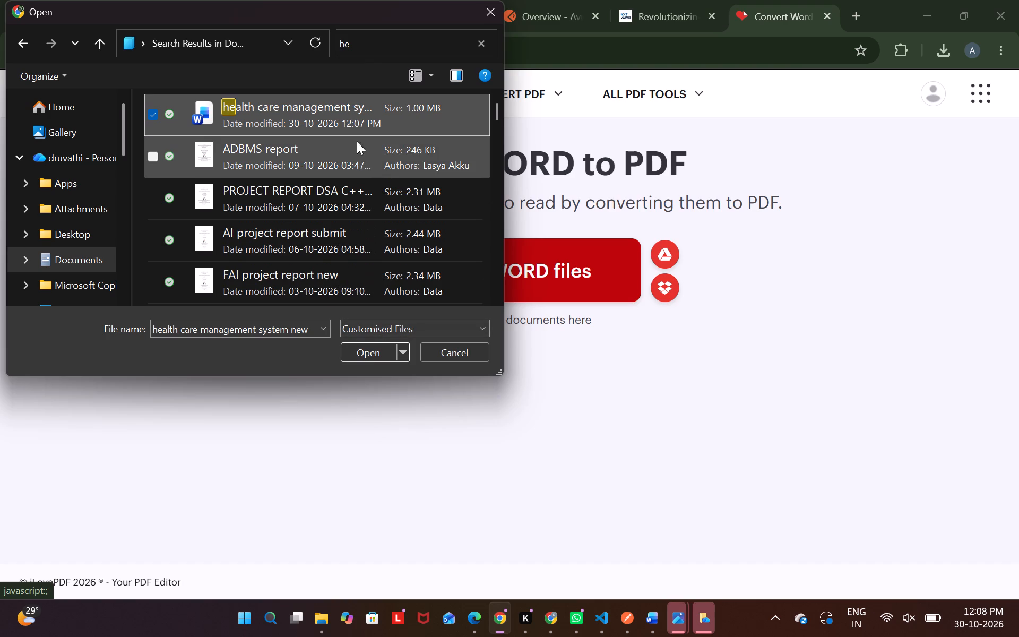
{"action": "scroll", "coordinate": [355, 113], "scroll_direction": "left", "scroll_amount": 1}
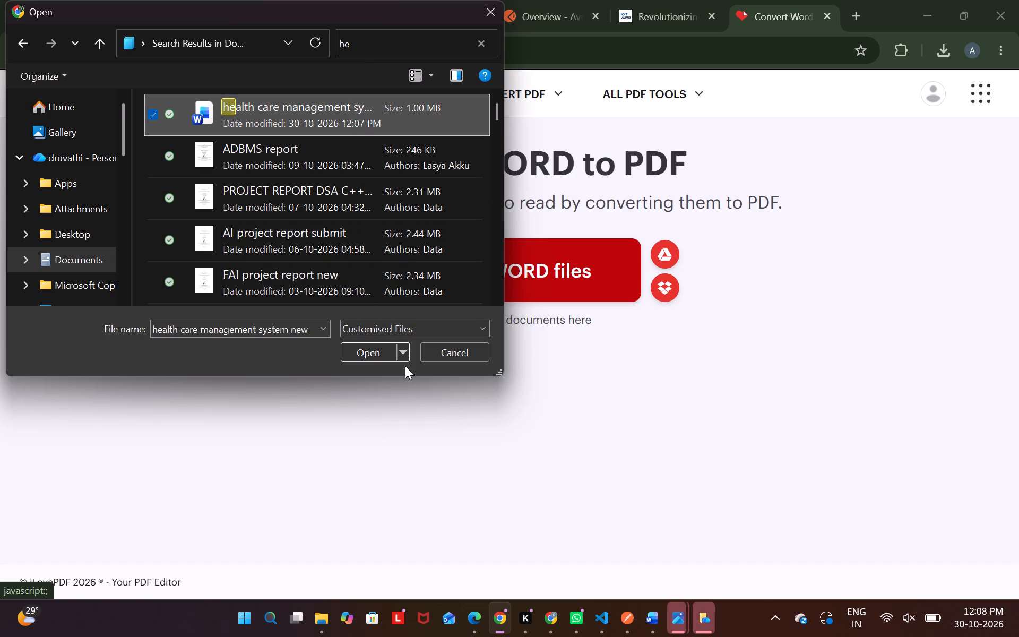
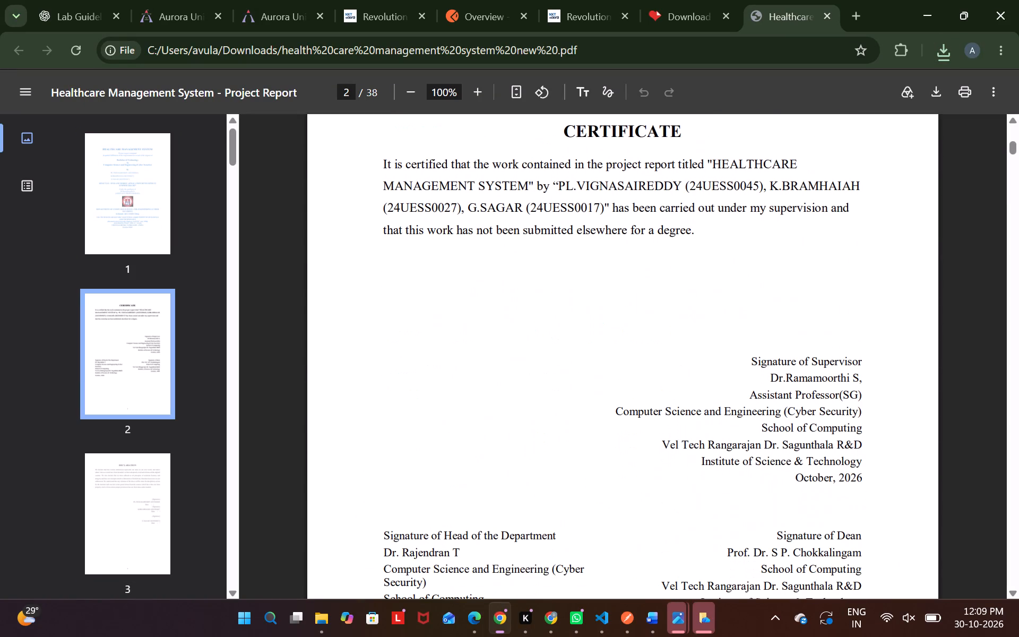
Review the layout of the Certificate, Declaration and Approval Sheet pages in the converted PDF.
{"action": "scroll", "coordinate": [555, 315], "scroll_direction": "down", "scroll_amount": 4}
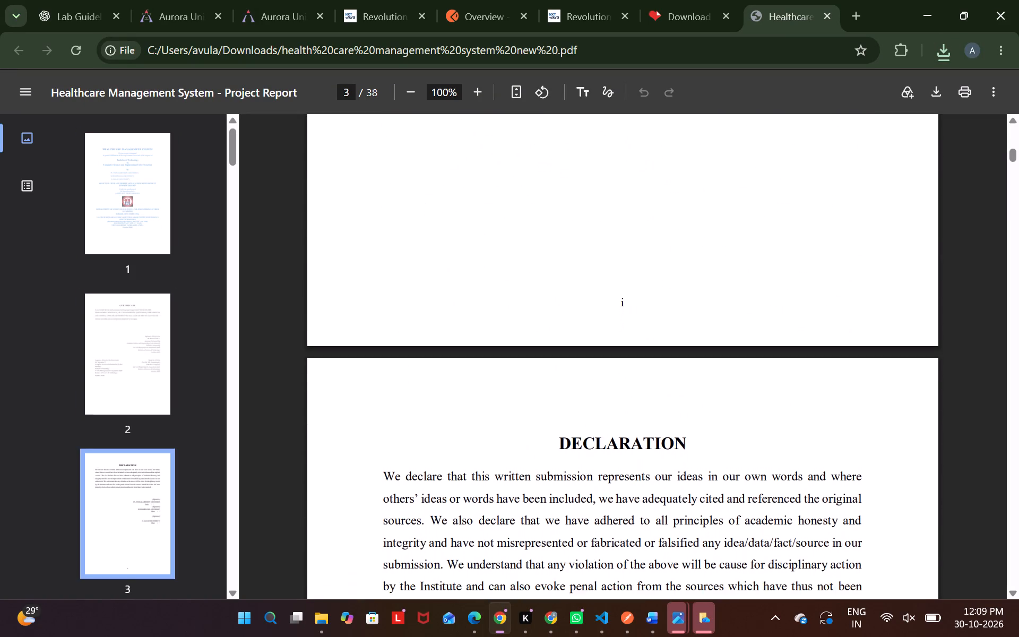
{"action": "scroll", "coordinate": [555, 315], "scroll_direction": "down", "scroll_amount": 5}
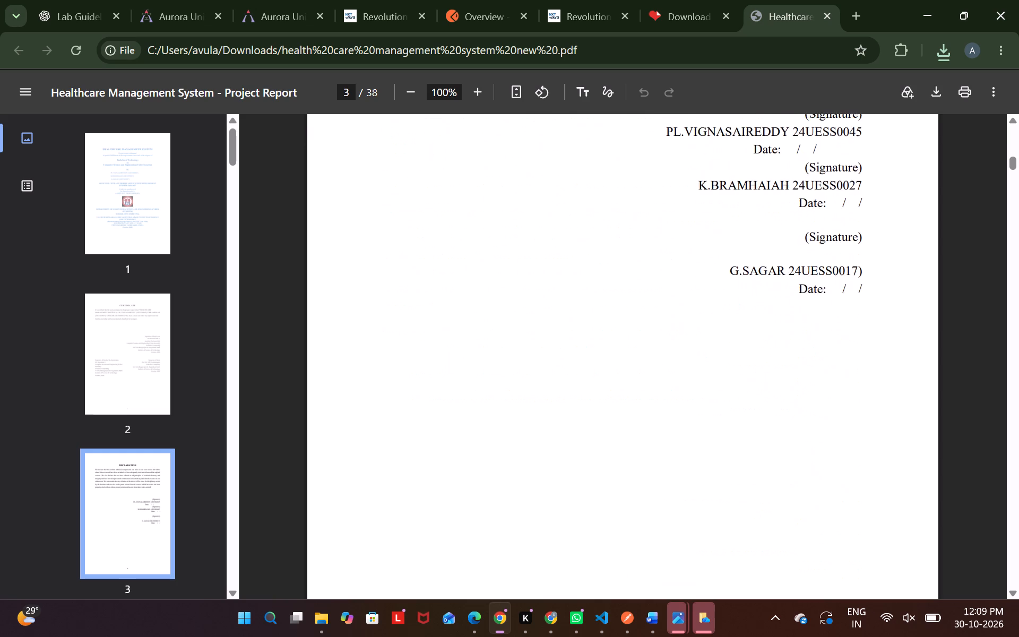
{"action": "scroll", "coordinate": [555, 315], "scroll_direction": "down", "scroll_amount": 3}
{"action": "scroll", "coordinate": [555, 315], "scroll_direction": "right", "scroll_amount": 1}
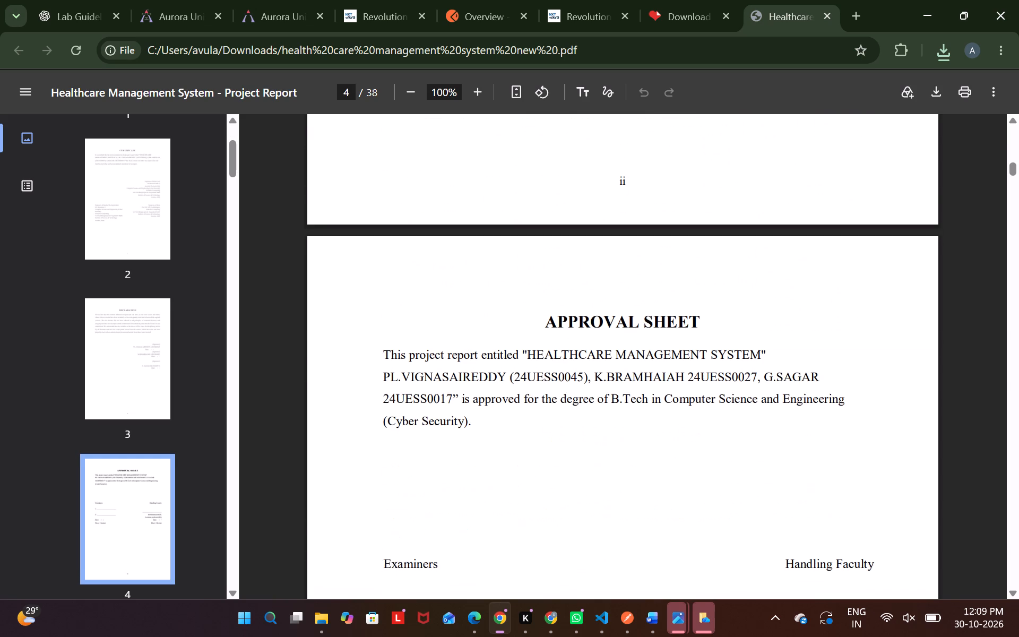
{"action": "scroll", "coordinate": [555, 315], "scroll_direction": "right", "scroll_amount": 1}
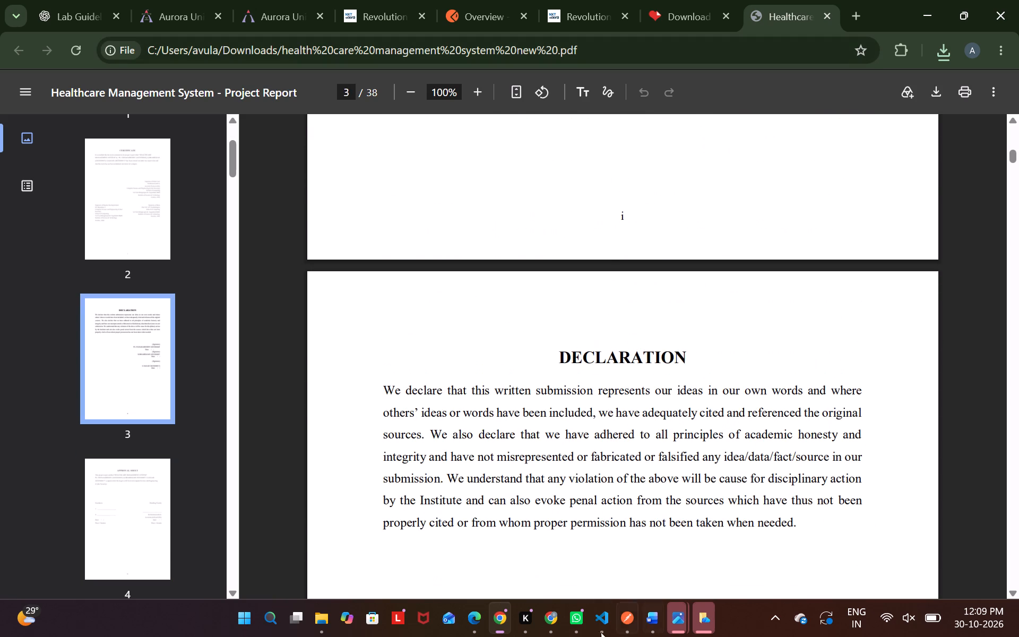
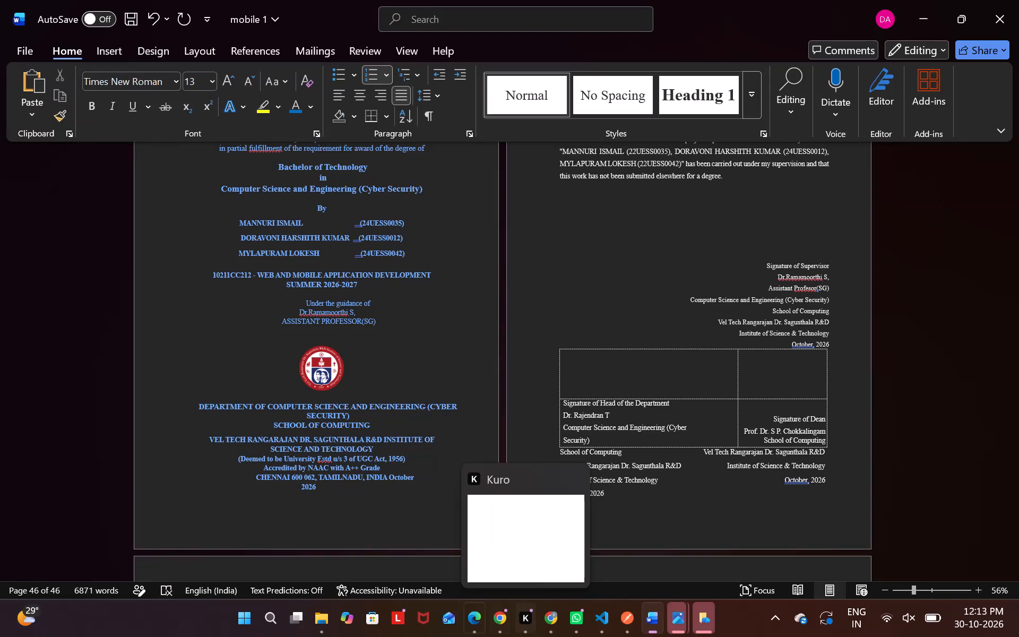
Switch to File Explorer and open the "health care management system" Word document from the Documents search results, keeping its window in front.
{"action": "left_click", "coordinate": [320, 613]}
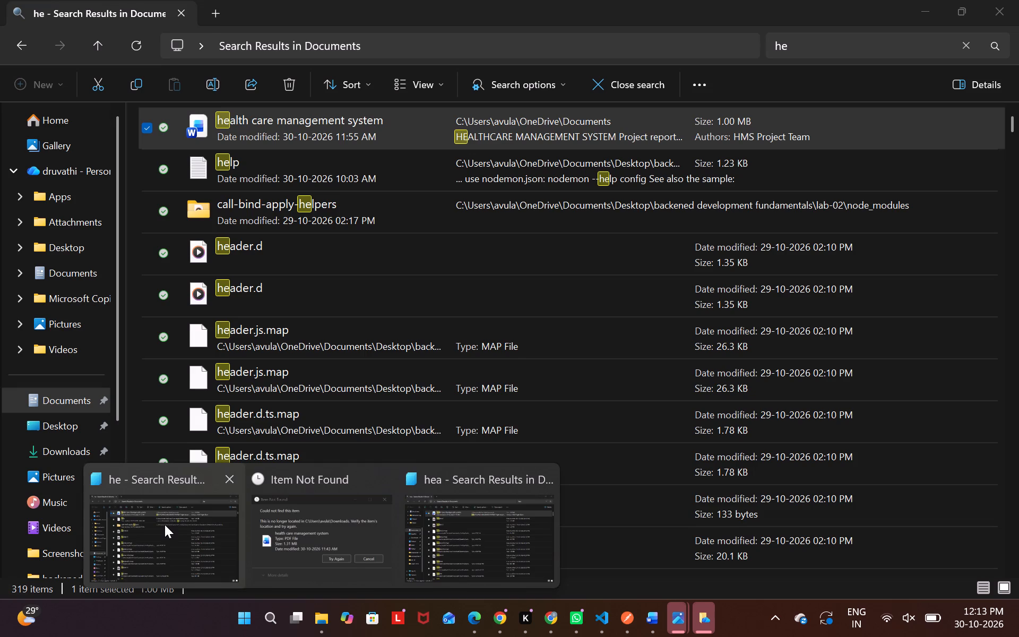
{"action": "left_click", "coordinate": [165, 524]}
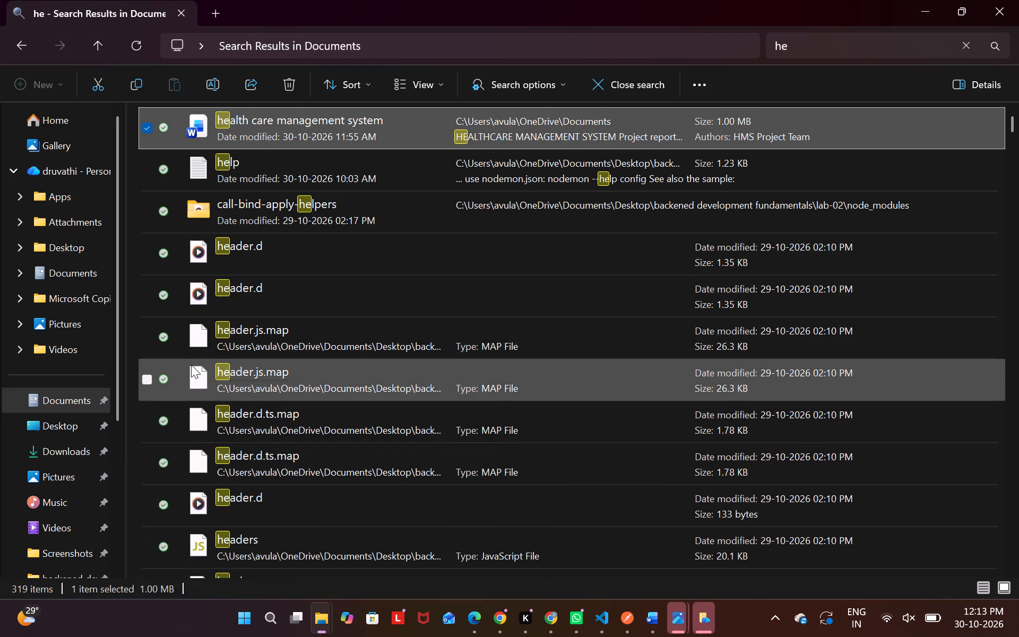
{"action": "double_click", "coordinate": [287, 109]}
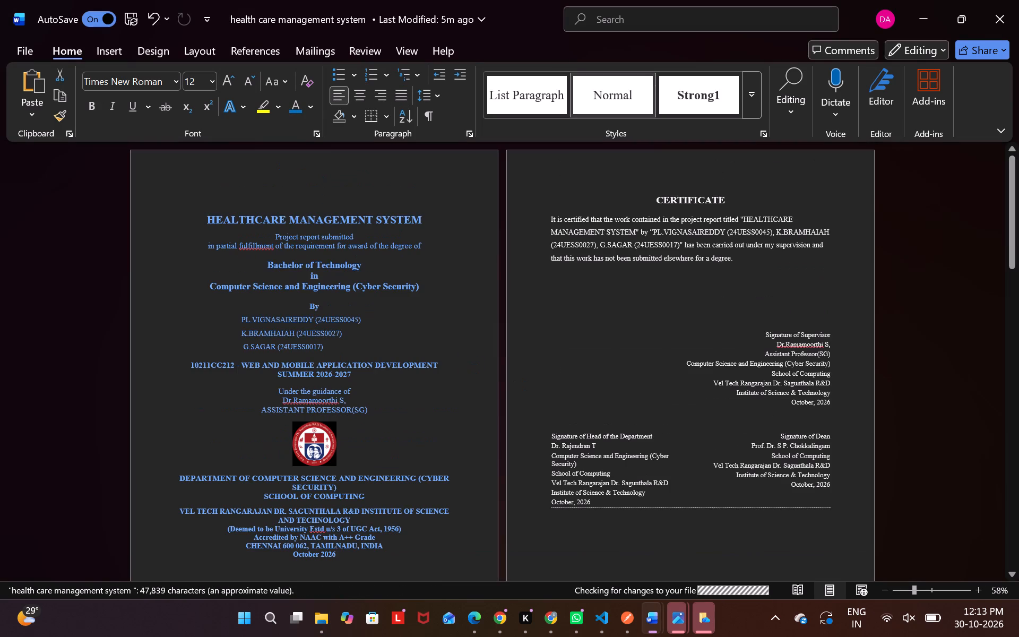
{"action": "scroll", "coordinate": [550, 406], "scroll_direction": "down", "scroll_amount": 1}
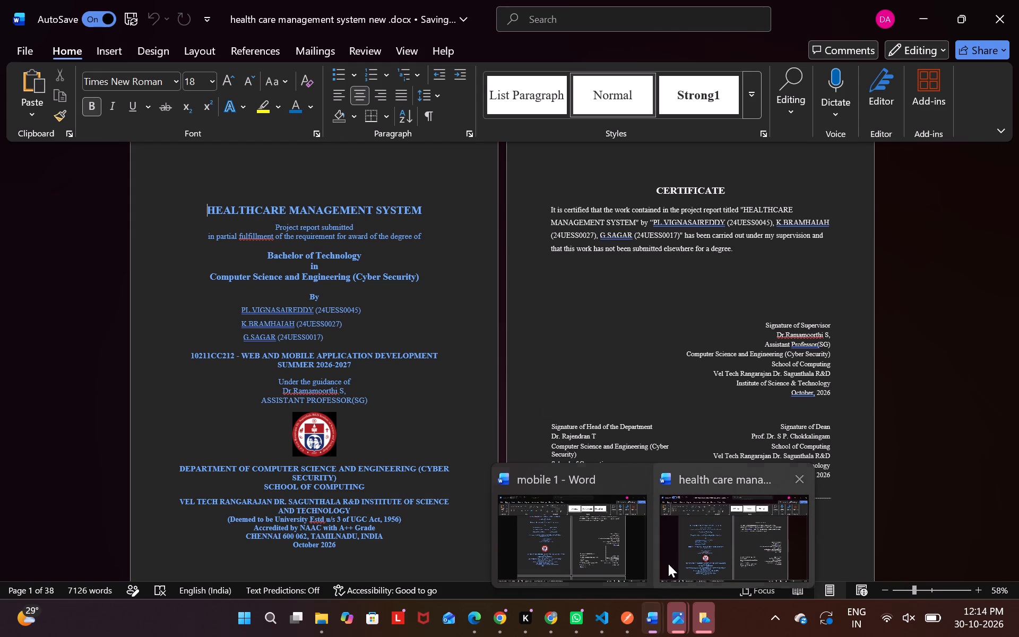
{"action": "left_click", "coordinate": [686, 560]}
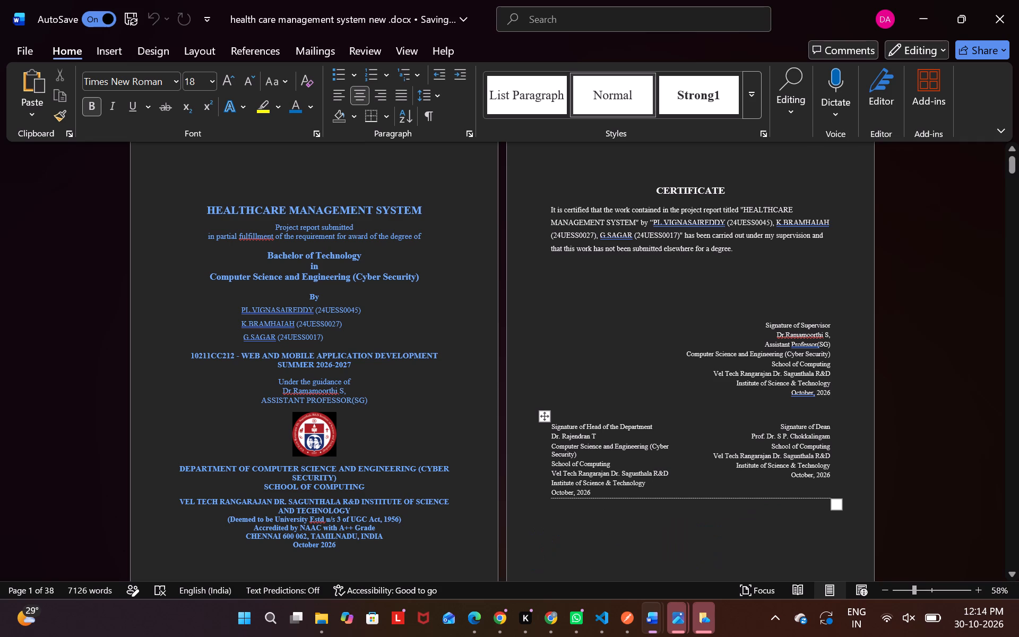
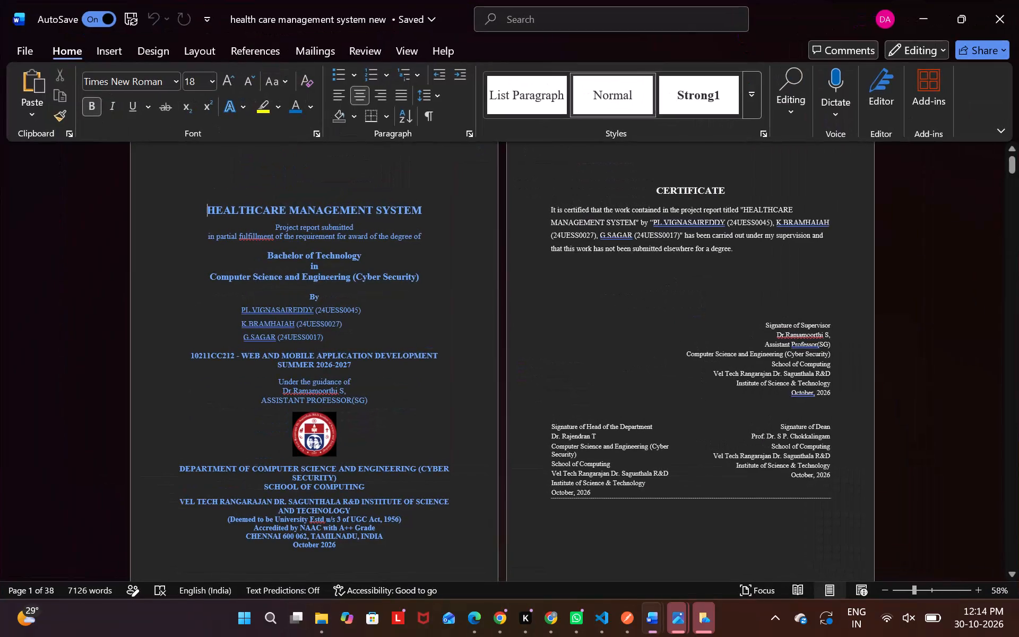
Centre-align the "By" line and the three student name lines on the report's title page.
{"action": "scroll", "coordinate": [668, 274], "scroll_direction": "up", "scroll_amount": 2, "text": "ctrl"}
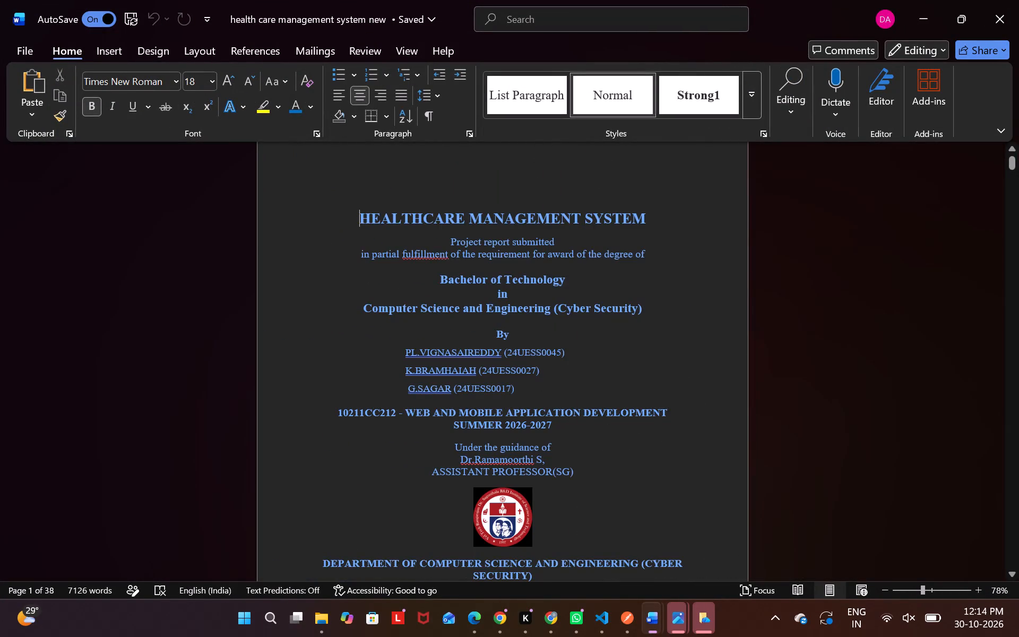
{"action": "scroll", "coordinate": [574, 328], "scroll_direction": "up", "scroll_amount": 1}
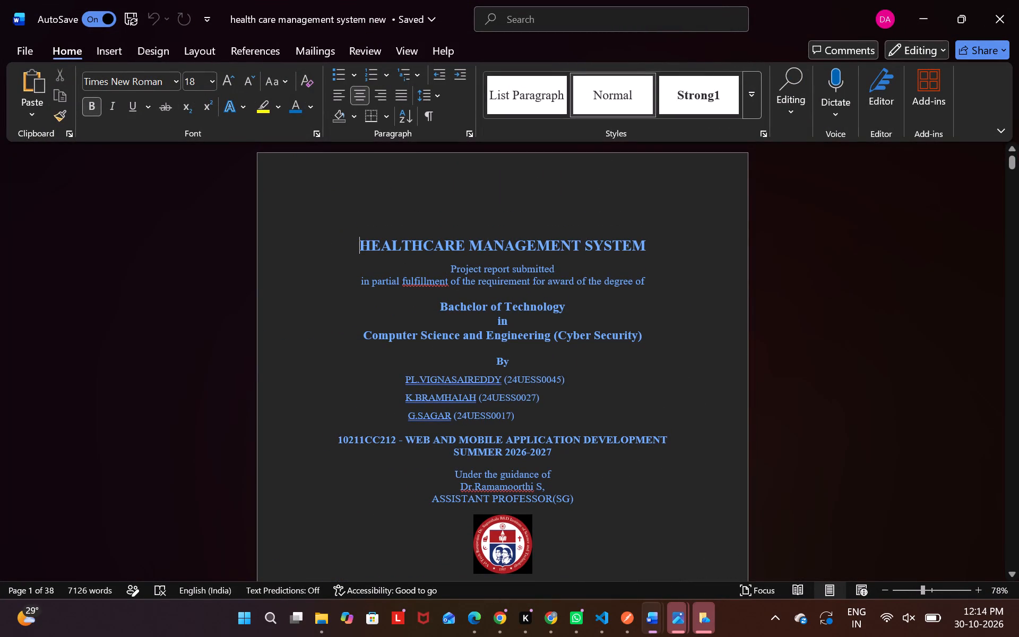
{"action": "left_click_drag", "start_coordinate": [523, 416], "coordinate": [392, 372]}
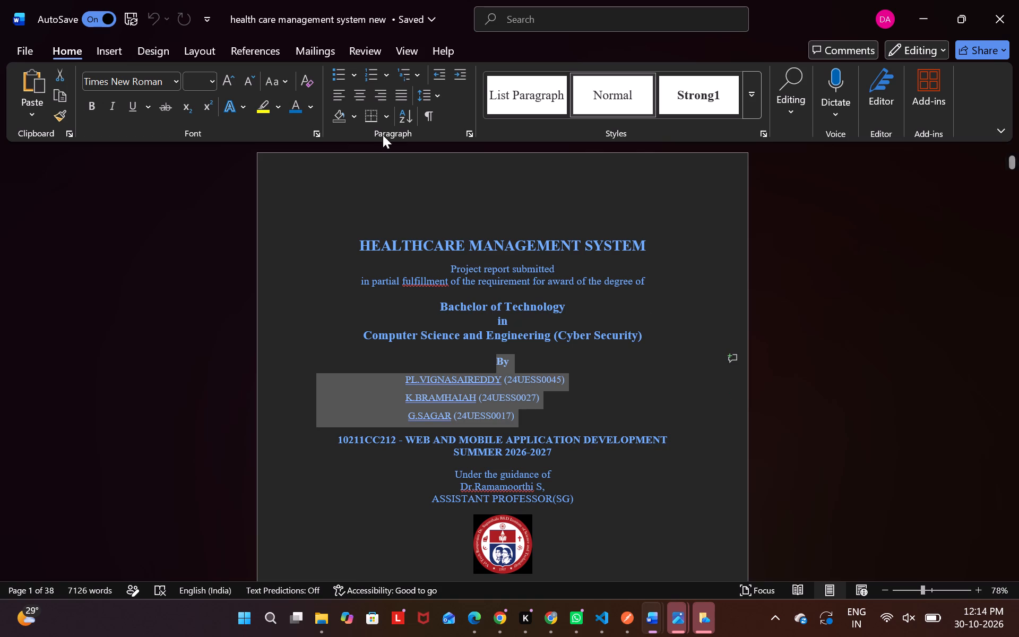
{"action": "left_click", "coordinate": [396, 94]}
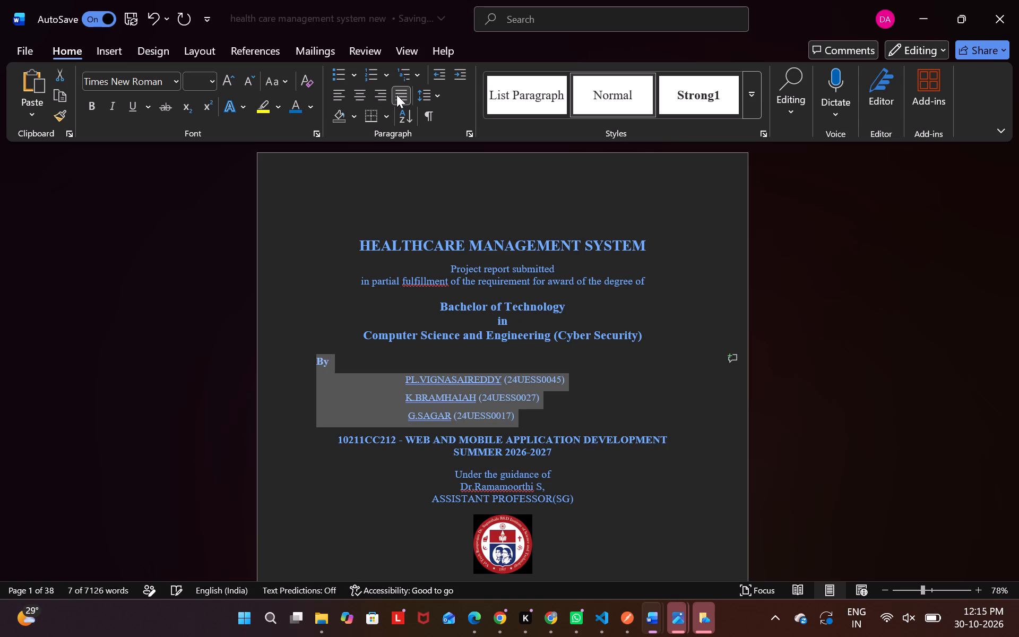
{"action": "left_click", "coordinate": [396, 94]}
{"action": "left_click", "coordinate": [396, 94]}
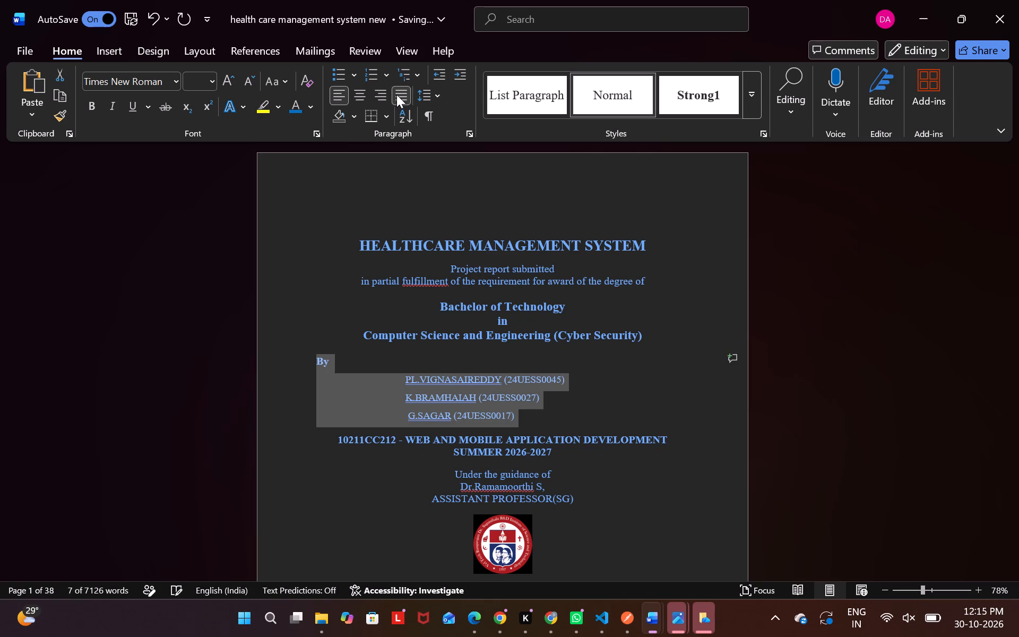
{"action": "left_click", "coordinate": [396, 94]}
{"action": "left_click", "coordinate": [356, 88]}
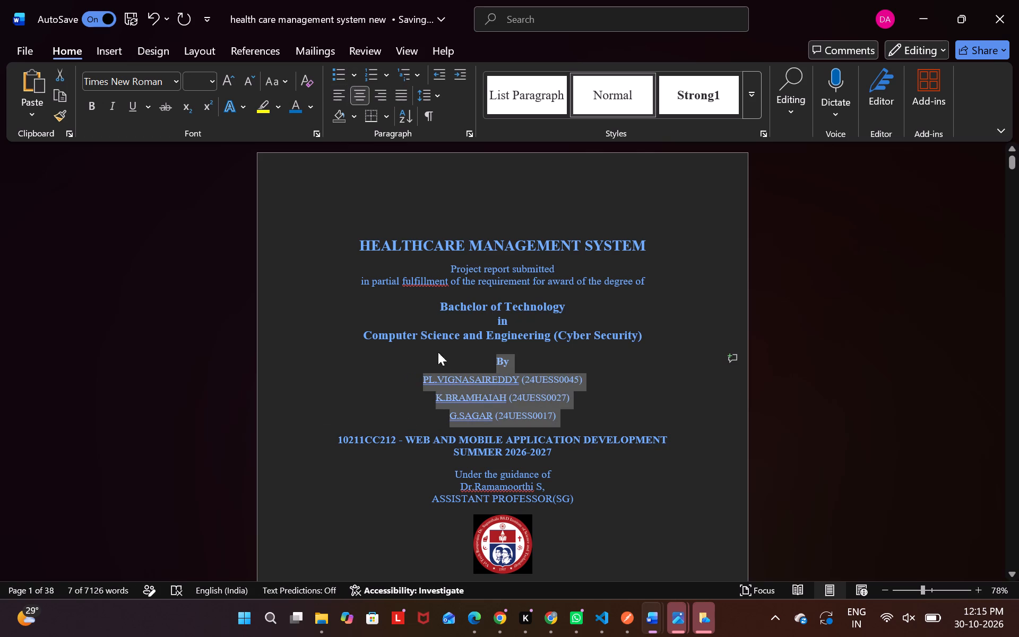
{"action": "left_click", "coordinate": [484, 395]}
Place the text cursor within the initials of the first student's name on the title page.
{"action": "left_click", "coordinate": [420, 385]}
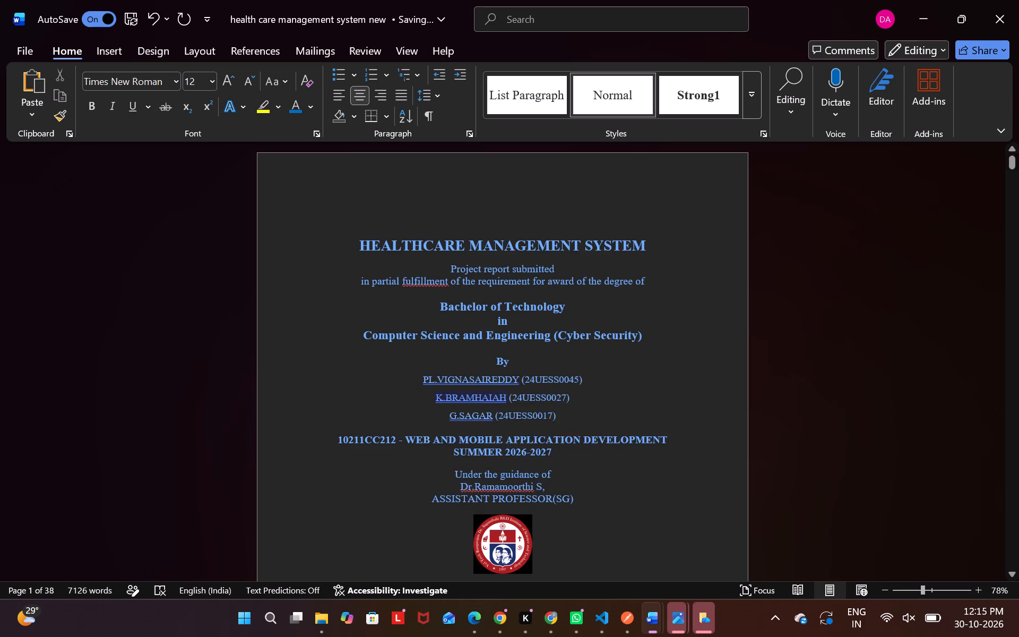
{"action": "left_click_drag", "start_coordinate": [420, 385], "coordinate": [431, 383]}
{"action": "left_click", "coordinate": [433, 376]}
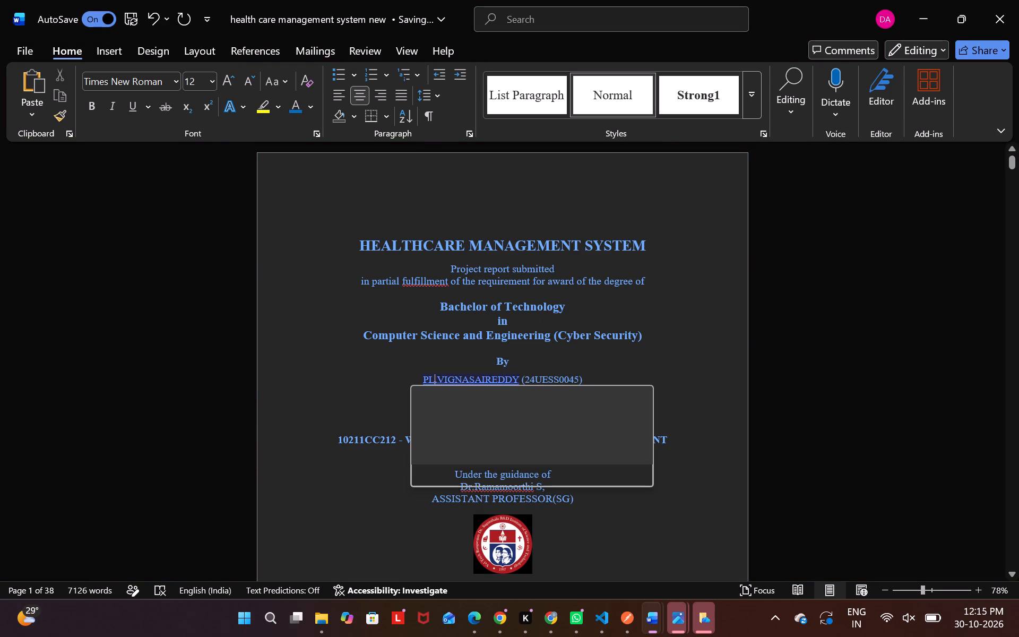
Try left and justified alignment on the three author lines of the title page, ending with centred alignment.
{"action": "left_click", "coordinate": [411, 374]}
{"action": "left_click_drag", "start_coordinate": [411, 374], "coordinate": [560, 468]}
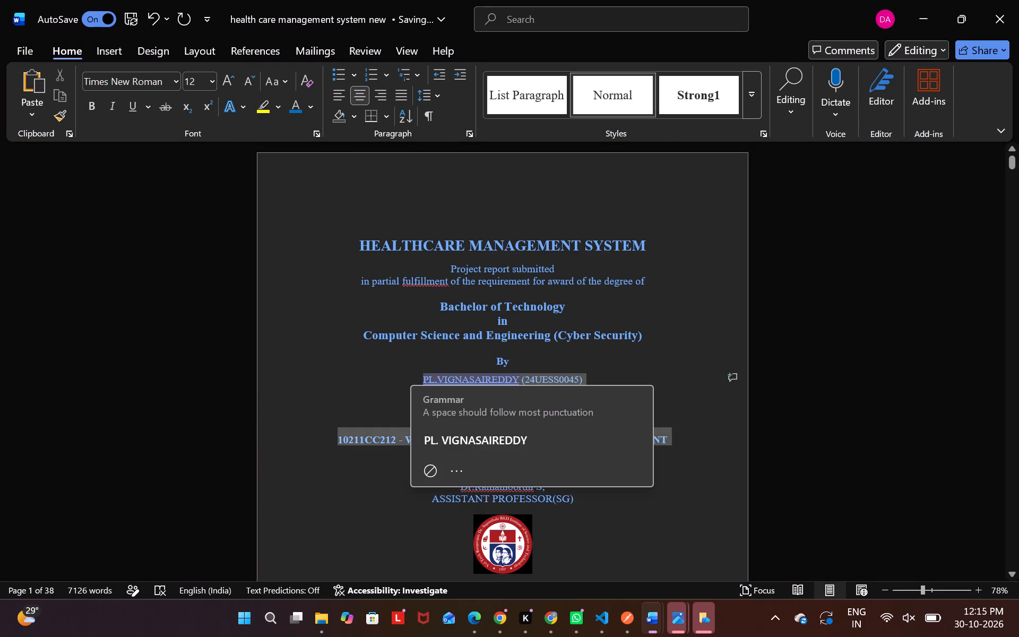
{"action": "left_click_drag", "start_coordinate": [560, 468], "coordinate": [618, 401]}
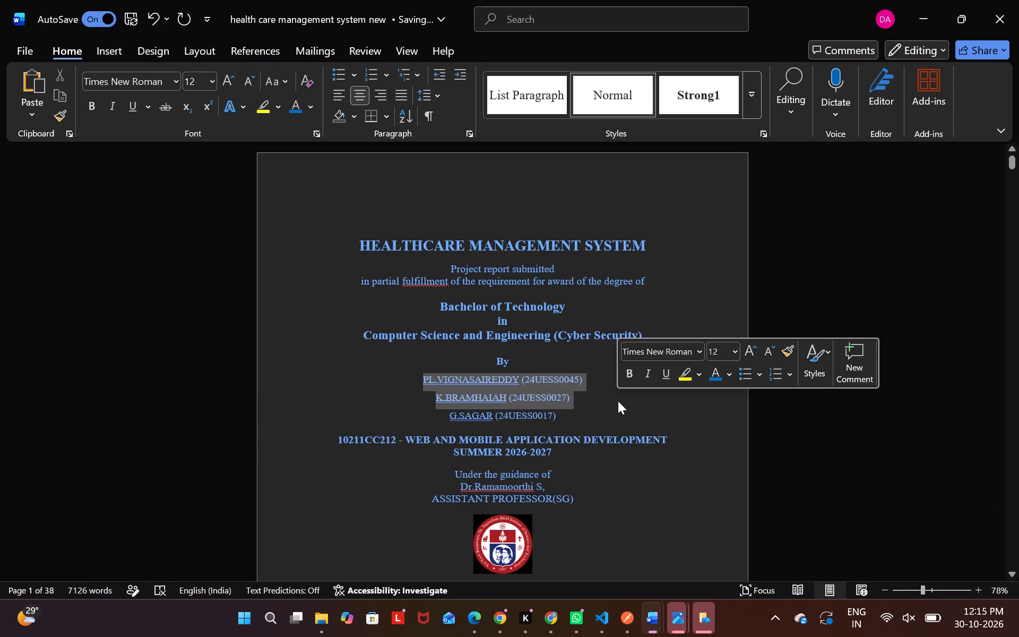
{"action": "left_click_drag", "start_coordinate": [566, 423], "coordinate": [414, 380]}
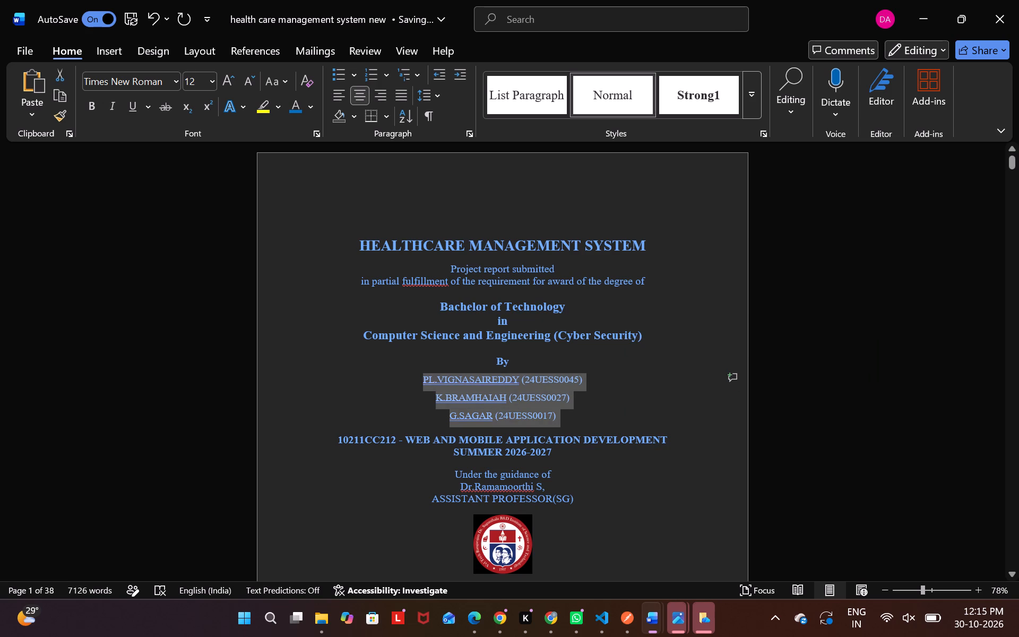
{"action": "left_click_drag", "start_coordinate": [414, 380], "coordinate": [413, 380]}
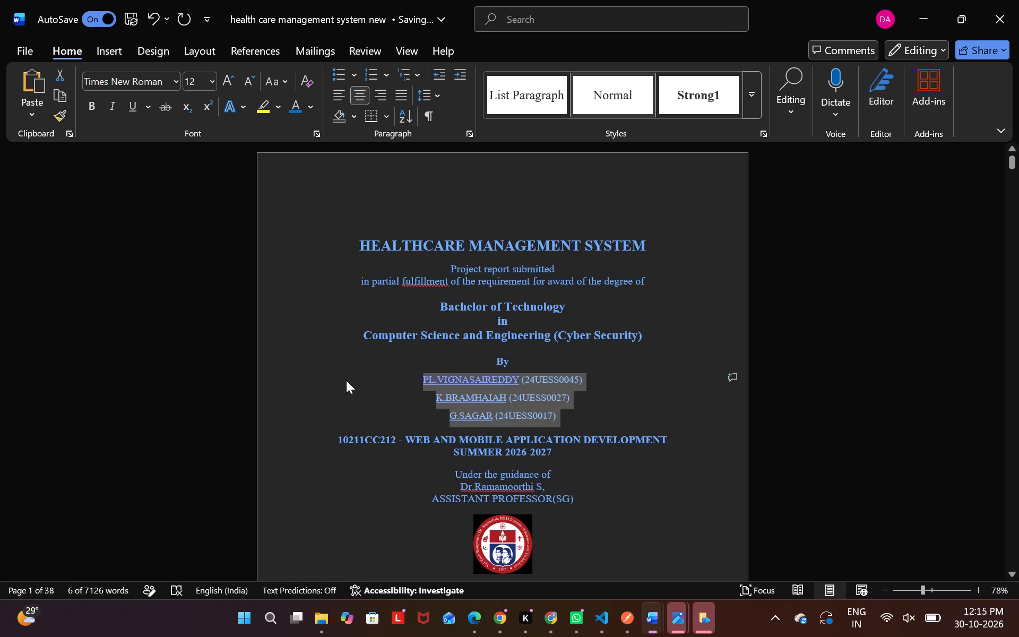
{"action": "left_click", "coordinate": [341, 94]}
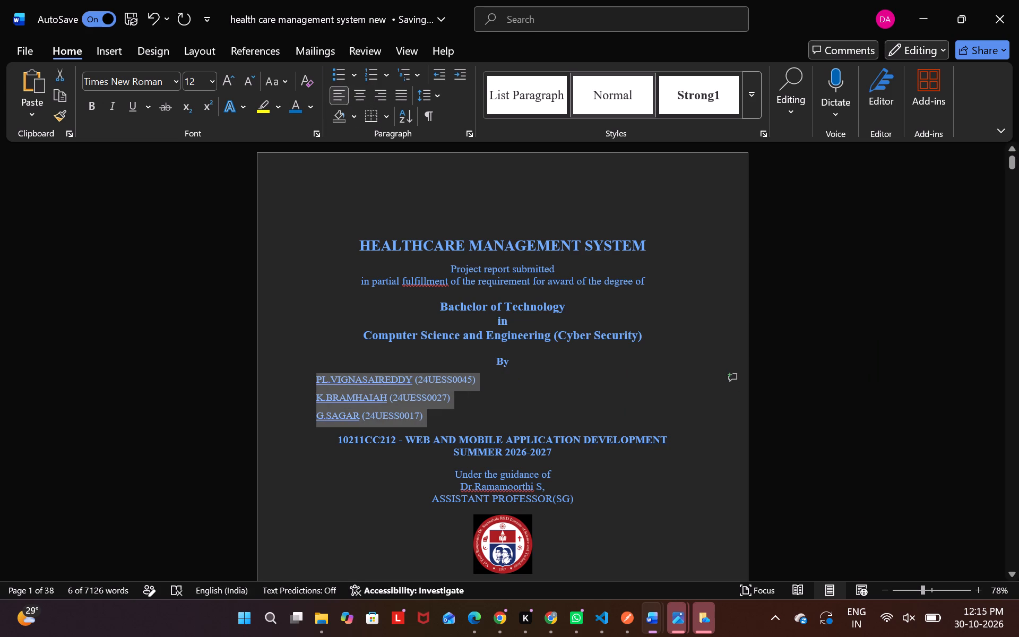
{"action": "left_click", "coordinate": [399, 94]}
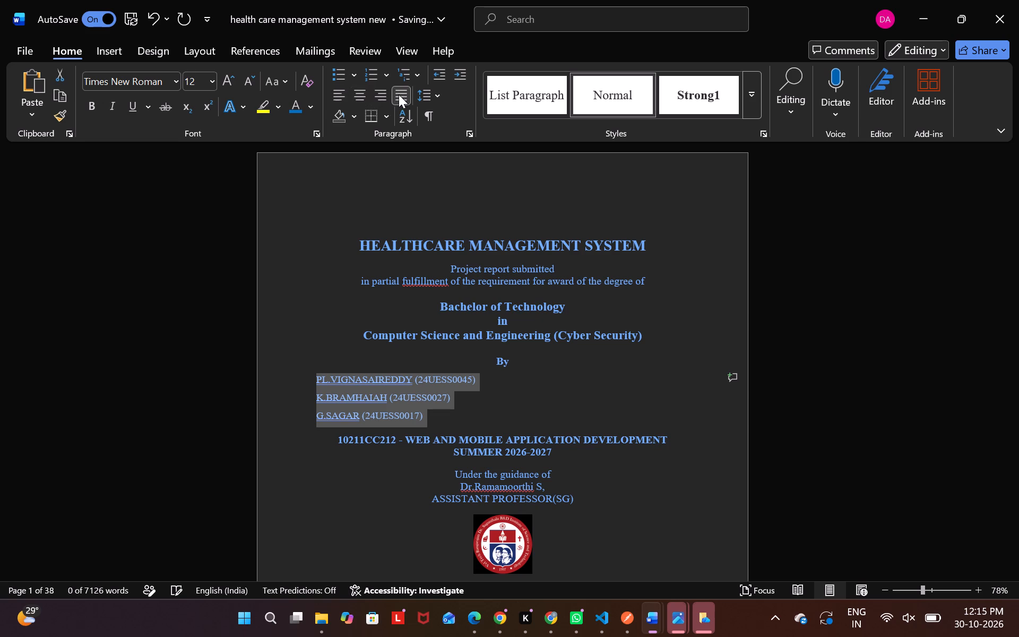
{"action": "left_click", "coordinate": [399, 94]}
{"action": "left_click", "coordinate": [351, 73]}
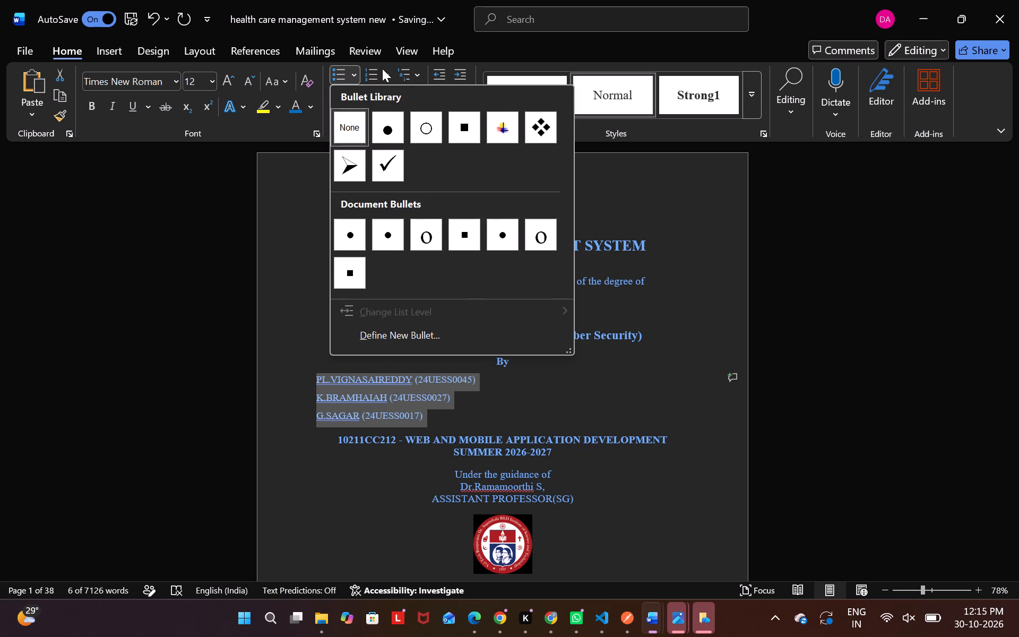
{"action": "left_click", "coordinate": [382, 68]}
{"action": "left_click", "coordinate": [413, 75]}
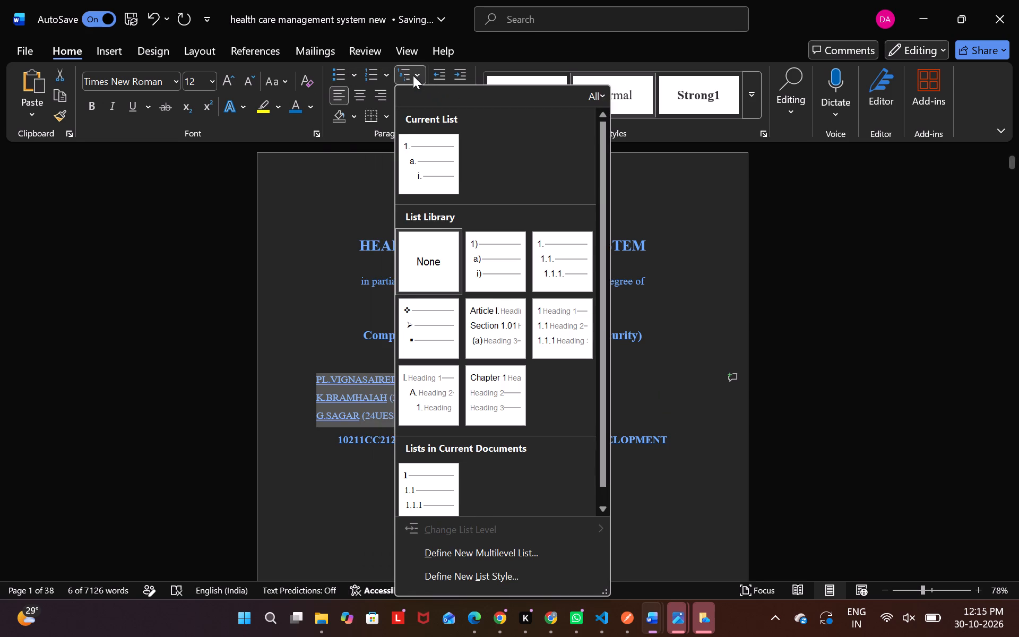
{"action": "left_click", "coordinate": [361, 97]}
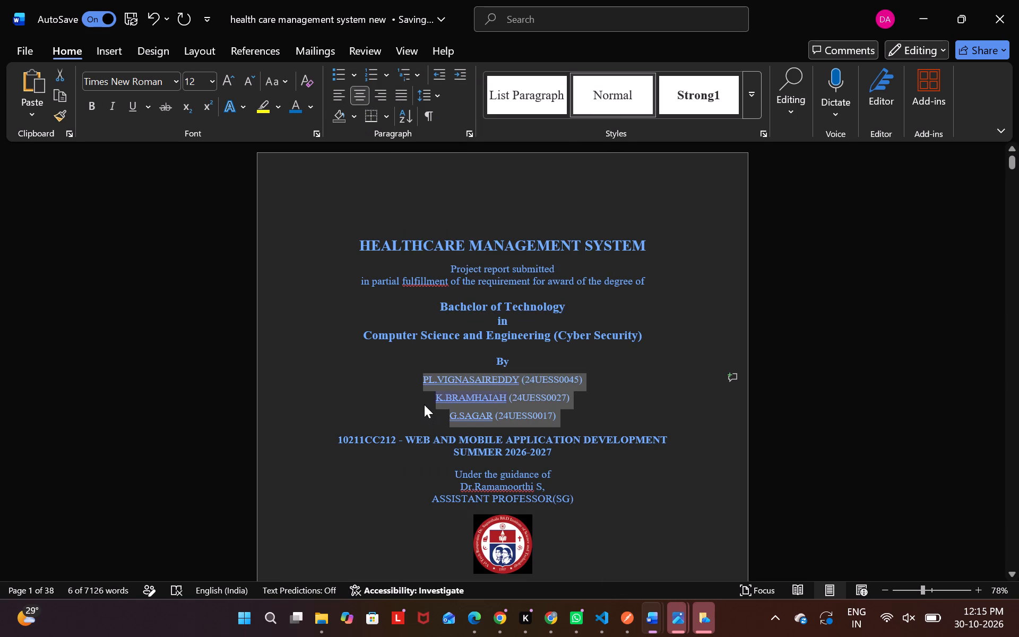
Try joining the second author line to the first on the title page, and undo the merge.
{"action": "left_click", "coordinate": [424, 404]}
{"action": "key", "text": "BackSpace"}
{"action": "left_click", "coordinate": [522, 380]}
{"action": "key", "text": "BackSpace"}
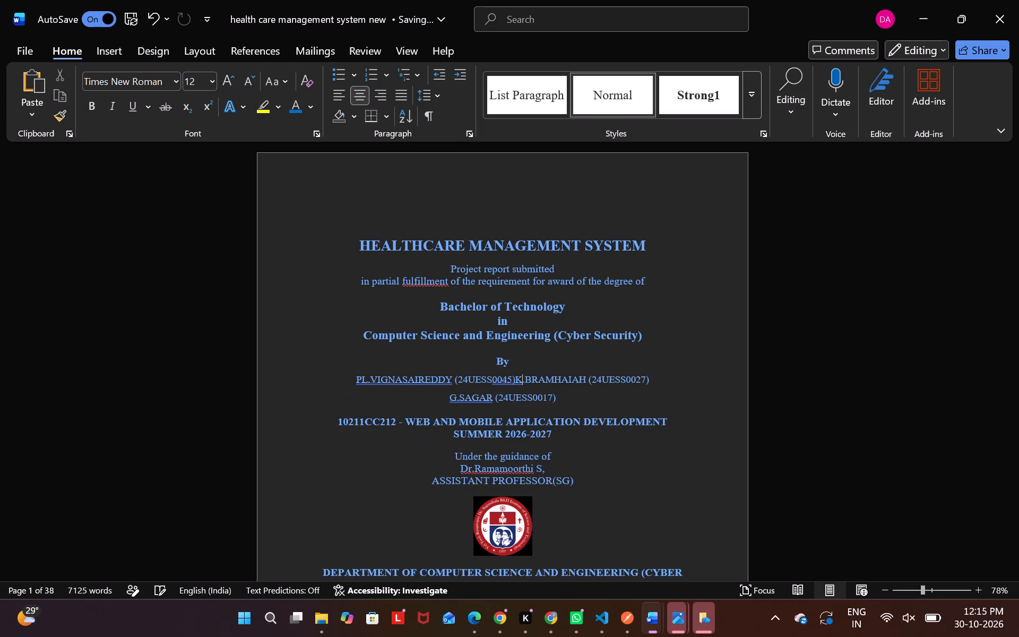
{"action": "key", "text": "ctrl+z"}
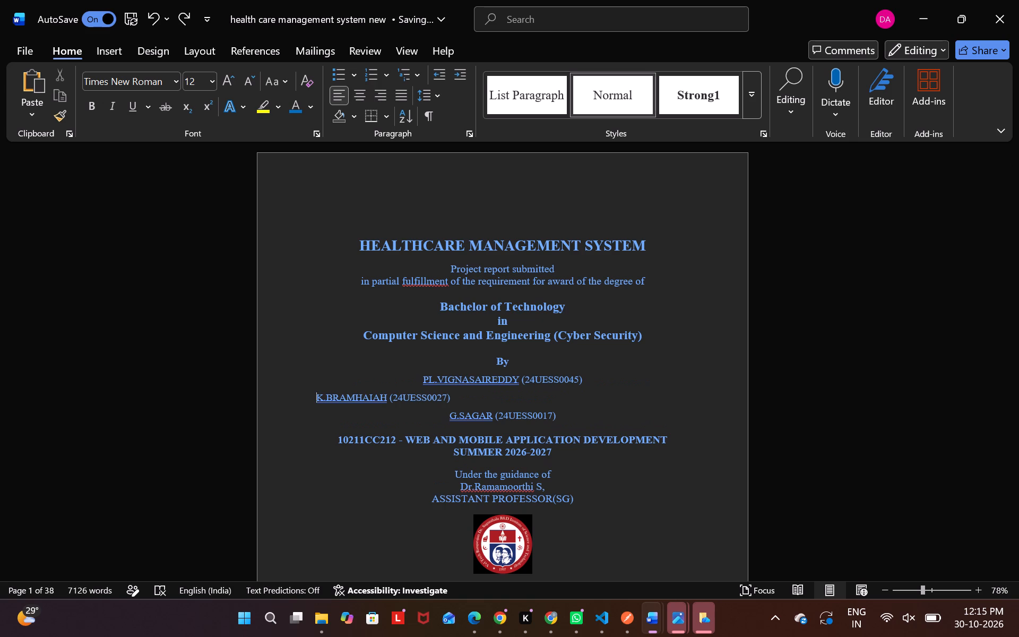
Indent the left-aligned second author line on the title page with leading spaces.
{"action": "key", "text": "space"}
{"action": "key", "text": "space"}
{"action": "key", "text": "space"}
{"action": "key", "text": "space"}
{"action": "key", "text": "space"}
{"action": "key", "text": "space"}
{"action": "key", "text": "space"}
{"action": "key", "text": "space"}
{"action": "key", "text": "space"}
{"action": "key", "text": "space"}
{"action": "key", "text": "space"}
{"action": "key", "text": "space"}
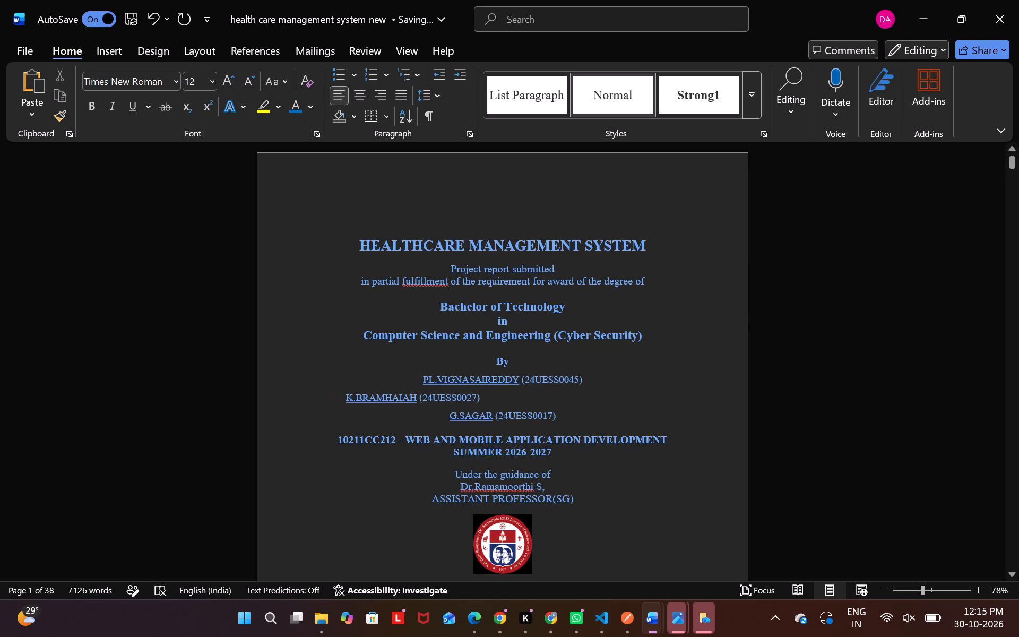
Widen the gap between the second author's name and roll number with a long run of spaces.
{"action": "left_click", "coordinate": [417, 399]}
{"action": "key", "text": "space"}
{"action": "key", "text": "space"}
{"action": "key", "text": "space"}
{"action": "key", "text": "space"}
{"action": "key", "text": "space"}
{"action": "key", "text": "space"}
{"action": "key", "text": "space"}
{"action": "key", "text": "space"}
{"action": "key", "text": "space"}
{"action": "key", "text": "space"}
{"action": "key", "text": "space"}
{"action": "key", "text": "space"}
{"action": "key", "text": "space"}
{"action": "key", "text": "space"}
{"action": "key", "text": "space"}
{"action": "key", "text": "space"}
{"action": "key", "text": "space"}
{"action": "key", "text": "space"}
{"action": "key", "text": "space"}
{"action": "key", "text": "space"}
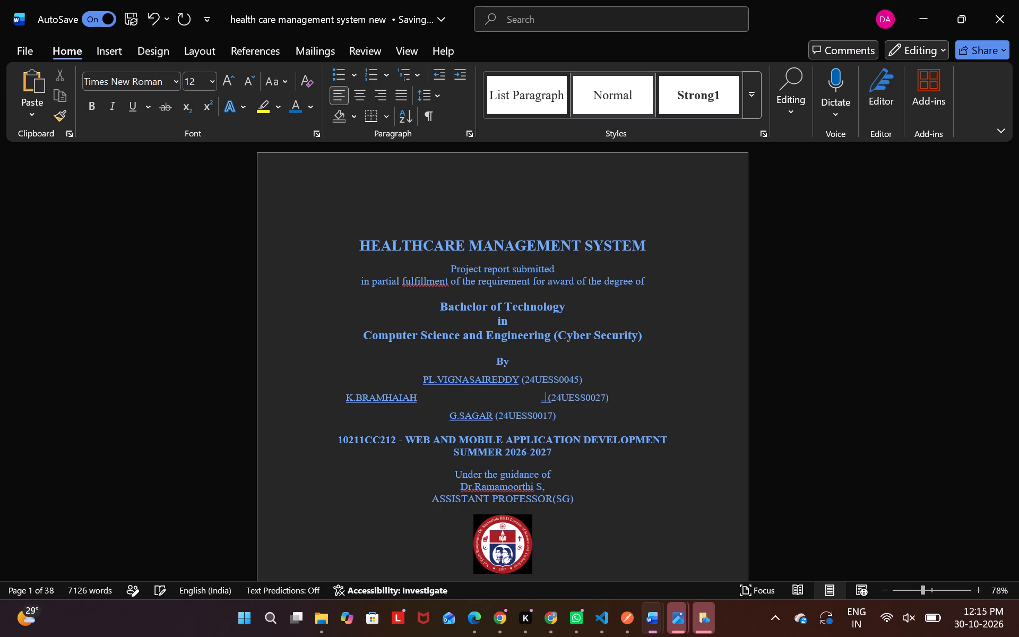
{"action": "key", "text": "BackSpace"}
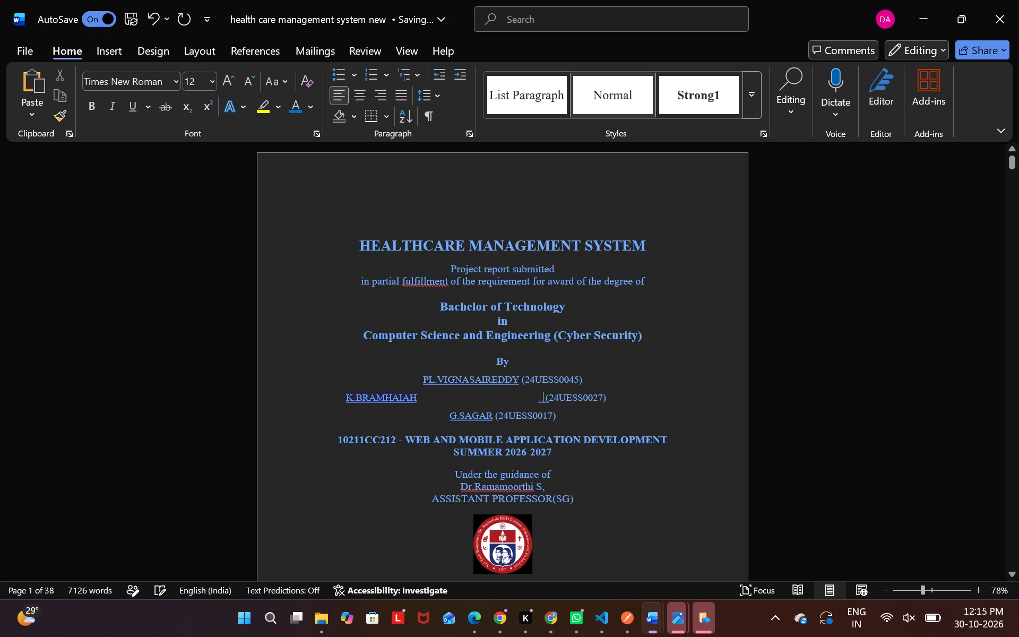
{"action": "key", "text": "BackSpace"}
{"action": "key", "text": "BackSpace"}
{"action": "key", "text": "BackSpace"}
{"action": "key", "text": "BackSpace"}
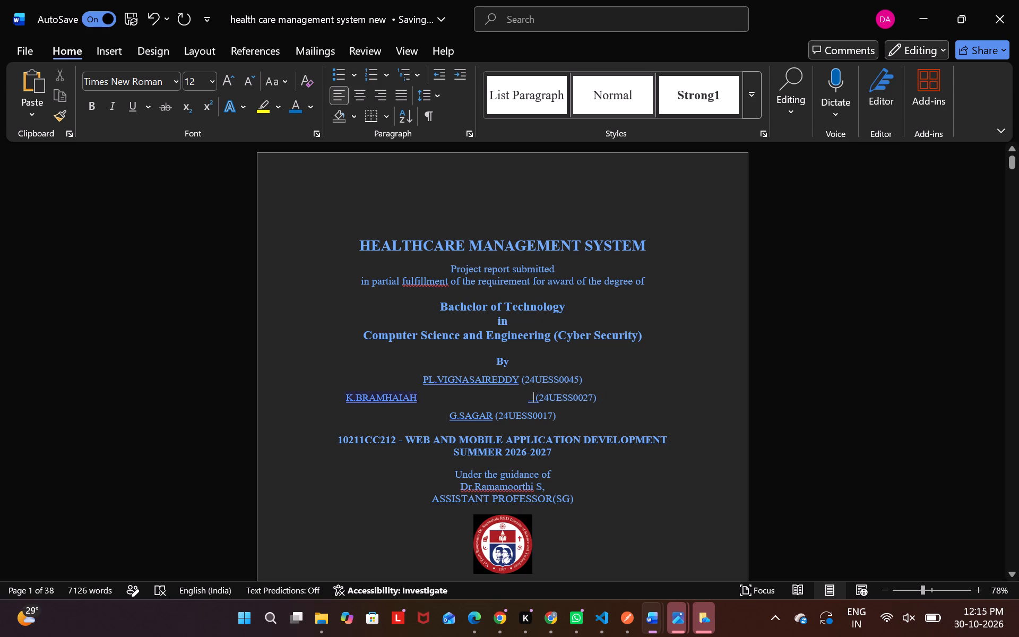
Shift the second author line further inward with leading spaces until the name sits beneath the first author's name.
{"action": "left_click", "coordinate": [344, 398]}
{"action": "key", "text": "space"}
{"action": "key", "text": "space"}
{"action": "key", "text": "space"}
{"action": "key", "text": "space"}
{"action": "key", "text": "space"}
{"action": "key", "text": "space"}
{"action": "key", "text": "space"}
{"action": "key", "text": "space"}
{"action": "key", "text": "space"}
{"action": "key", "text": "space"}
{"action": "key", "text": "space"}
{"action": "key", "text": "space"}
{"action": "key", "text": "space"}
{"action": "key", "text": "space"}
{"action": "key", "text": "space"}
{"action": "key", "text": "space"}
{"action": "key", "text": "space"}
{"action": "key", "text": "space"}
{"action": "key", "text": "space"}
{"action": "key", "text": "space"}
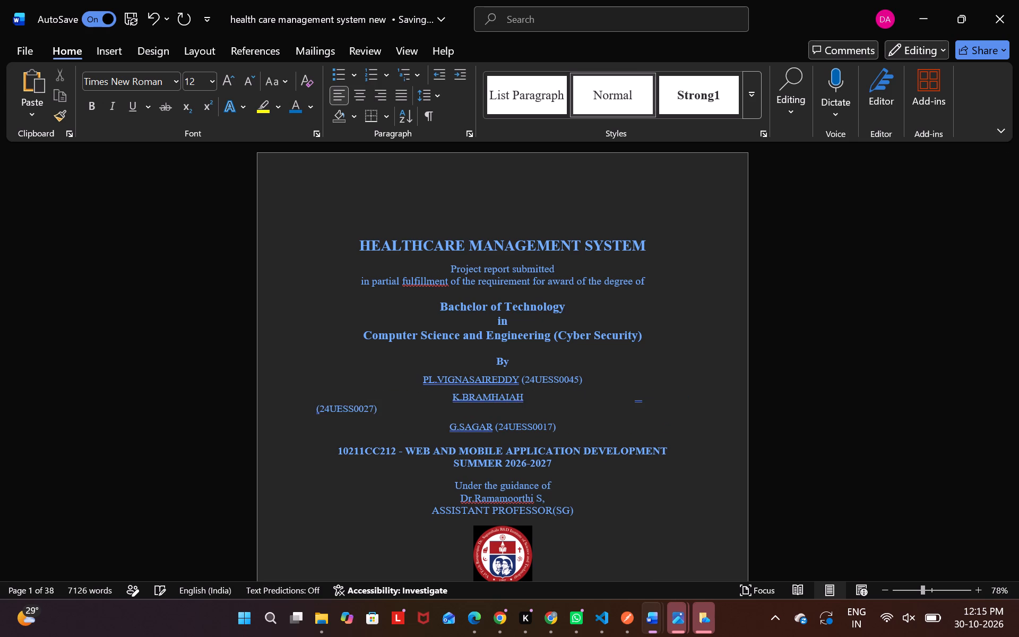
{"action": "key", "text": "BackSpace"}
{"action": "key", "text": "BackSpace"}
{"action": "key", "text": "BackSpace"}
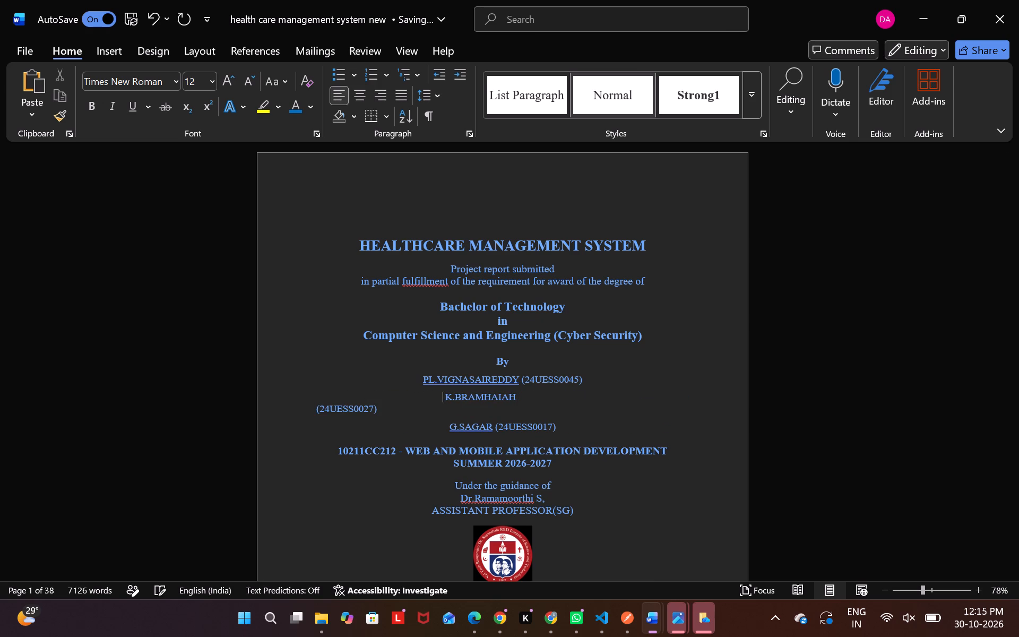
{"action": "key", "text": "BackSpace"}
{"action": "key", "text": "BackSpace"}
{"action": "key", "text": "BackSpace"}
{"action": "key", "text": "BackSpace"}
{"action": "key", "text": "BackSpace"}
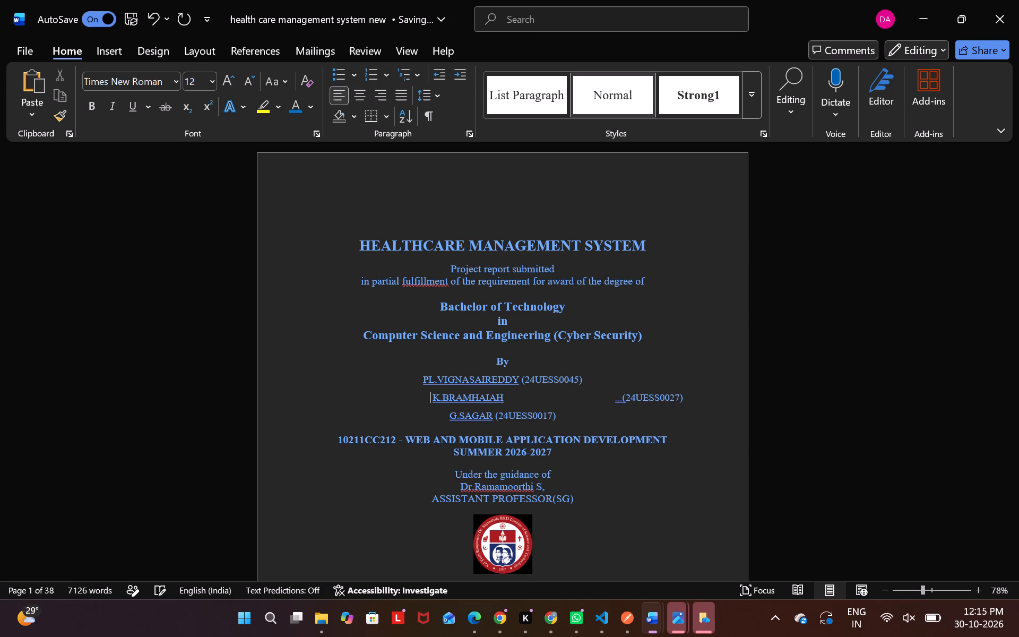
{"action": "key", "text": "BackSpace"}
Narrow the gap in the second author line so the roll number sits roughly beneath the first author's roll number.
{"action": "left_click", "coordinate": [616, 398]}
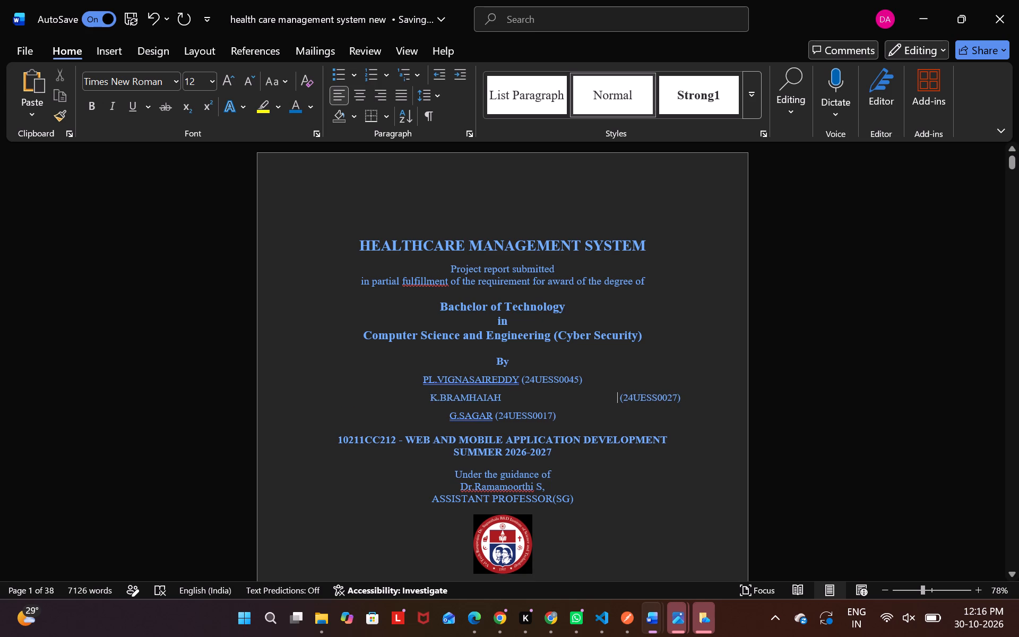
{"action": "key", "text": "BackSpace"}
{"action": "key", "text": "BackSpace"}
{"action": "key", "text": "BackSpace"}
{"action": "key", "text": "BackSpace"}
{"action": "key", "text": "BackSpace"}
{"action": "key", "text": "BackSpace"}
{"action": "key", "text": "BackSpace"}
{"action": "key", "text": "BackSpace"}
{"action": "key", "text": "BackSpace"}
{"action": "key", "text": "BackSpace"}
{"action": "key", "text": "BackSpace"}
{"action": "key", "text": "BackSpace"}
{"action": "key", "text": "BackSpace"}
{"action": "key", "text": "BackSpace"}
{"action": "key", "text": "BackSpace"}
{"action": "key", "text": "BackSpace"}
{"action": "key", "text": "BackSpace"}
{"action": "key", "text": "BackSpace"}
{"action": "key", "text": "BackSpace"}
{"action": "key", "text": "BackSpace"}
{"action": "key", "text": "BackSpace"}
{"action": "key", "text": "BackSpace"}
{"action": "key", "text": "BackSpace"}
{"action": "key", "text": "BackSpace"}
{"action": "key", "text": "BackSpace"}
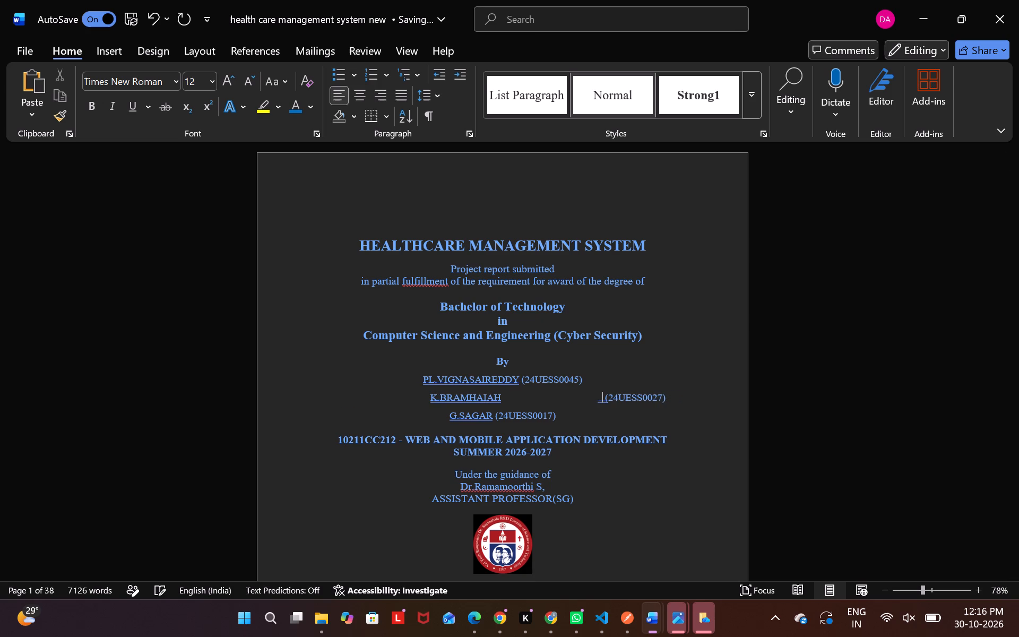
{"action": "key", "text": "BackSpace"}
{"action": "key", "text": "BackSpace"}
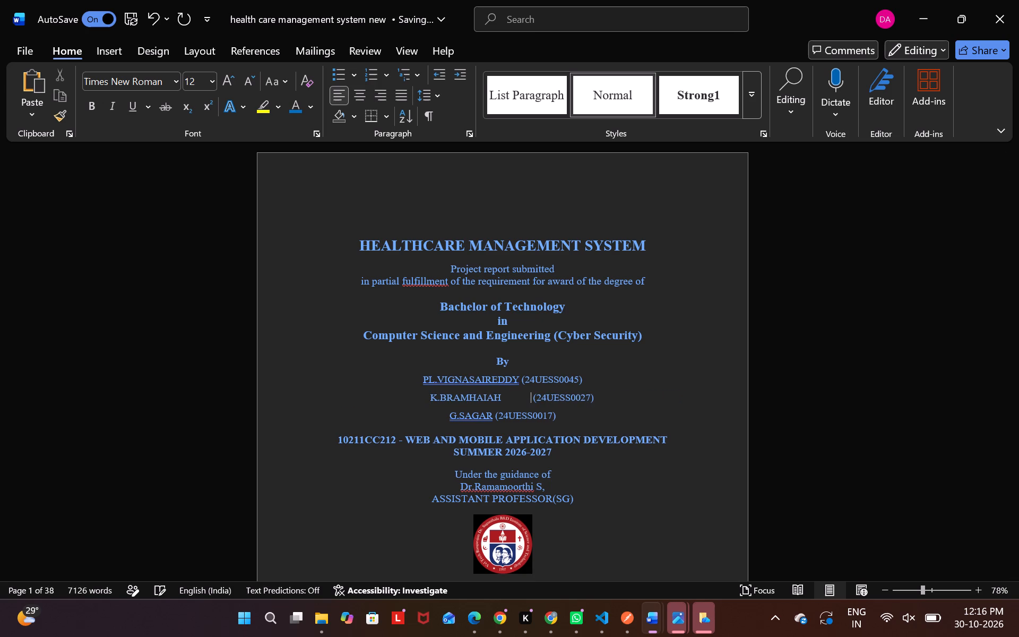
{"action": "left_click_drag", "start_coordinate": [616, 398], "coordinate": [568, 375]}
{"action": "left_click", "coordinate": [603, 383]}
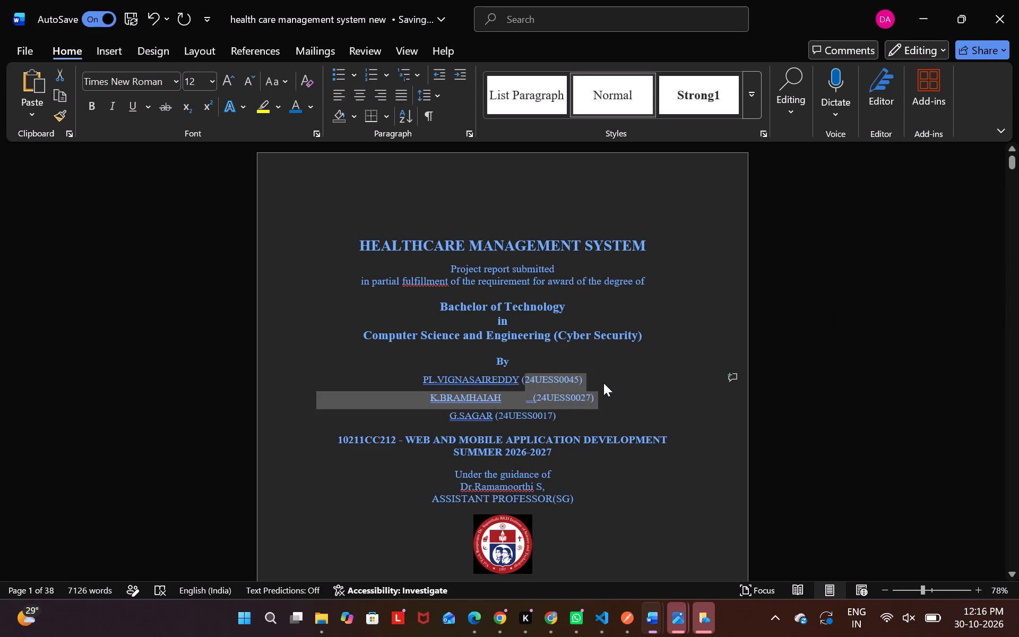
Add spaces between the first author's name and roll number so the number lines up with the second author's.
{"action": "left_click", "coordinate": [522, 380]}
{"action": "key", "text": "space"}
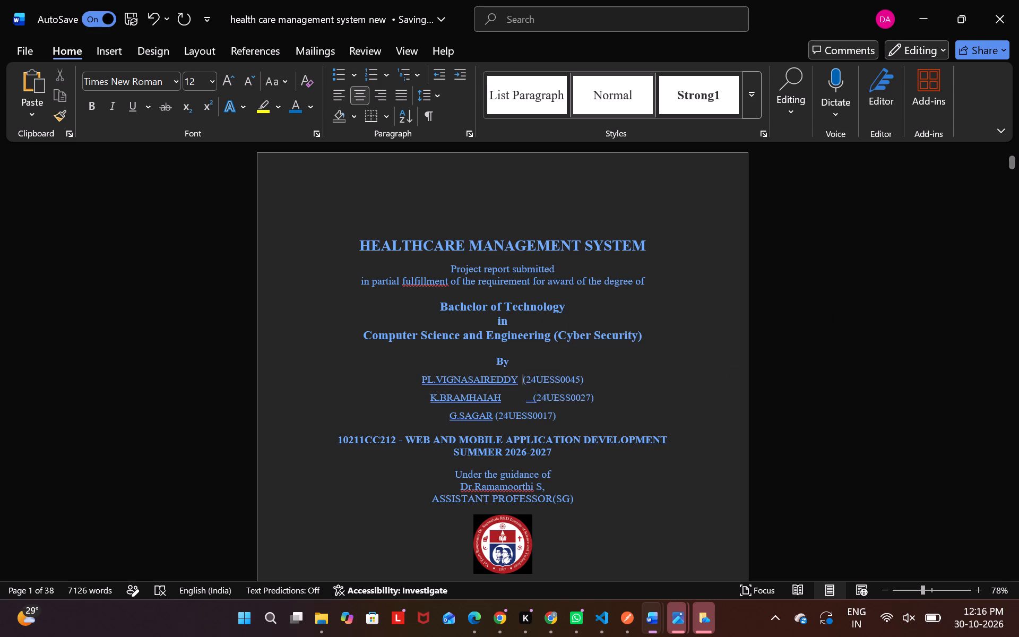
{"action": "key", "text": "space"}
{"action": "key", "text": "space"}
{"action": "key", "text": "space"}
{"action": "key", "text": "space"}
{"action": "key", "text": "space"}
{"action": "key", "text": "space"}
{"action": "key", "text": "space"}
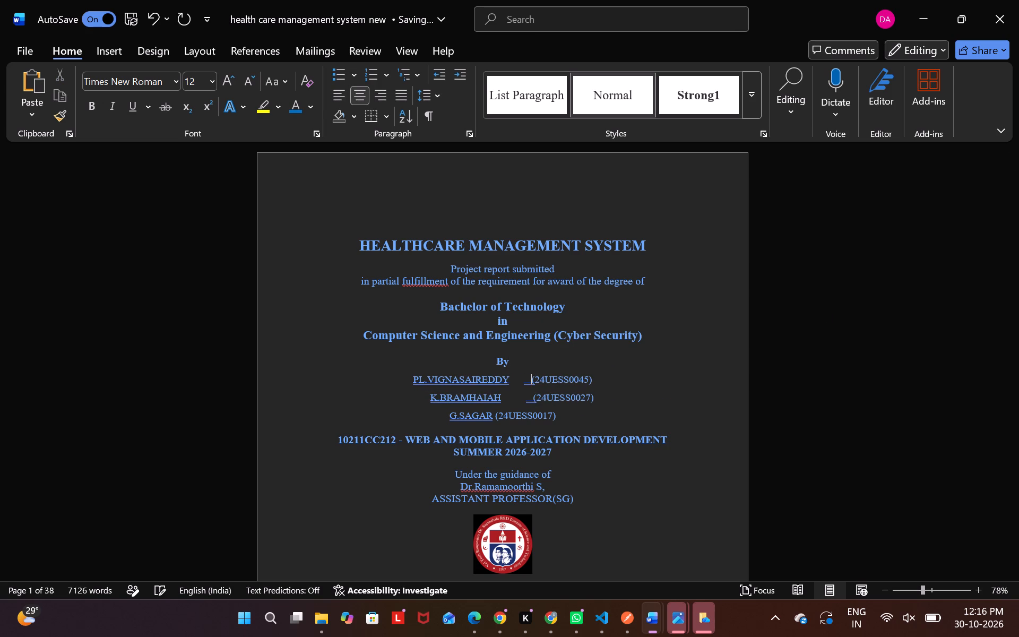
Add spaces between the third author's name and roll number so the number lines up with the lines above.
{"action": "left_click", "coordinate": [496, 417]}
{"action": "key", "text": "space"}
{"action": "key", "text": "space"}
{"action": "key", "text": "space"}
{"action": "key", "text": "space"}
{"action": "key", "text": "space"}
{"action": "key", "text": "space"}
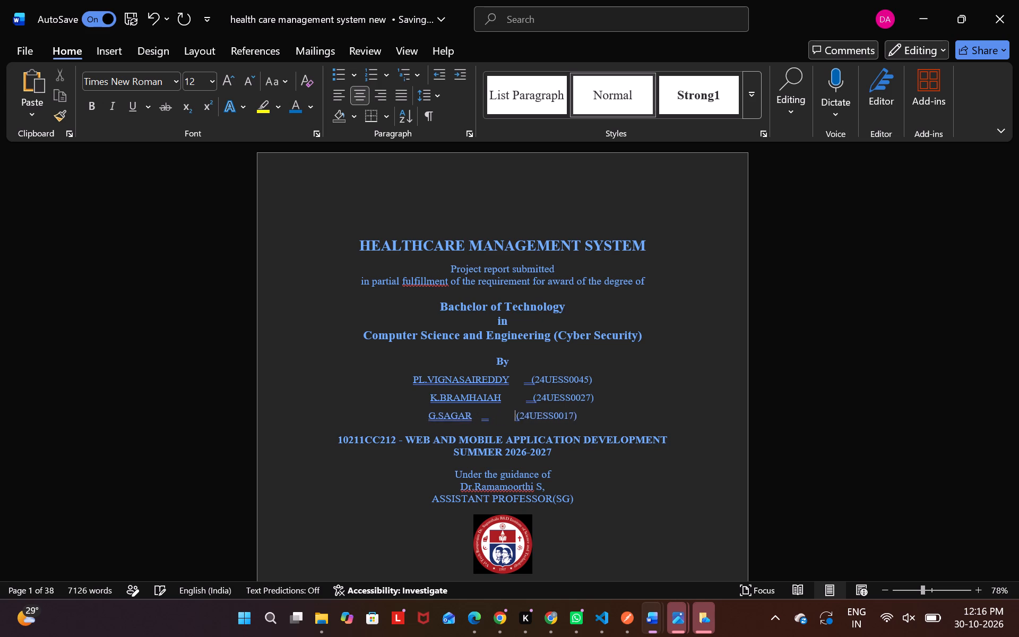
{"action": "key", "text": "space"}
{"action": "key", "text": "space"}
{"action": "key", "text": "space"}
{"action": "key", "text": "space"}
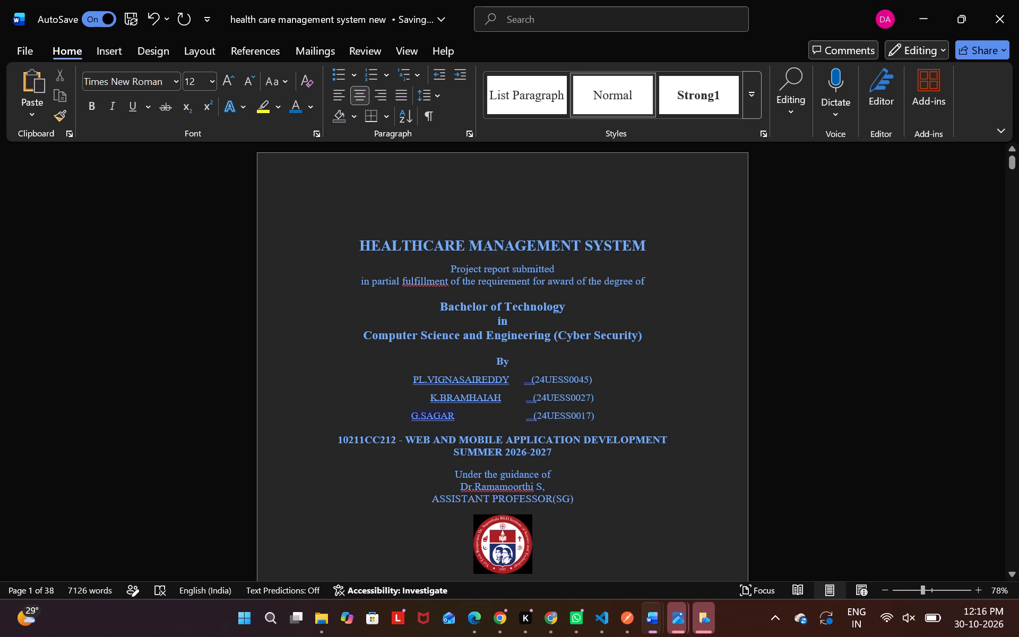
Try right alignment on all three author lines of the title page, ending with them centred.
{"action": "left_click_drag", "start_coordinate": [416, 376], "coordinate": [600, 411]}
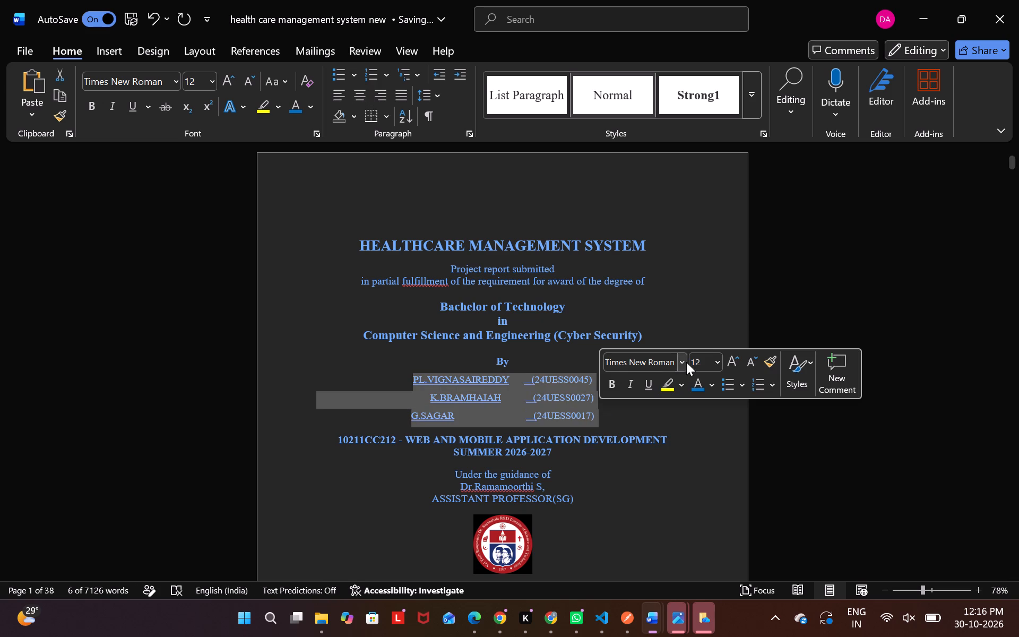
{"action": "left_click", "coordinate": [772, 382]}
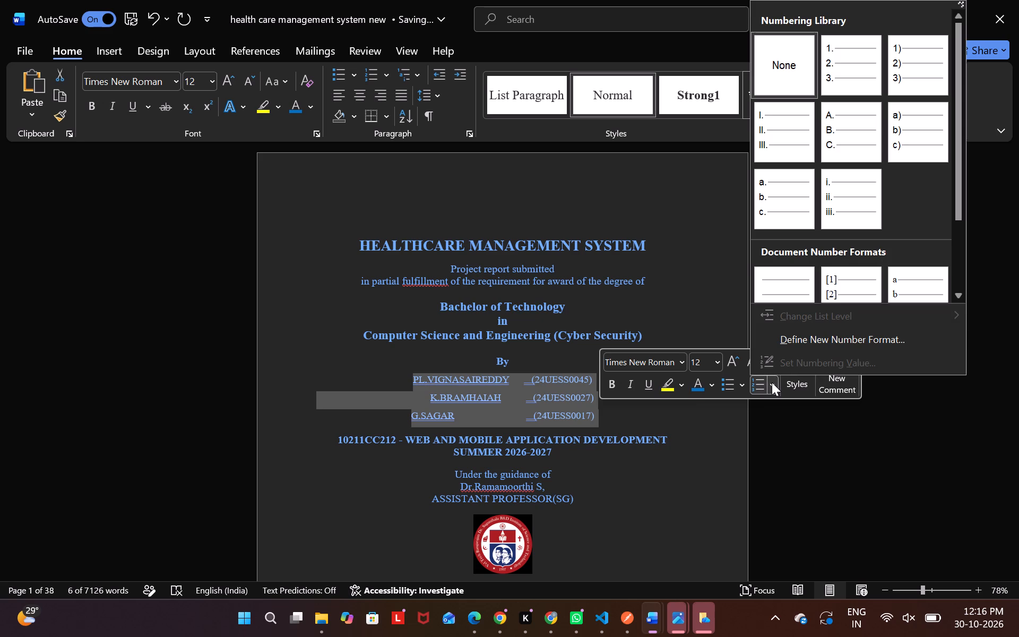
{"action": "left_click", "coordinate": [739, 383]}
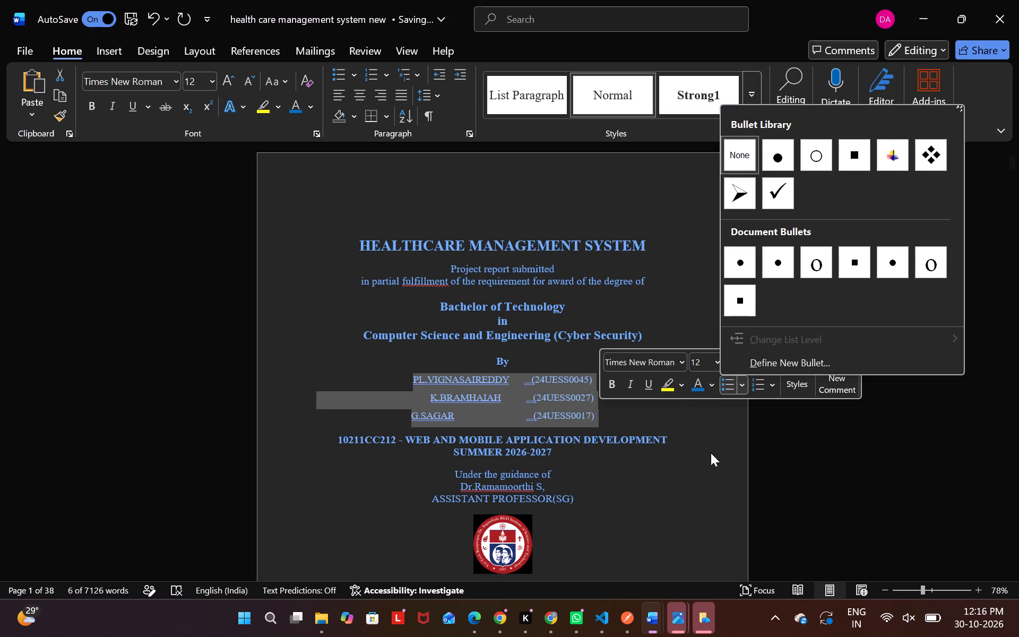
{"action": "left_click", "coordinate": [352, 73]}
{"action": "left_click", "coordinate": [387, 71]}
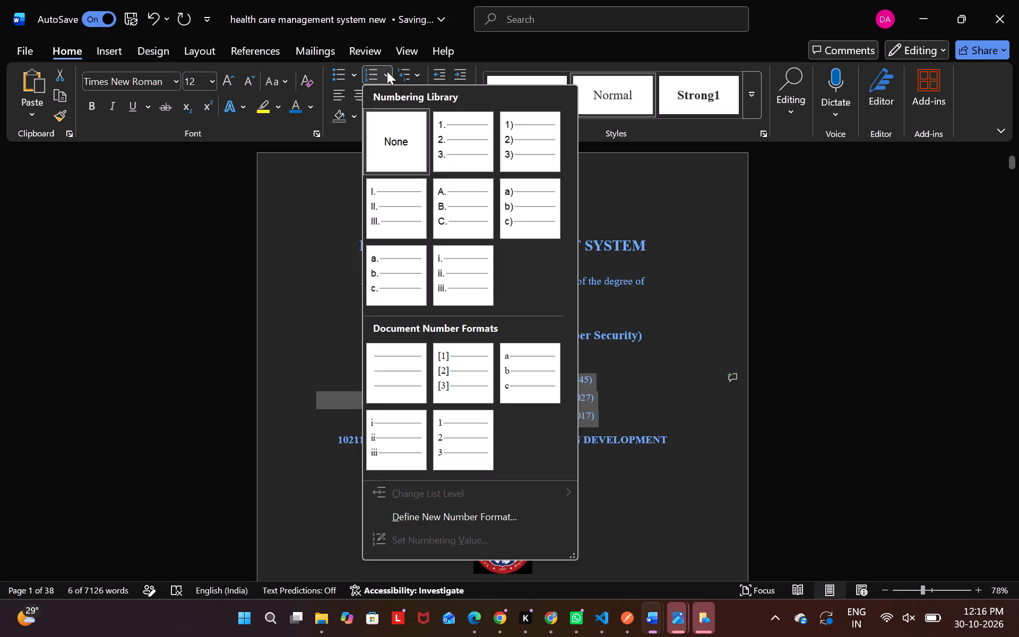
{"action": "left_click", "coordinate": [412, 75]}
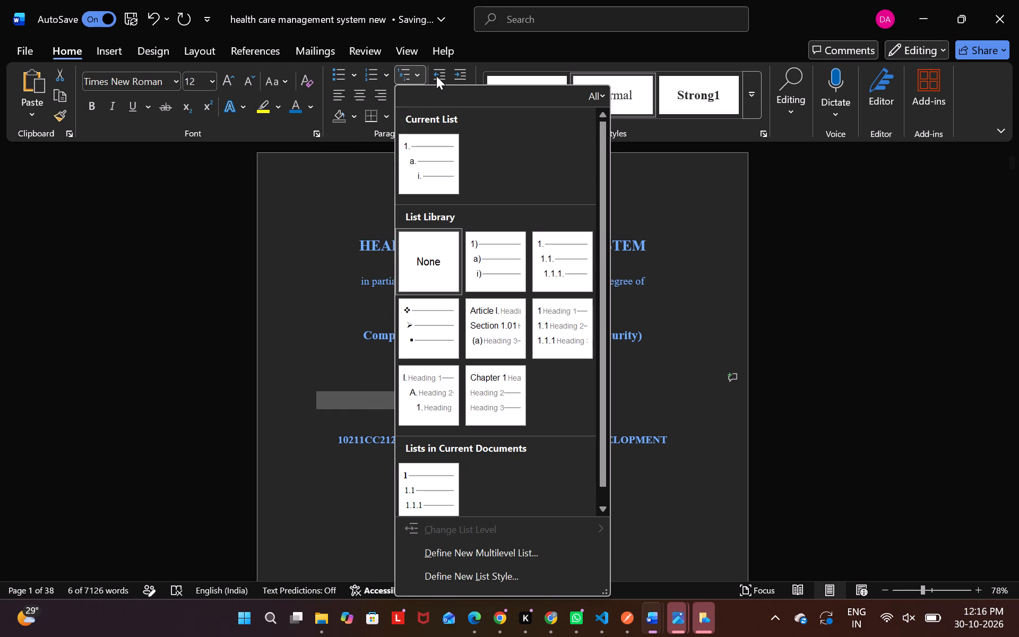
{"action": "left_click", "coordinate": [378, 93]}
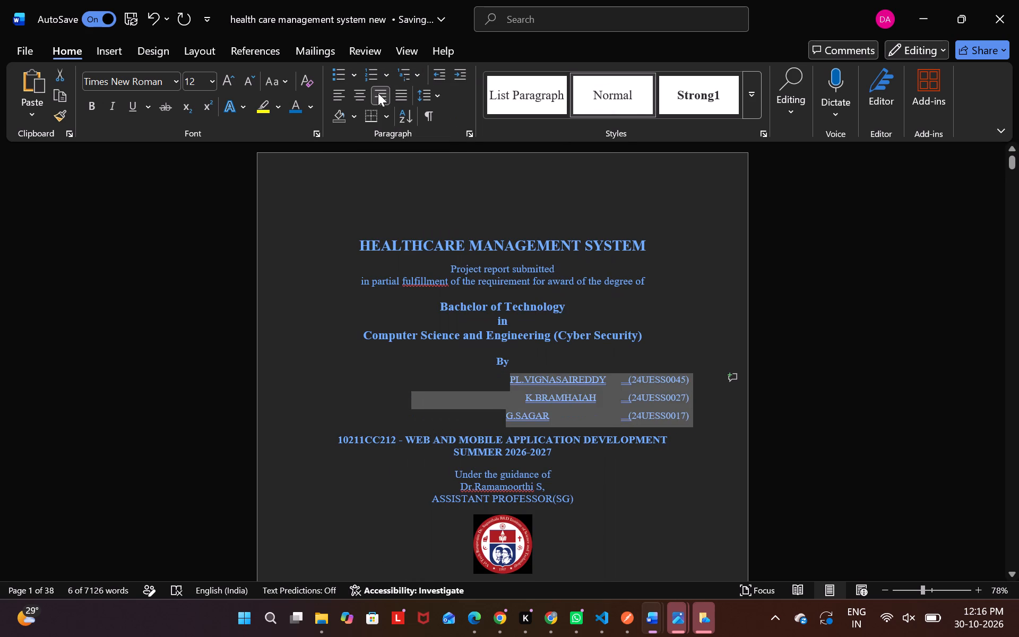
{"action": "left_click", "coordinate": [356, 94]}
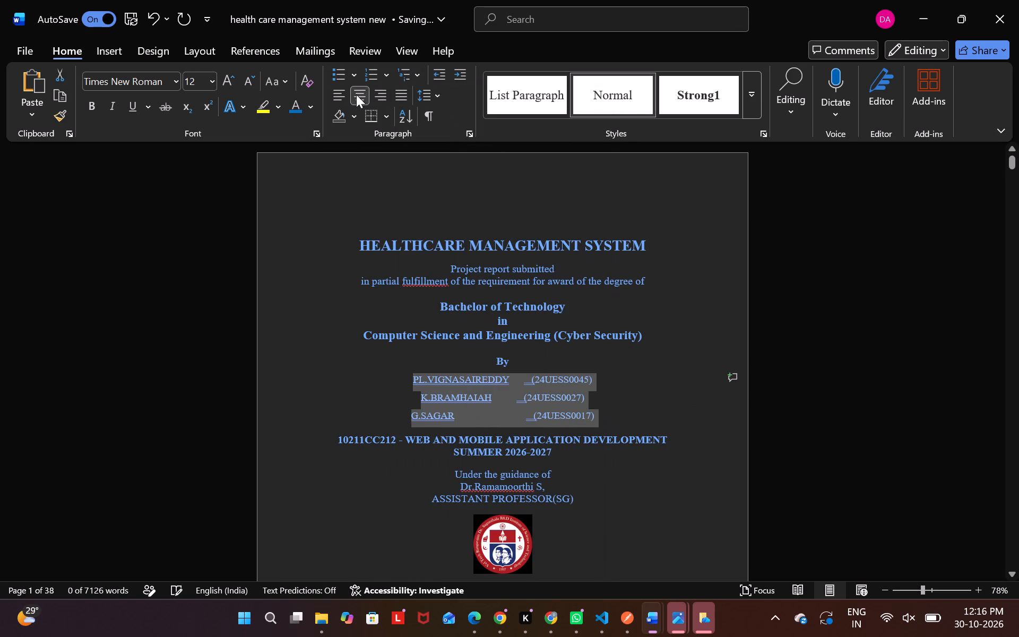
Justify the "Project report submitted" line on the title page.
{"action": "left_click", "coordinate": [316, 262]}
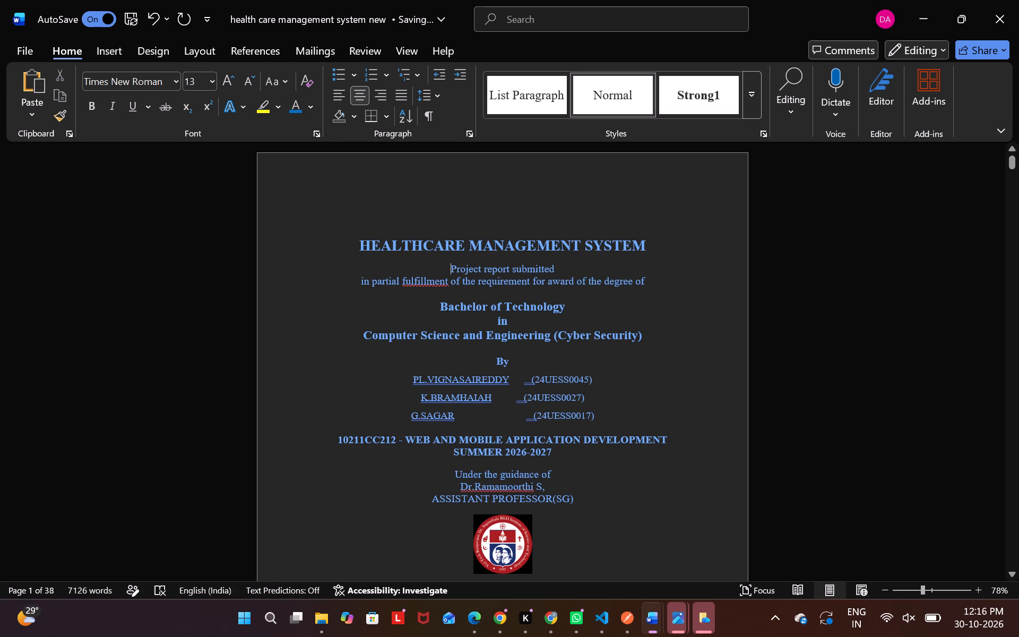
{"action": "left_click", "coordinate": [421, 98]}
{"action": "left_click", "coordinate": [397, 96]}
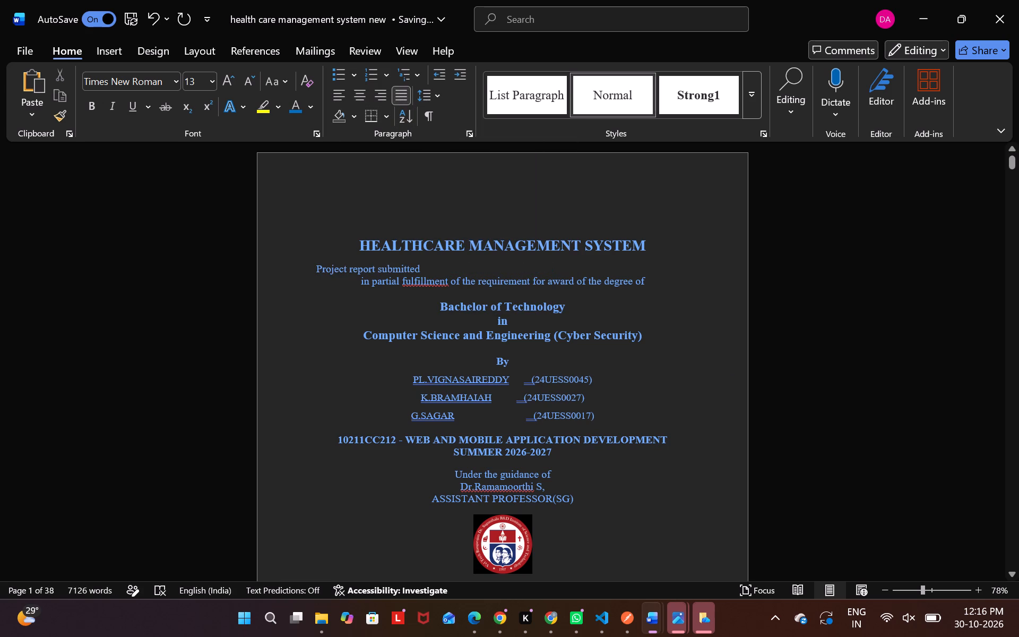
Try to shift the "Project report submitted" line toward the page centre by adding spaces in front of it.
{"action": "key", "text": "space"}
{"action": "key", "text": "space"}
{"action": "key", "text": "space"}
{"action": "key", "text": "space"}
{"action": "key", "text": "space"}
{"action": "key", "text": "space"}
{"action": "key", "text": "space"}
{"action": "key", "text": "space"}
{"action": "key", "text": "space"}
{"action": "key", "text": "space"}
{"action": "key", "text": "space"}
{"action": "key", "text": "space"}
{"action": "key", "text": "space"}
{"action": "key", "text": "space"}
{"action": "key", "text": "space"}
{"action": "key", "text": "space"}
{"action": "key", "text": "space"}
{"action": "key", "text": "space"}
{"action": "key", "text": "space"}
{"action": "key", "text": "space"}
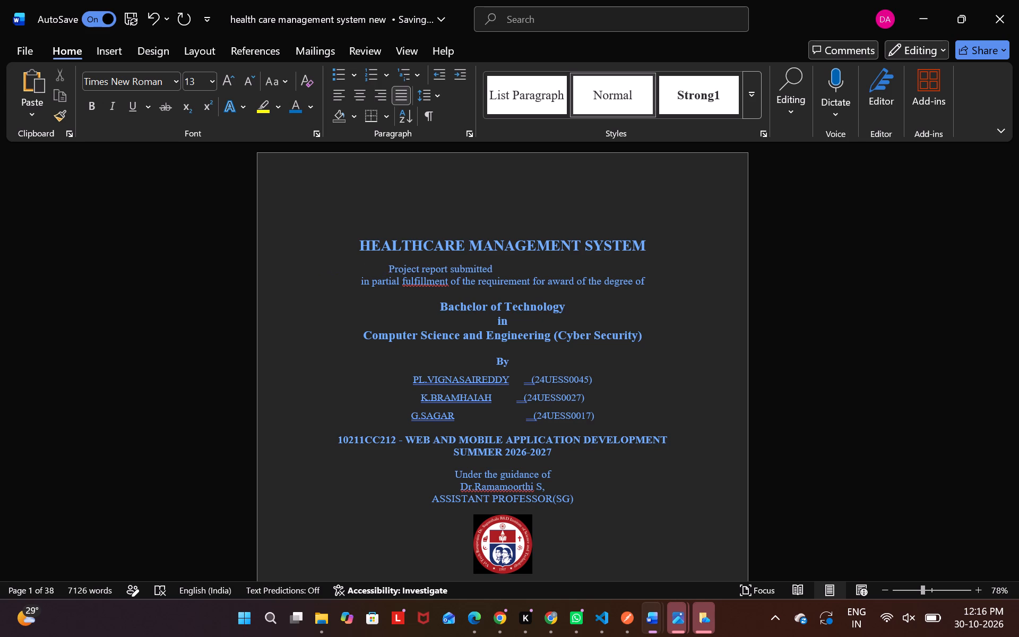
Undo the added spaces and the justification of the "Project report submitted" line.
{"action": "key", "text": "ctrl+z"}
{"action": "key", "text": "ctrl+z"}
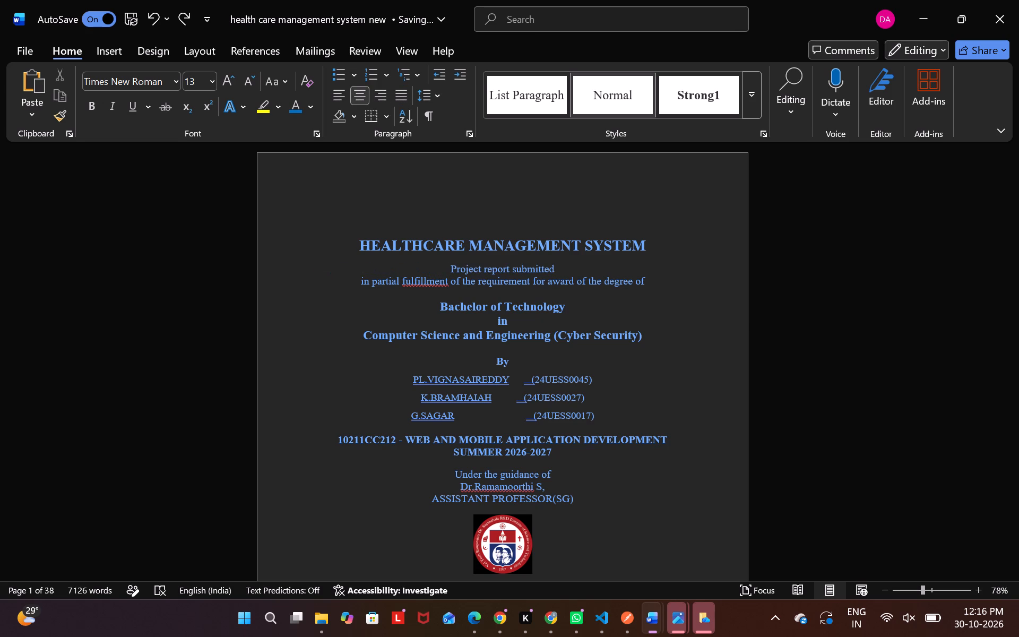
Select the title page text from the "By" line through the second author's name.
{"action": "left_click_drag", "start_coordinate": [406, 369], "coordinate": [485, 402]}
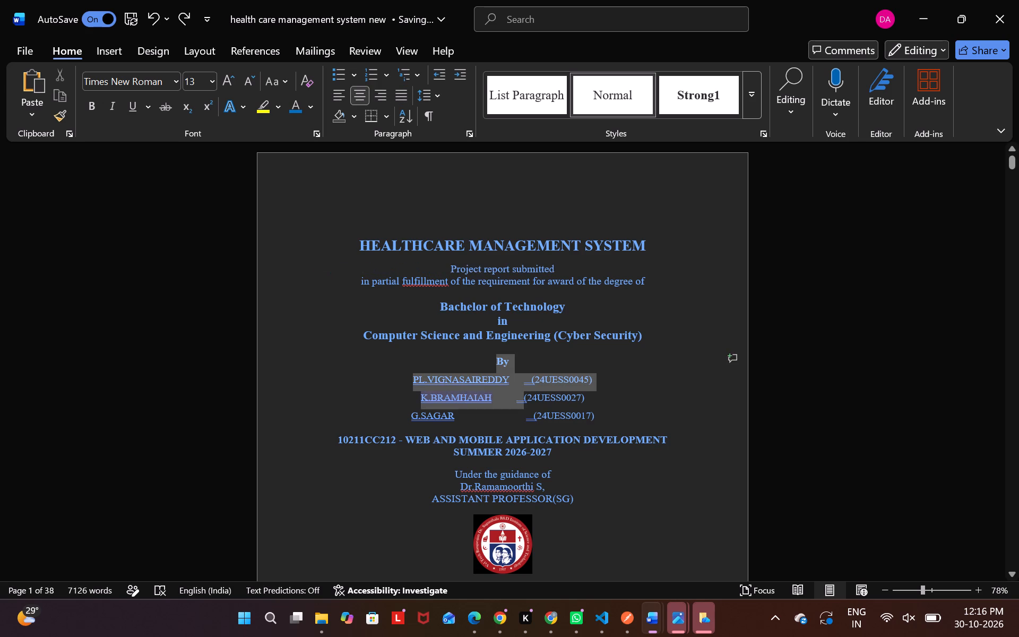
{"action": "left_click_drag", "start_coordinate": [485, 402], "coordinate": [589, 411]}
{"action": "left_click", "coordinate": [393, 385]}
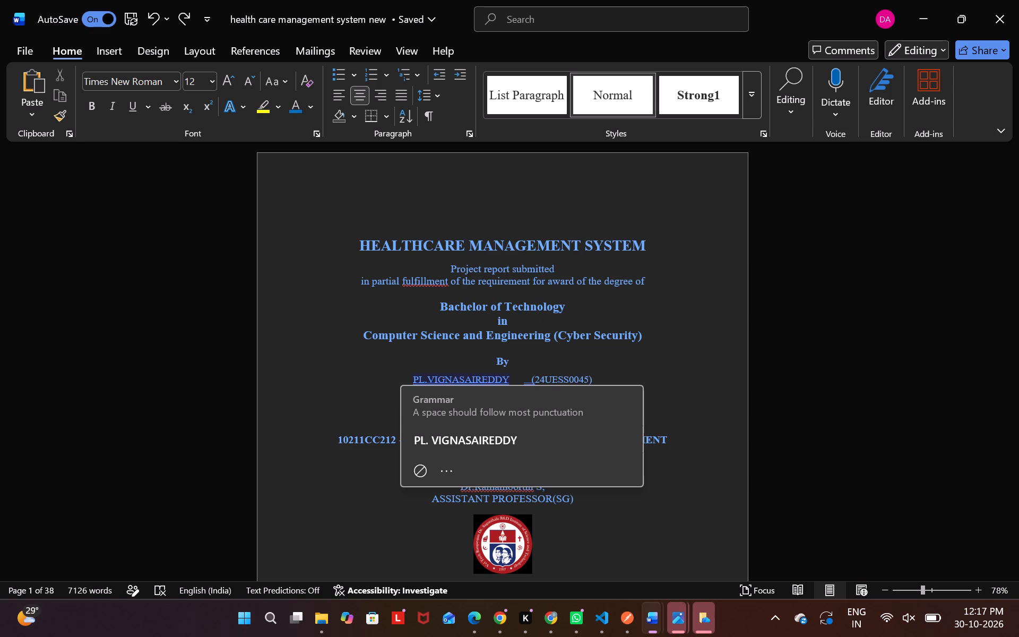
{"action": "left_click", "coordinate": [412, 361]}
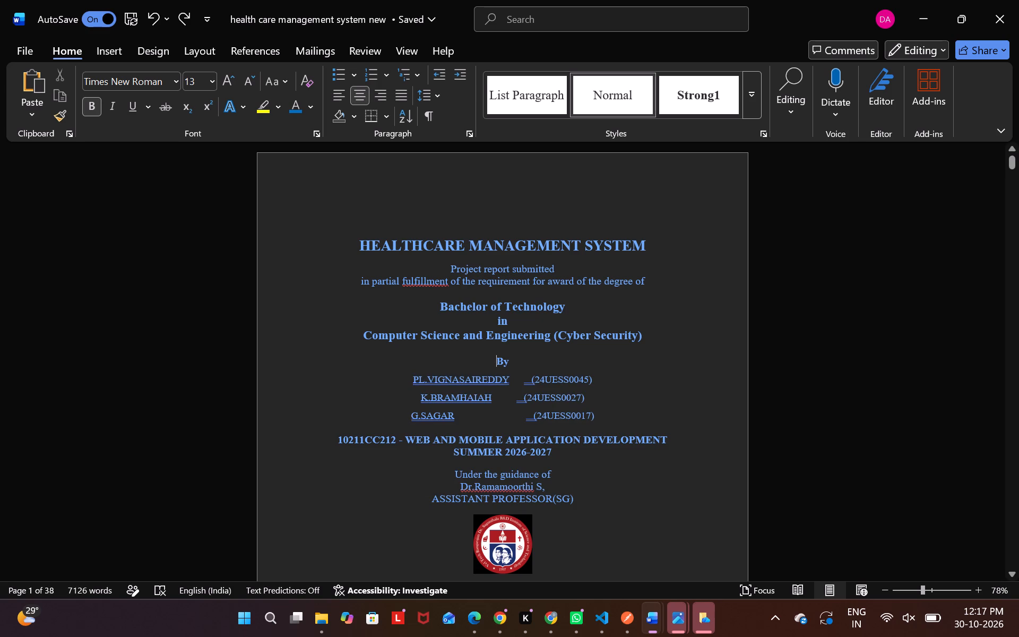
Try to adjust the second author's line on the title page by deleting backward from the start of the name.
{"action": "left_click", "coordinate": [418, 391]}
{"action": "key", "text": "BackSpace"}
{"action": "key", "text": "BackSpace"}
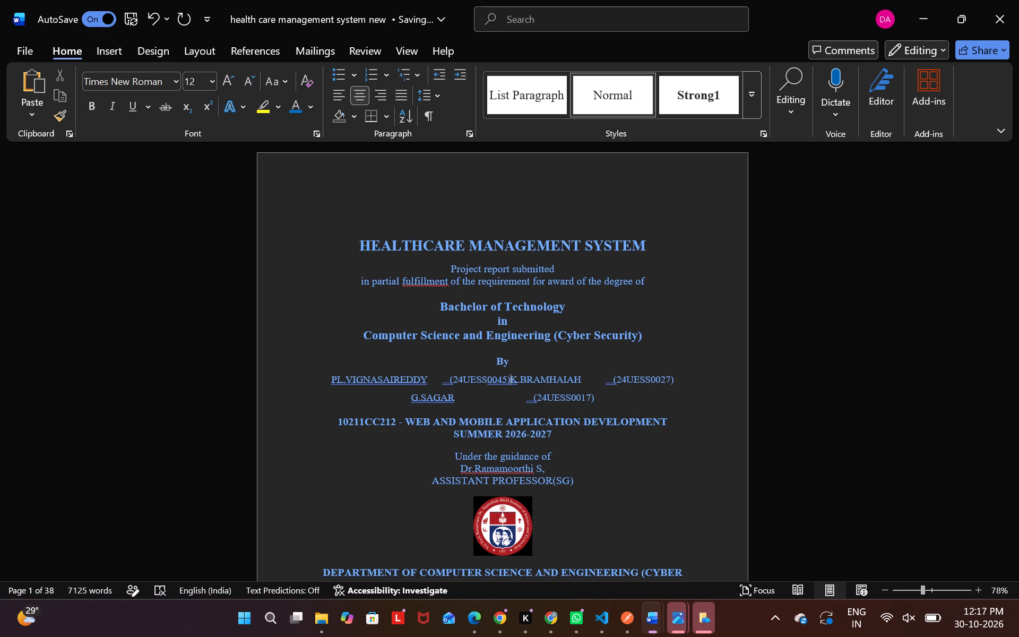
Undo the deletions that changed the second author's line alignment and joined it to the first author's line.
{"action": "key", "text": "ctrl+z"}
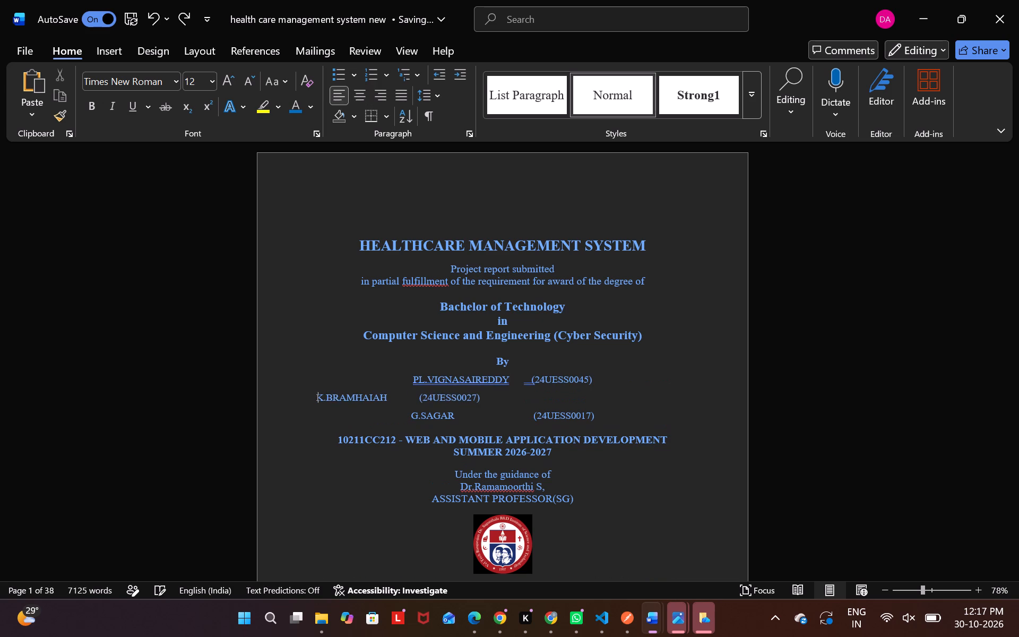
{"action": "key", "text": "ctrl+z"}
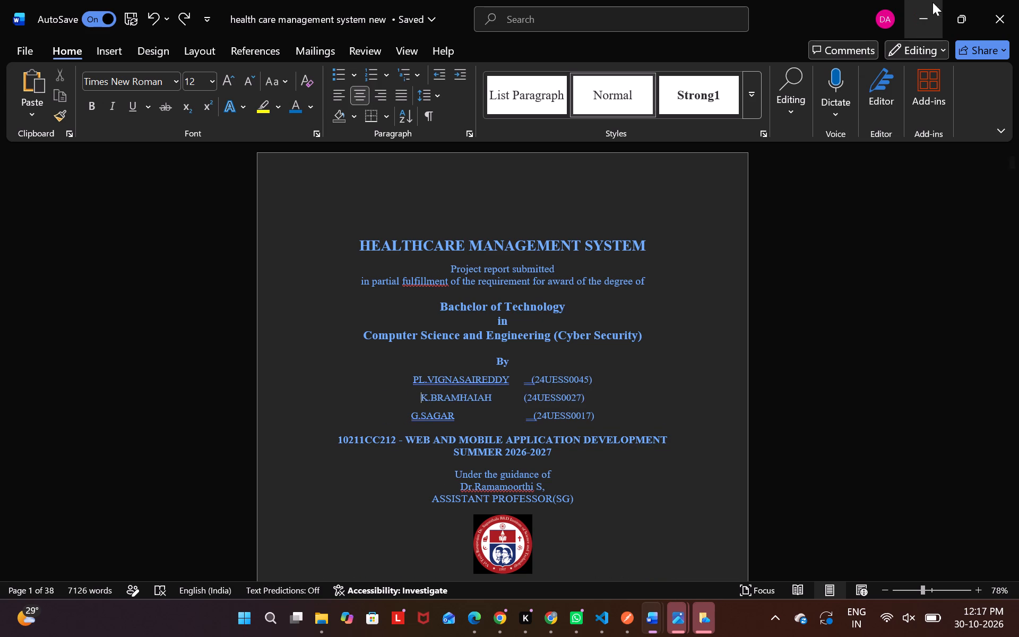
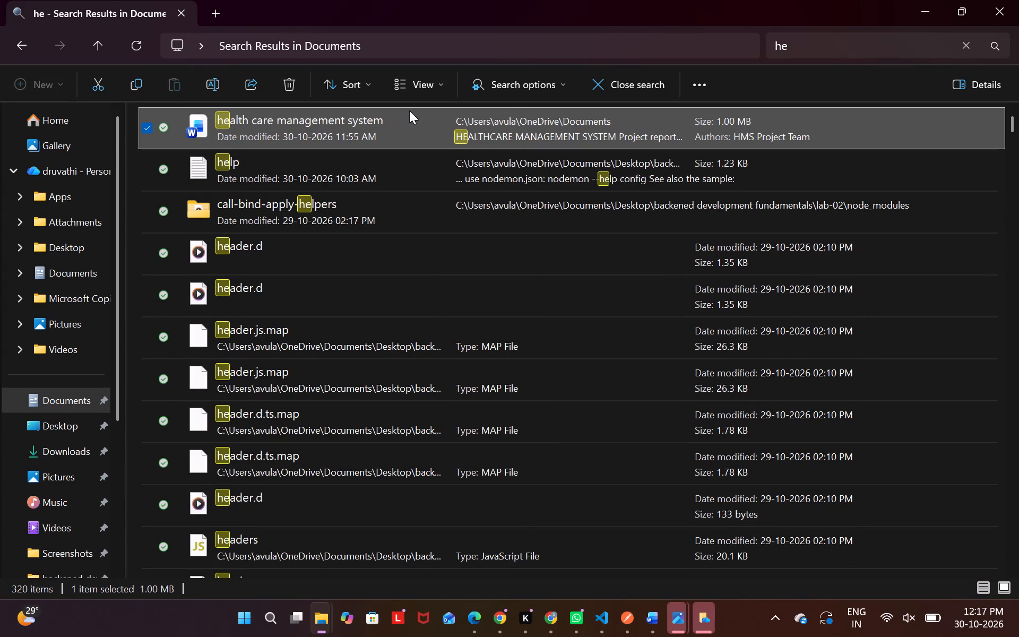
Search the Documents folder in File Explorer for "hea" and open the "health care management system new" document in Word.
{"action": "left_click", "coordinate": [63, 405]}
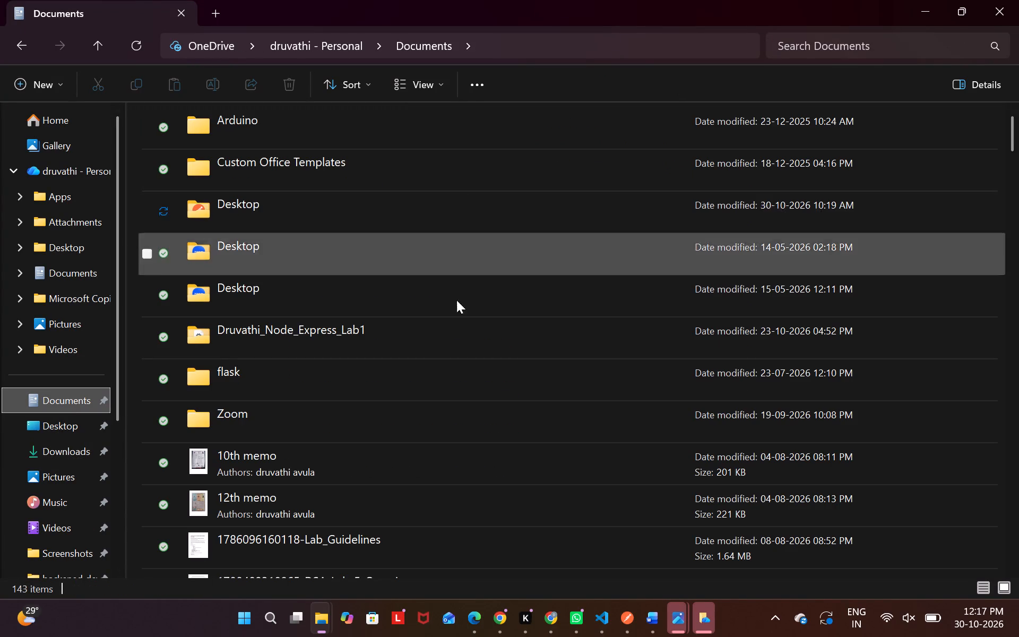
{"action": "left_click", "coordinate": [828, 52]}
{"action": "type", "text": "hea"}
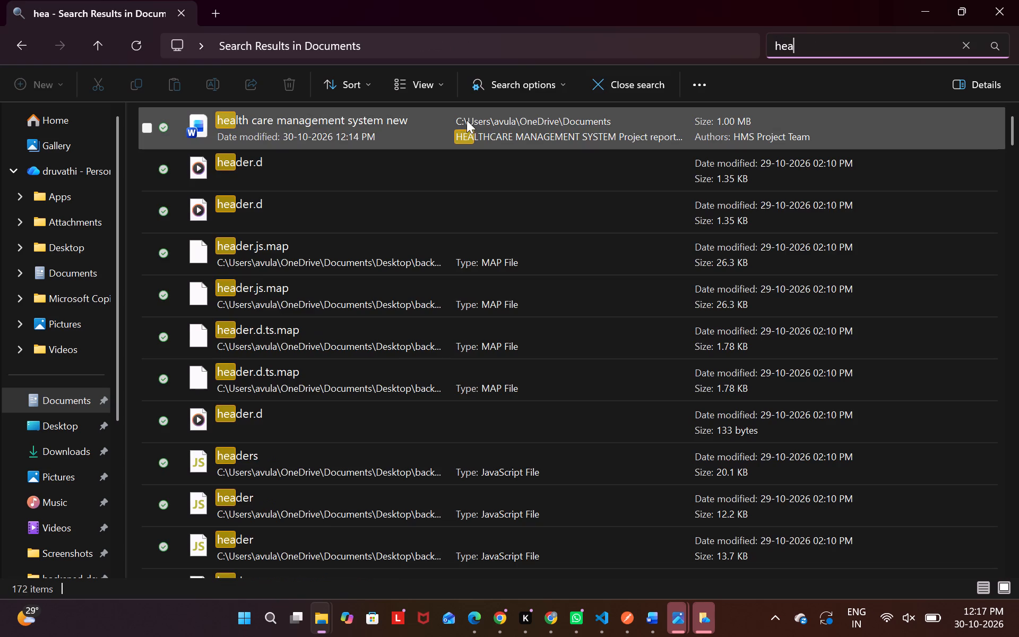
{"action": "double_click", "coordinate": [443, 115]}
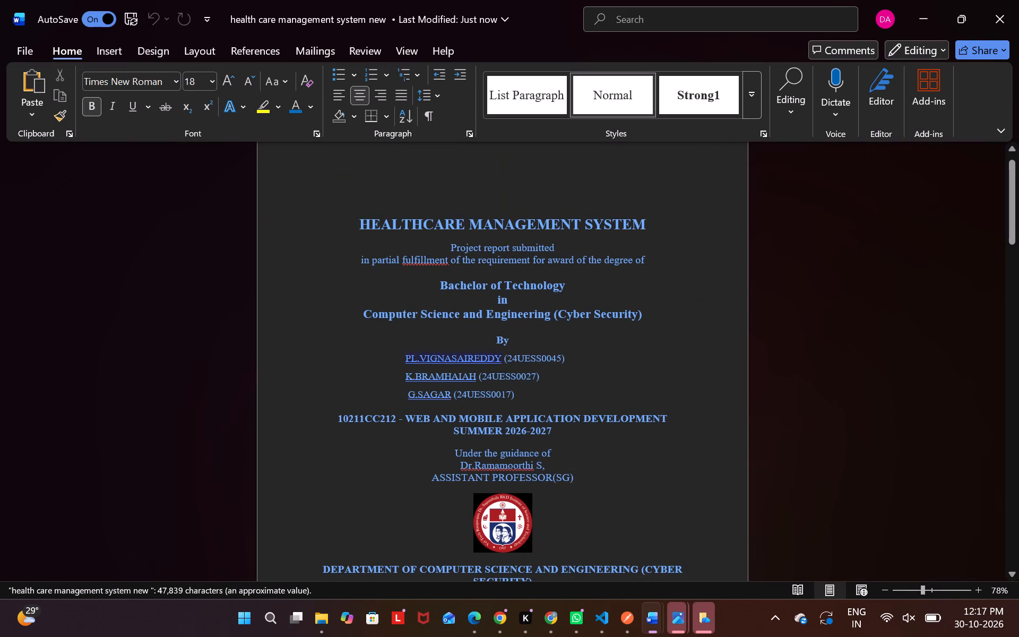
Insert seven extra spaces between the first author's name and registration number on the title page.
{"action": "left_click", "coordinate": [503, 358]}
{"action": "key", "text": "space"}
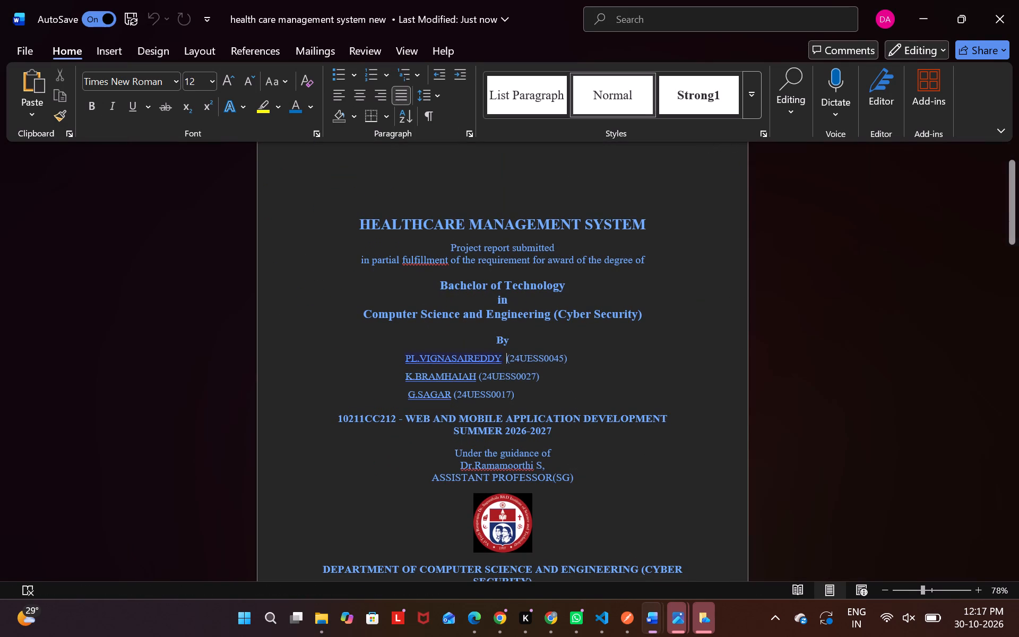
{"action": "key", "text": "space"}
{"action": "key", "text": "space"}
{"action": "key", "text": "space"}
{"action": "key", "text": "space"}
{"action": "key", "text": "space"}
{"action": "key", "text": "space"}
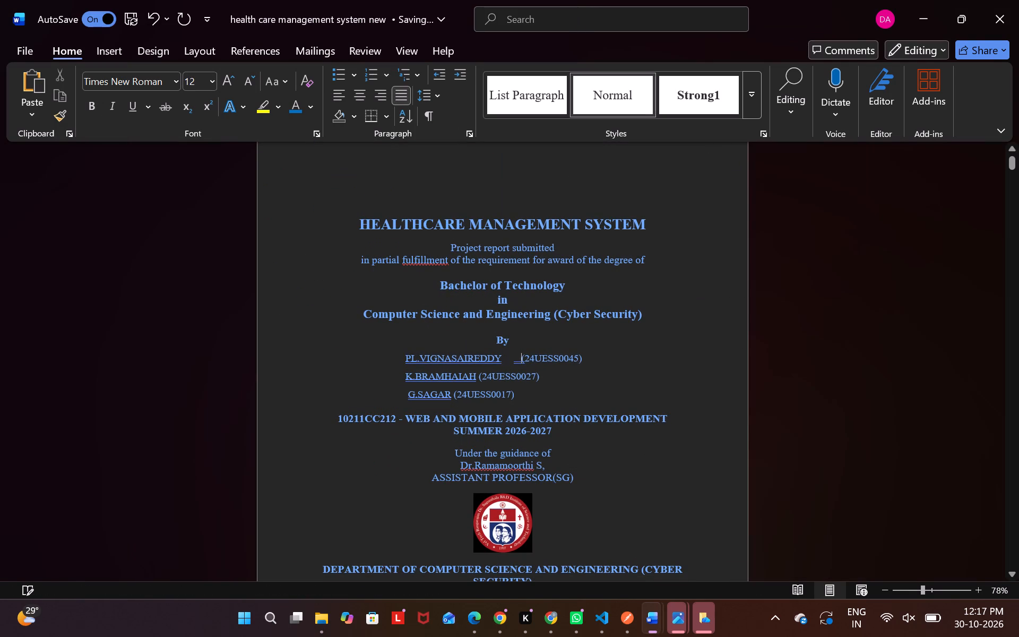
Add spaces after the second author's name until the registration number lines up under the first author's number.
{"action": "left_click", "coordinate": [476, 377]}
{"action": "key", "text": "space"}
{"action": "key", "text": "space"}
{"action": "key", "text": "space"}
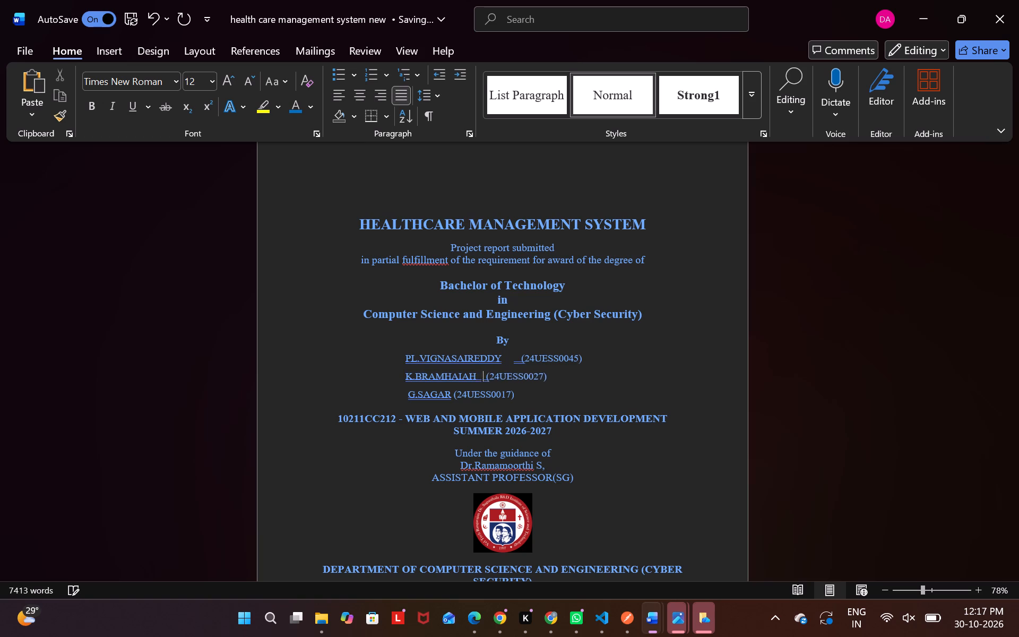
{"action": "key", "text": "space"}
{"action": "key", "text": "space"}
{"action": "key", "text": "space"}
{"action": "key", "text": "space"}
{"action": "key", "text": "space"}
{"action": "key", "text": "space"}
{"action": "key", "text": "space"}
{"action": "key", "text": "space"}
{"action": "key", "text": "space"}
{"action": "key", "text": "space"}
{"action": "key", "text": "space"}
{"action": "key", "text": "space"}
{"action": "key", "text": "space"}
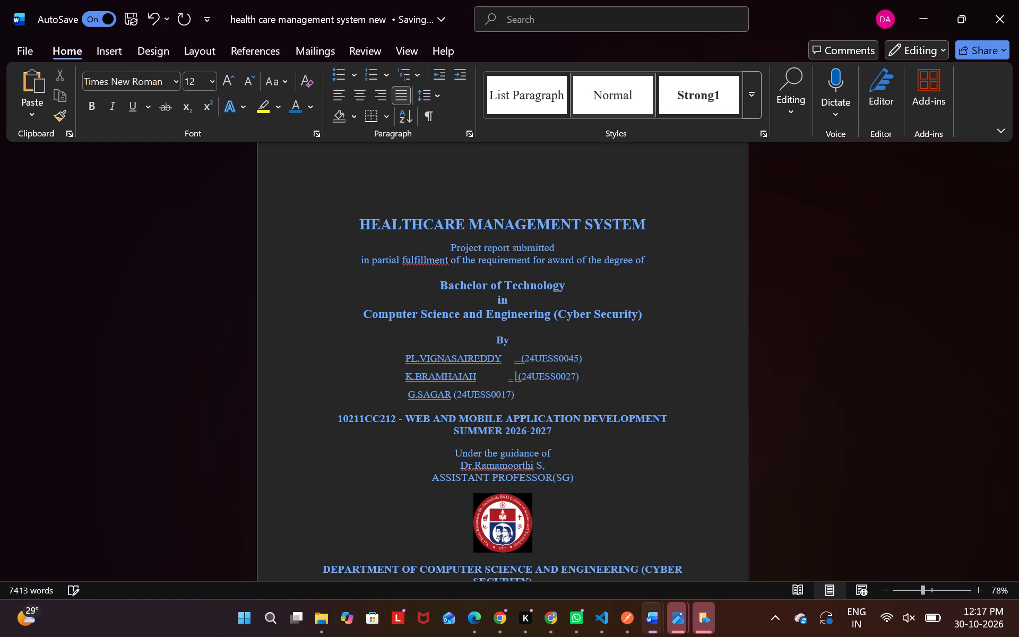
{"action": "key", "text": "space"}
{"action": "key", "text": "space"}
{"action": "key", "text": "space"}
{"action": "key", "text": "BackSpace"}
{"action": "key", "text": "BackSpace"}
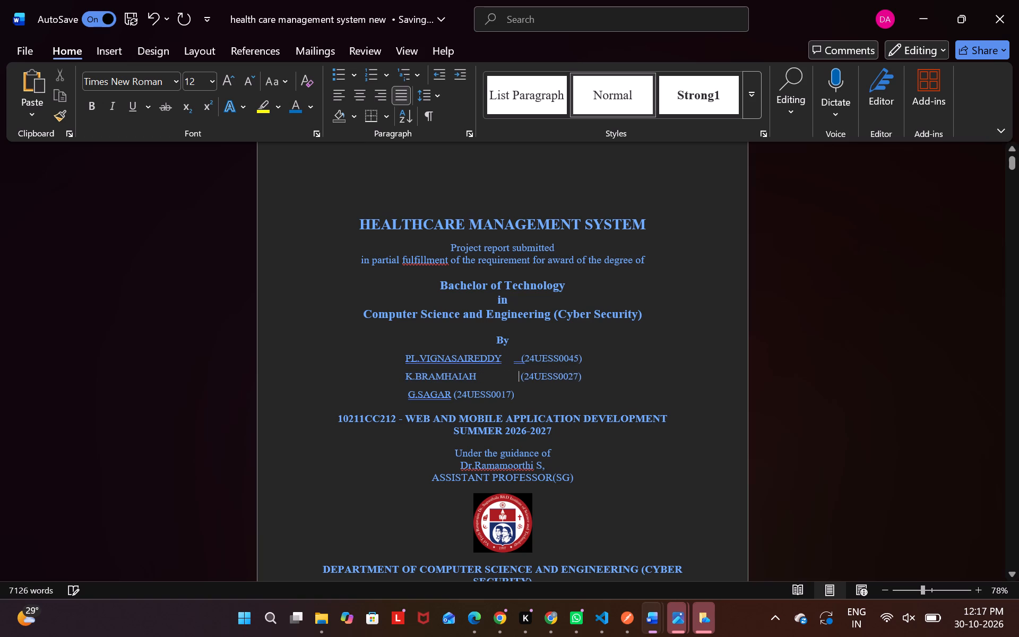
Add spaces after the third author's name until the registration number lines up with the two numbers above.
{"action": "left_click", "coordinate": [452, 397]}
{"action": "key", "text": "space"}
{"action": "key", "text": "space"}
{"action": "key", "text": "space"}
{"action": "key", "text": "space"}
{"action": "key", "text": "space"}
{"action": "key", "text": "space"}
{"action": "key", "text": "space"}
{"action": "key", "text": "space"}
{"action": "key", "text": "space"}
{"action": "key", "text": "space"}
{"action": "key", "text": "space"}
{"action": "key", "text": "space"}
{"action": "key", "text": "space"}
{"action": "key", "text": "space"}
{"action": "key", "text": "space"}
{"action": "key", "text": "space"}
{"action": "key", "text": "space"}
{"action": "key", "text": "space"}
{"action": "key", "text": "space"}
{"action": "key", "text": "space"}
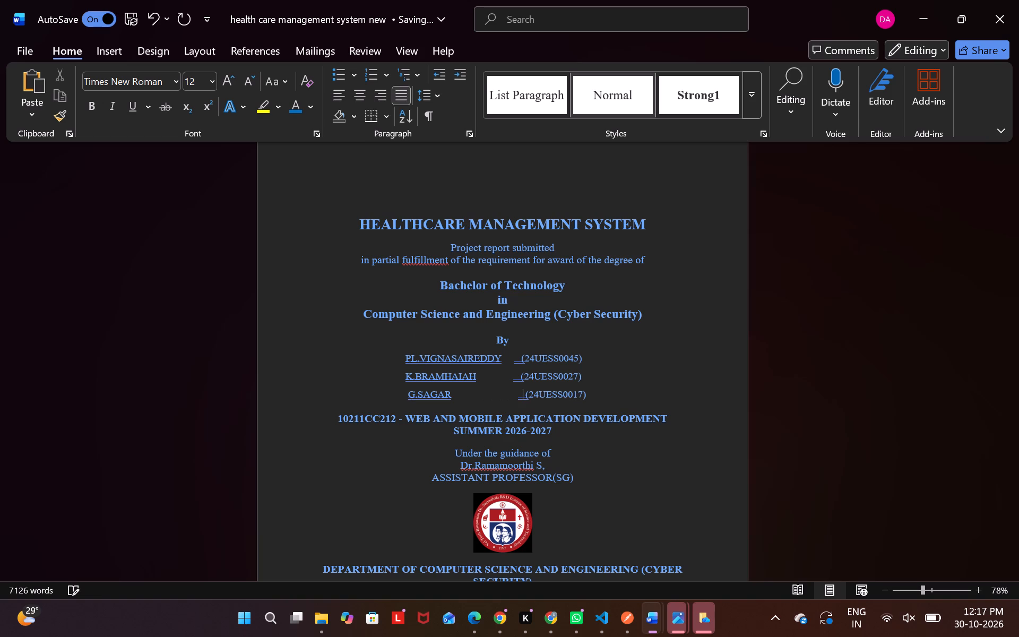
{"action": "key", "text": "BackSpace"}
{"action": "key", "text": "BackSpace"}
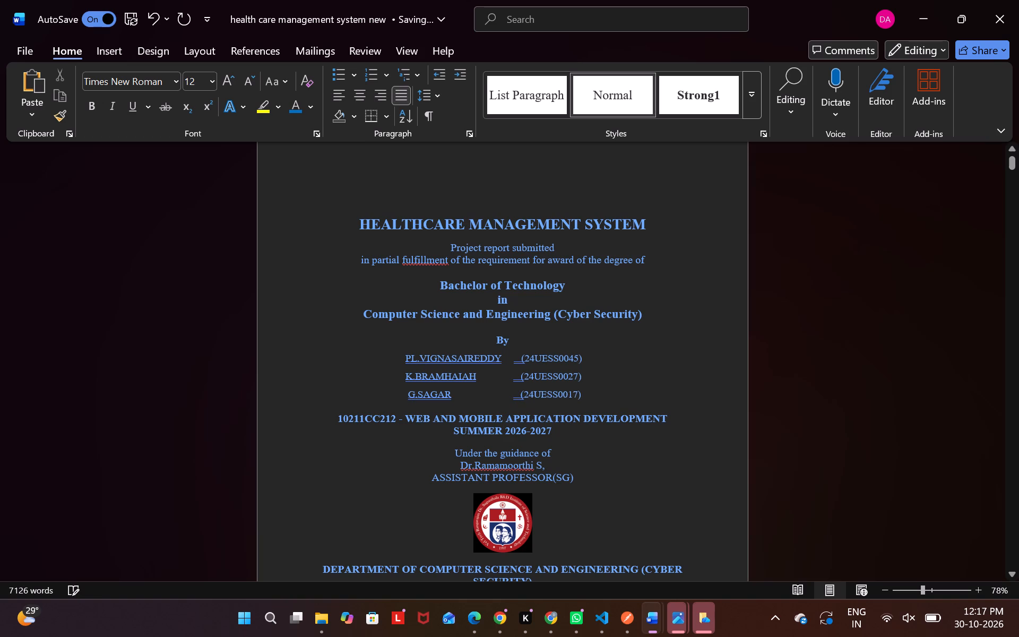
{"action": "left_click", "coordinate": [796, 394]}
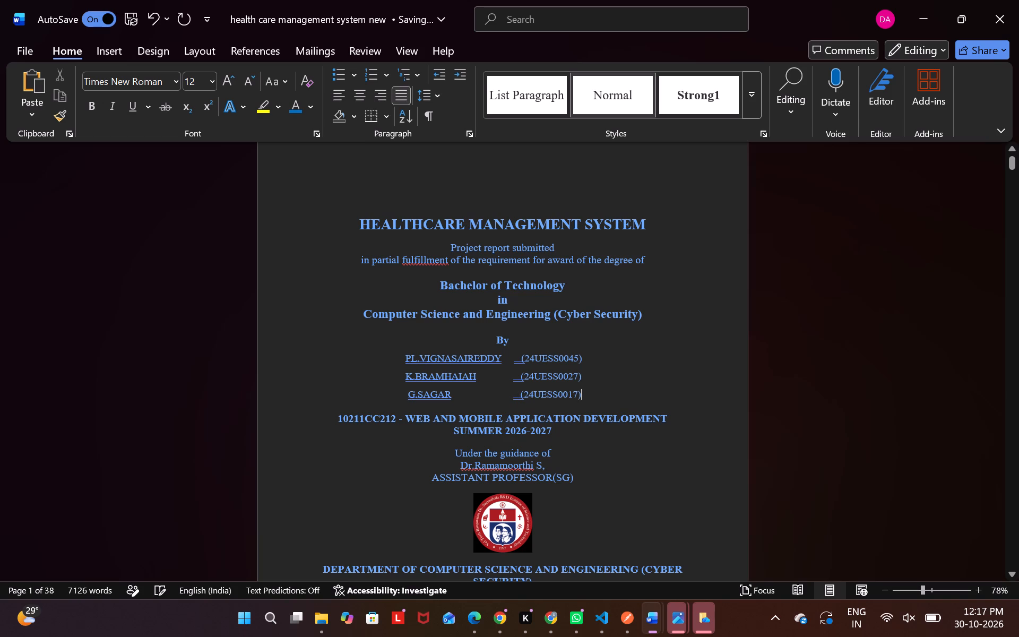
Look through the certificate, declaration and approval pages after the title page, and return to the title page.
{"action": "scroll", "coordinate": [748, 505], "scroll_direction": "down", "scroll_amount": 6}
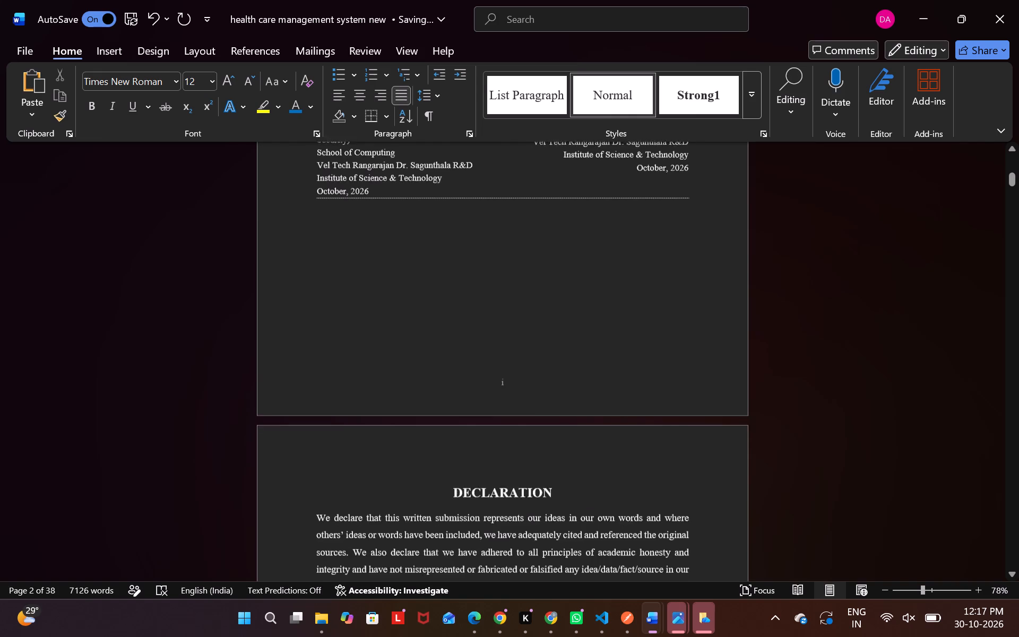
{"action": "scroll", "coordinate": [748, 505], "scroll_direction": "down", "scroll_amount": 5}
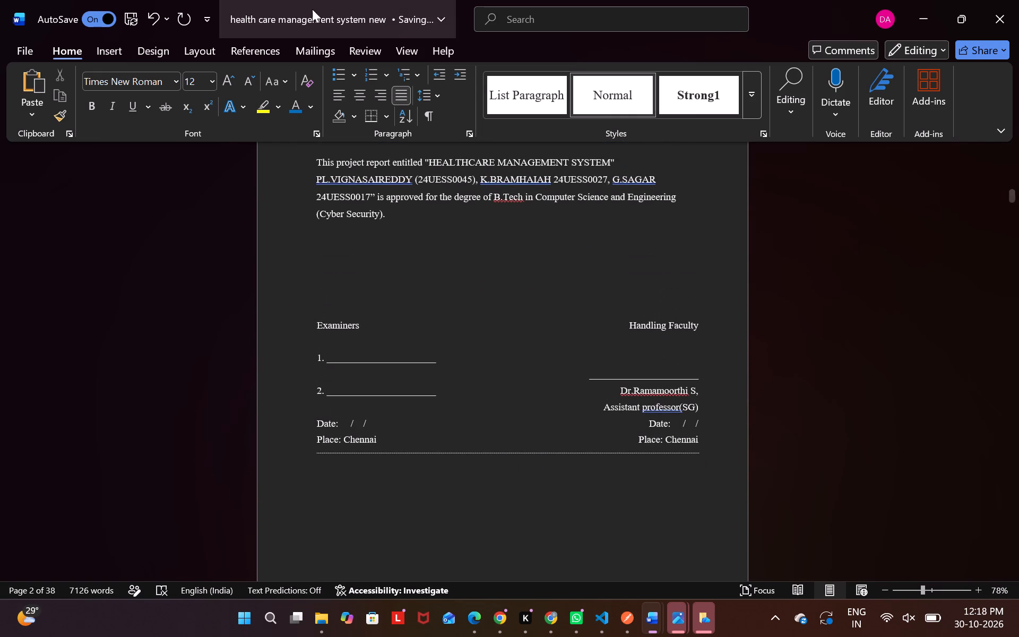
{"action": "scroll", "coordinate": [454, 281], "scroll_direction": "up", "scroll_amount": 8}
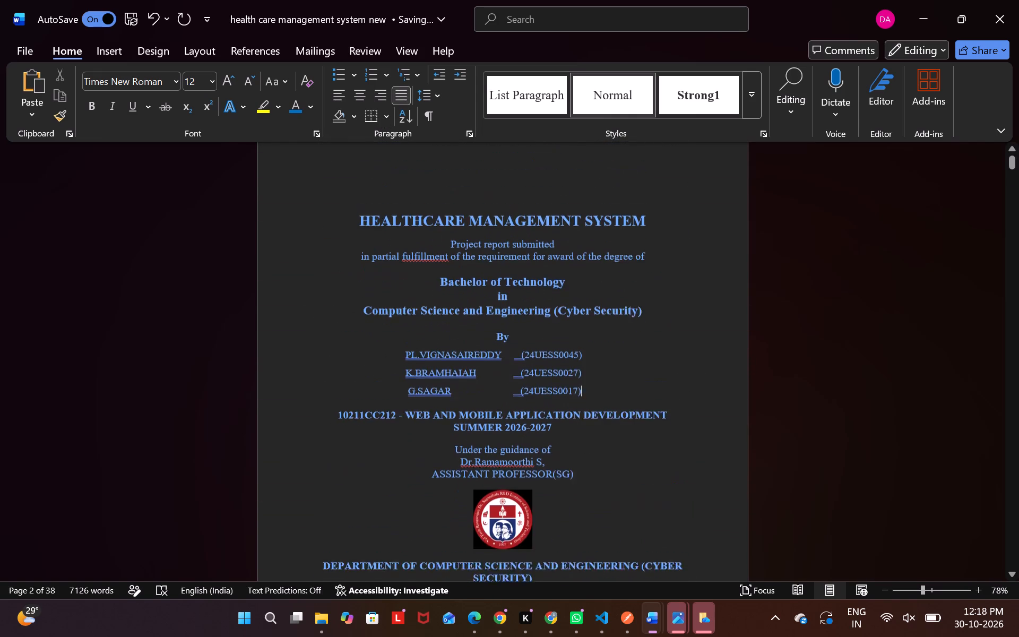
Capture a screenshot of the title page area from the "By" line through the third author's line.
{"action": "scroll", "coordinate": [454, 281], "scroll_direction": "down", "scroll_amount": 1}
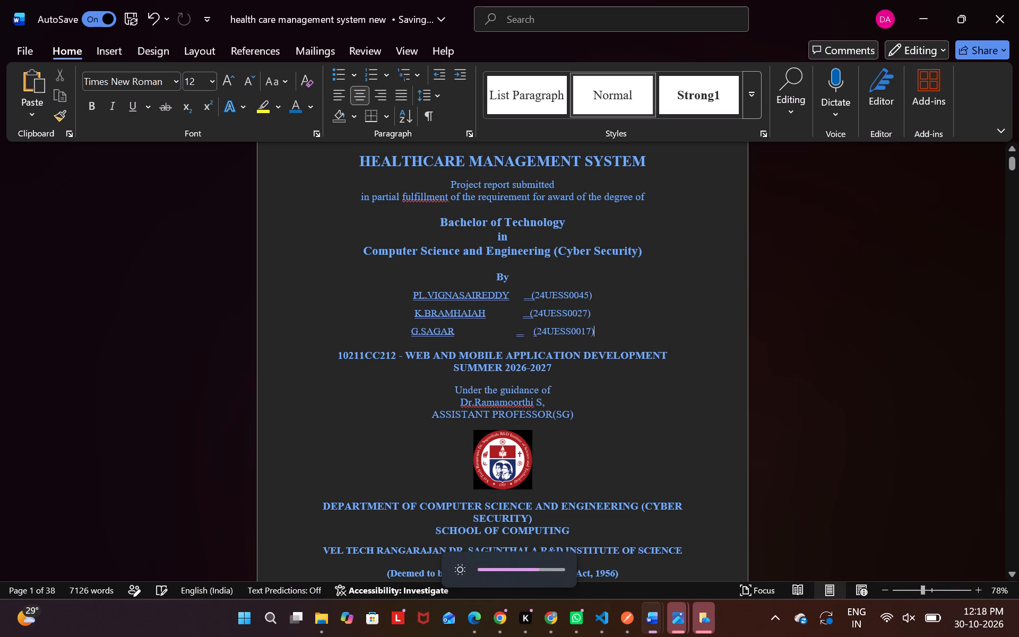
{"action": "key", "text": "shift+super+s"}
{"action": "left_click_drag", "start_coordinate": [377, 262], "coordinate": [635, 349]}
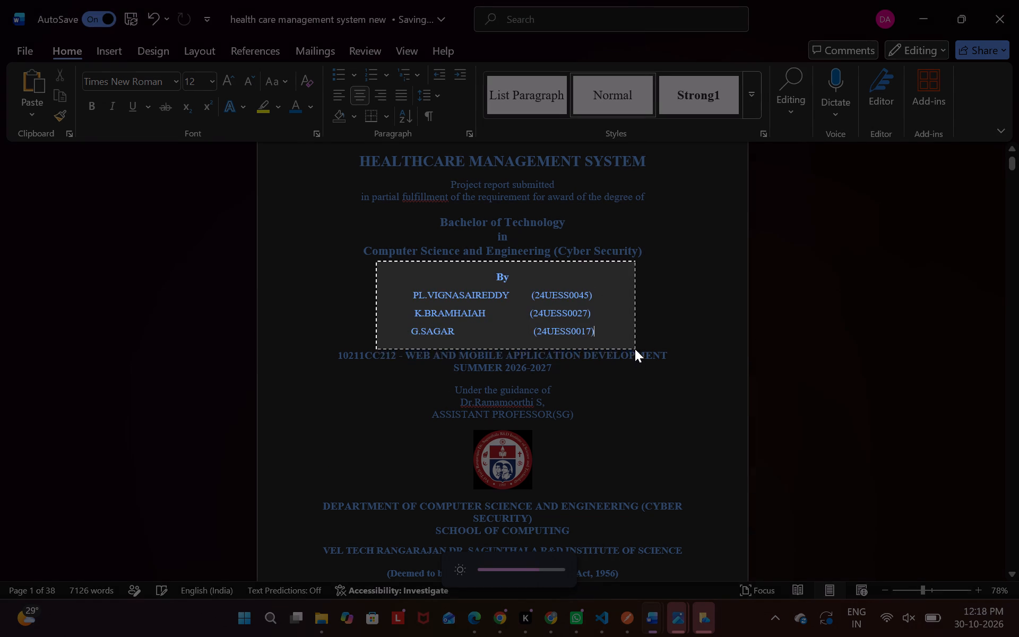
{"action": "left_click_drag", "start_coordinate": [635, 349], "coordinate": [631, 347]}
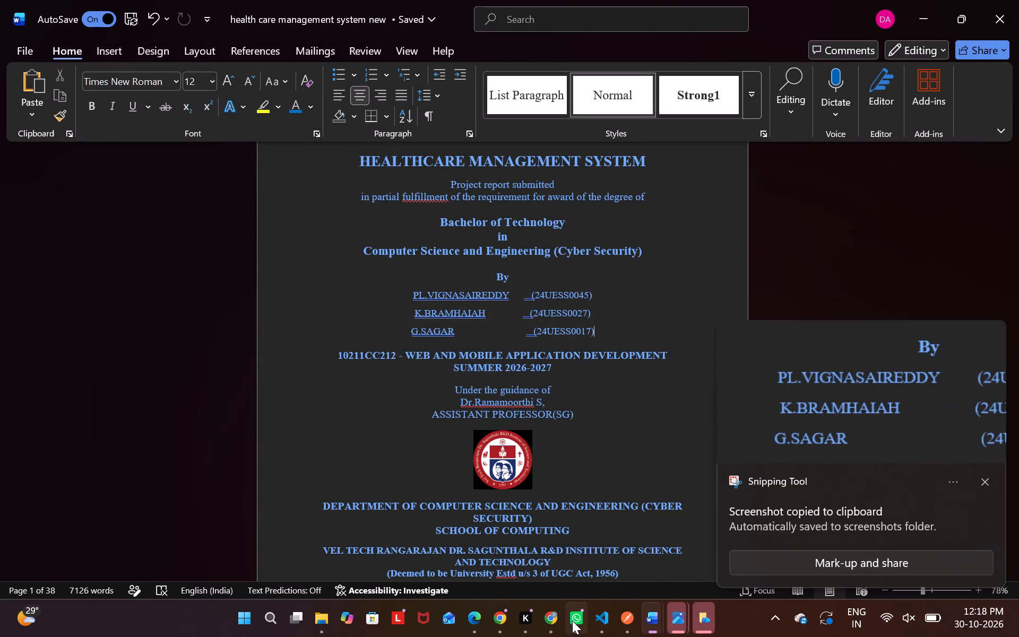
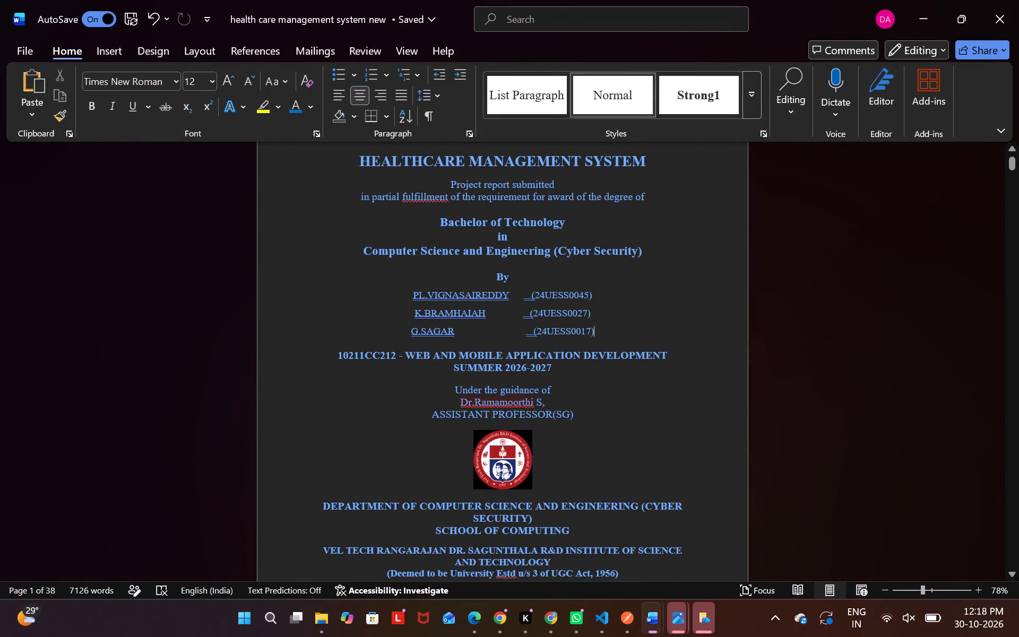
Delete three spaces before the third author's registration number so it lines up under the second author's number.
{"action": "left_click", "coordinate": [533, 332]}
{"action": "key", "text": "BackSpace"}
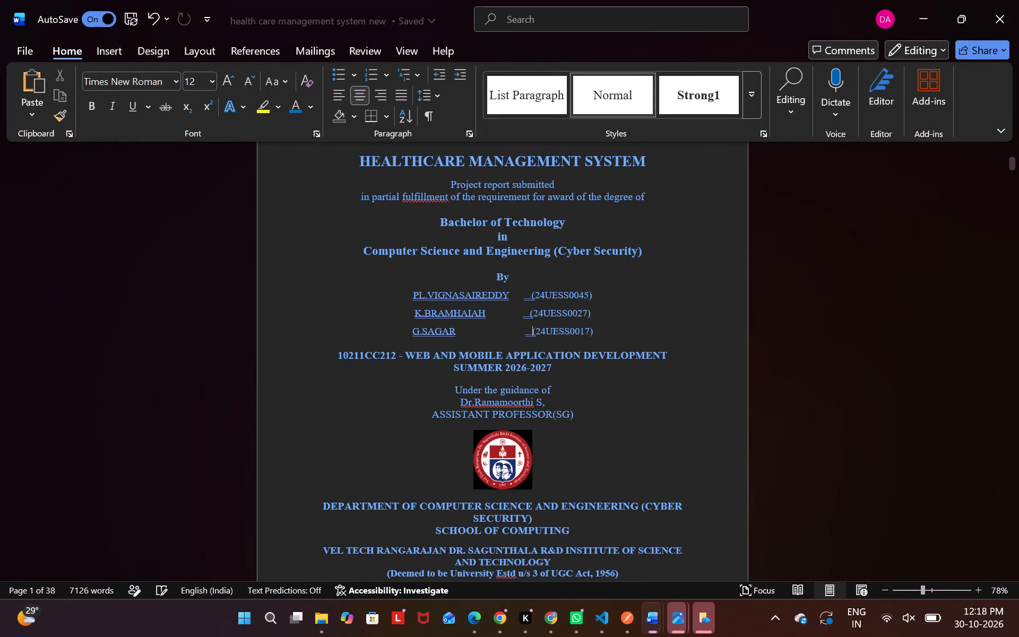
{"action": "key", "text": "BackSpace"}
{"action": "key", "text": "BackSpace"}
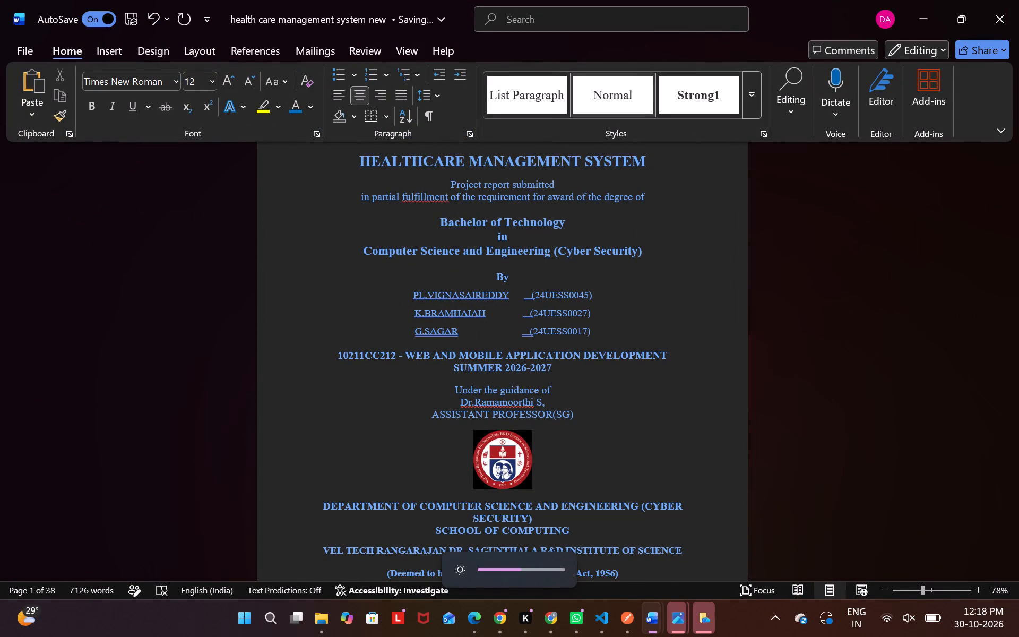
{"action": "left_click", "coordinate": [710, 332]}
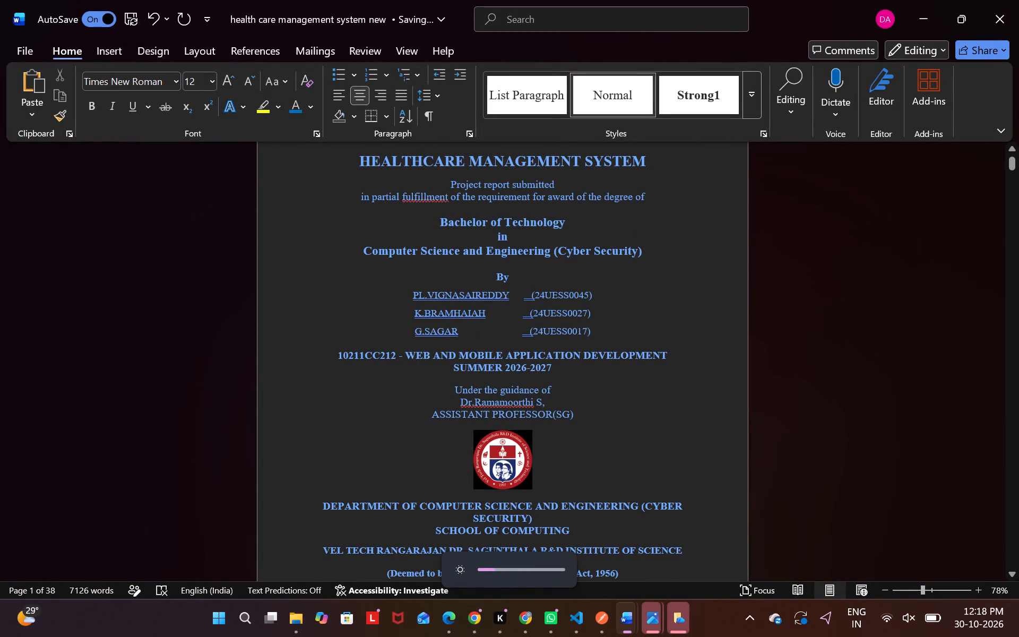
Raise the screen brightness to maximum.
{"action": "left_click", "coordinate": [560, 562]}
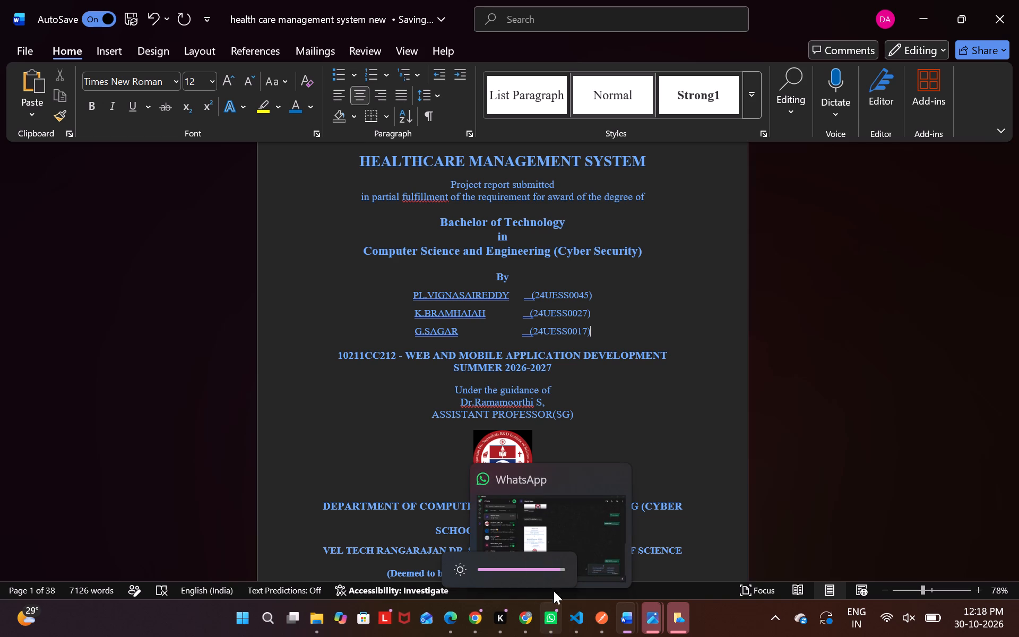
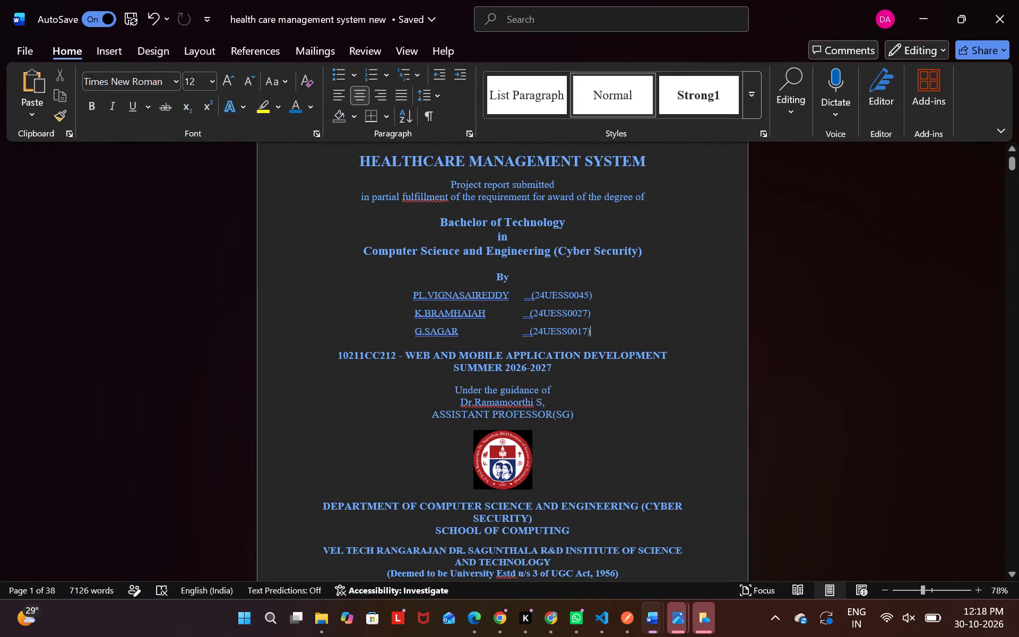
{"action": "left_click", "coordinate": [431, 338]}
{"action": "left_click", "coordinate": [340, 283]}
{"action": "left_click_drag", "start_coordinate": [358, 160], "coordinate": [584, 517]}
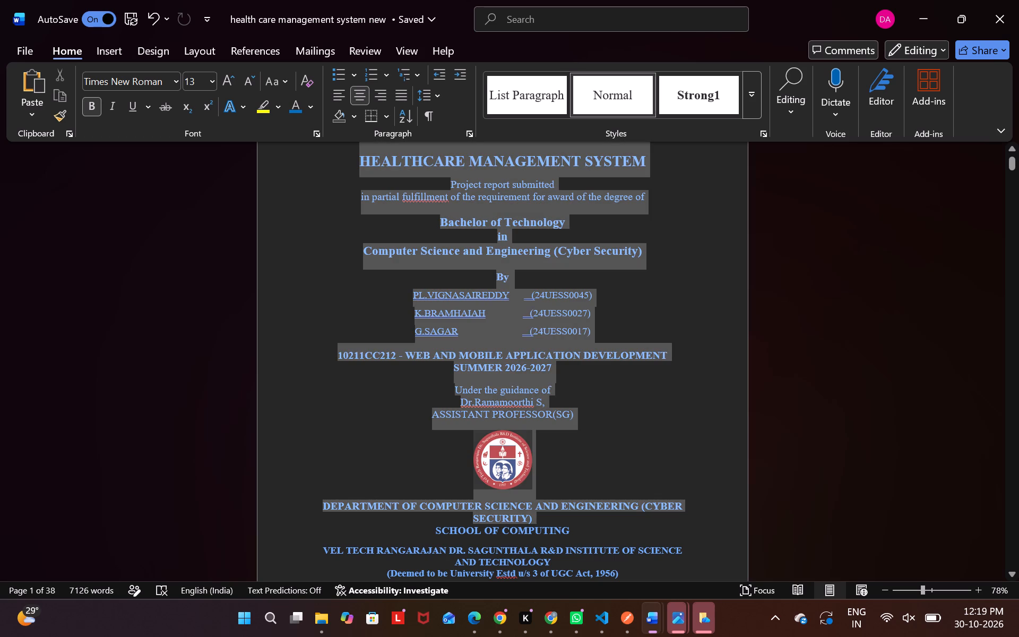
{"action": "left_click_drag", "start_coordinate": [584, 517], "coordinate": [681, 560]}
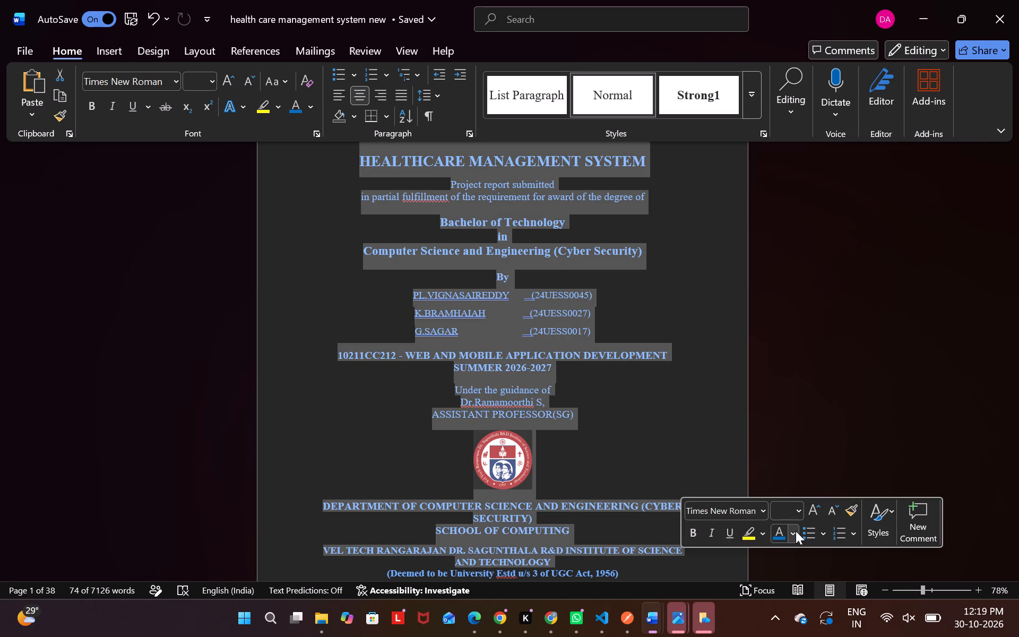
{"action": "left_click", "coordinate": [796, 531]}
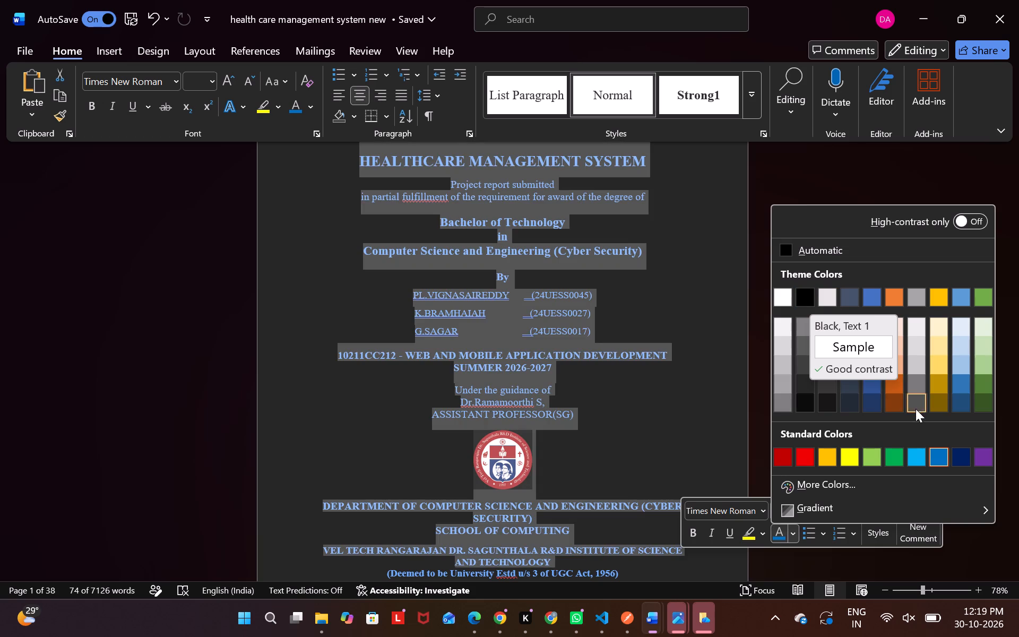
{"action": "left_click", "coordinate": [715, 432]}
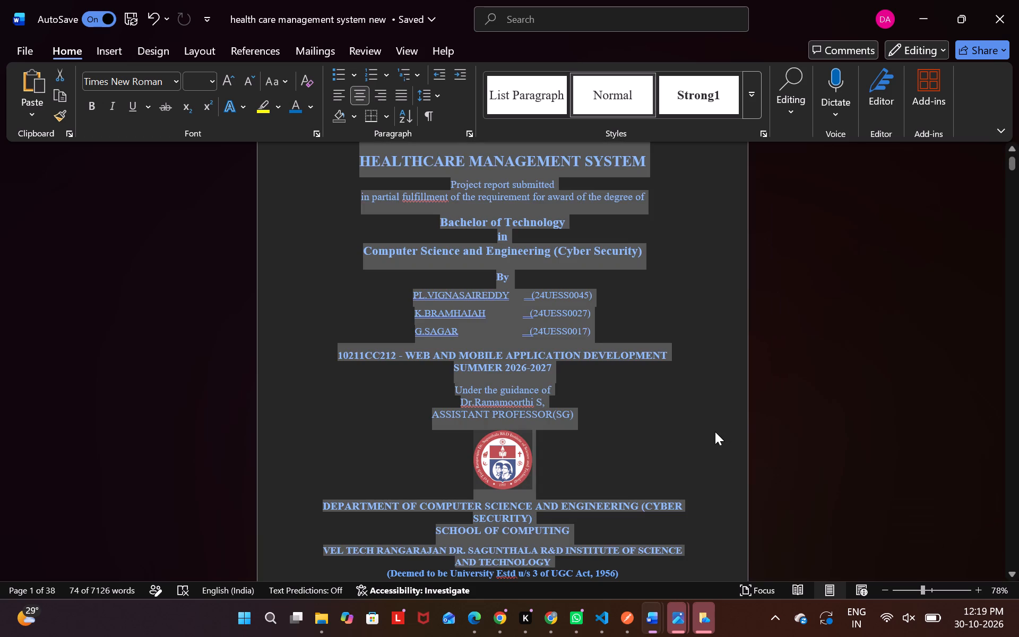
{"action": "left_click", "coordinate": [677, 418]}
Look through the report's front pages, including the certificate, declaration, approval sheet and list of figures, on to the Design Phase section.
{"action": "scroll", "coordinate": [647, 403], "scroll_direction": "down", "scroll_amount": 2}
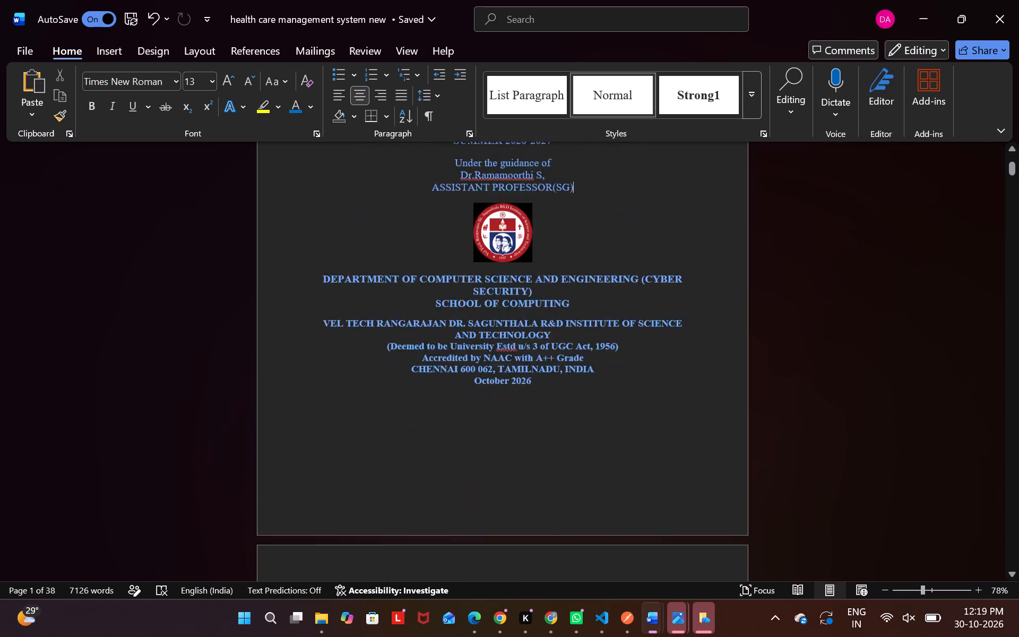
{"action": "scroll", "coordinate": [647, 403], "scroll_direction": "down", "scroll_amount": 2}
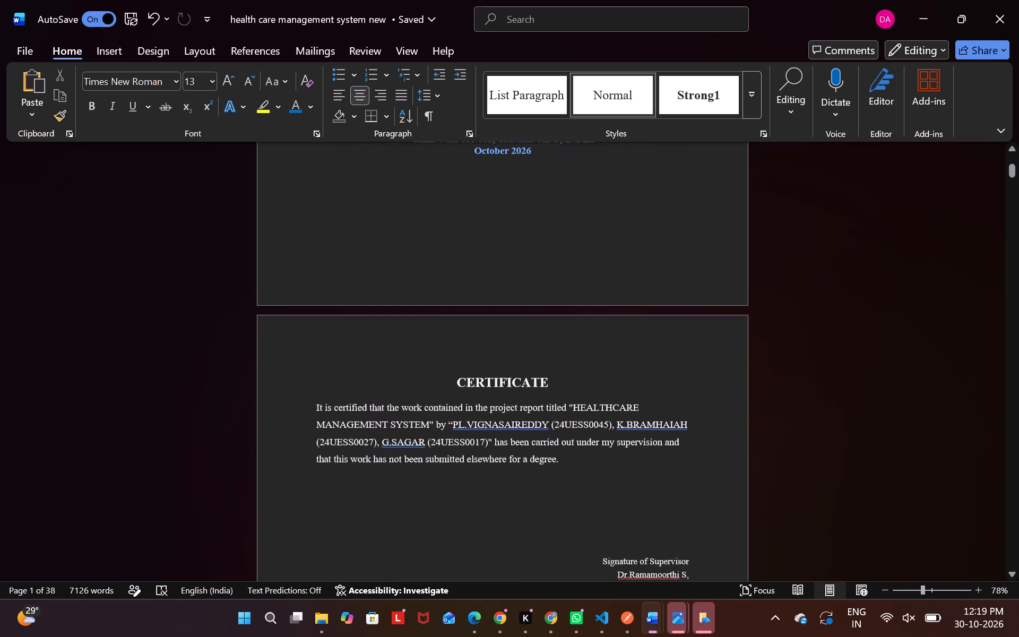
{"action": "scroll", "coordinate": [647, 403], "scroll_direction": "down", "scroll_amount": 2}
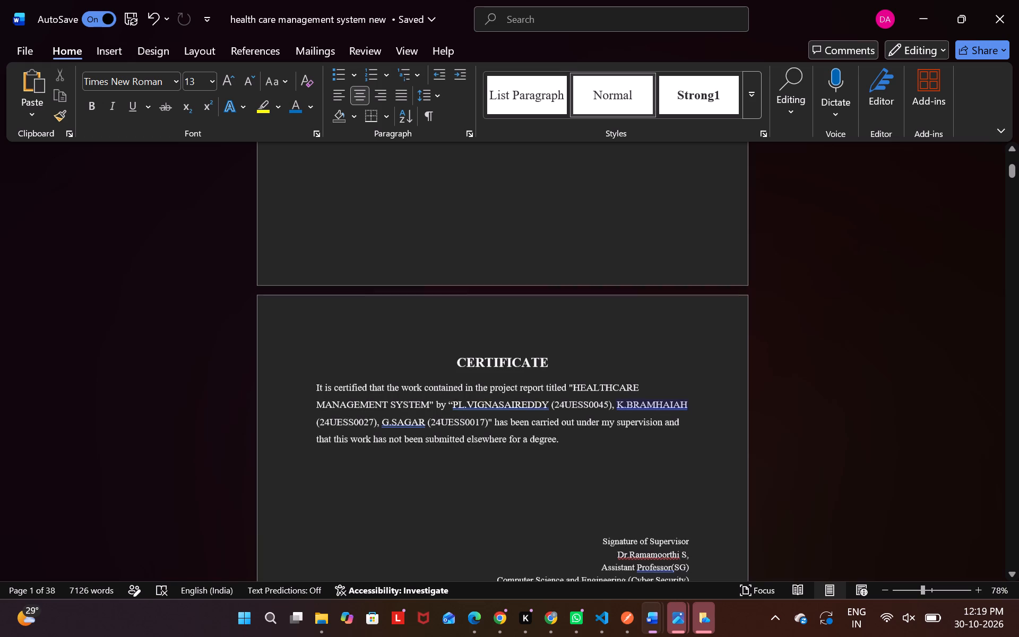
{"action": "scroll", "coordinate": [647, 403], "scroll_direction": "down", "scroll_amount": 2}
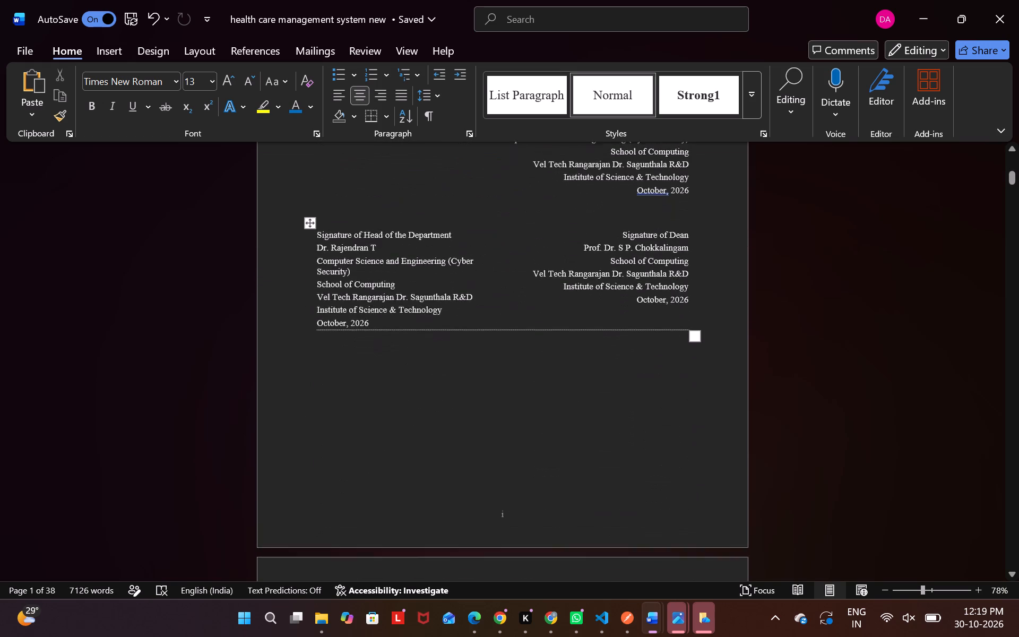
{"action": "scroll", "coordinate": [647, 403], "scroll_direction": "down", "scroll_amount": 1}
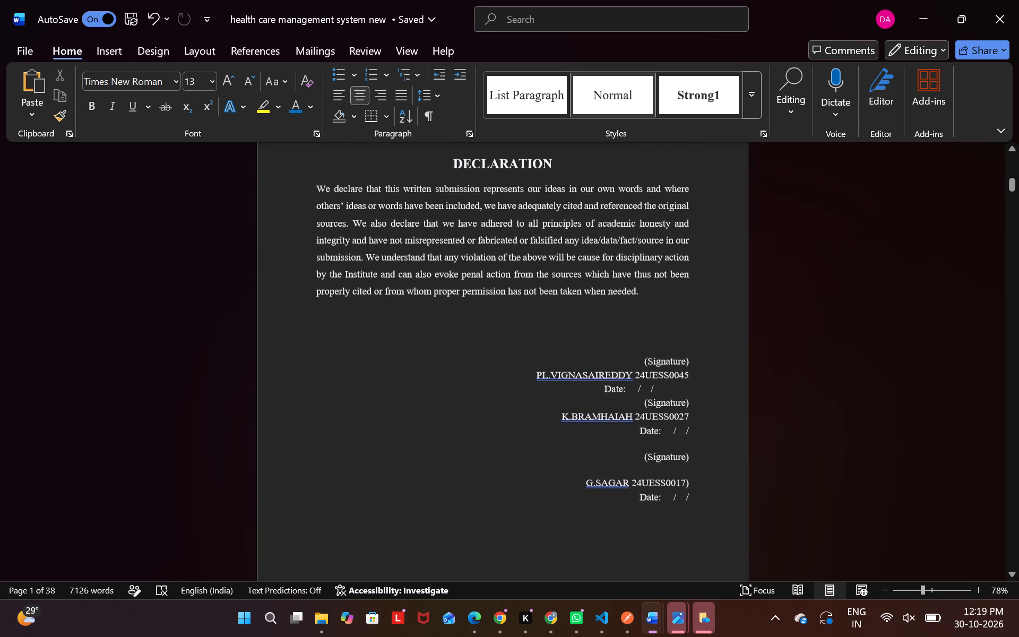
{"action": "scroll", "coordinate": [647, 403], "scroll_direction": "down", "scroll_amount": 1}
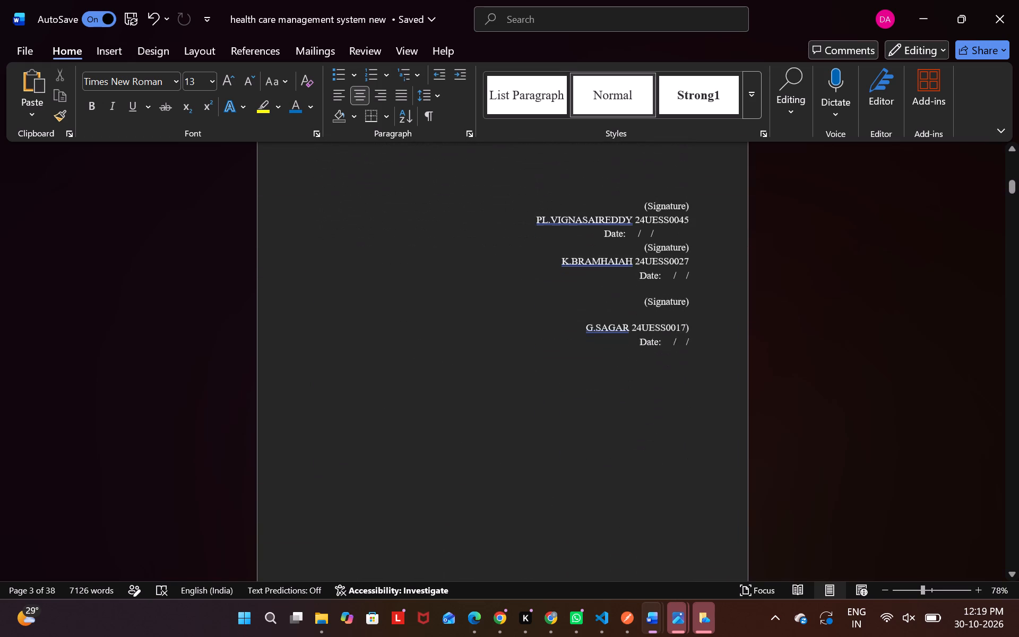
{"action": "scroll", "coordinate": [647, 403], "scroll_direction": "down", "scroll_amount": 4}
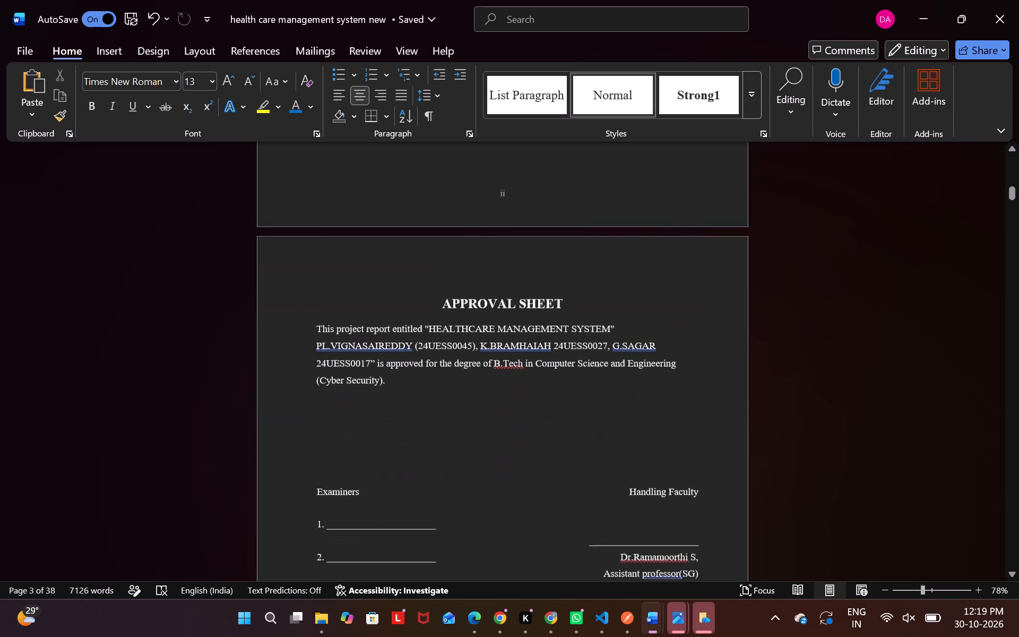
{"action": "scroll", "coordinate": [647, 403], "scroll_direction": "down", "scroll_amount": 2}
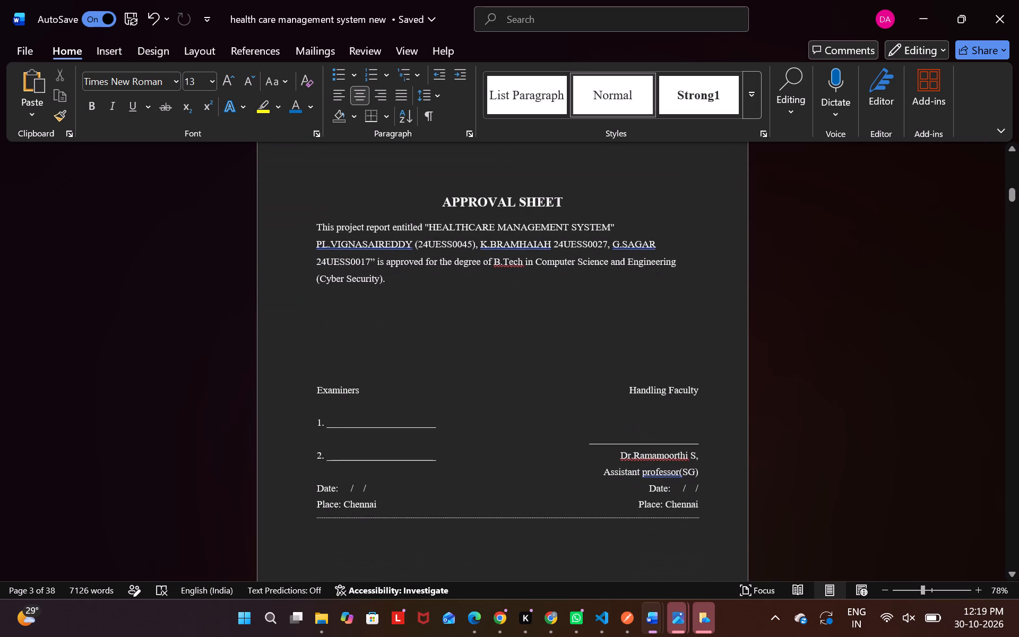
{"action": "scroll", "coordinate": [647, 403], "scroll_direction": "down", "scroll_amount": 7}
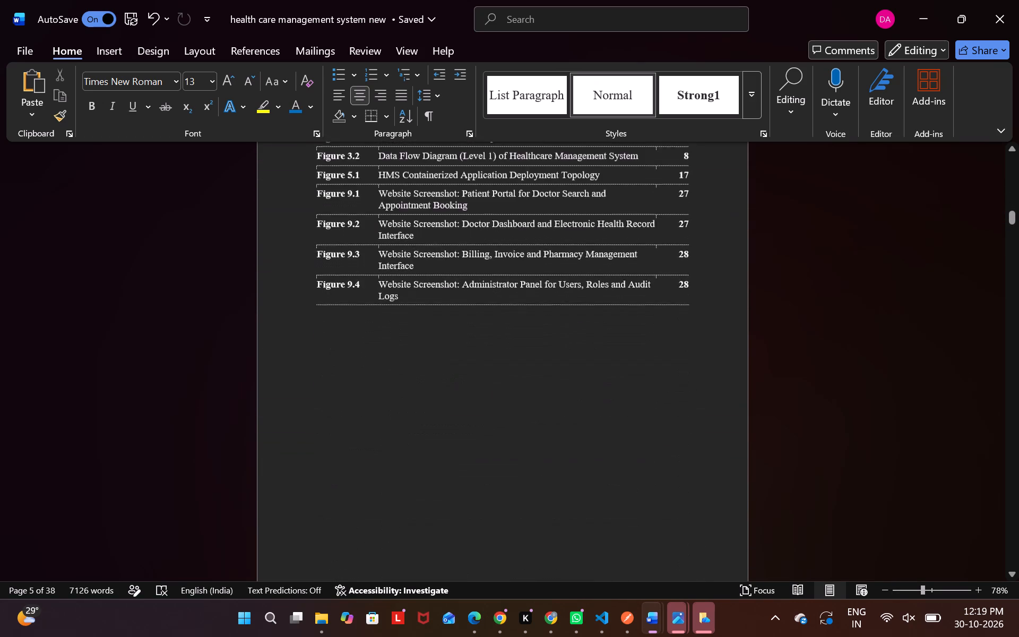
{"action": "scroll", "coordinate": [647, 403], "scroll_direction": "down", "scroll_amount": 6}
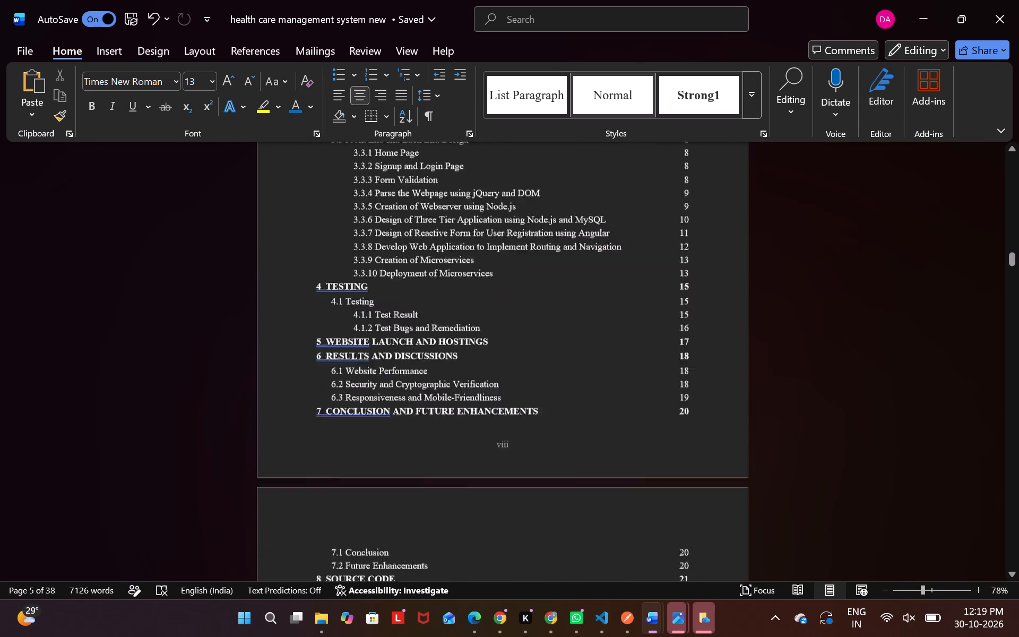
{"action": "scroll", "coordinate": [647, 403], "scroll_direction": "down", "scroll_amount": 5}
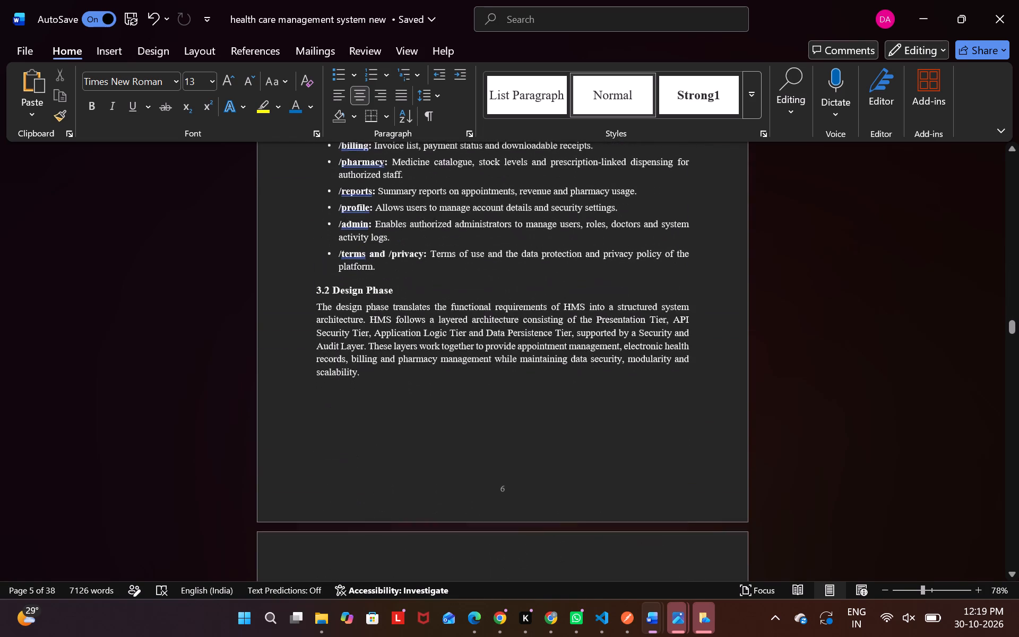
Examine the table of contents, from the abstract entry through the chapter headings to the references.
{"action": "scroll", "coordinate": [647, 403], "scroll_direction": "up", "scroll_amount": 14}
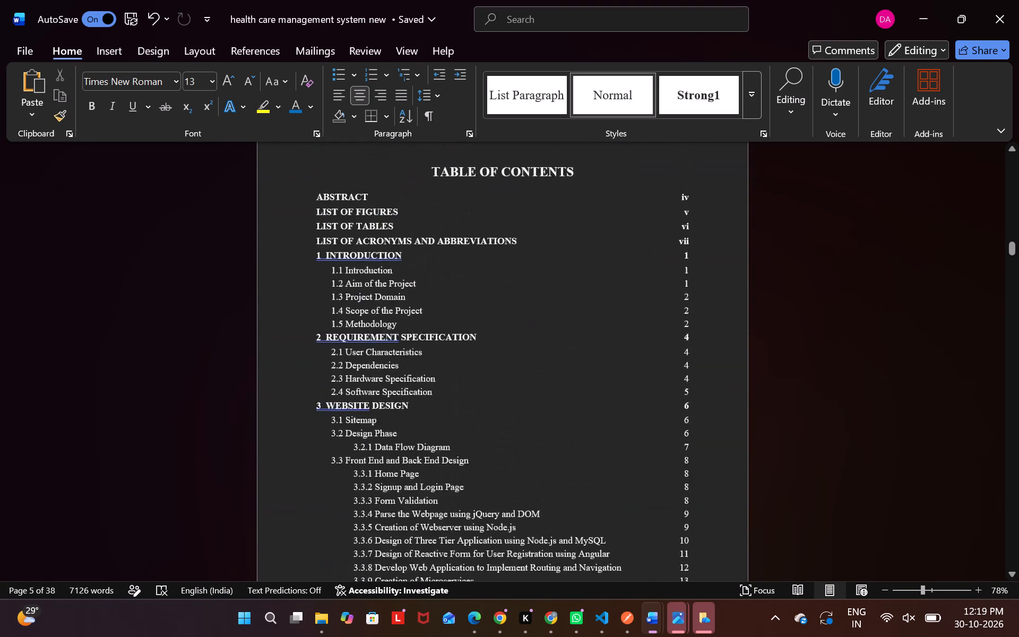
{"action": "scroll", "coordinate": [516, 390], "scroll_direction": "down", "scroll_amount": 1}
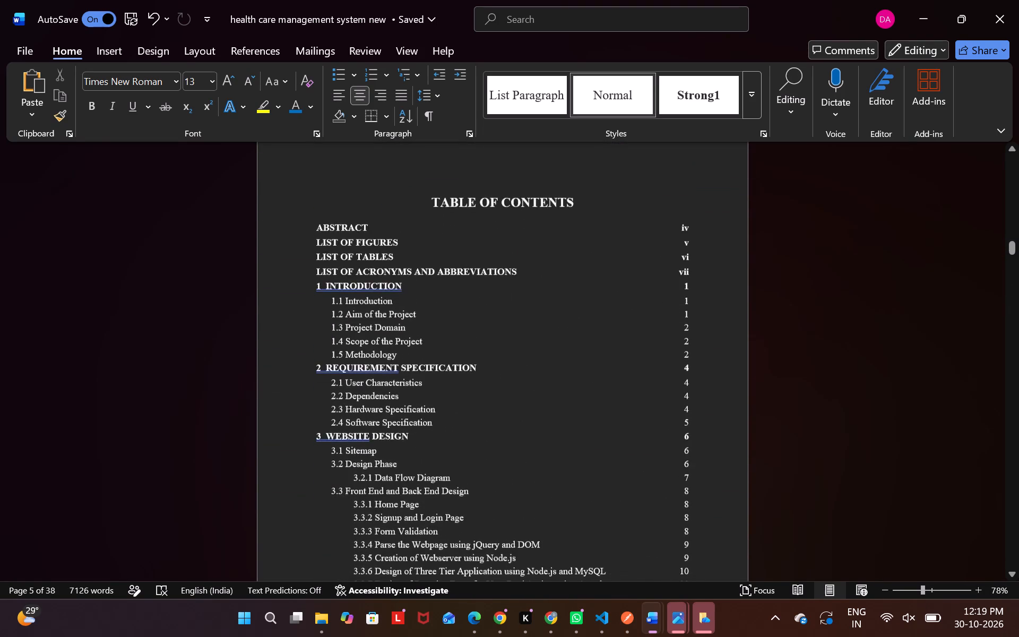
{"action": "scroll", "coordinate": [516, 390], "scroll_direction": "down", "scroll_amount": 4}
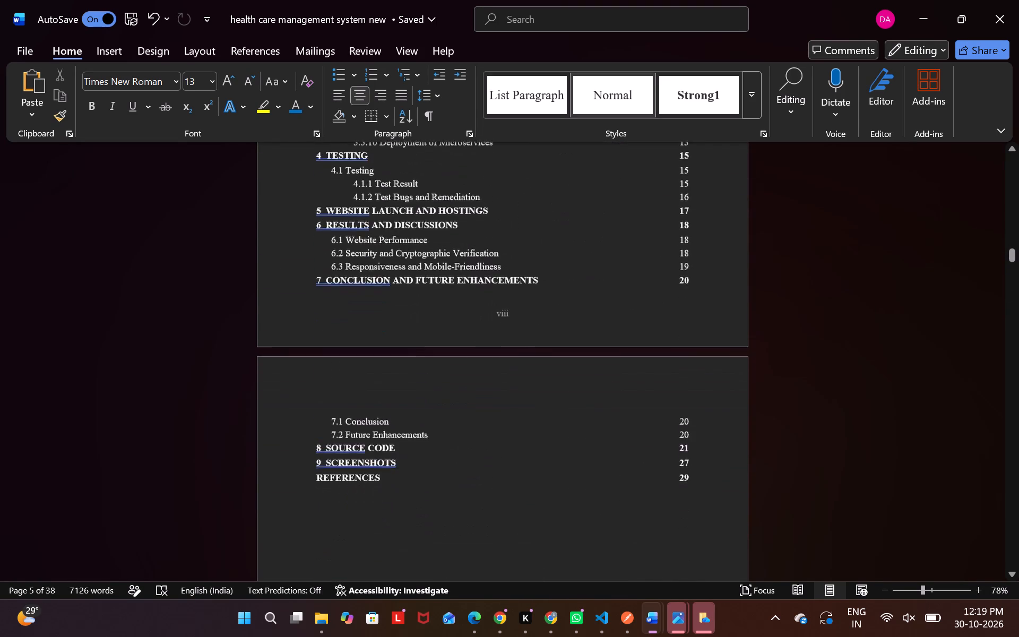
{"action": "scroll", "coordinate": [516, 390], "scroll_direction": "up", "scroll_amount": 1}
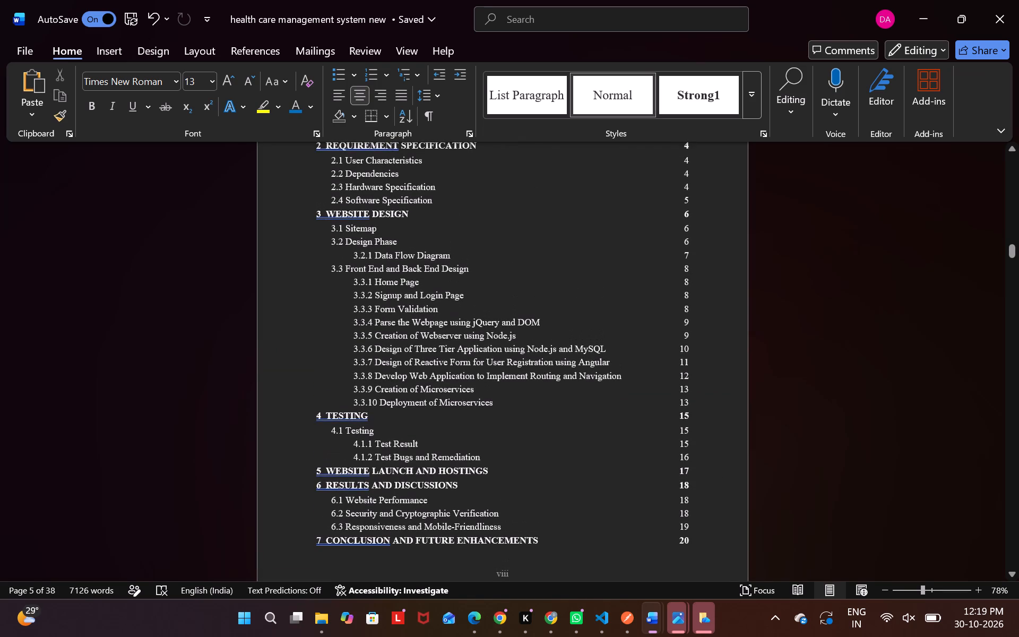
{"action": "scroll", "coordinate": [516, 390], "scroll_direction": "down", "scroll_amount": 1}
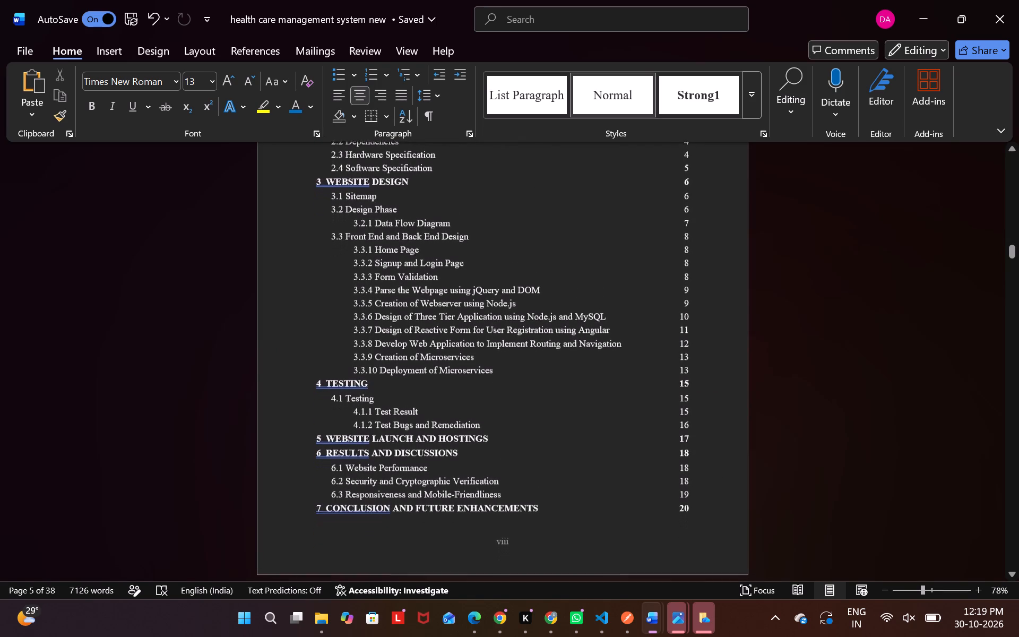
{"action": "scroll", "coordinate": [516, 390], "scroll_direction": "down", "scroll_amount": 4}
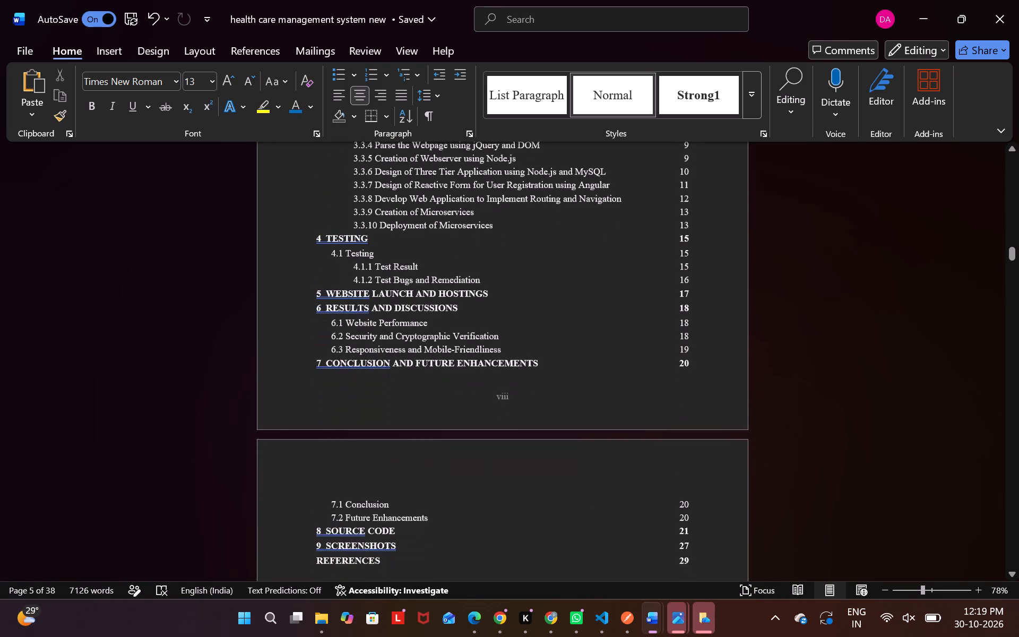
Read through the Introduction, Requirement Specification and website design chapters, checking their layout and figure pages.
{"action": "scroll", "coordinate": [516, 390], "scroll_direction": "down", "scroll_amount": 4}
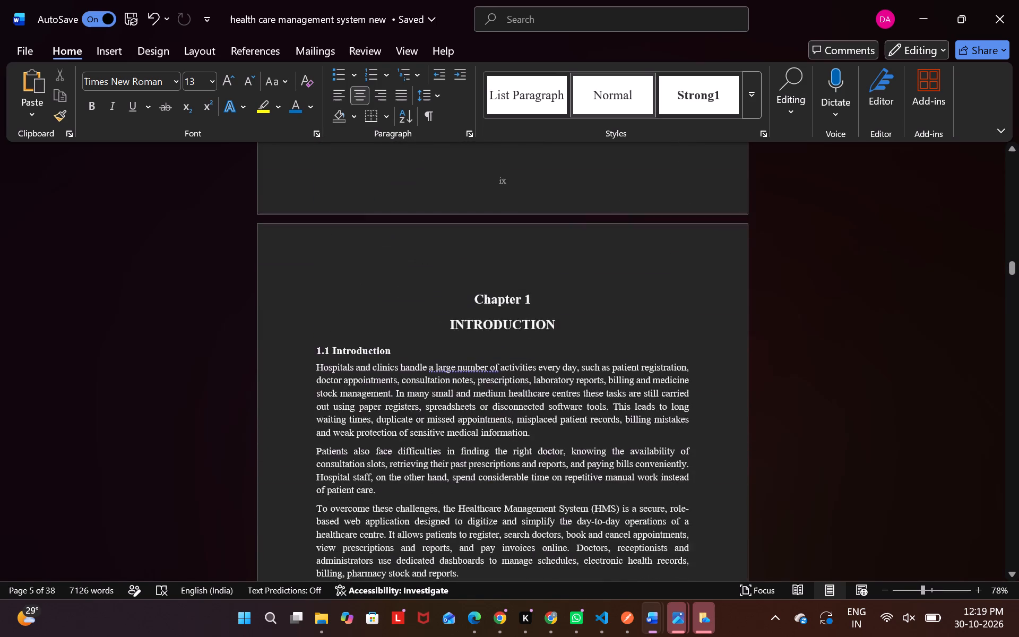
{"action": "scroll", "coordinate": [516, 390], "scroll_direction": "down", "scroll_amount": 4}
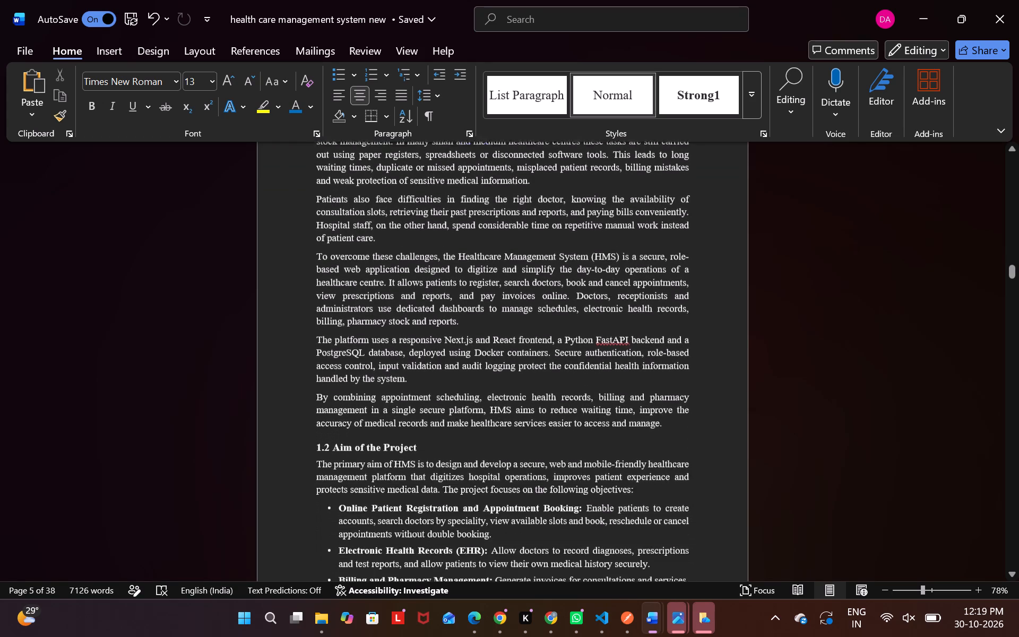
{"action": "scroll", "coordinate": [485, 391], "scroll_direction": "down", "scroll_amount": 3}
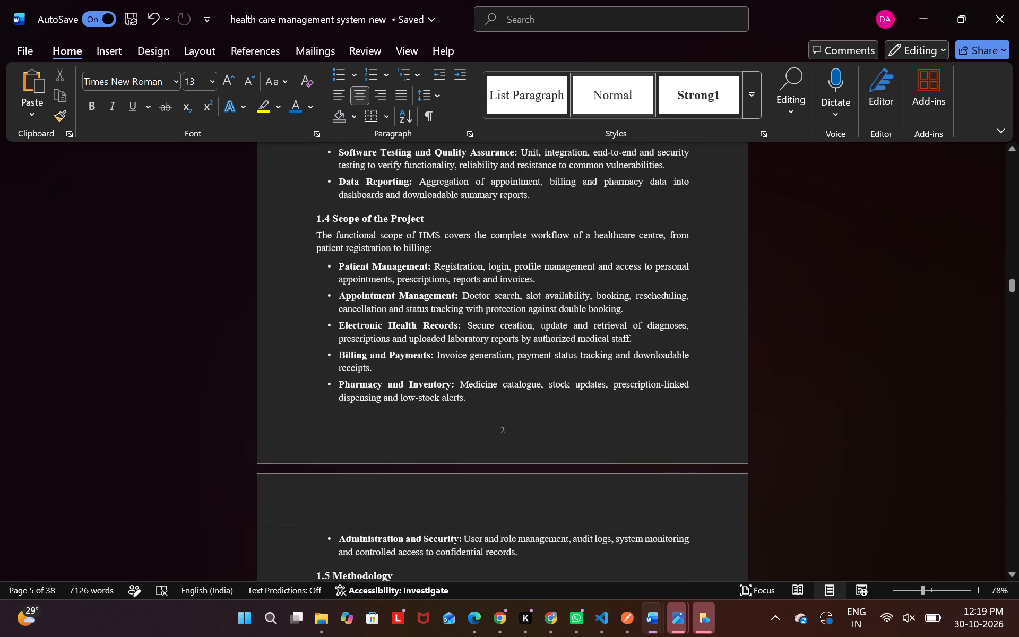
{"action": "scroll", "coordinate": [485, 391], "scroll_direction": "down", "scroll_amount": 2}
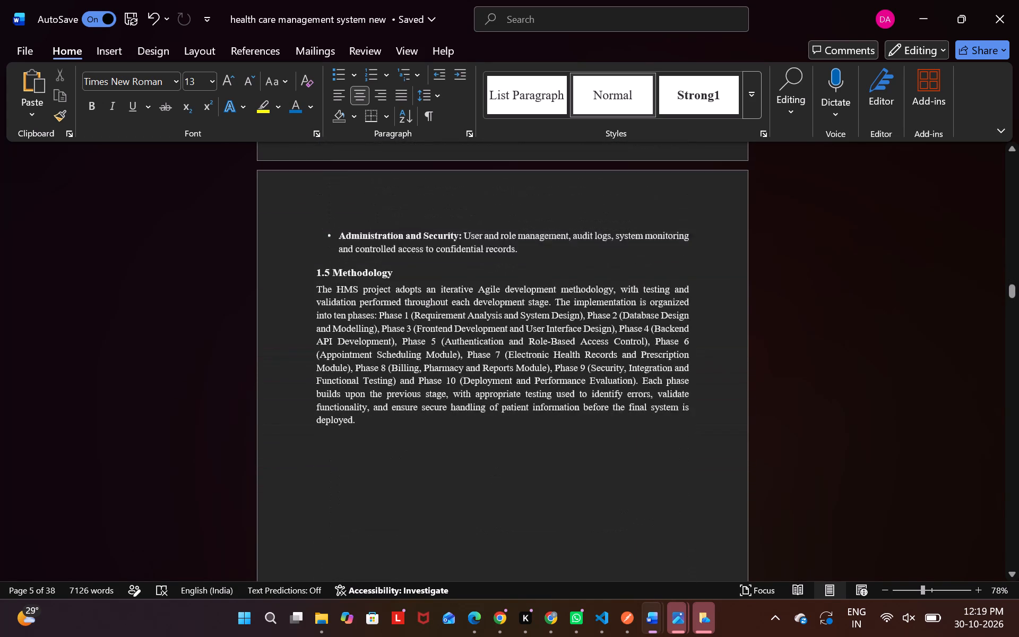
{"action": "scroll", "coordinate": [485, 391], "scroll_direction": "down", "scroll_amount": 2}
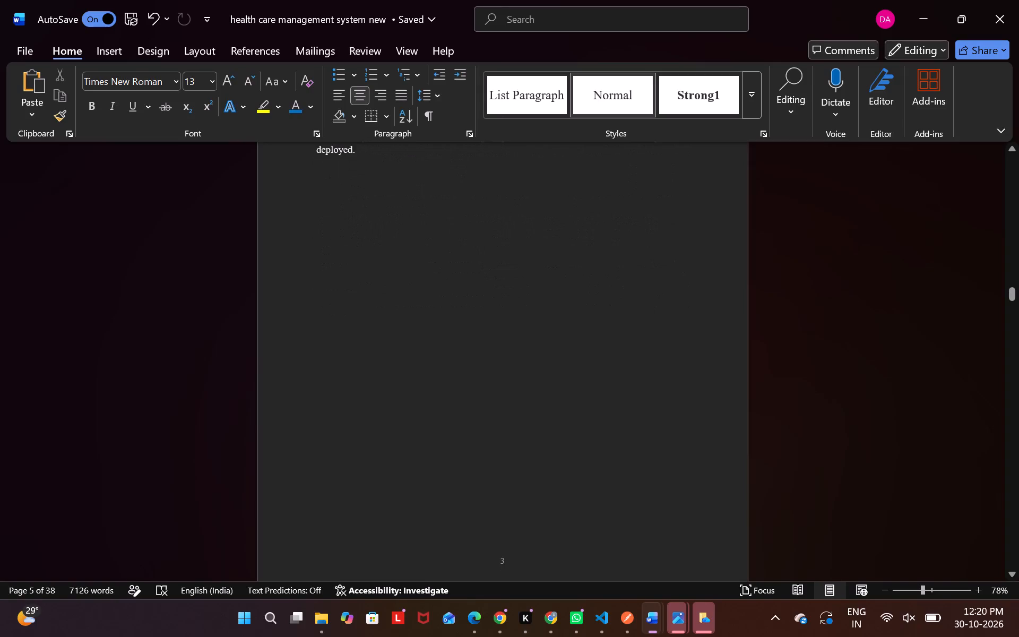
{"action": "scroll", "coordinate": [485, 391], "scroll_direction": "down", "scroll_amount": 4}
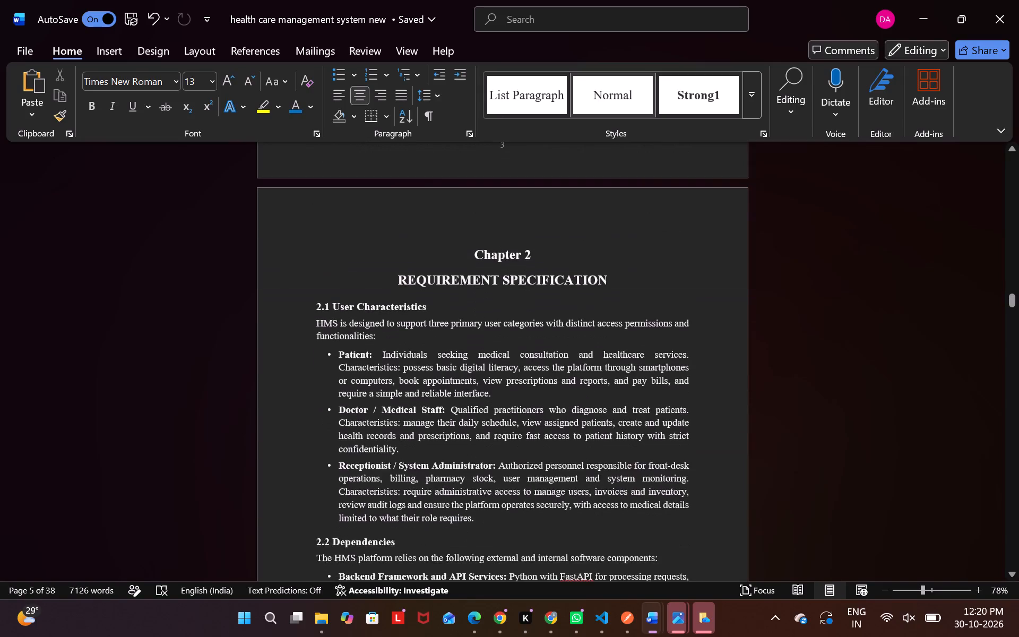
{"action": "scroll", "coordinate": [485, 391], "scroll_direction": "down", "scroll_amount": 6}
{"action": "scroll", "coordinate": [485, 391], "scroll_direction": "down", "scroll_amount": 20}
{"action": "scroll", "coordinate": [485, 391], "scroll_direction": "down", "scroll_amount": 20}
{"action": "scroll", "coordinate": [485, 391], "scroll_direction": "down", "scroll_amount": 2}
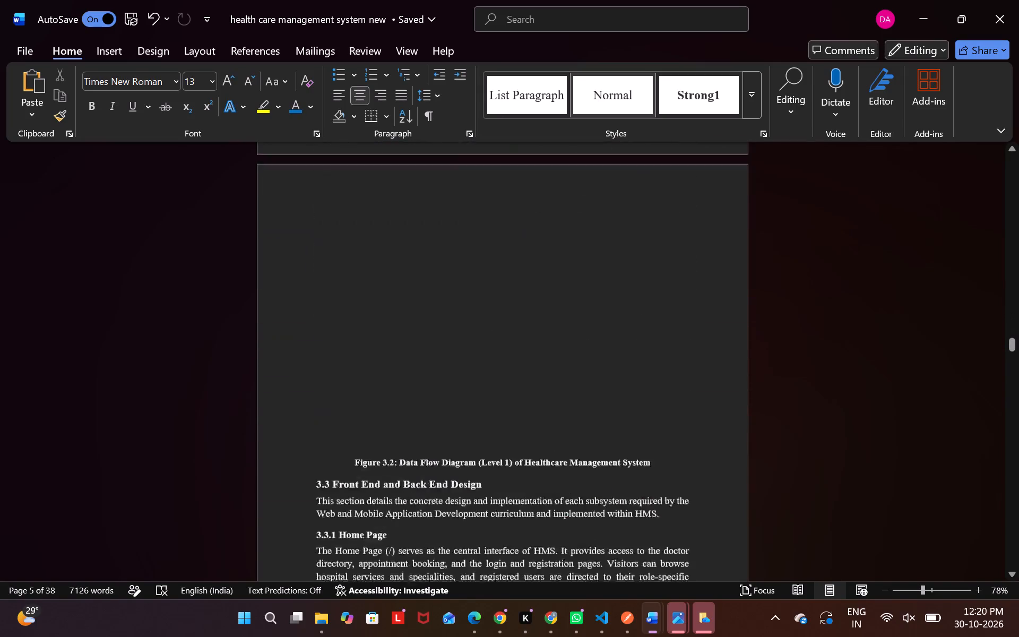
{"action": "scroll", "coordinate": [485, 391], "scroll_direction": "down", "scroll_amount": 20}
{"action": "scroll", "coordinate": [485, 391], "scroll_direction": "down", "scroll_amount": 20}
{"action": "scroll", "coordinate": [485, 391], "scroll_direction": "down", "scroll_amount": 20}
{"action": "scroll", "coordinate": [485, 391], "scroll_direction": "down", "scroll_amount": 5}
Return to the report's title page and examine the institute logo and department lines up close.
{"action": "scroll", "coordinate": [485, 391], "scroll_direction": "up", "scroll_amount": 15}
{"action": "scroll", "coordinate": [485, 391], "scroll_direction": "up", "scroll_amount": 15}
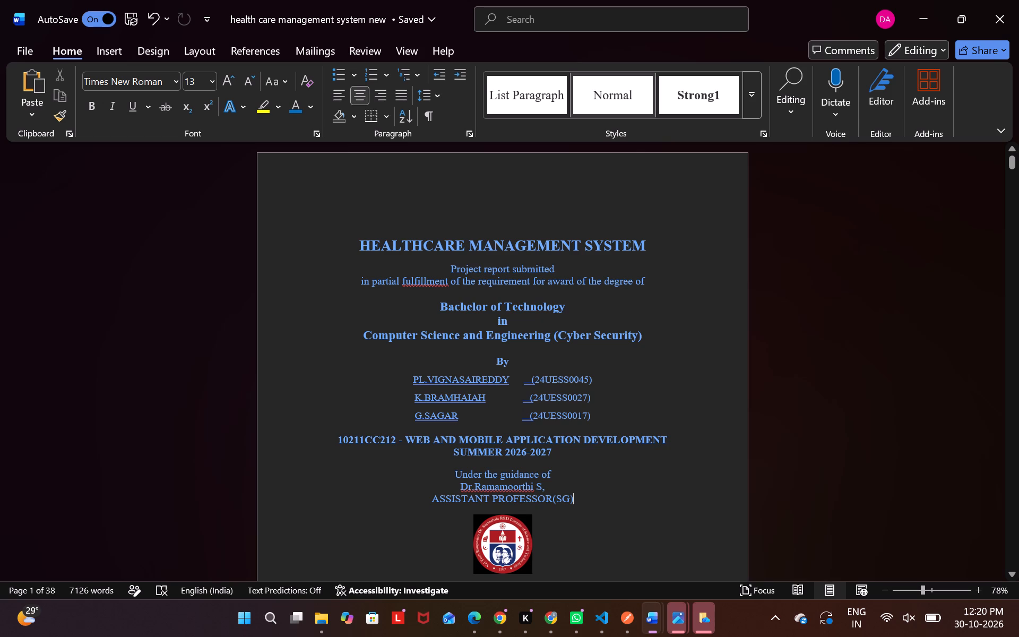
{"action": "scroll", "coordinate": [514, 363], "scroll_direction": "down", "scroll_amount": 1}
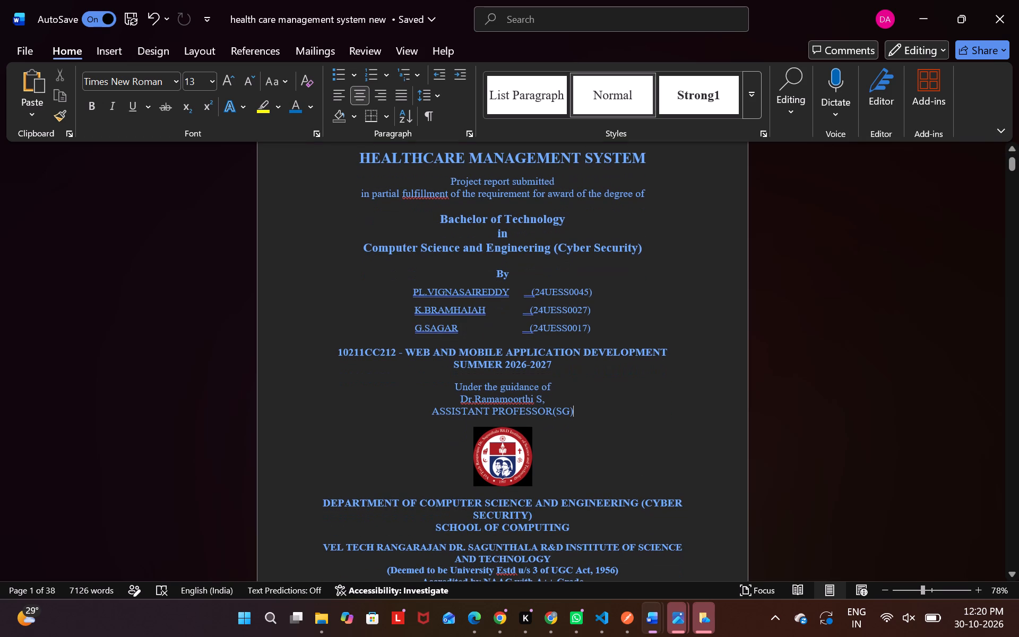
{"action": "scroll", "coordinate": [495, 442], "scroll_direction": "up", "scroll_amount": 6, "text": "ctrl"}
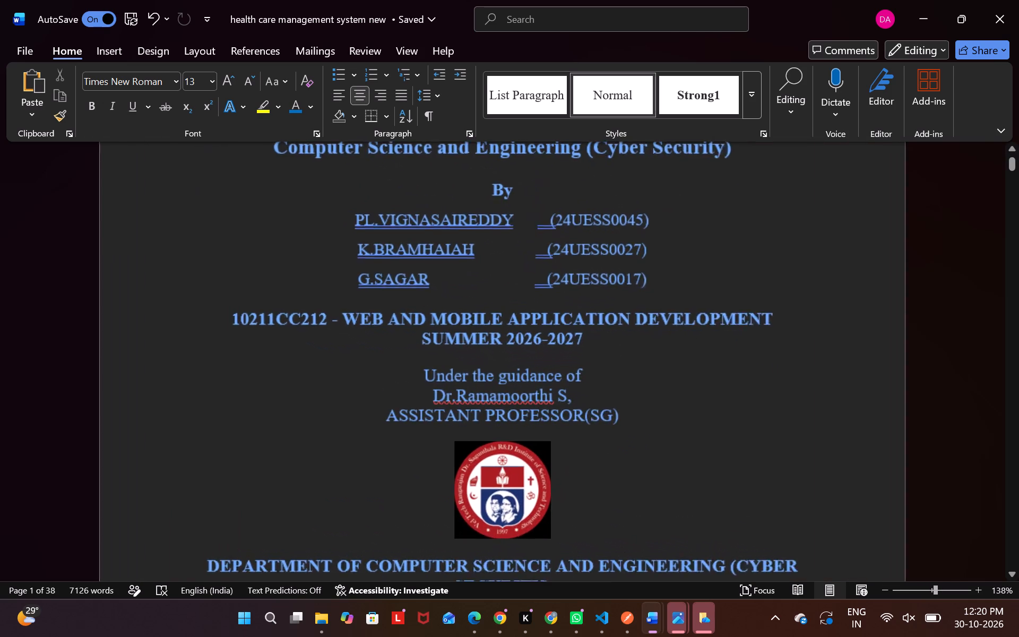
{"action": "scroll", "coordinate": [495, 442], "scroll_direction": "up", "scroll_amount": 5, "text": "ctrl"}
{"action": "scroll", "coordinate": [540, 504], "scroll_direction": "down", "scroll_amount": 1}
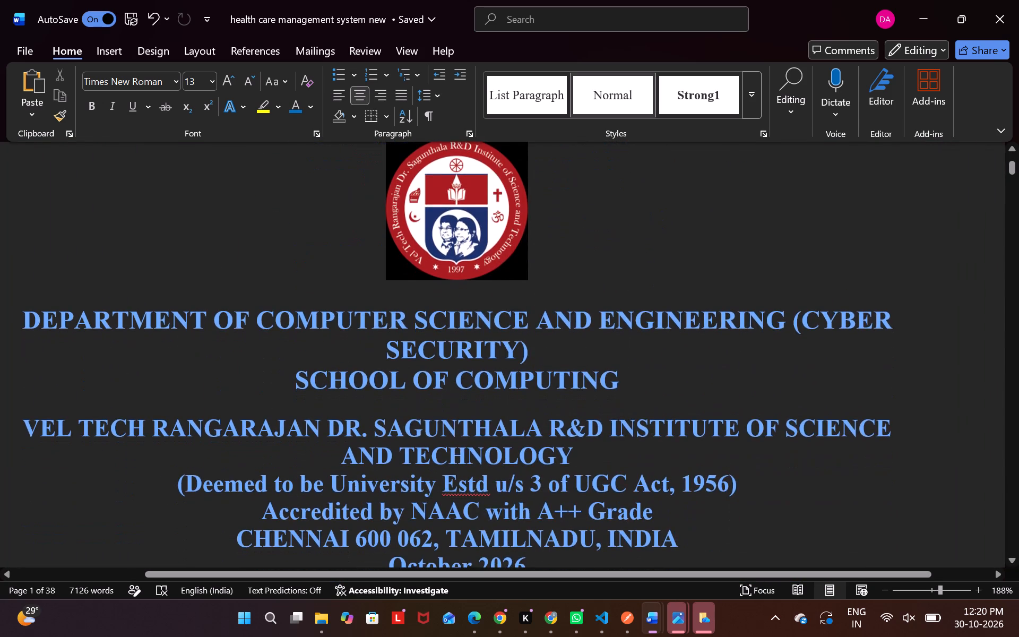
{"action": "scroll", "coordinate": [422, 329], "scroll_direction": "up", "scroll_amount": 5, "text": "ctrl"}
{"action": "scroll", "coordinate": [534, 193], "scroll_direction": "up", "scroll_amount": 1}
{"action": "scroll", "coordinate": [536, 203], "scroll_direction": "down", "scroll_amount": 1}
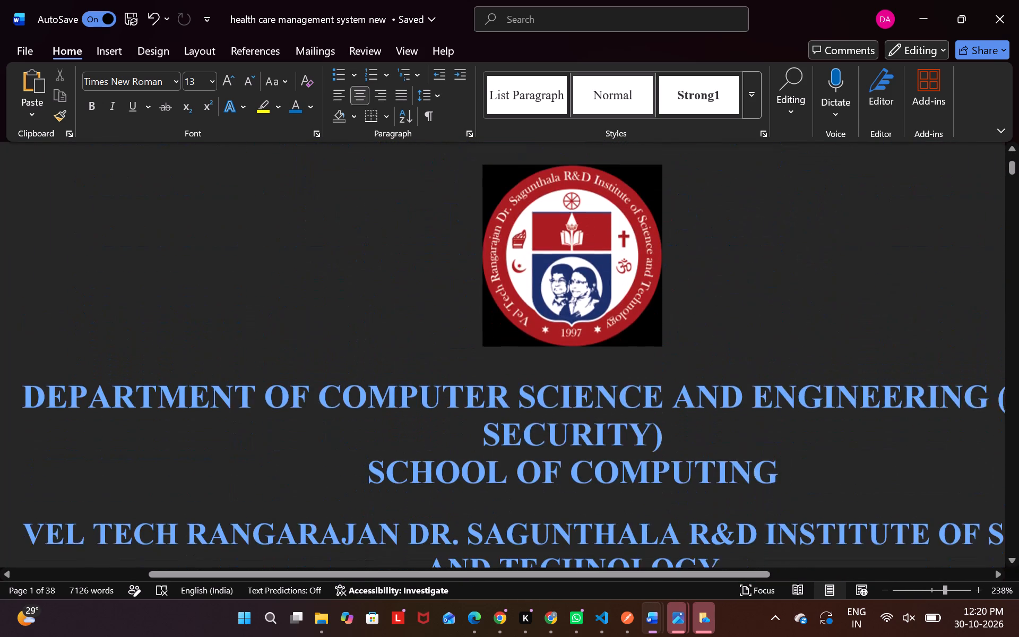
{"action": "scroll", "coordinate": [545, 231], "scroll_direction": "up", "scroll_amount": 9, "text": "ctrl"}
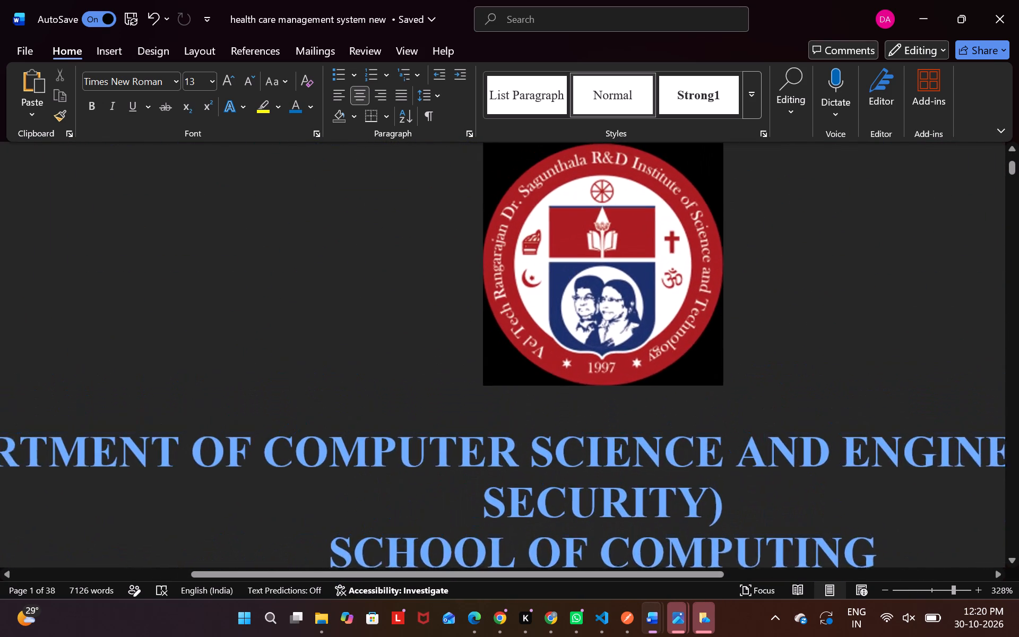
{"action": "scroll", "coordinate": [560, 230], "scroll_direction": "up", "scroll_amount": 3, "text": "ctrl"}
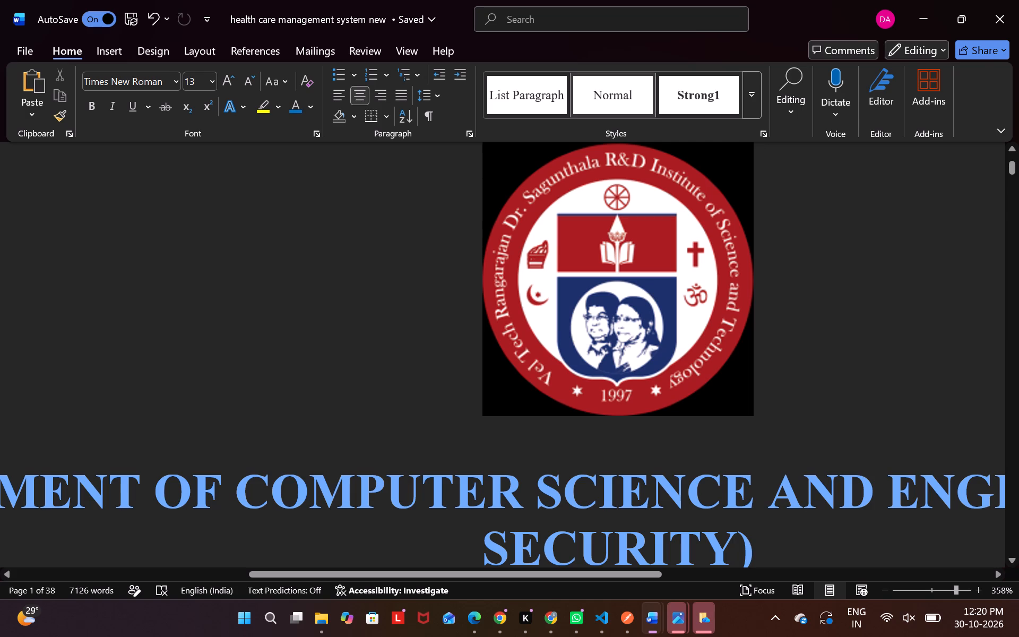
Check the front pages side by side as an overview, then review the title page's heading, author lines and logo layout.
{"action": "scroll", "coordinate": [681, 349], "scroll_direction": "down", "scroll_amount": 14, "text": "ctrl"}
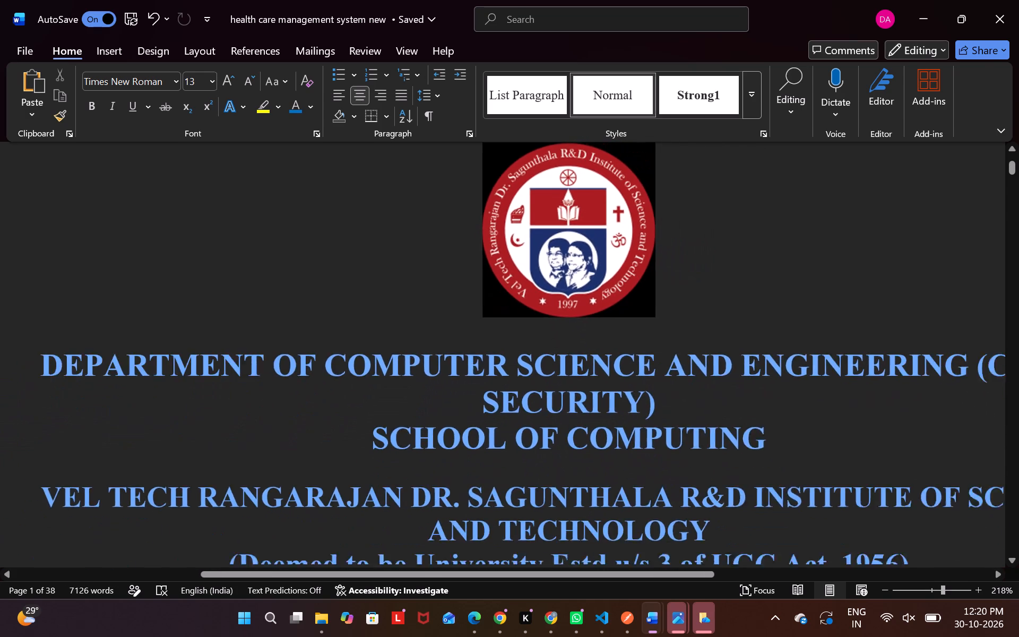
{"action": "scroll", "coordinate": [681, 349], "scroll_direction": "down", "scroll_amount": 5, "text": "ctrl"}
{"action": "scroll", "coordinate": [576, 407], "scroll_direction": "down", "scroll_amount": 7}
{"action": "scroll", "coordinate": [576, 407], "scroll_direction": "down", "scroll_amount": 1, "text": "ctrl"}
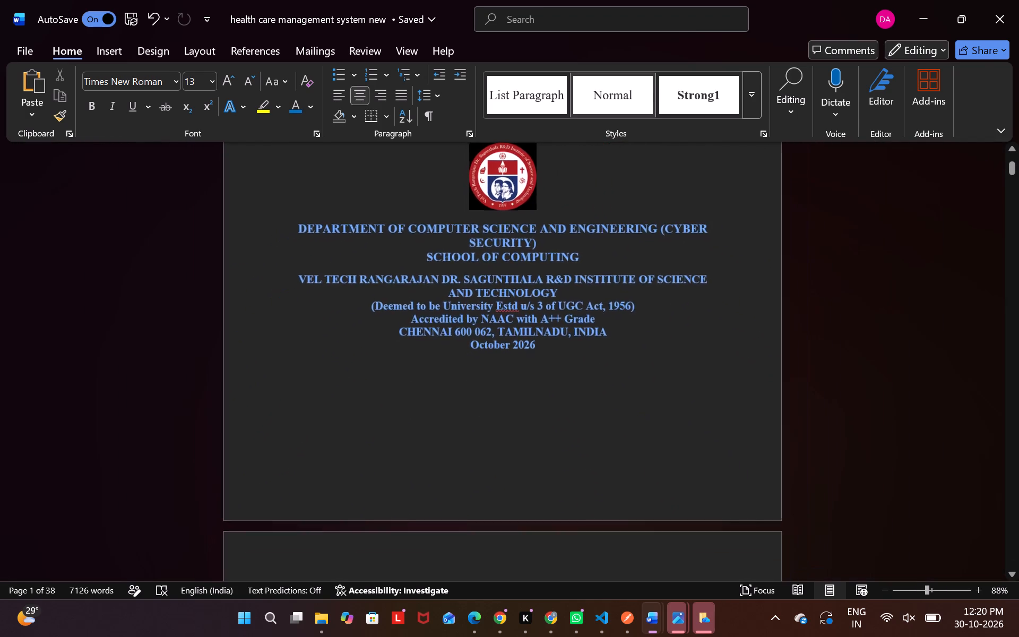
{"action": "scroll", "coordinate": [576, 407], "scroll_direction": "down", "scroll_amount": 5, "text": "ctrl"}
{"action": "scroll", "coordinate": [576, 407], "scroll_direction": "up", "scroll_amount": 4}
{"action": "scroll", "coordinate": [576, 407], "scroll_direction": "up", "scroll_amount": 1, "text": "ctrl"}
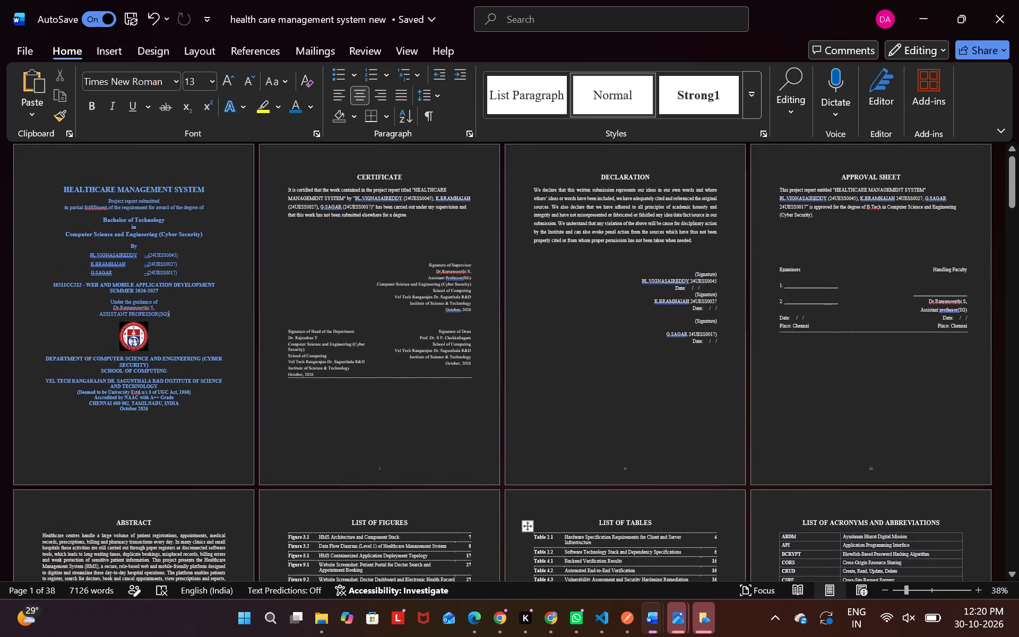
{"action": "scroll", "coordinate": [576, 407], "scroll_direction": "up", "scroll_amount": 5, "text": "ctrl"}
{"action": "scroll", "coordinate": [576, 407], "scroll_direction": "up", "scroll_amount": 1}
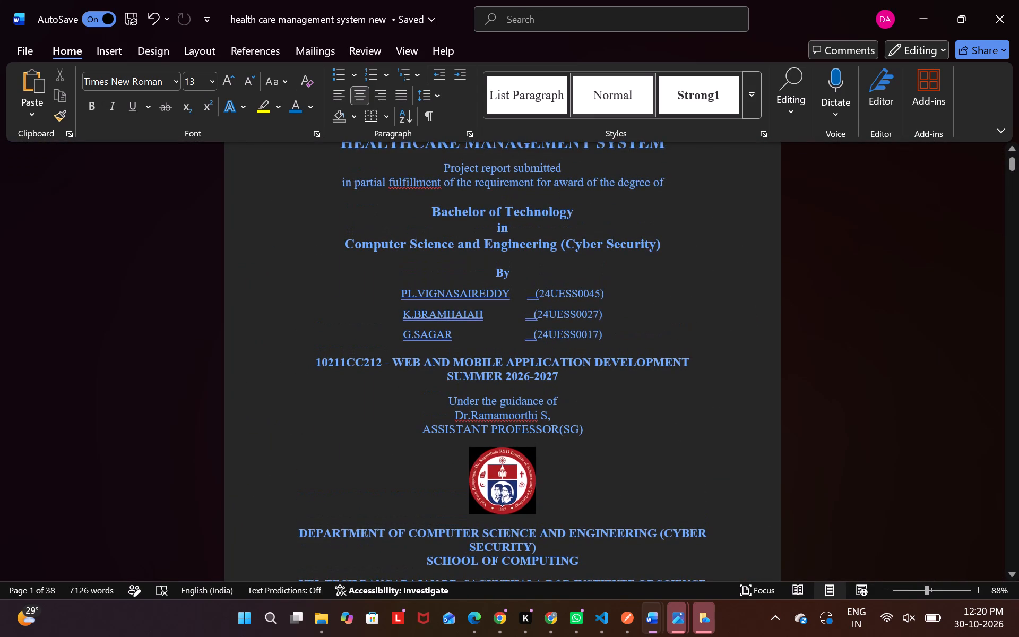
{"action": "scroll", "coordinate": [576, 407], "scroll_direction": "up", "scroll_amount": 1}
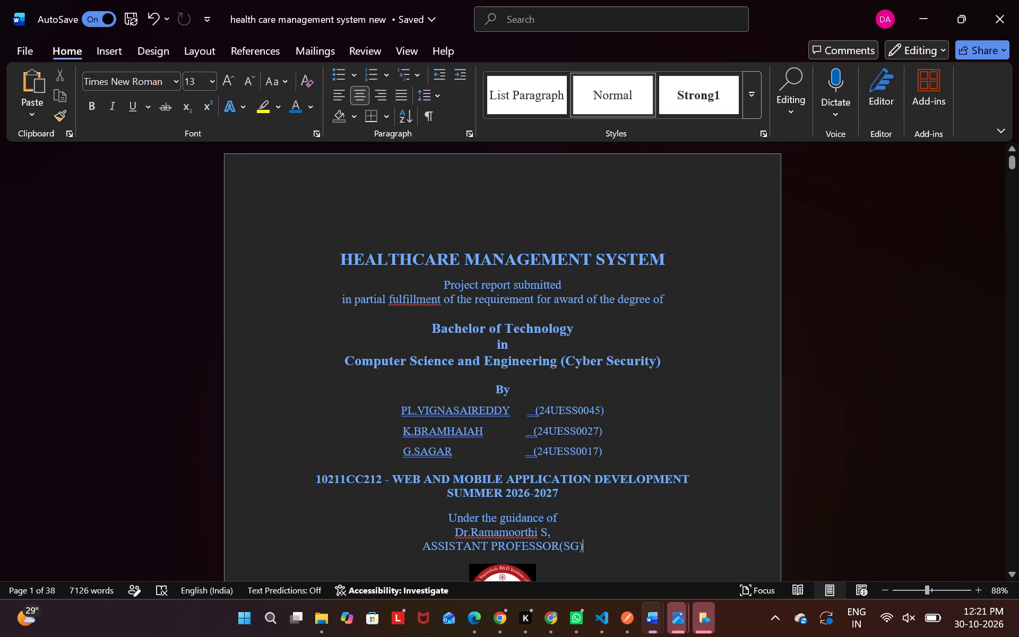
{"action": "scroll", "coordinate": [391, 408], "scroll_direction": "down", "scroll_amount": 2}
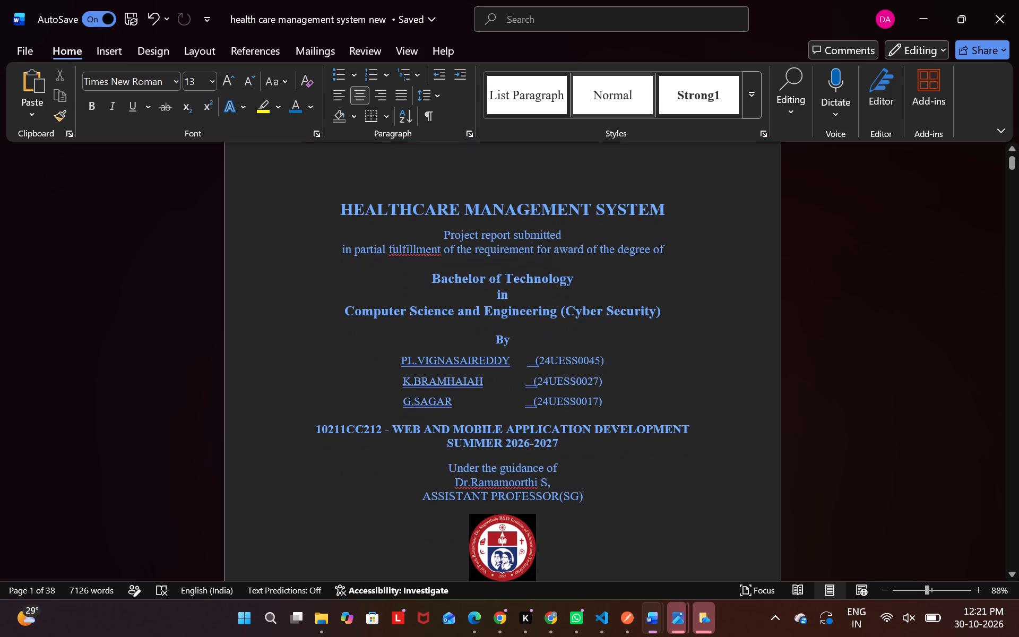
{"action": "scroll", "coordinate": [391, 408], "scroll_direction": "down", "scroll_amount": 1}
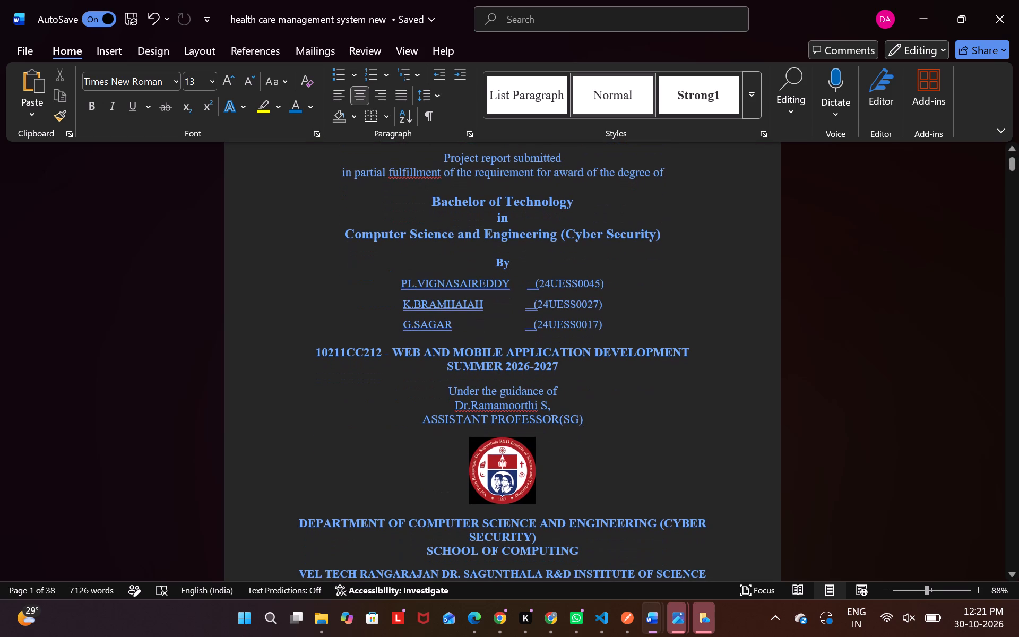
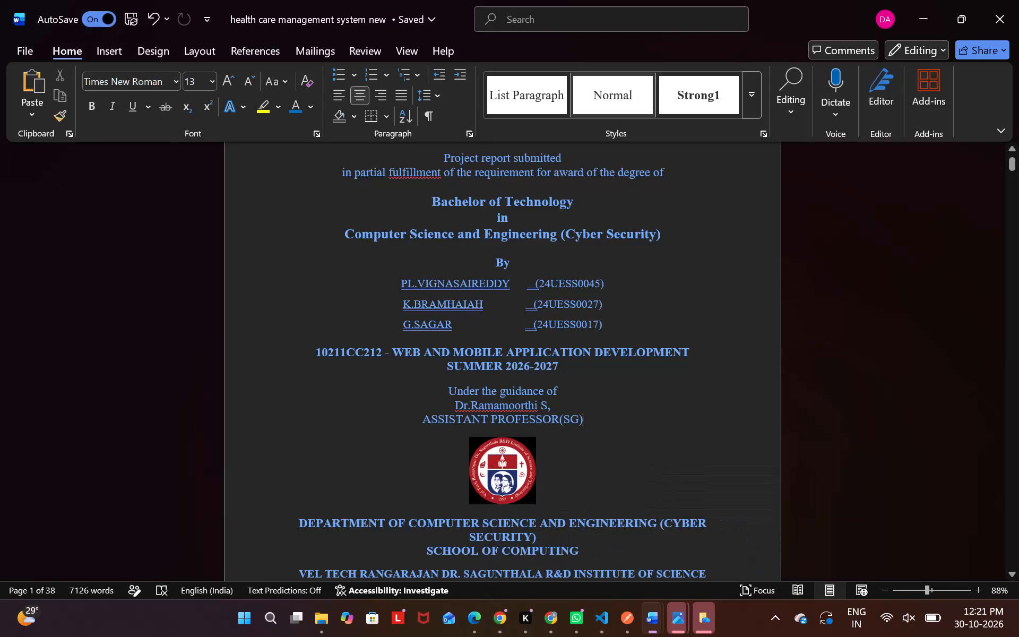
Rename the report file as "health care management system final" and close the document.
{"action": "scroll", "coordinate": [600, 481], "scroll_direction": "down", "scroll_amount": 2}
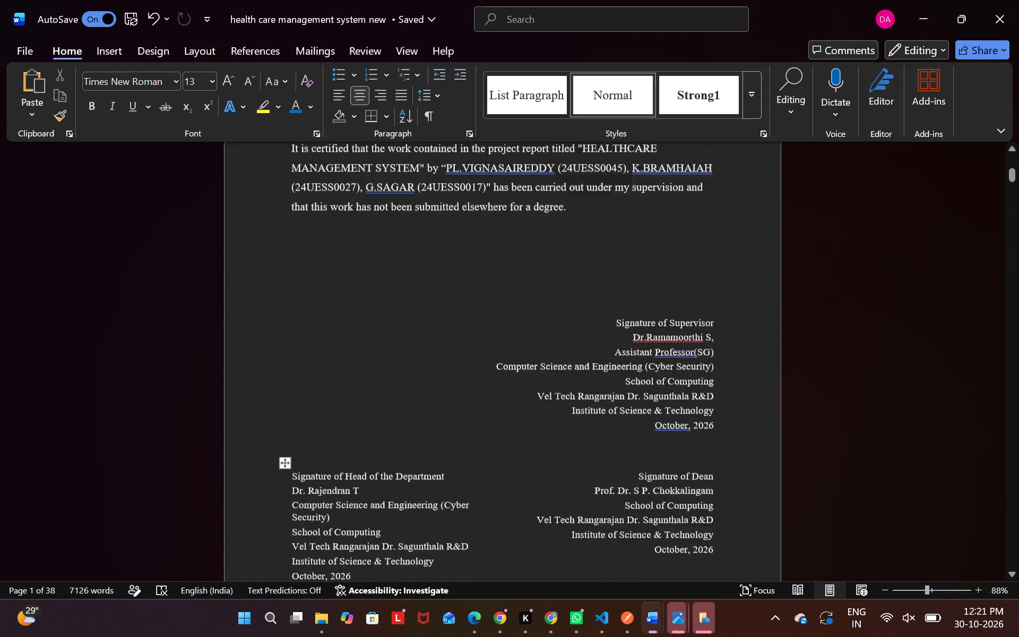
{"action": "scroll", "coordinate": [600, 481], "scroll_direction": "down", "scroll_amount": 2}
{"action": "scroll", "coordinate": [600, 481], "scroll_direction": "up", "scroll_amount": 1}
{"action": "left_click", "coordinate": [369, 12]}
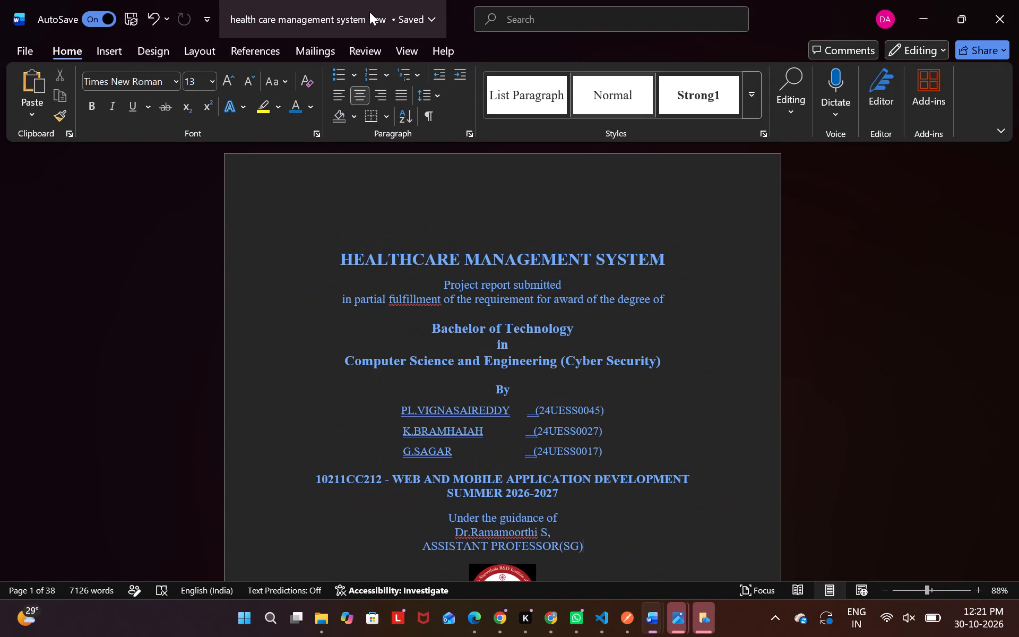
{"action": "left_click", "coordinate": [371, 84]}
{"action": "key", "text": "BackSpace"}
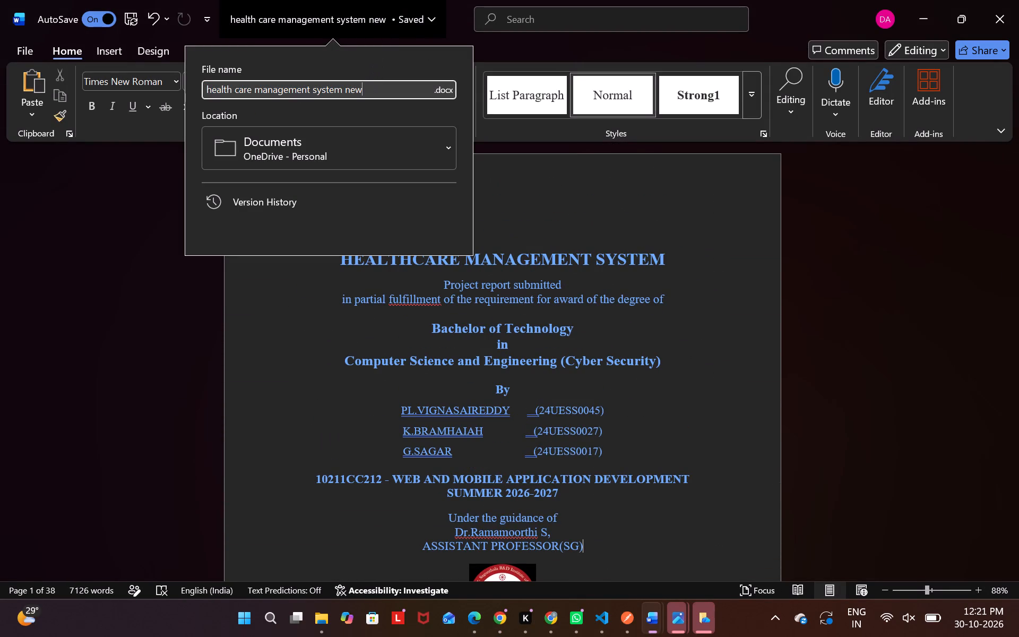
{"action": "key", "text": "BackSpace"}
{"action": "key", "text": "BackSpace"}
{"action": "key", "text": "BackSpace"}
{"action": "type", "text": "final"}
{"action": "key", "text": "space"}
{"action": "left_click", "coordinate": [113, 352]}
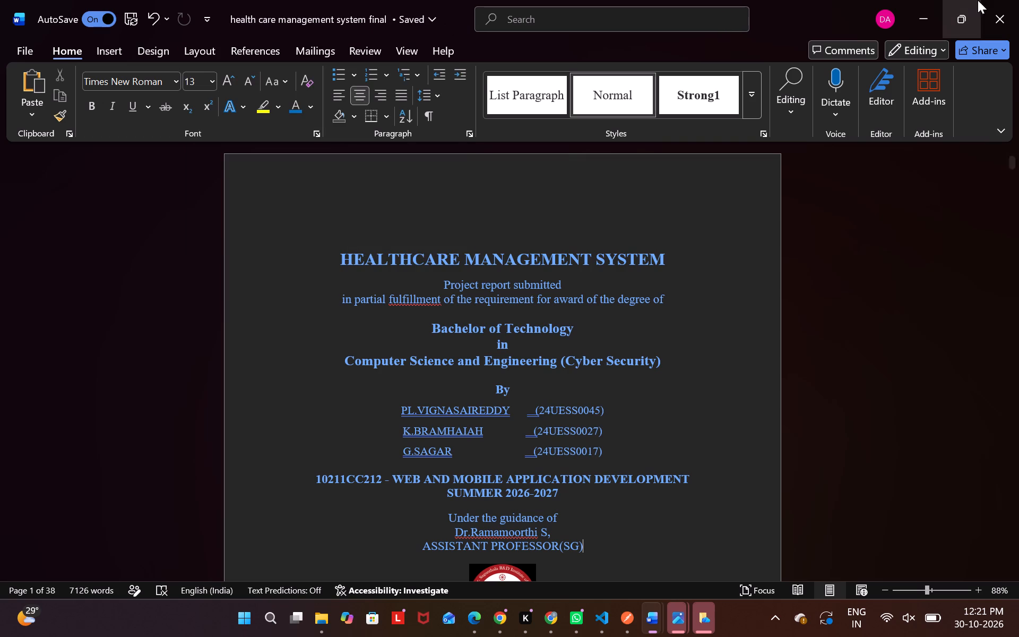
{"action": "left_click", "coordinate": [999, 4]}
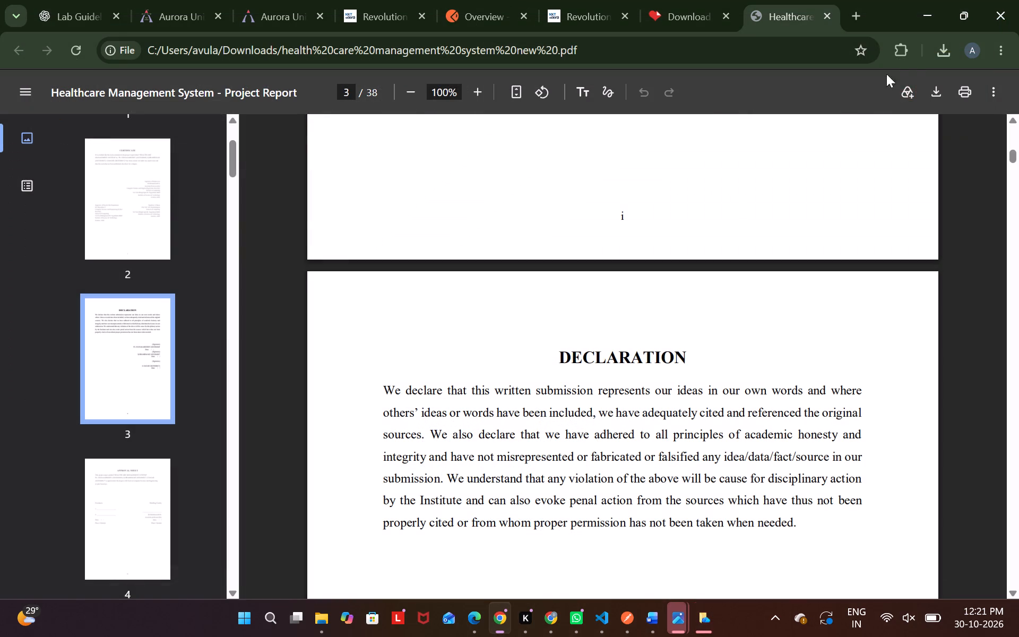
Switch to the iLovePDF page in Chrome and go back from the finished download to the Word to PDF converter.
{"action": "left_click", "coordinate": [675, 14]}
{"action": "scroll", "coordinate": [58, 314], "scroll_direction": "right", "scroll_amount": 9}
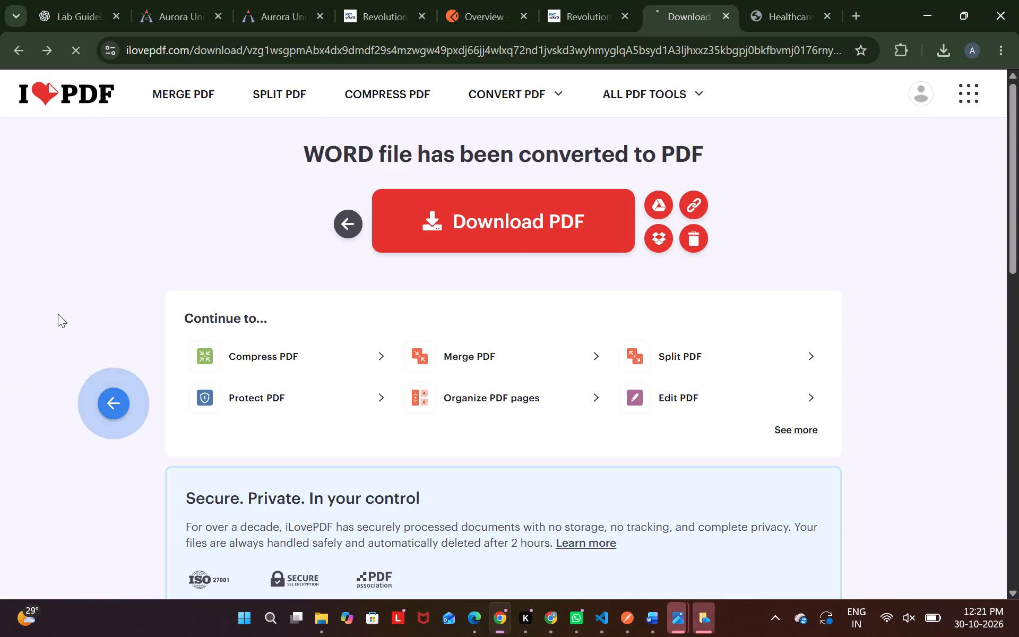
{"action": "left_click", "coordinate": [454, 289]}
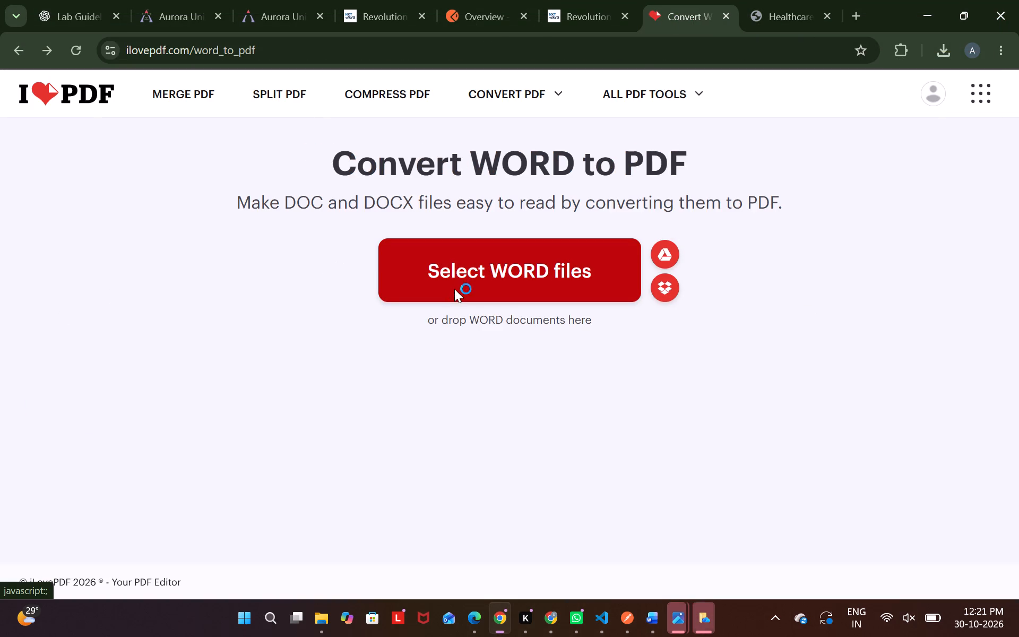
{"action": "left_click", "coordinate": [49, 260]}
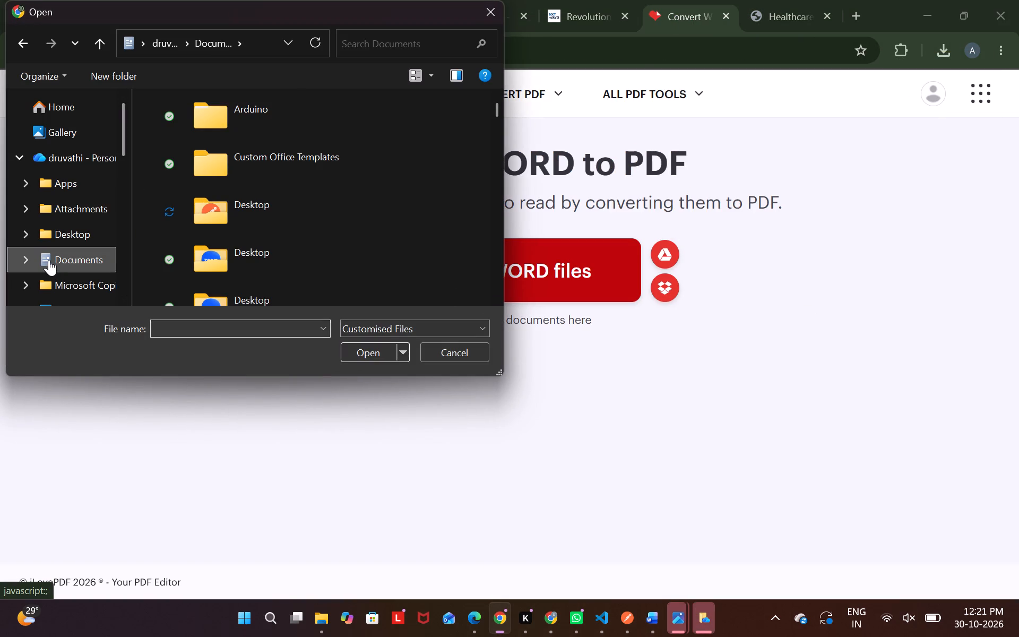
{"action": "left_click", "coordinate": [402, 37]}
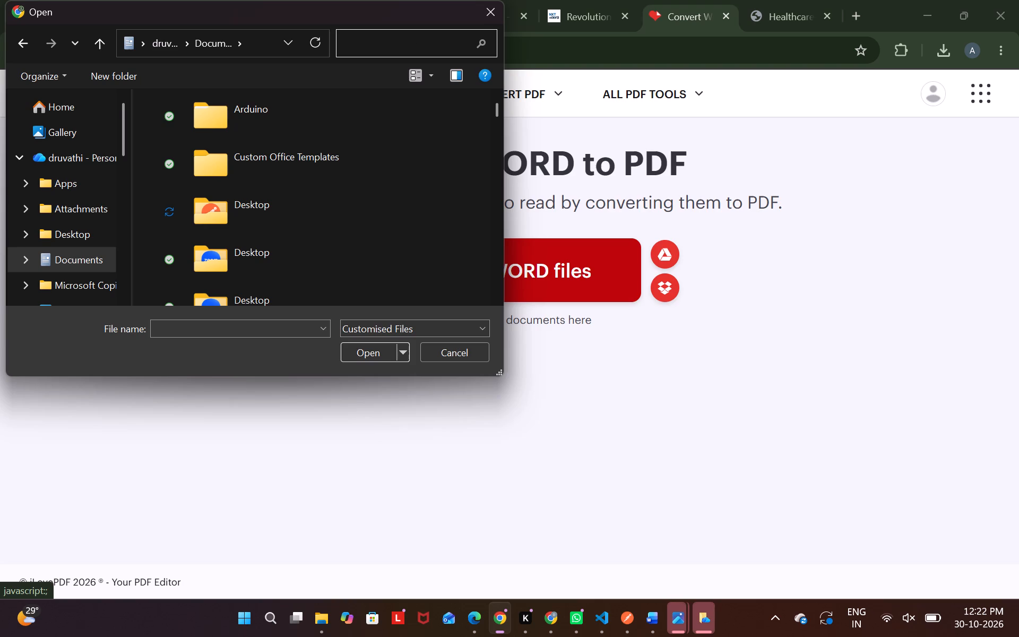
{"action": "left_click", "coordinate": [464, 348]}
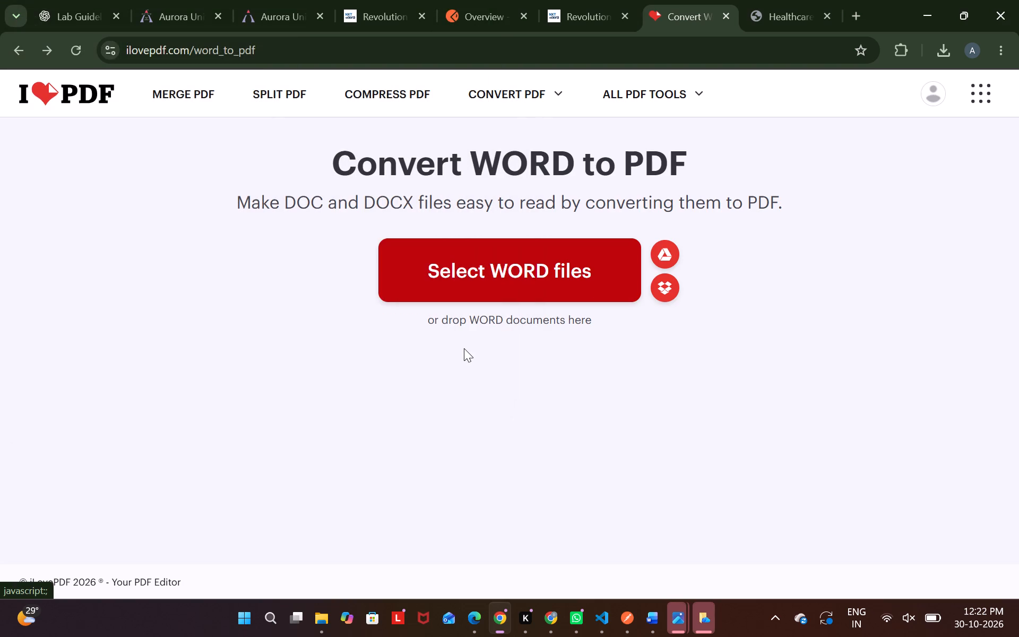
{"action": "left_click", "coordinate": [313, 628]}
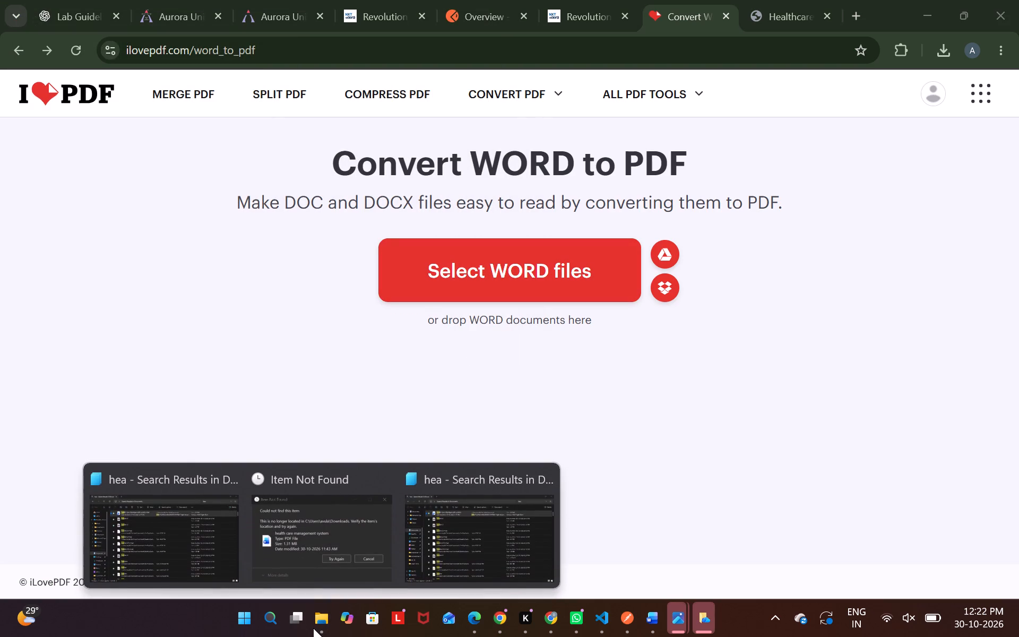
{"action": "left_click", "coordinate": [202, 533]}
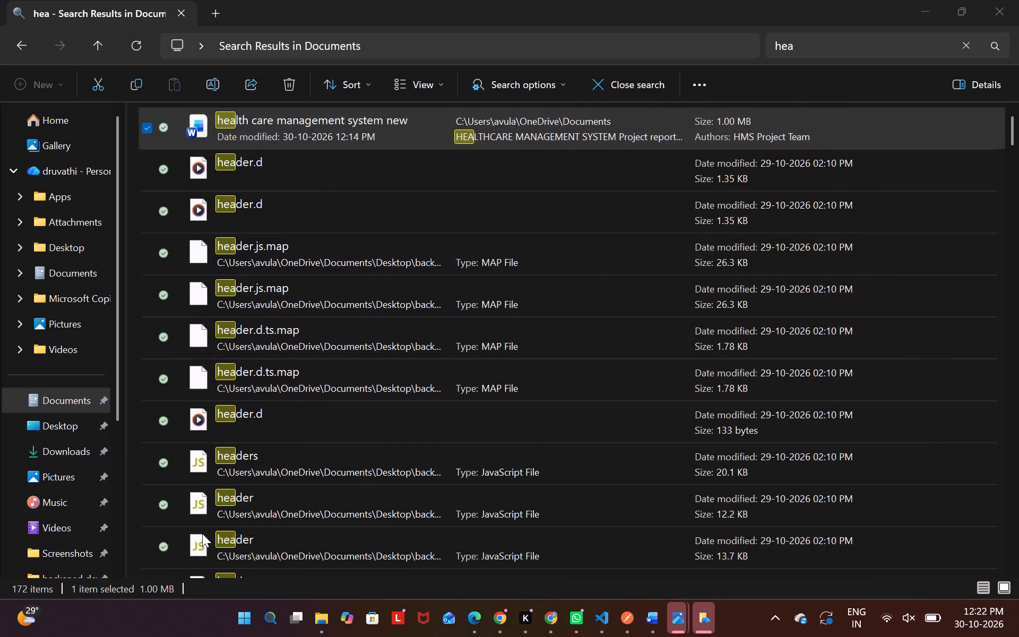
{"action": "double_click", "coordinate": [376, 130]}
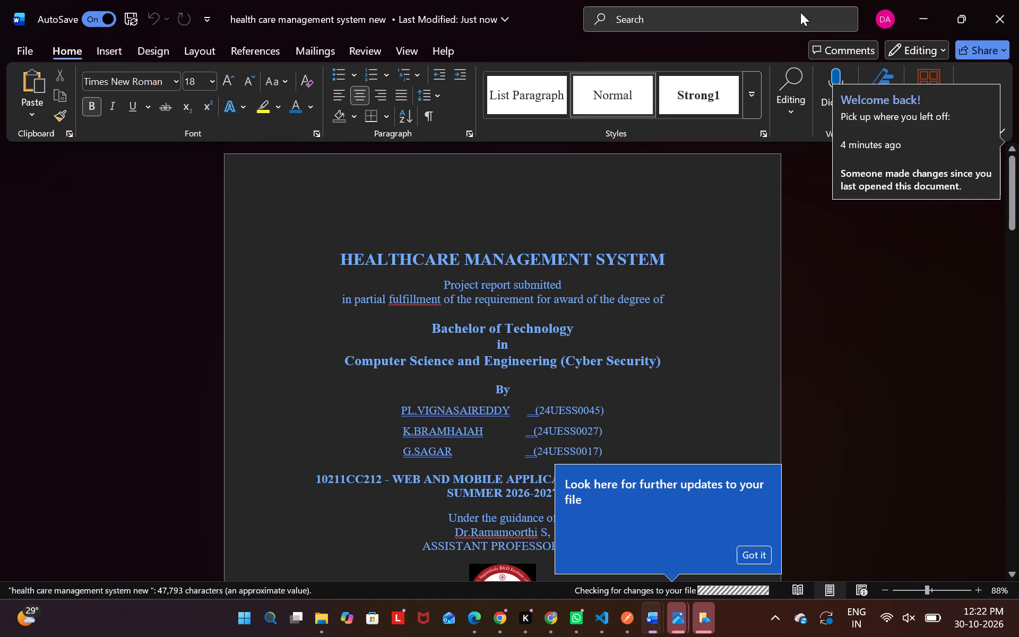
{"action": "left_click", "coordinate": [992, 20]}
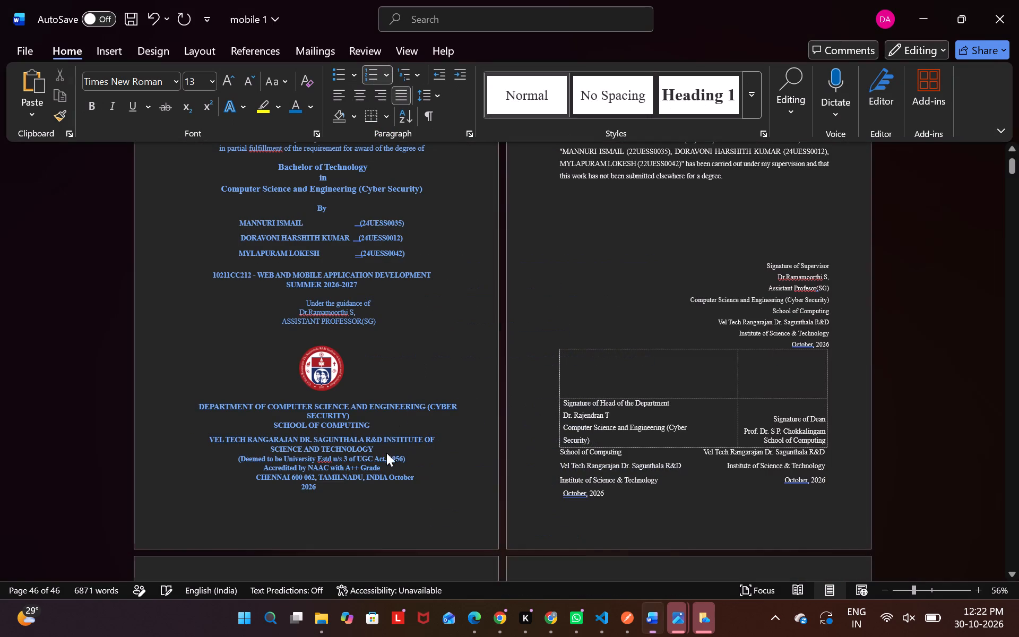
Close the leftover File Explorer windows with the "hea" search results and dismiss the Item Not Found dialog.
{"action": "left_click", "coordinate": [322, 622]}
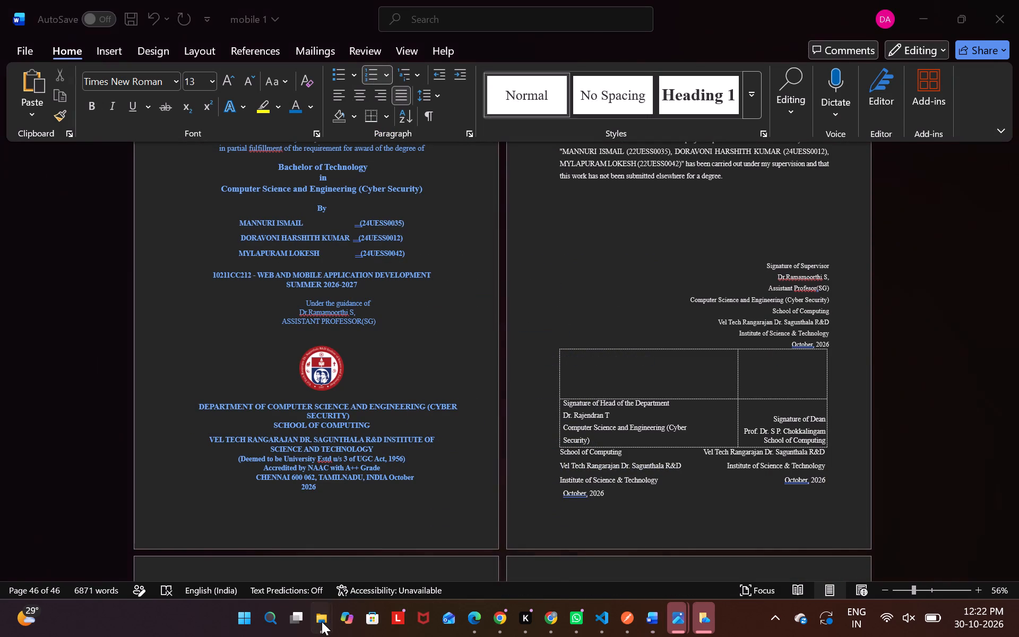
{"action": "left_click", "coordinate": [199, 535]}
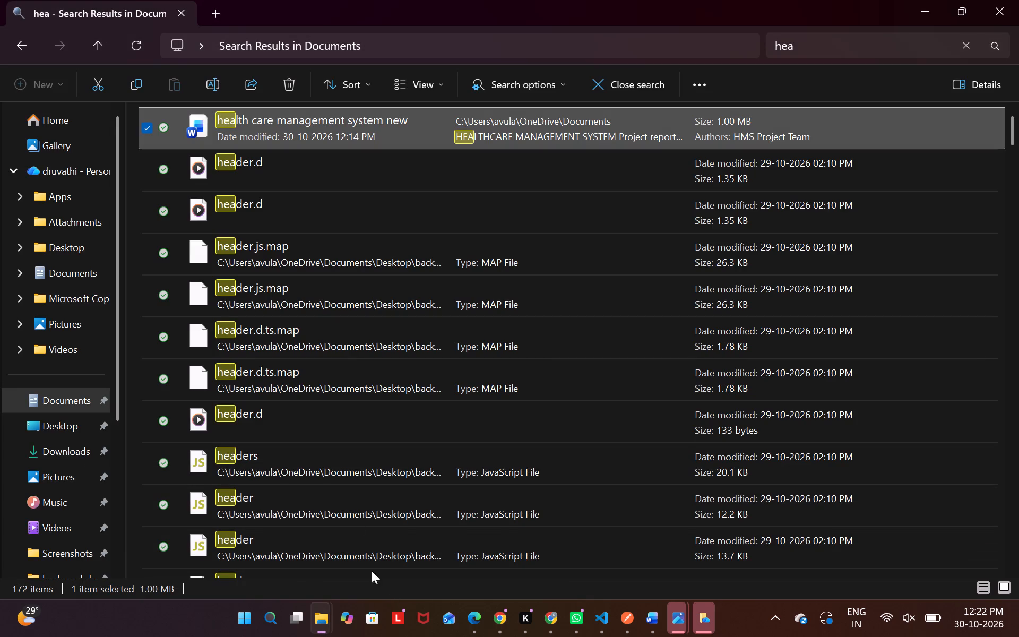
{"action": "left_click", "coordinate": [1010, 11]}
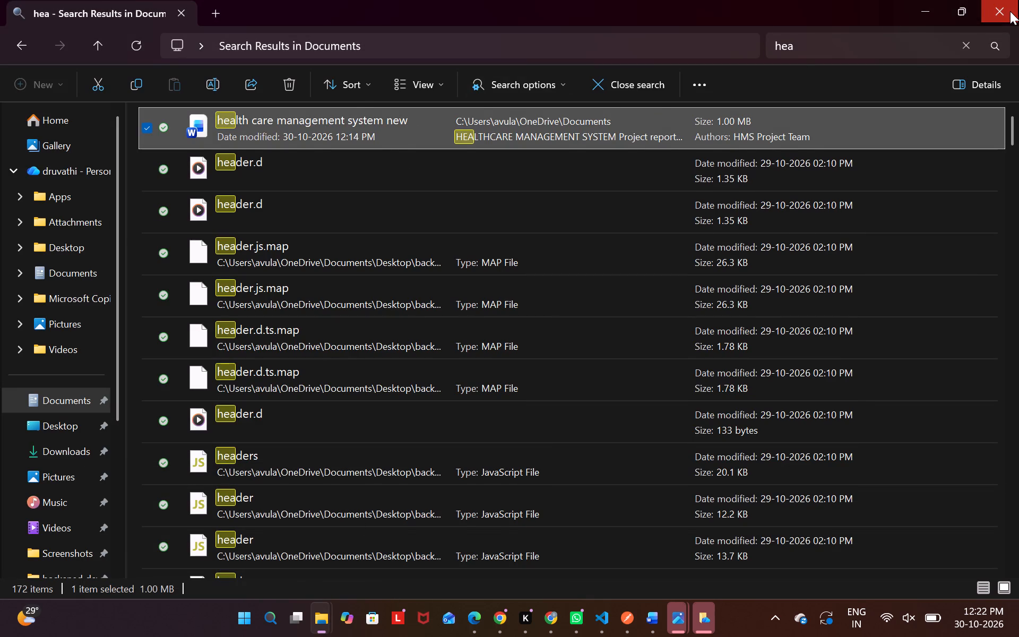
{"action": "left_click", "coordinate": [310, 613]}
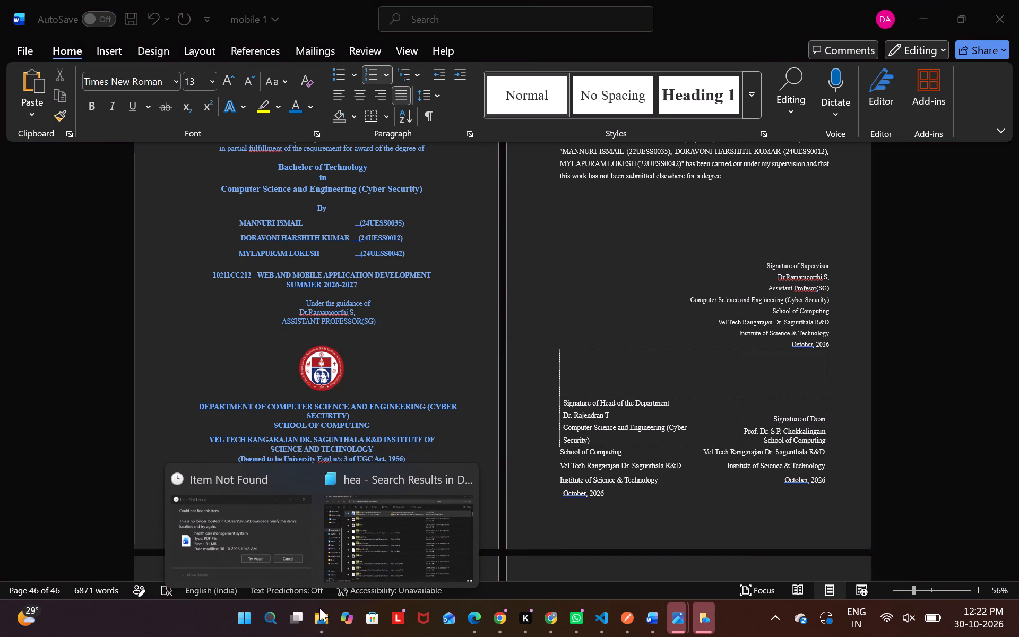
{"action": "left_click", "coordinate": [314, 617]}
{"action": "left_click", "coordinate": [358, 556]}
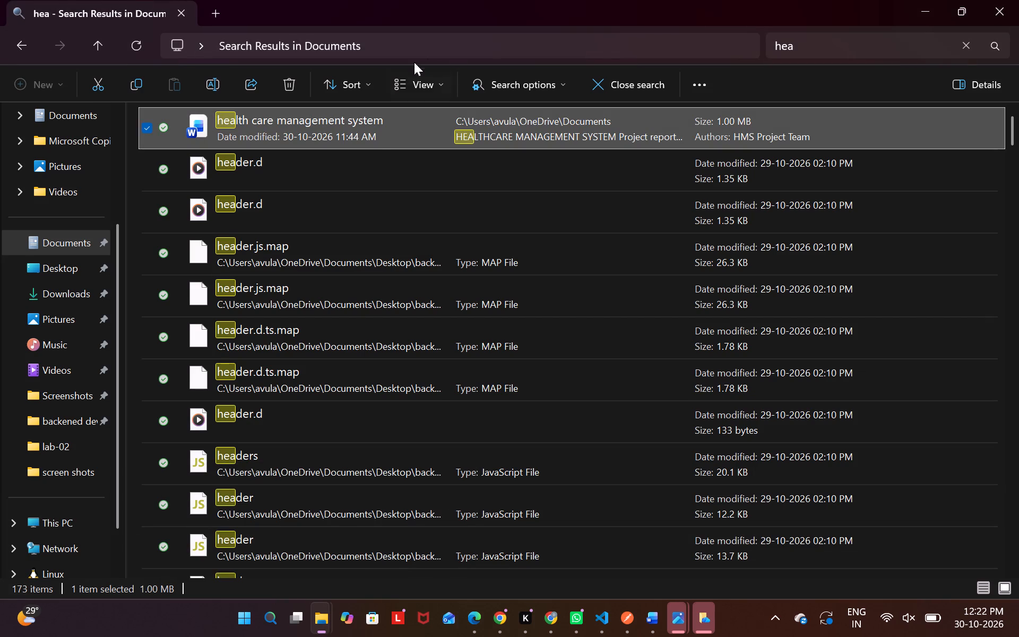
{"action": "left_click", "coordinate": [998, 19]}
{"action": "left_click", "coordinate": [314, 632]}
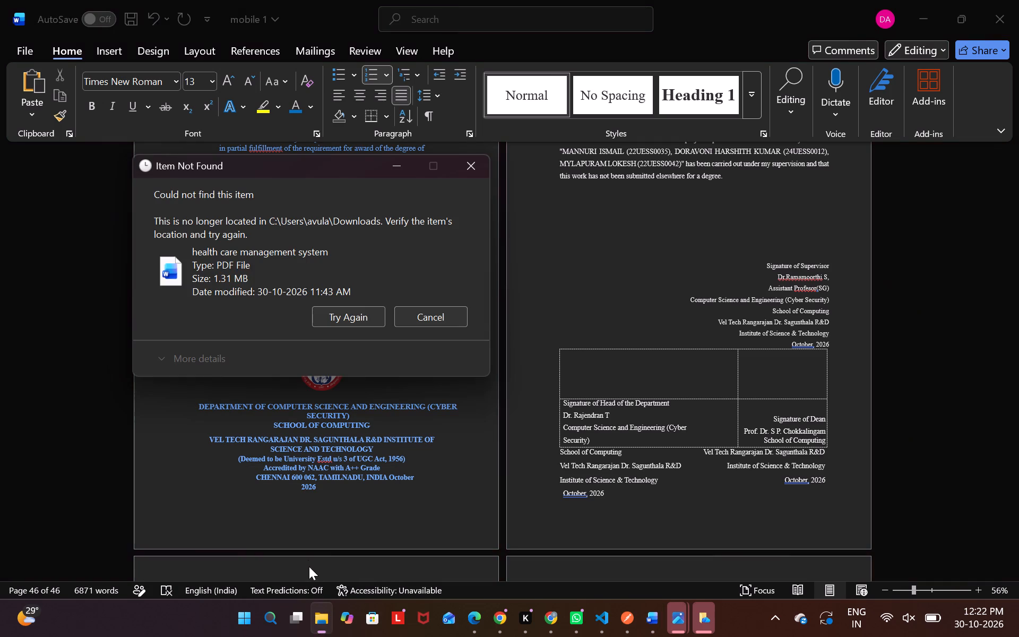
{"action": "left_click", "coordinate": [420, 313]}
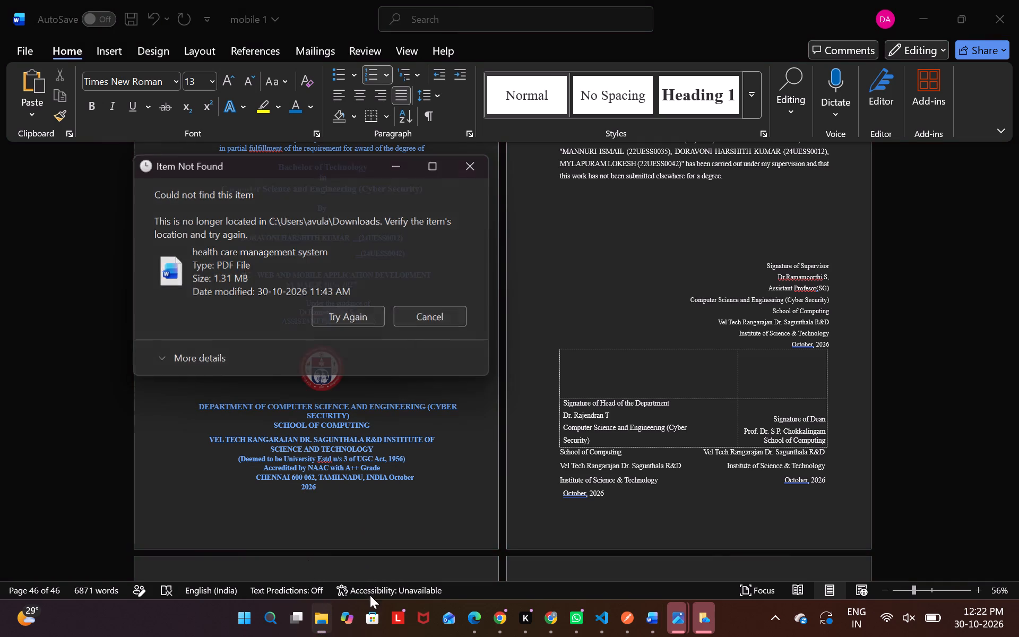
In a new File Explorer window, search Documents for "hea" and open "health care management system final" in Word.
{"action": "double_click", "coordinate": [315, 618]}
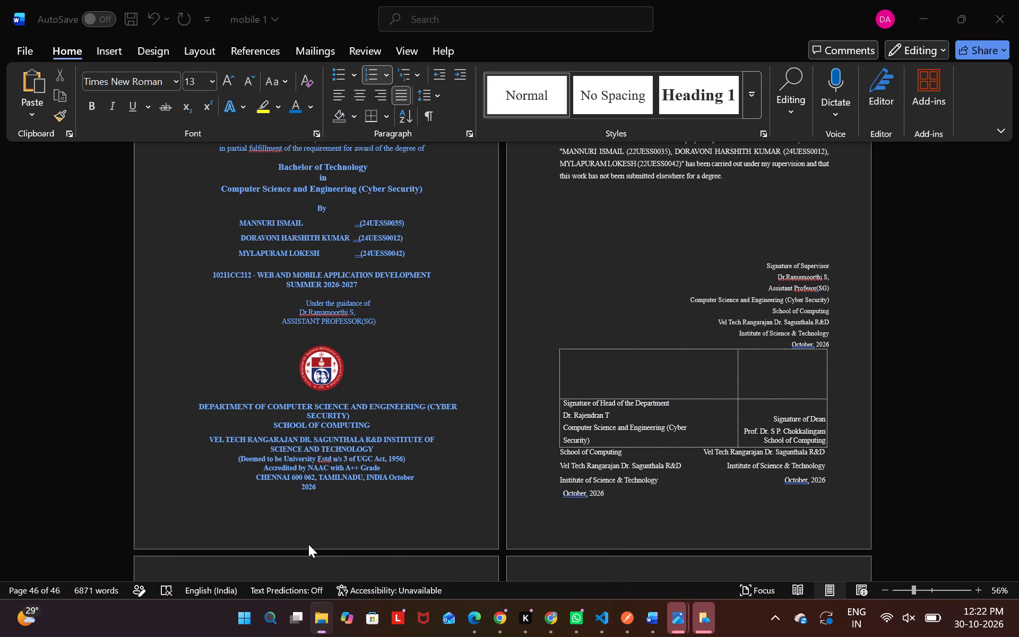
{"action": "left_click", "coordinate": [315, 610]}
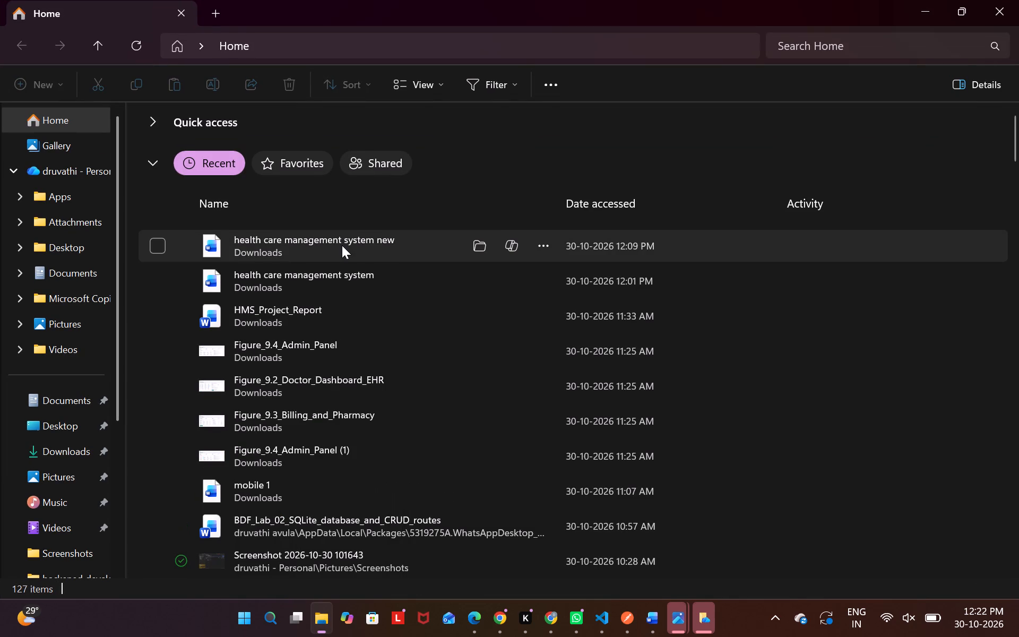
{"action": "scroll", "coordinate": [361, 362], "scroll_direction": "up", "scroll_amount": 4}
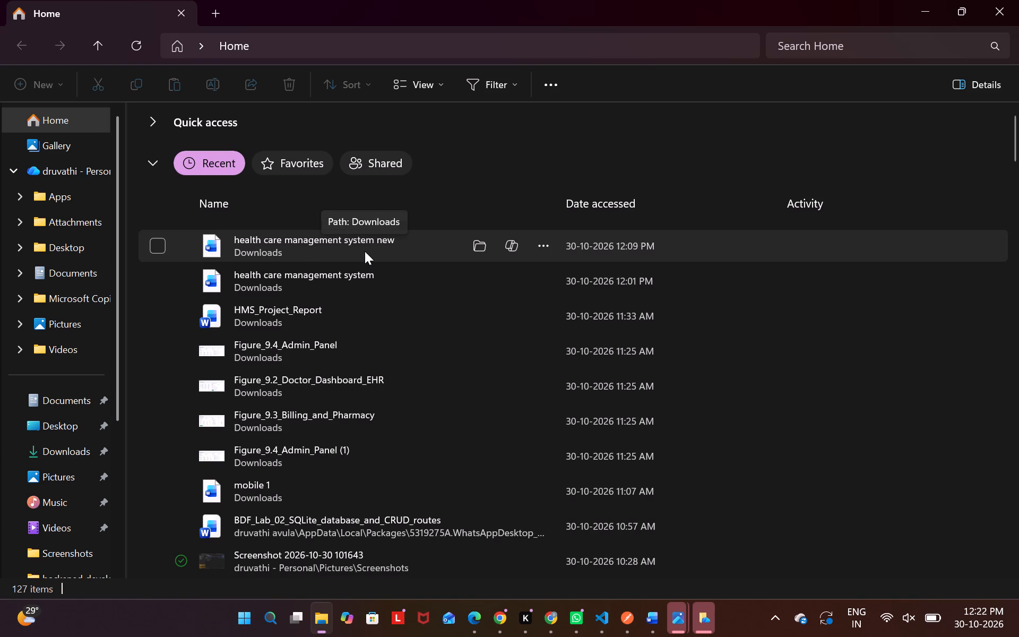
{"action": "left_click", "coordinate": [58, 397]}
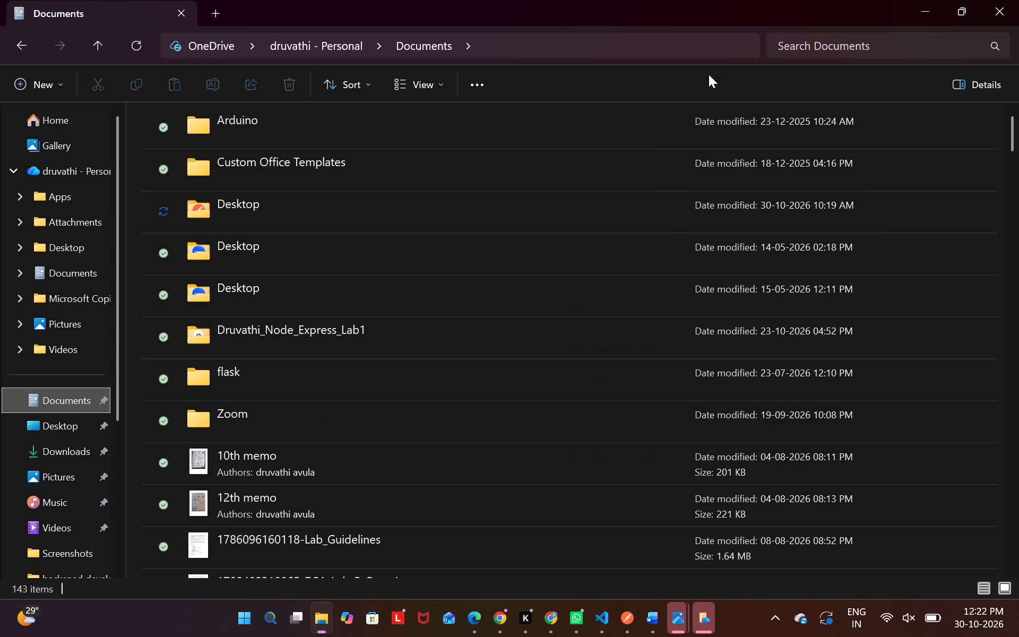
{"action": "left_click", "coordinate": [847, 58]}
{"action": "type", "text": "hea"}
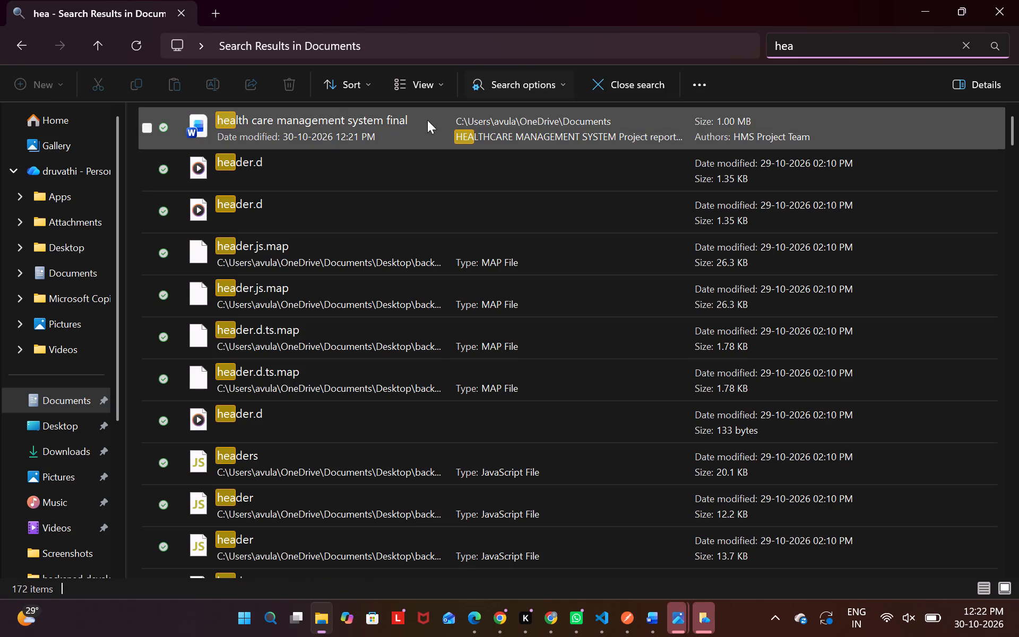
{"action": "double_click", "coordinate": [411, 123]}
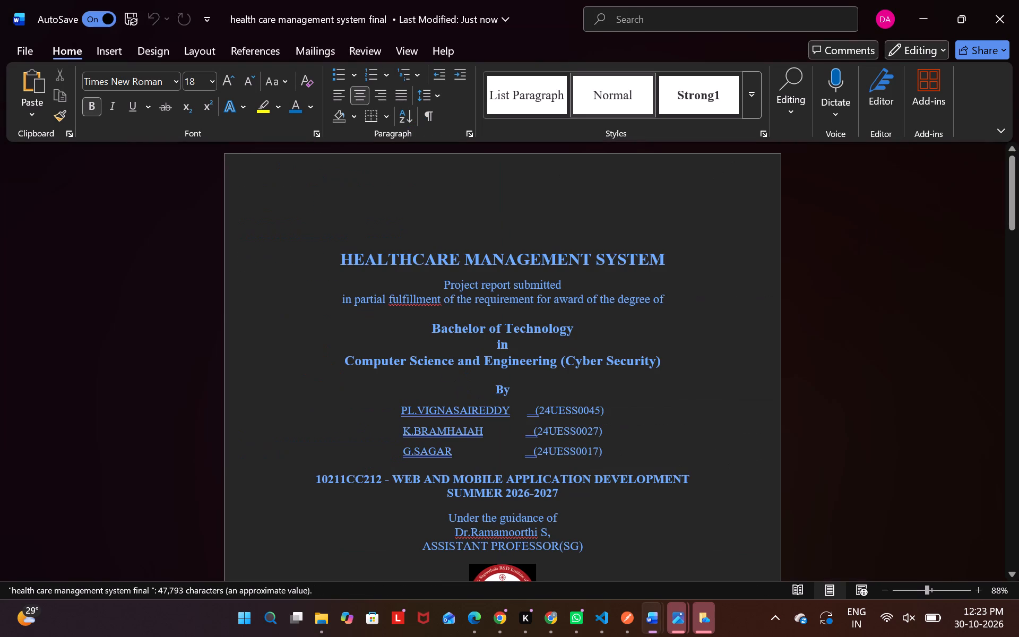
Insert spaces in the first author's name on the title page to split it into three words.
{"action": "left_click", "coordinate": [452, 410]}
{"action": "key", "text": "space"}
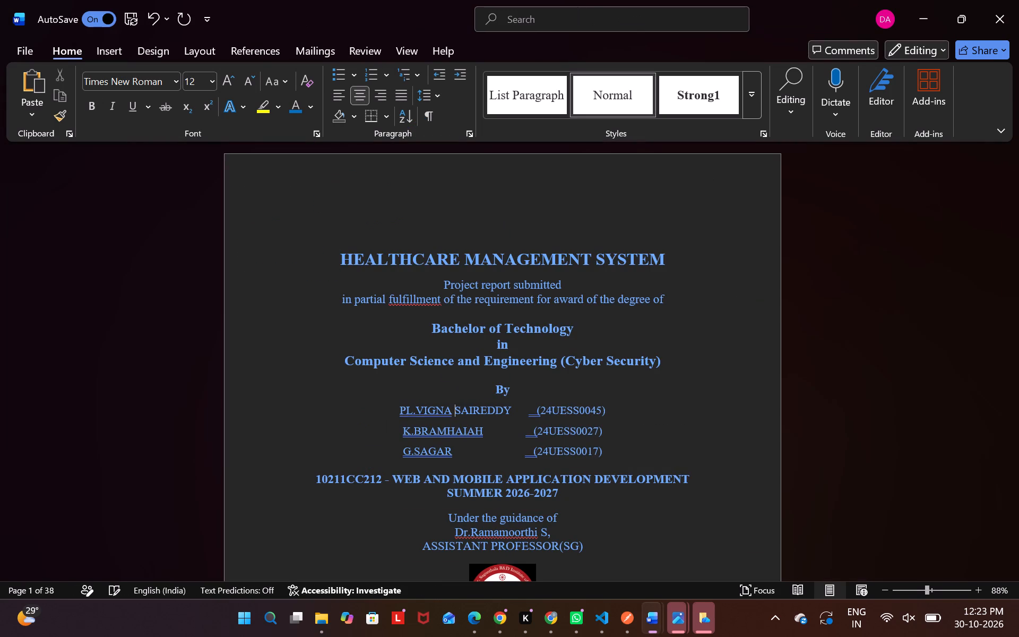
{"action": "left_click", "coordinate": [473, 412]}
{"action": "key", "text": "space"}
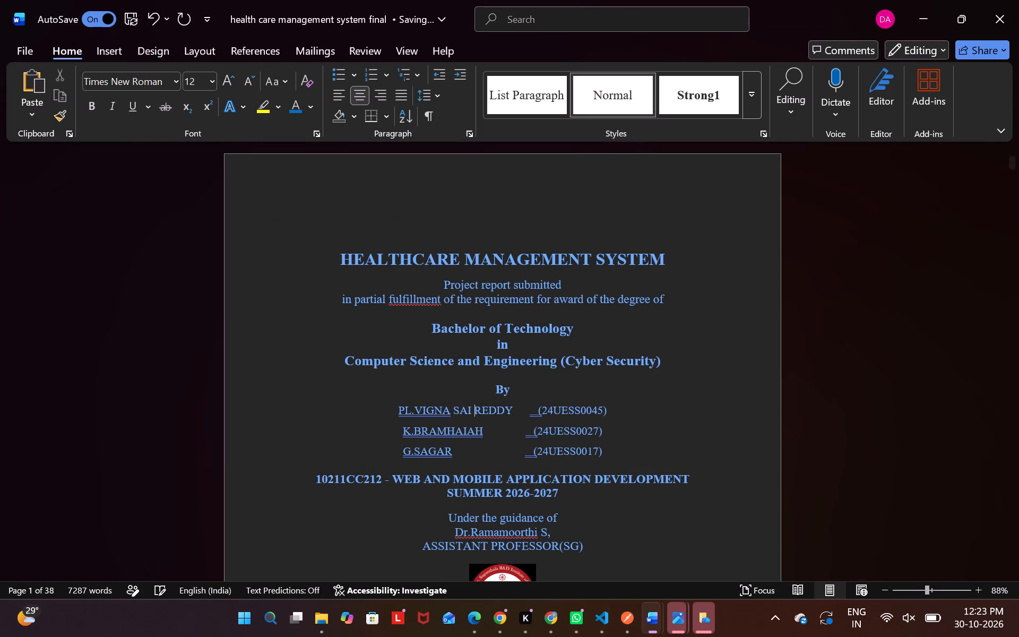
Remove the extra spaces before the first author's registration number to line it up with the numbers below, and close the report.
{"action": "left_click", "coordinate": [539, 414]}
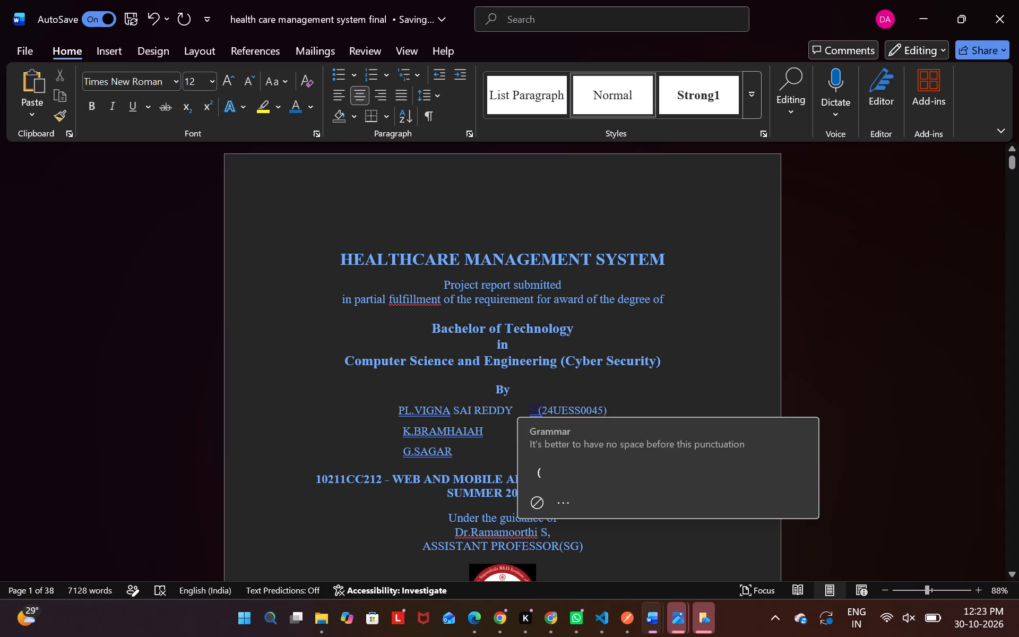
{"action": "key", "text": "BackSpace"}
{"action": "key", "text": "BackSpace"}
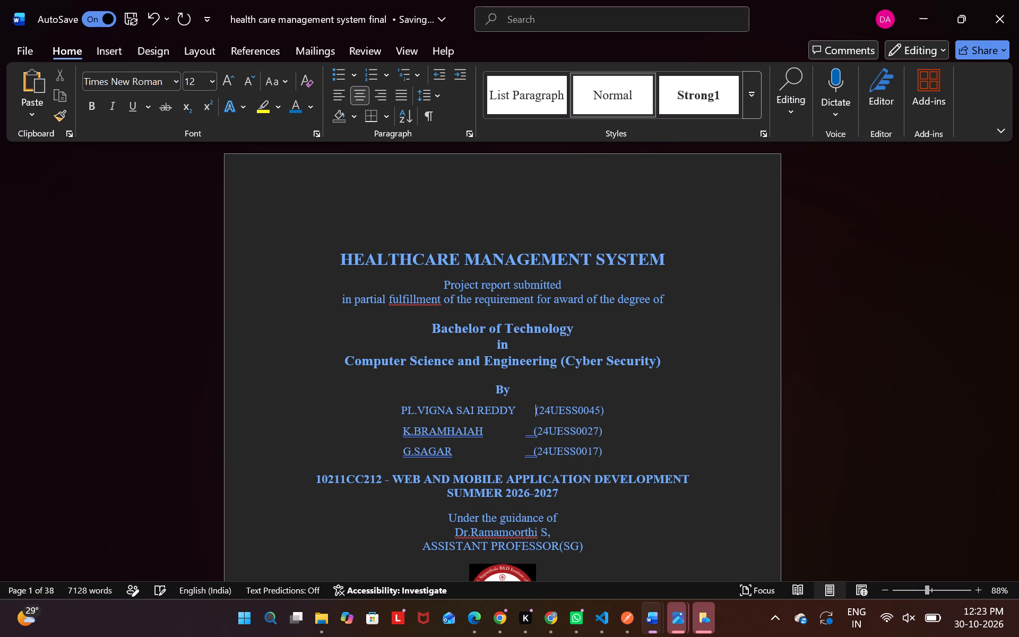
{"action": "key", "text": "BackSpace"}
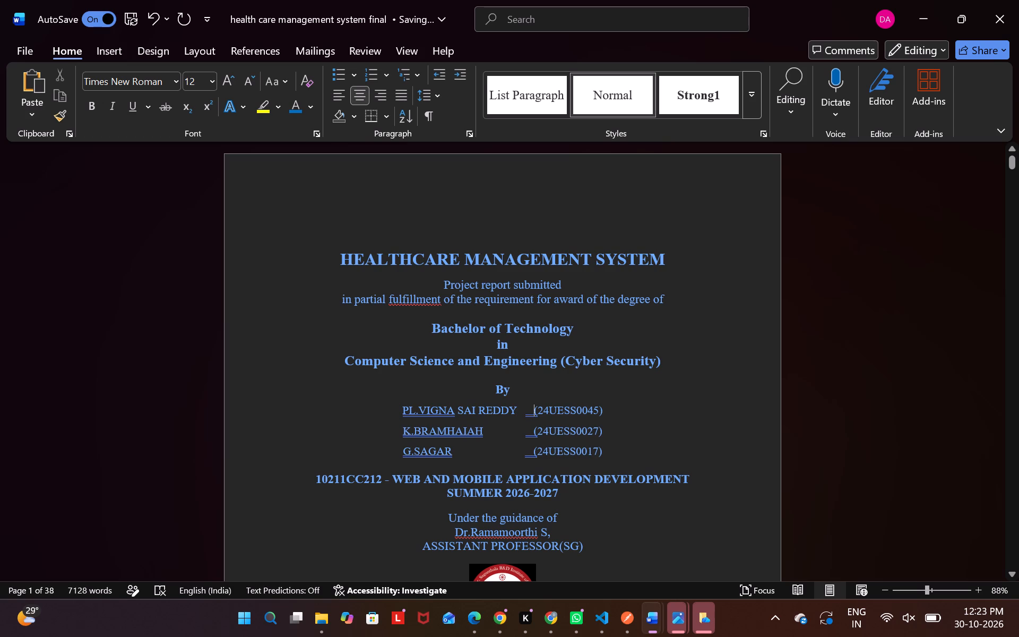
{"action": "left_click", "coordinate": [988, 19]}
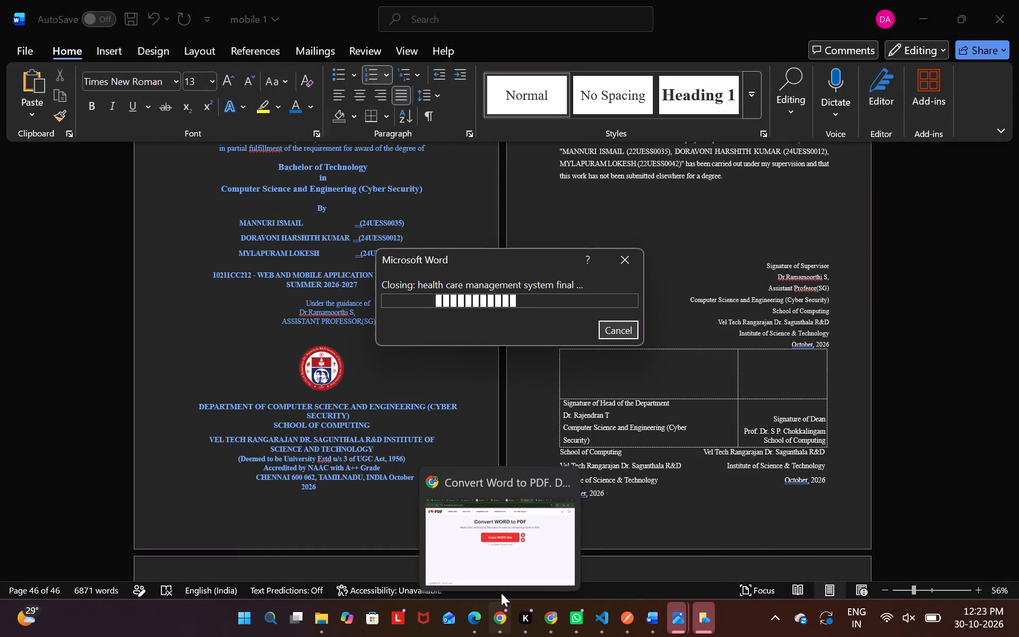
Switch to the iLovePDF Word to PDF page in Chrome, search Documents for "hea" and select "health care management system final" for upload.
{"action": "left_click", "coordinate": [512, 558]}
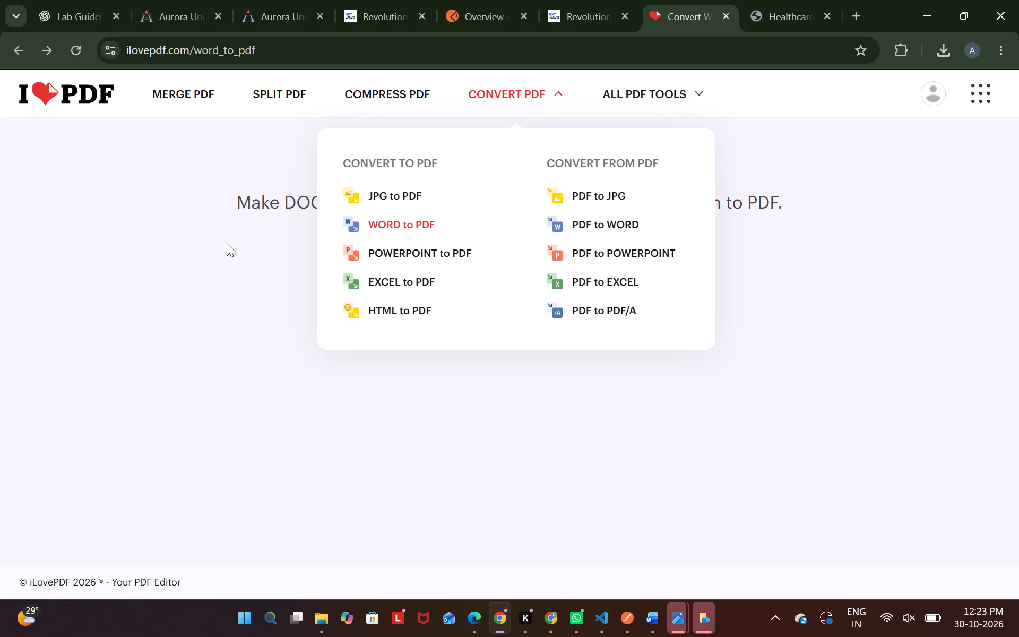
{"action": "left_click", "coordinate": [541, 268]}
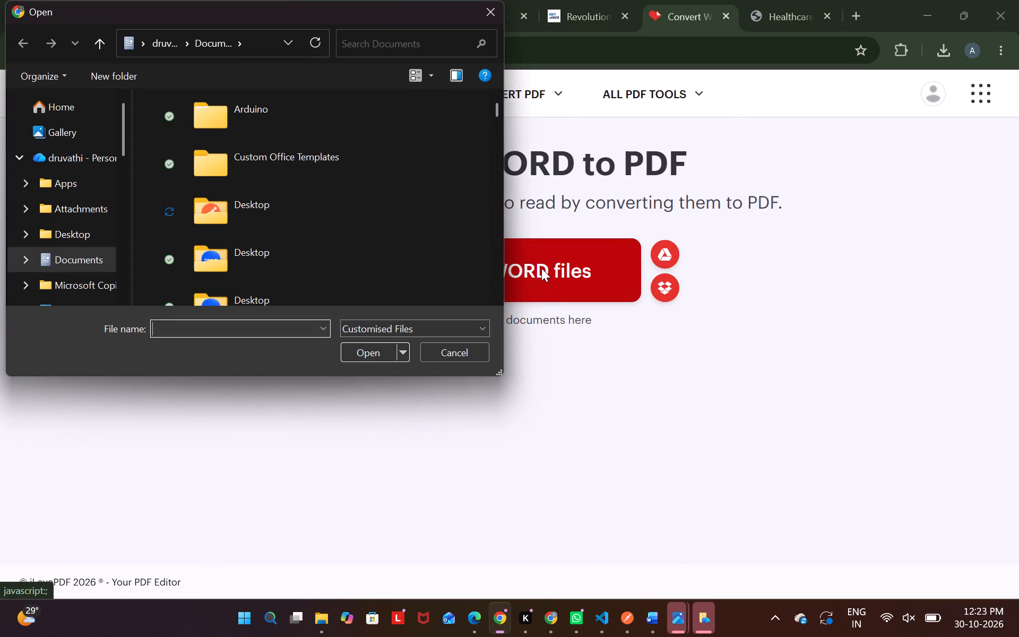
{"action": "left_click", "coordinate": [409, 44]}
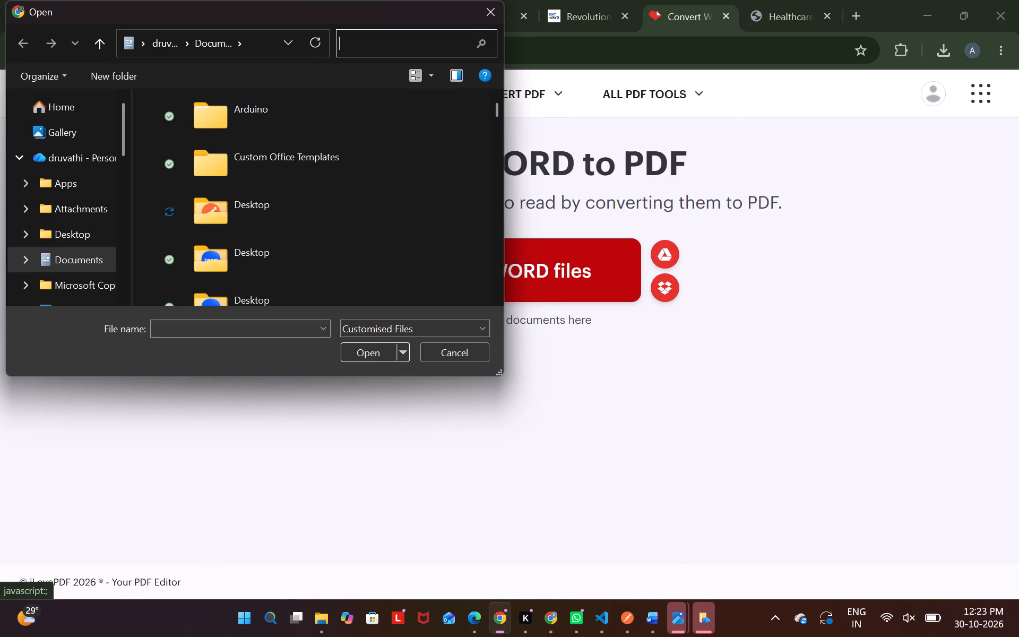
{"action": "type", "text": "hea"}
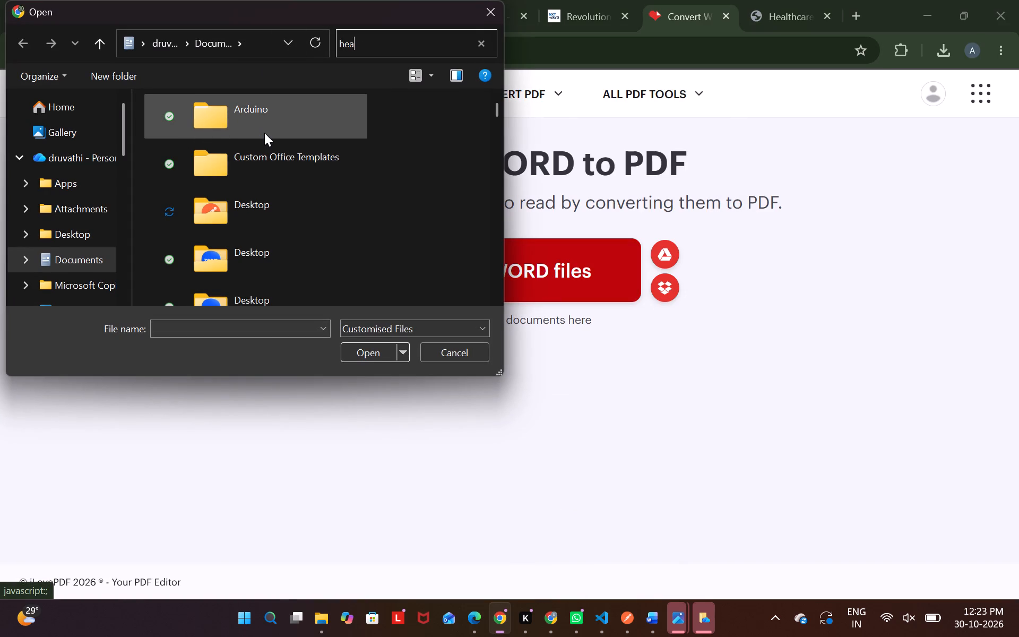
{"action": "left_click", "coordinate": [299, 124]}
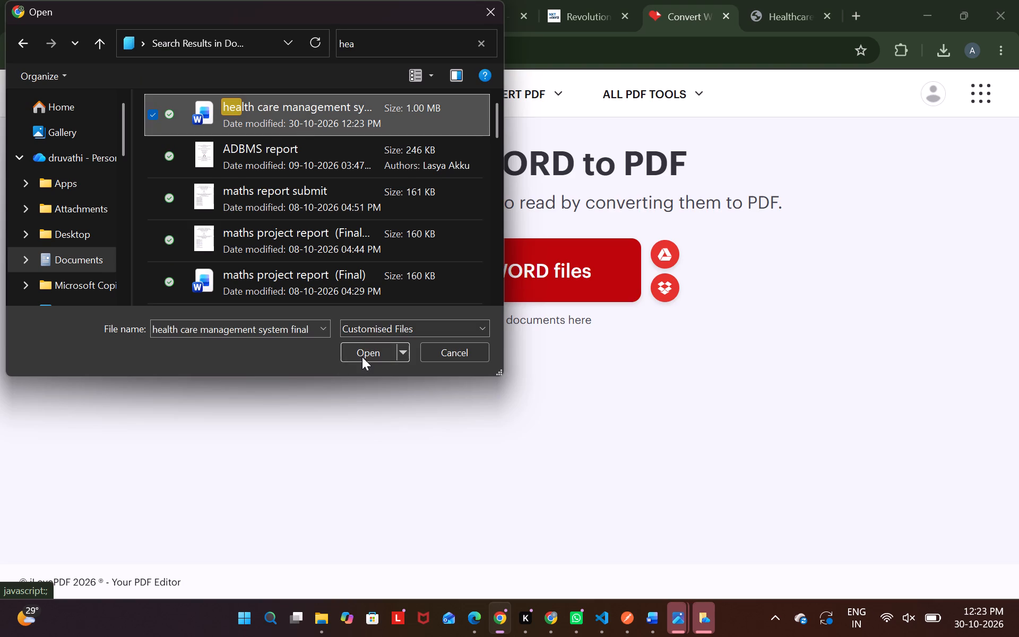
{"action": "left_click", "coordinate": [364, 357]}
Convert the selected Word report to PDF and download the converted file.
{"action": "left_click", "coordinate": [848, 556]}
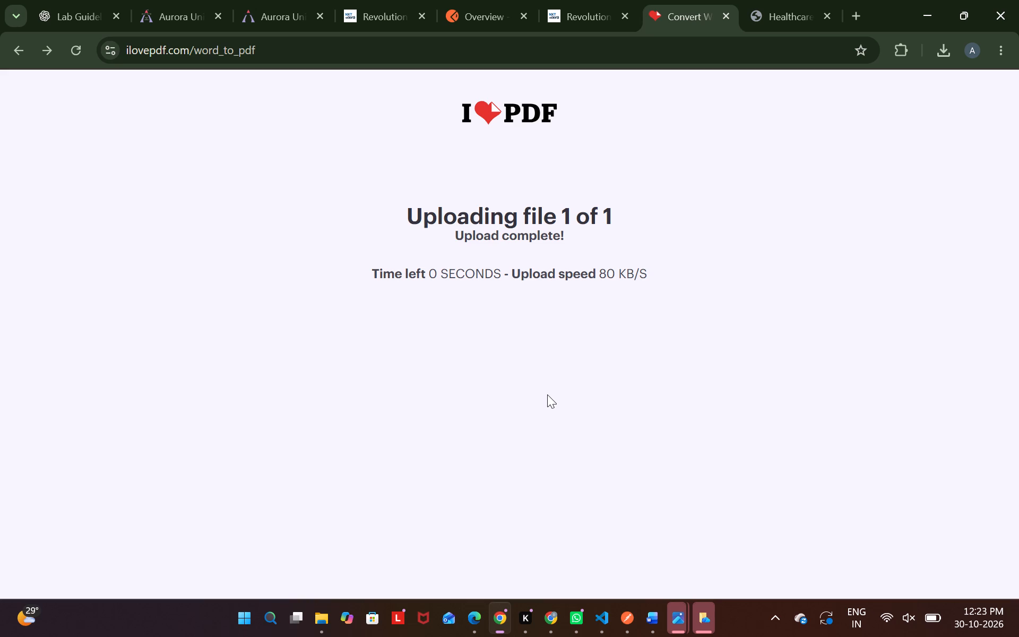
{"action": "left_click", "coordinate": [752, 334]}
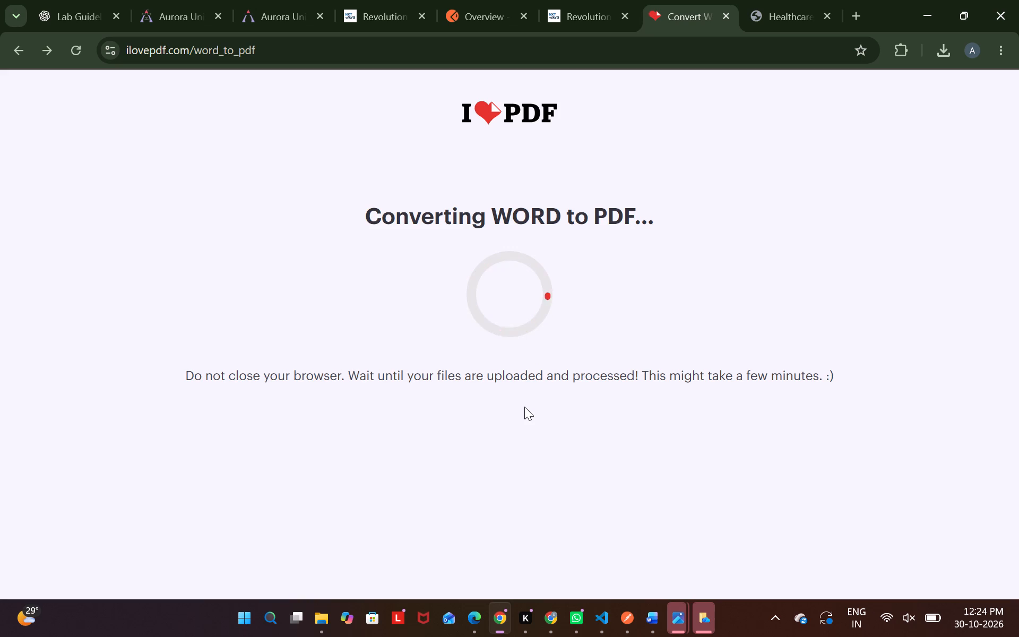
{"action": "left_click", "coordinate": [536, 239]}
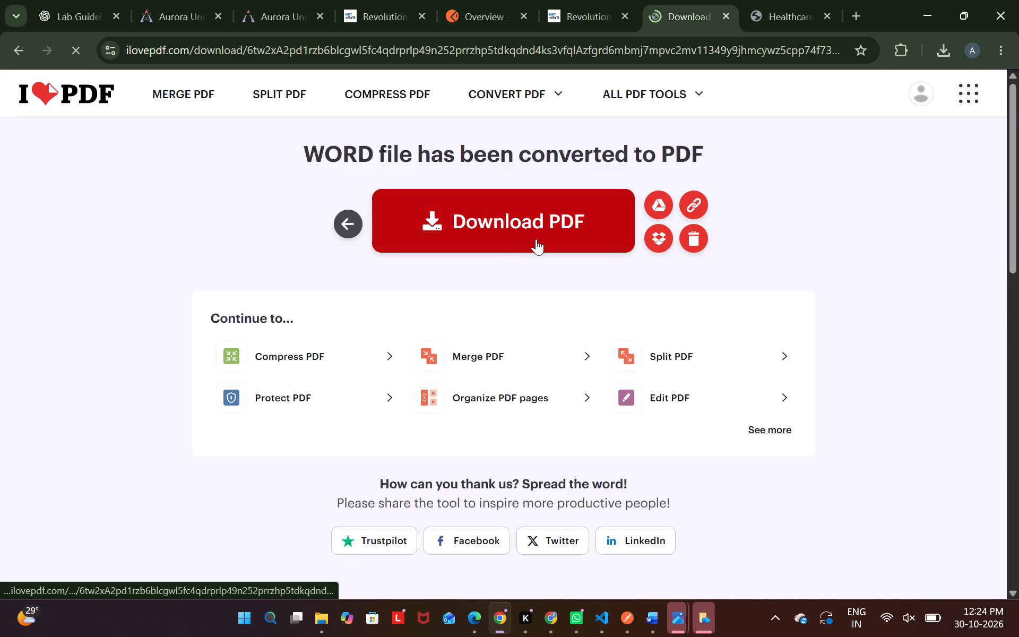
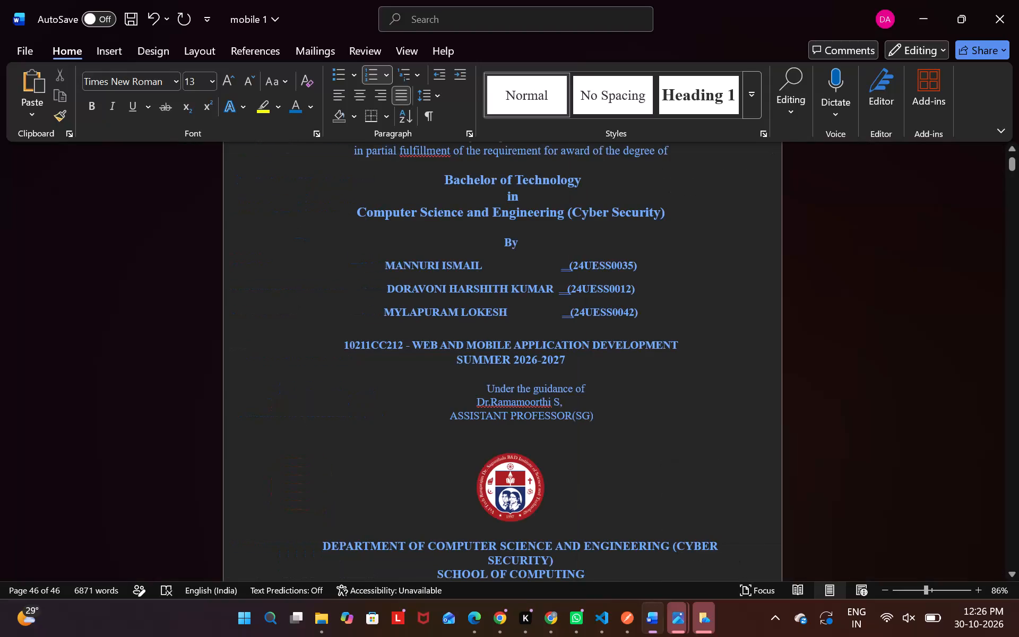
Switch to the Documents search results in File Explorer, shorten the search to "he" and open "health care management system final".
{"action": "scroll", "coordinate": [559, 393], "scroll_direction": "down", "scroll_amount": 1}
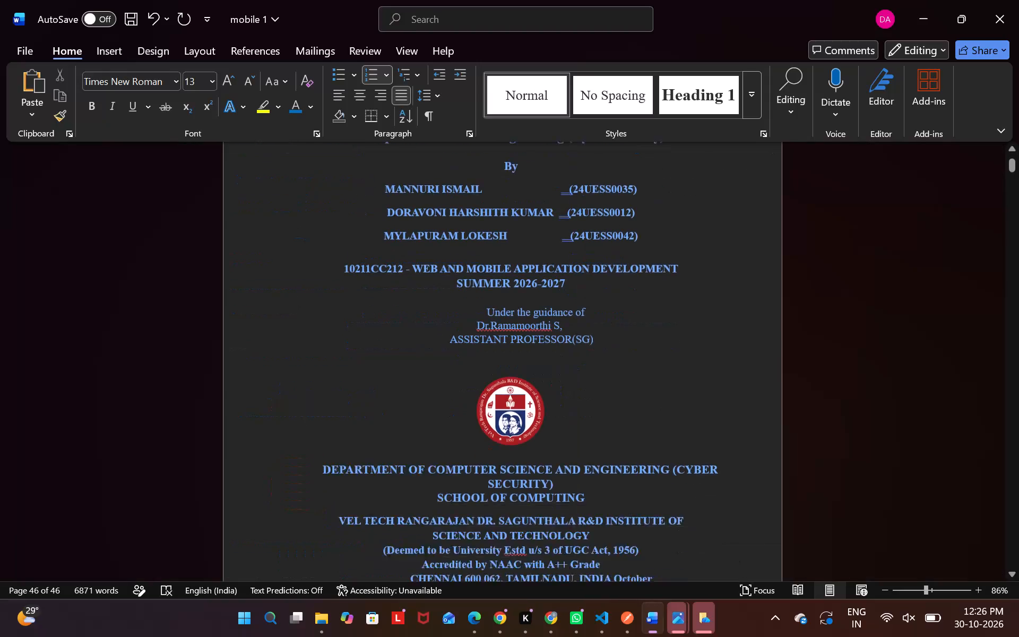
{"action": "scroll", "coordinate": [559, 393], "scroll_direction": "down", "scroll_amount": 1}
{"action": "left_click", "coordinate": [323, 618]}
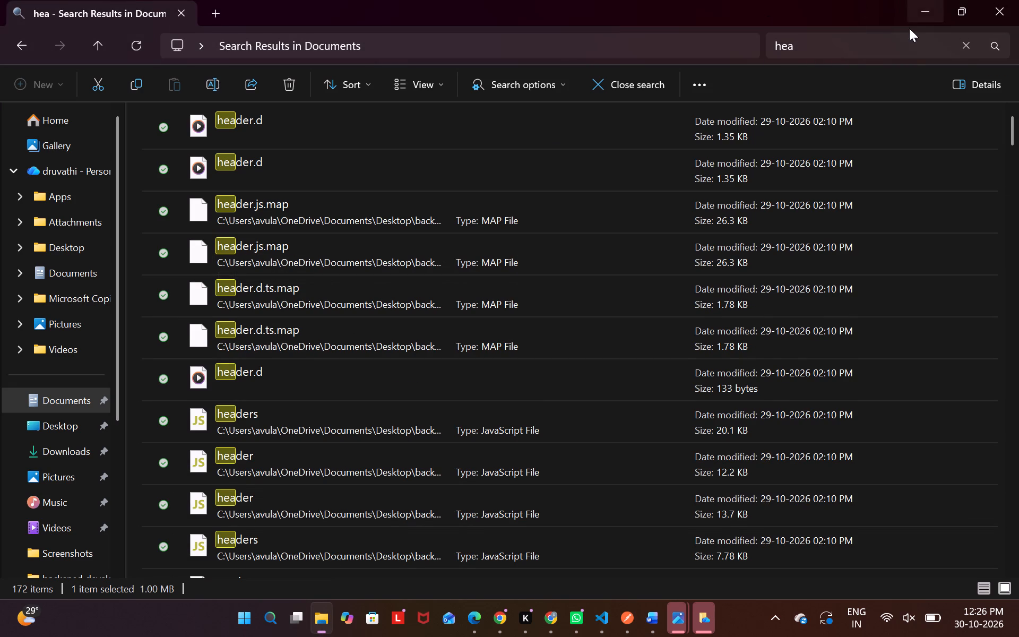
{"action": "left_click", "coordinate": [837, 51]}
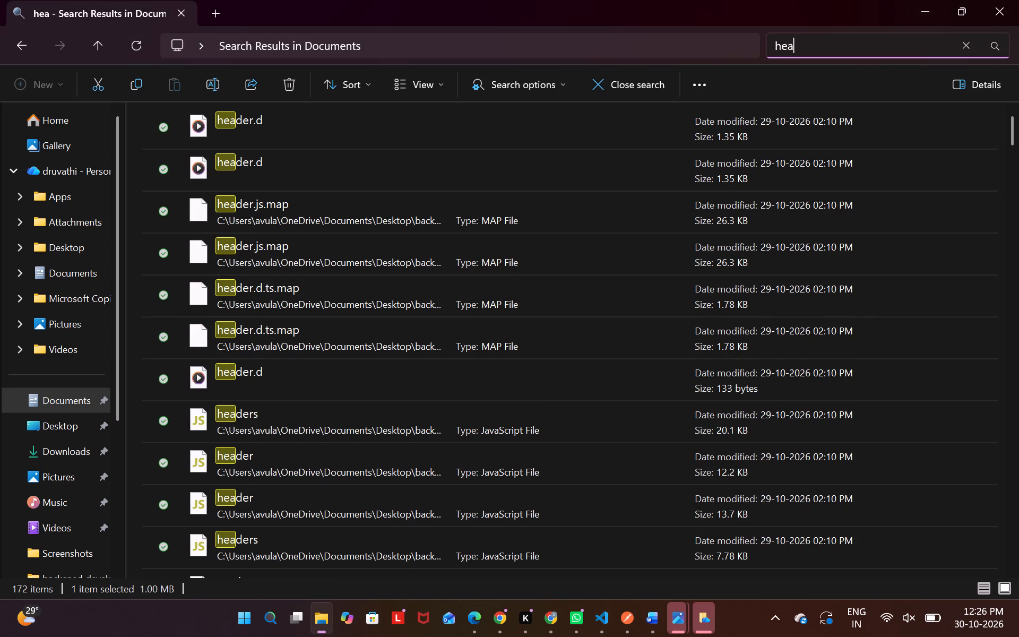
{"action": "key", "text": "BackSpace"}
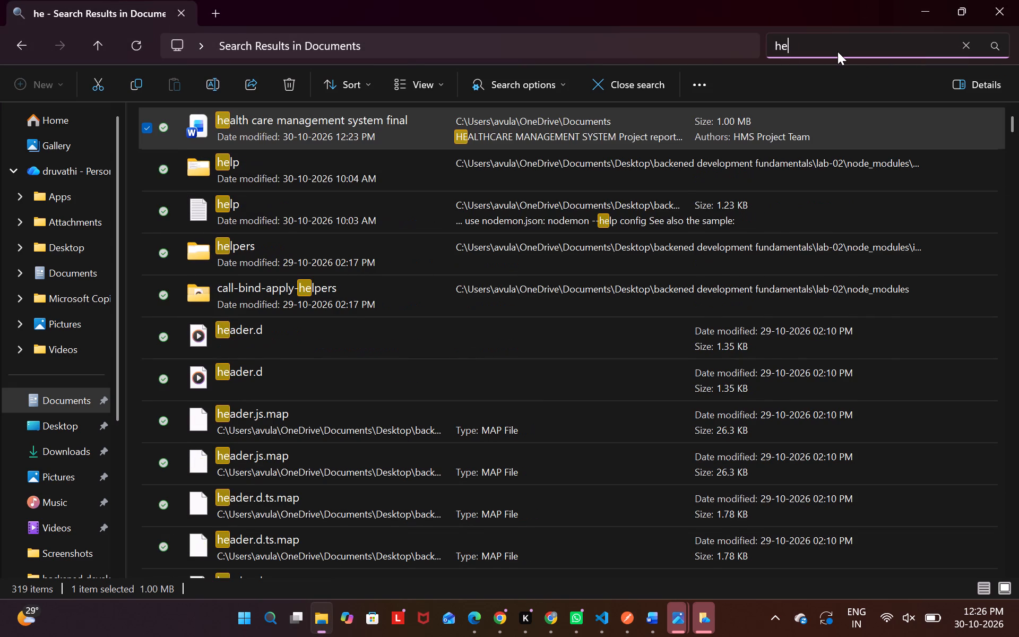
{"action": "double_click", "coordinate": [428, 117]}
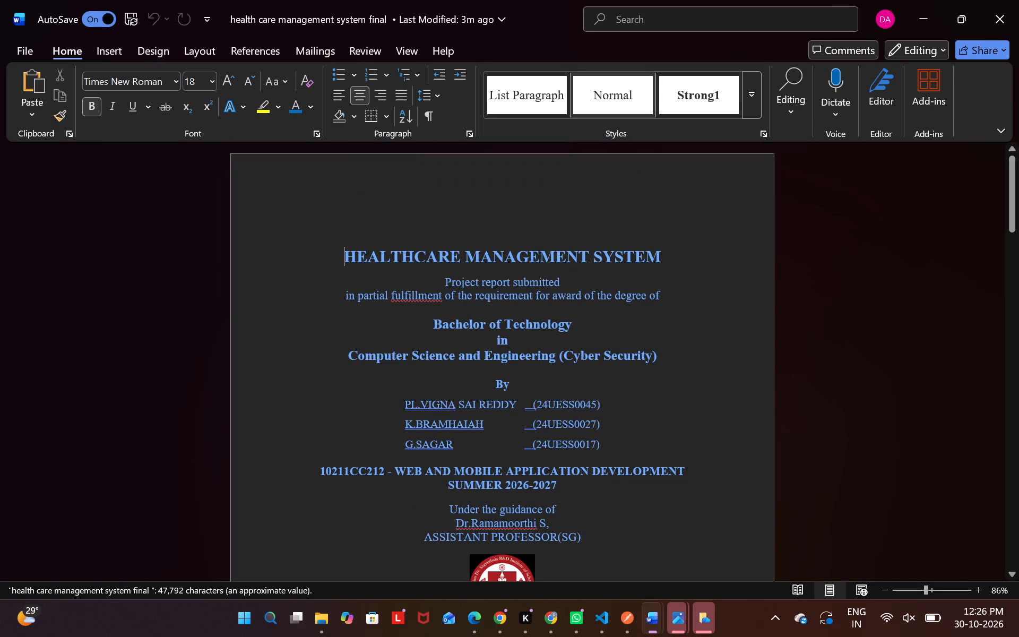
Look through the report's front matter up to the List of Figures for places where the first author's name appears.
{"action": "scroll", "coordinate": [361, 310], "scroll_direction": "down", "scroll_amount": 2}
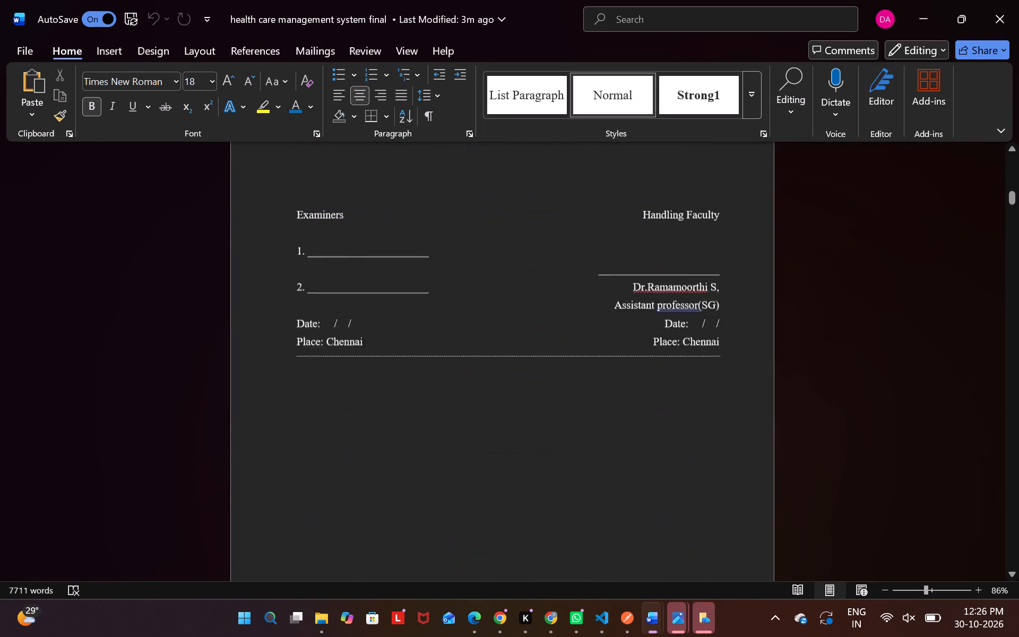
{"action": "scroll", "coordinate": [361, 310], "scroll_direction": "down", "scroll_amount": 3}
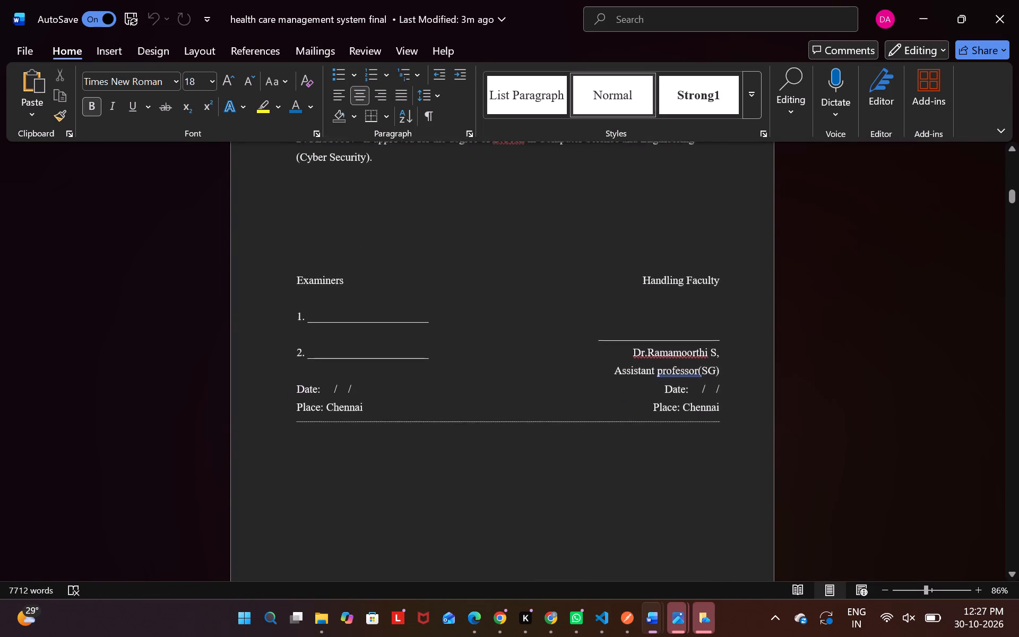
{"action": "scroll", "coordinate": [361, 310], "scroll_direction": "down", "scroll_amount": 3}
{"action": "scroll", "coordinate": [361, 310], "scroll_direction": "up", "scroll_amount": 1}
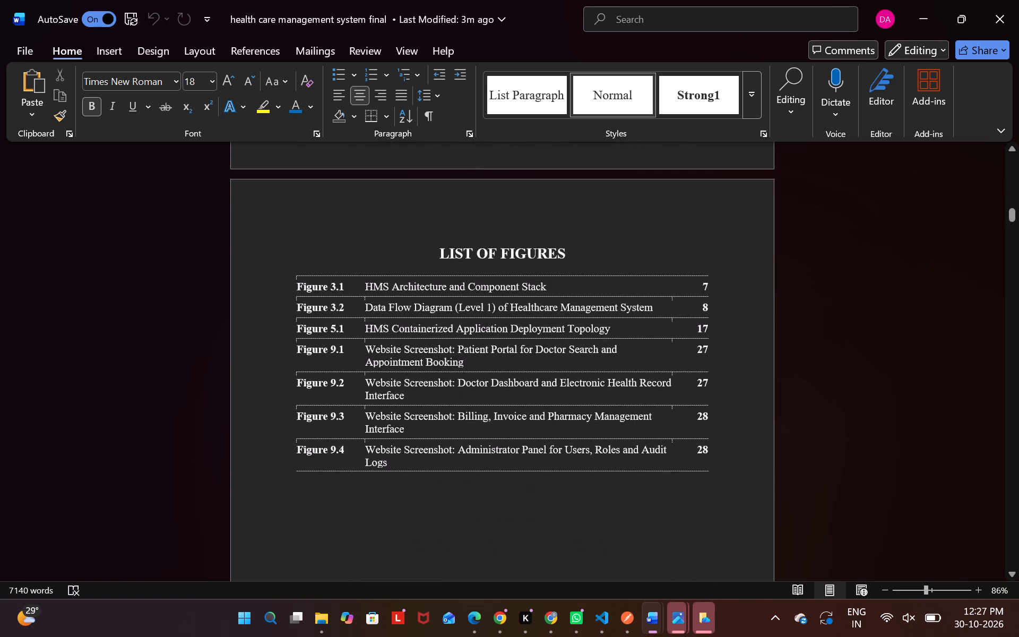
{"action": "scroll", "coordinate": [361, 310], "scroll_direction": "up", "scroll_amount": 3}
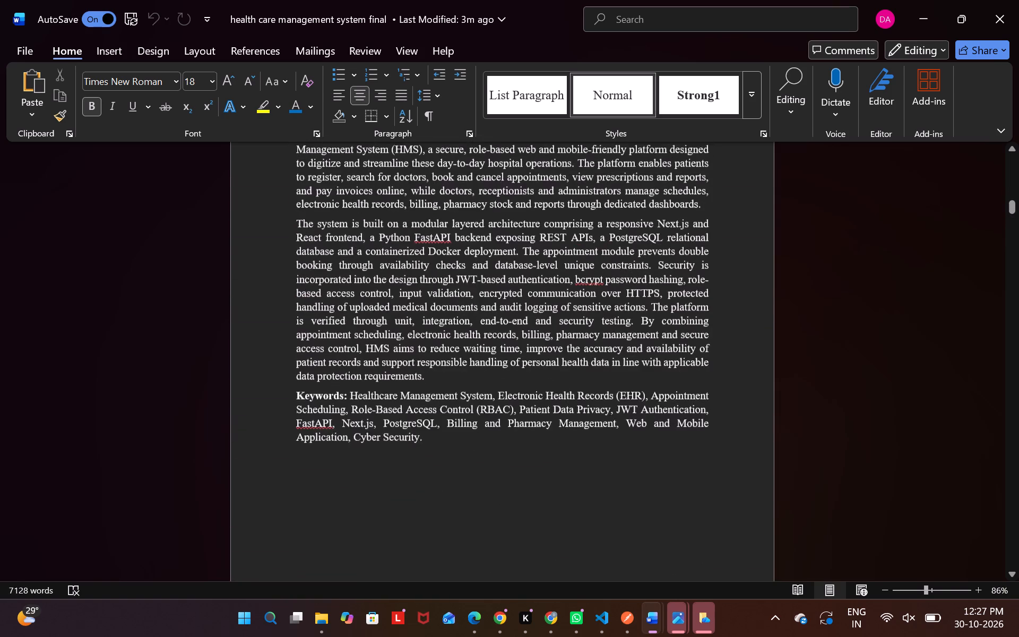
{"action": "scroll", "coordinate": [361, 310], "scroll_direction": "up", "scroll_amount": 2}
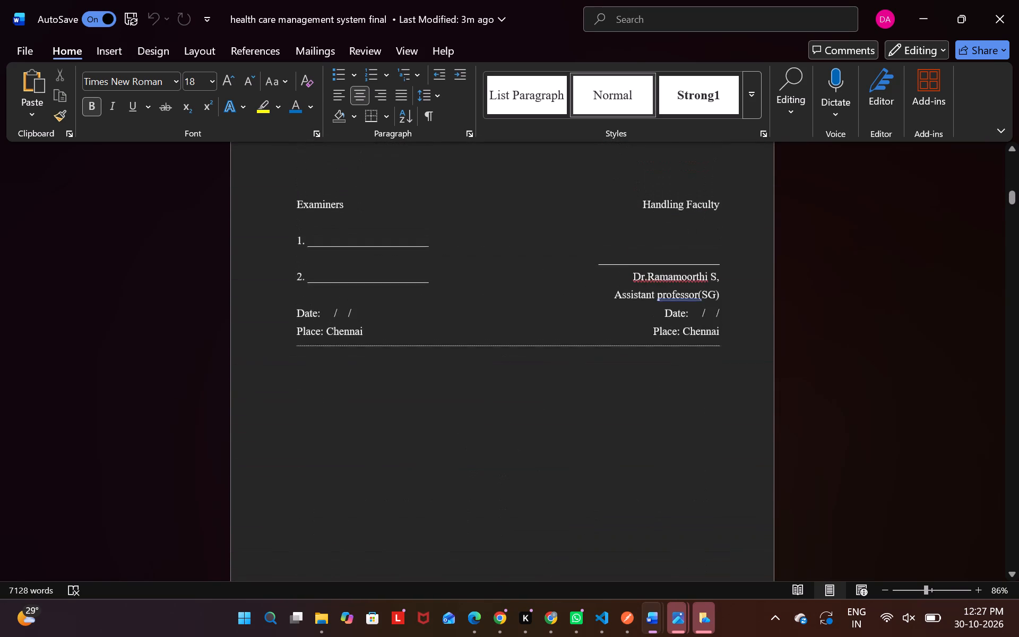
{"action": "scroll", "coordinate": [361, 310], "scroll_direction": "up", "scroll_amount": 2}
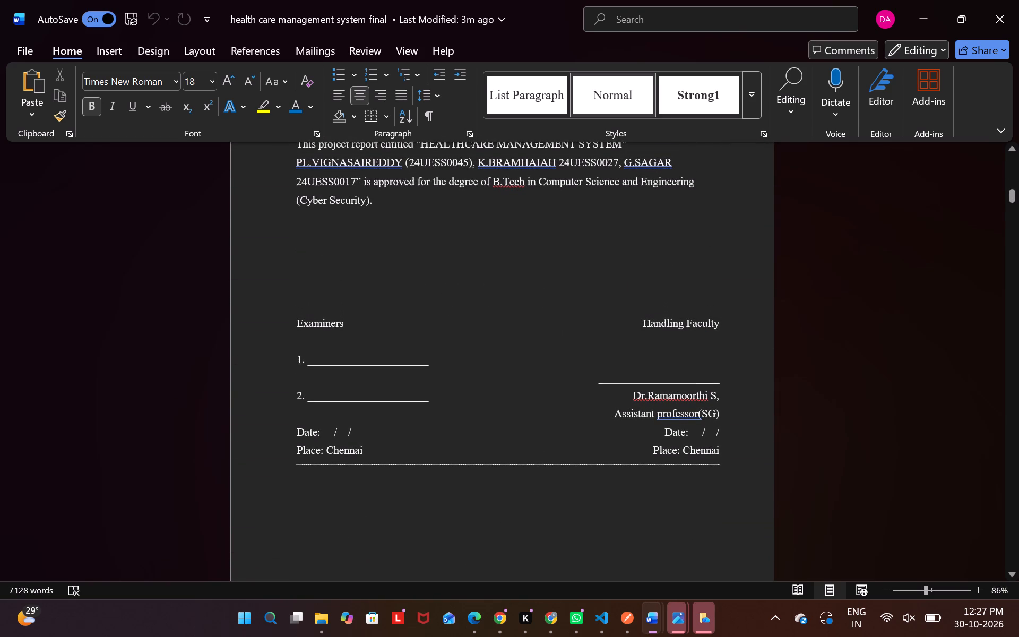
{"action": "scroll", "coordinate": [465, 410], "scroll_direction": "up", "scroll_amount": 7}
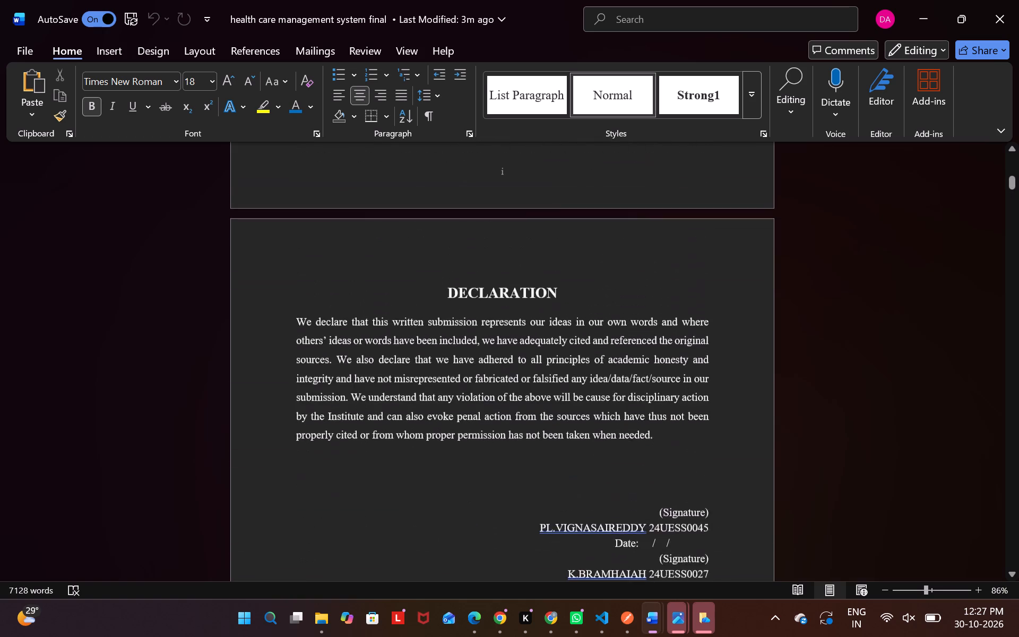
Insert two spaces in the first author's name in the Declaration signature block to split it into three words.
{"action": "scroll", "coordinate": [465, 410], "scroll_direction": "down", "scroll_amount": 1}
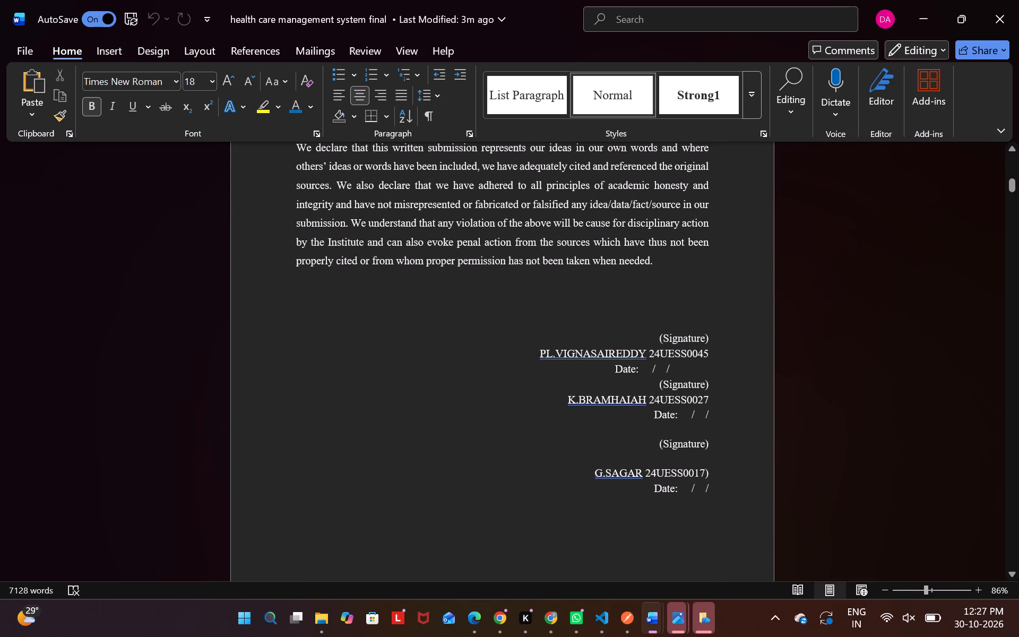
{"action": "left_click_drag", "start_coordinate": [653, 329], "coordinate": [708, 505]}
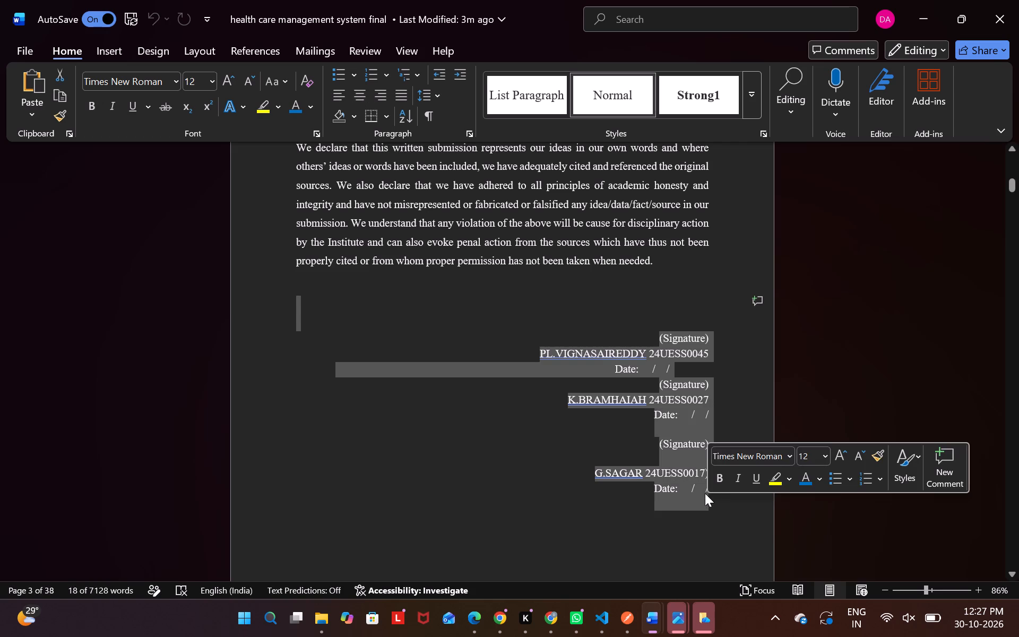
{"action": "left_click", "coordinate": [698, 498]}
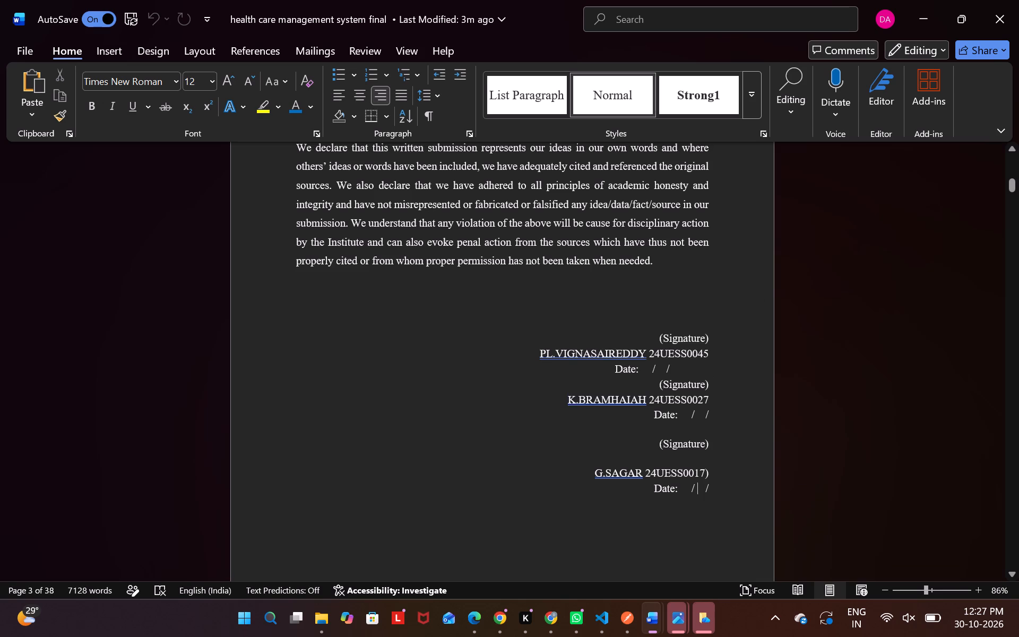
{"action": "left_click", "coordinate": [589, 351]}
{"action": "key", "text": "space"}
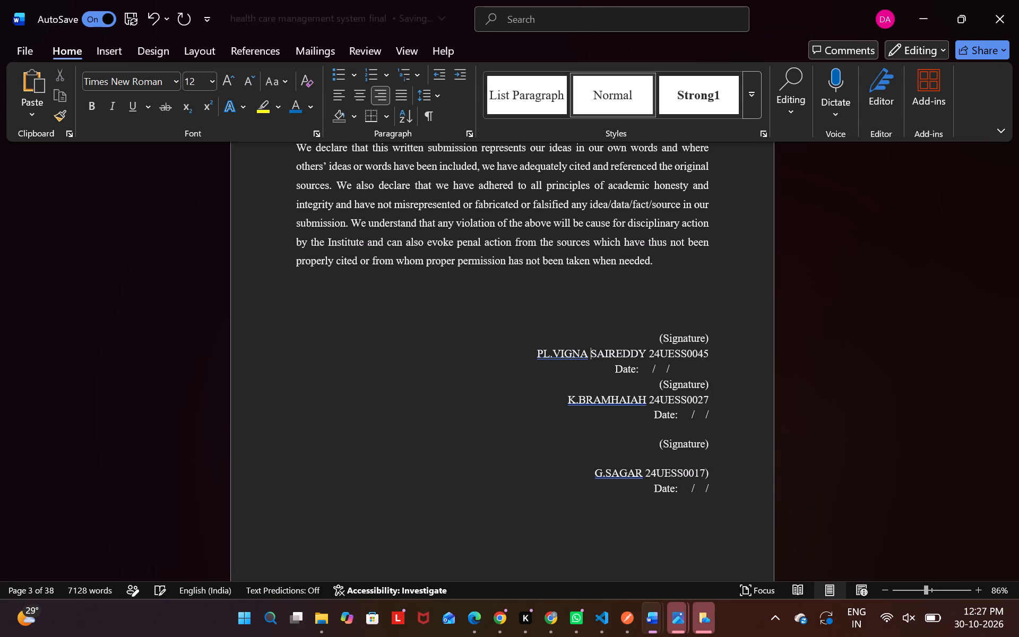
{"action": "left_click", "coordinate": [607, 353]}
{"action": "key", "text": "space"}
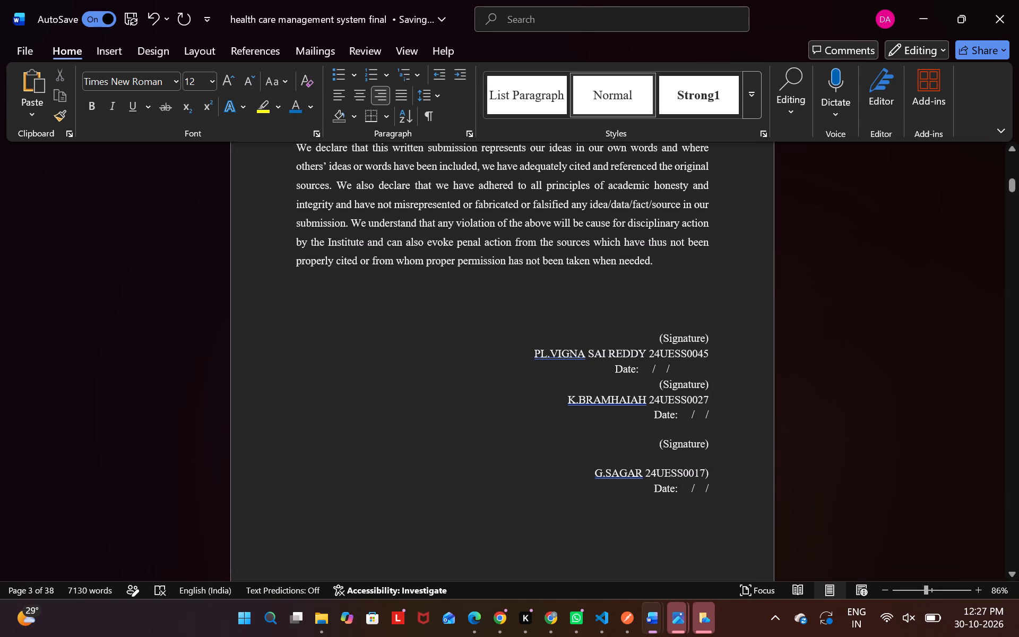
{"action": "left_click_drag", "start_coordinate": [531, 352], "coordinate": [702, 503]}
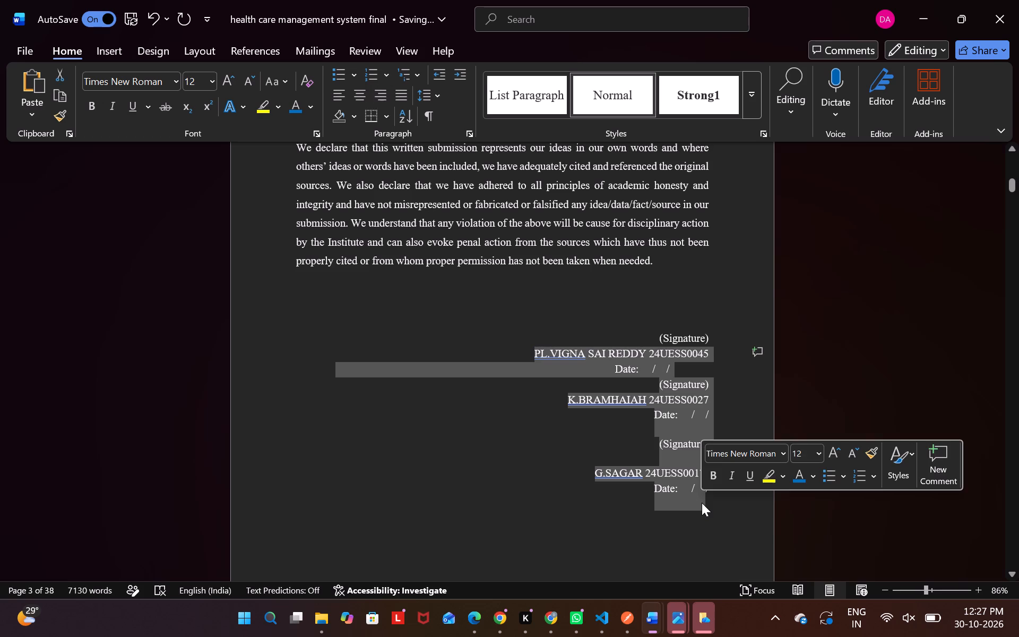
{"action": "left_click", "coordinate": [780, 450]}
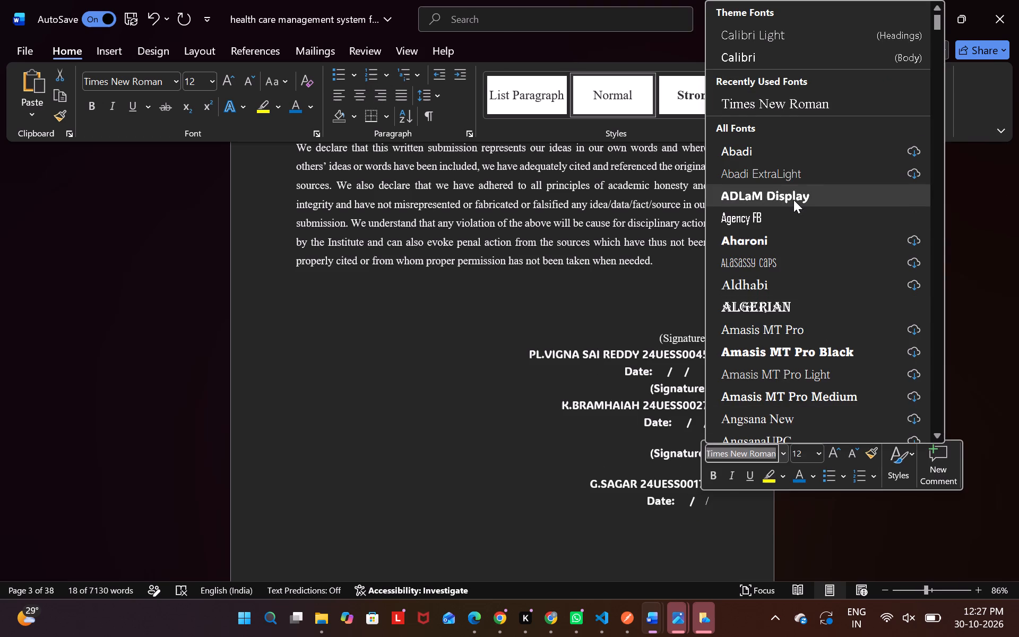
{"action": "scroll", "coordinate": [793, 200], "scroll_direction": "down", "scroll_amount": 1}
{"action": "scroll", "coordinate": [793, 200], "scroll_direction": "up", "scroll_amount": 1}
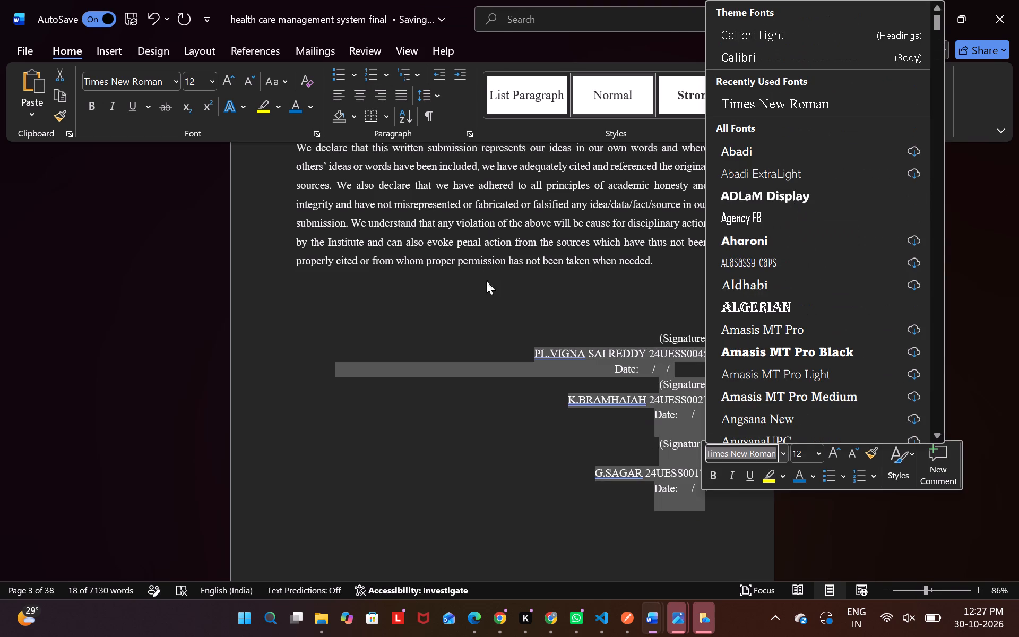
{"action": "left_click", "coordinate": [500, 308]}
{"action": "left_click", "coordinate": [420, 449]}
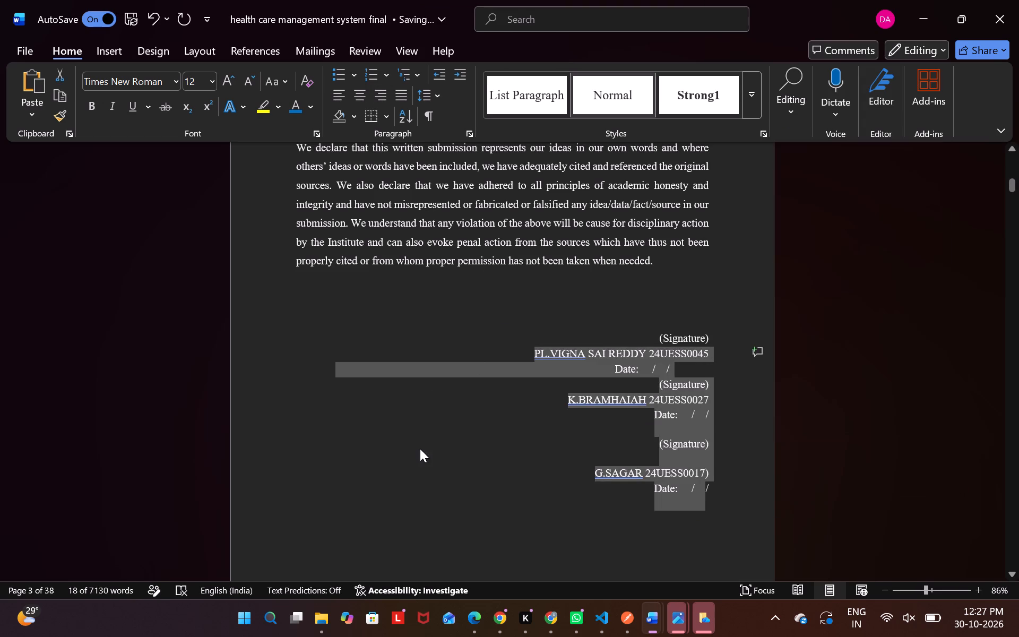
Insert two spaces in the first author's name in the Approval Sheet paragraph to split it into three words.
{"action": "scroll", "coordinate": [420, 449], "scroll_direction": "down", "scroll_amount": 3}
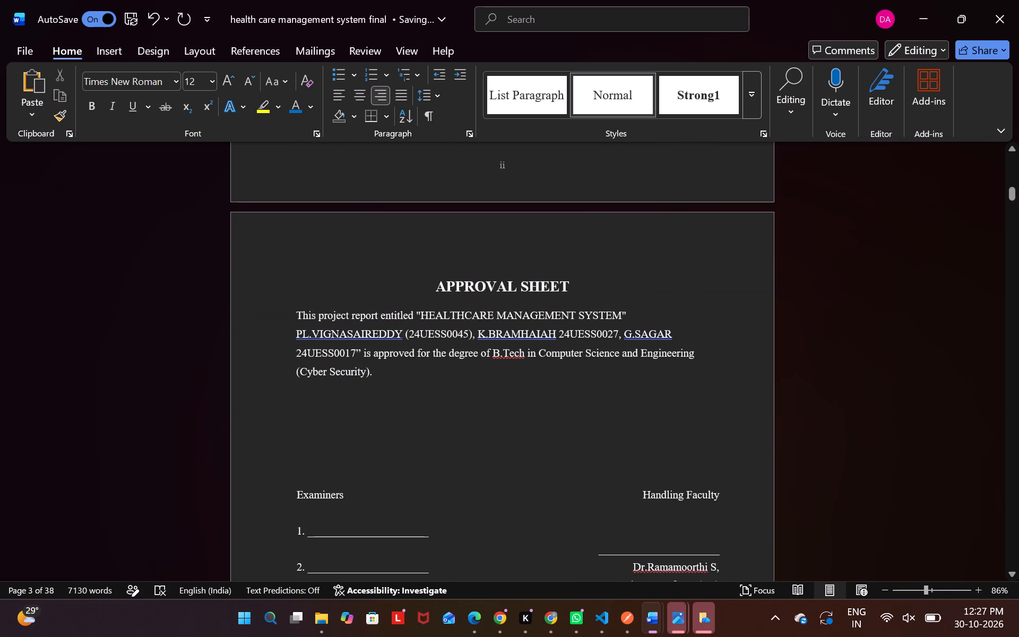
{"action": "left_click", "coordinate": [344, 336]}
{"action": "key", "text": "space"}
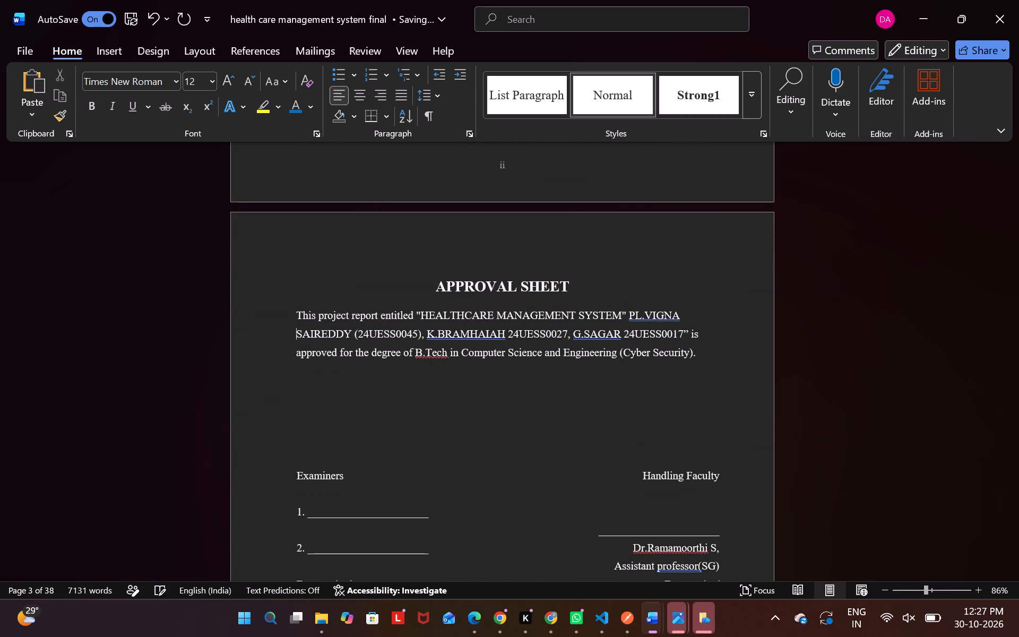
{"action": "left_click", "coordinate": [312, 333]}
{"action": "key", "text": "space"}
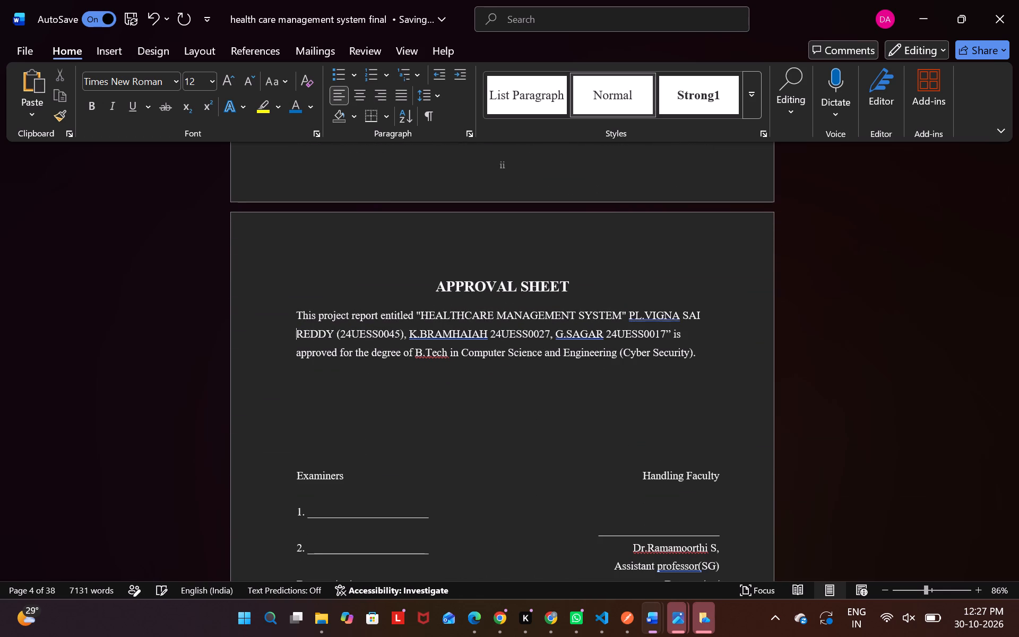
Insert two spaces in the first author's name in the Certificate paragraph to split it into three parts.
{"action": "scroll", "coordinate": [364, 388], "scroll_direction": "up", "scroll_amount": 1}
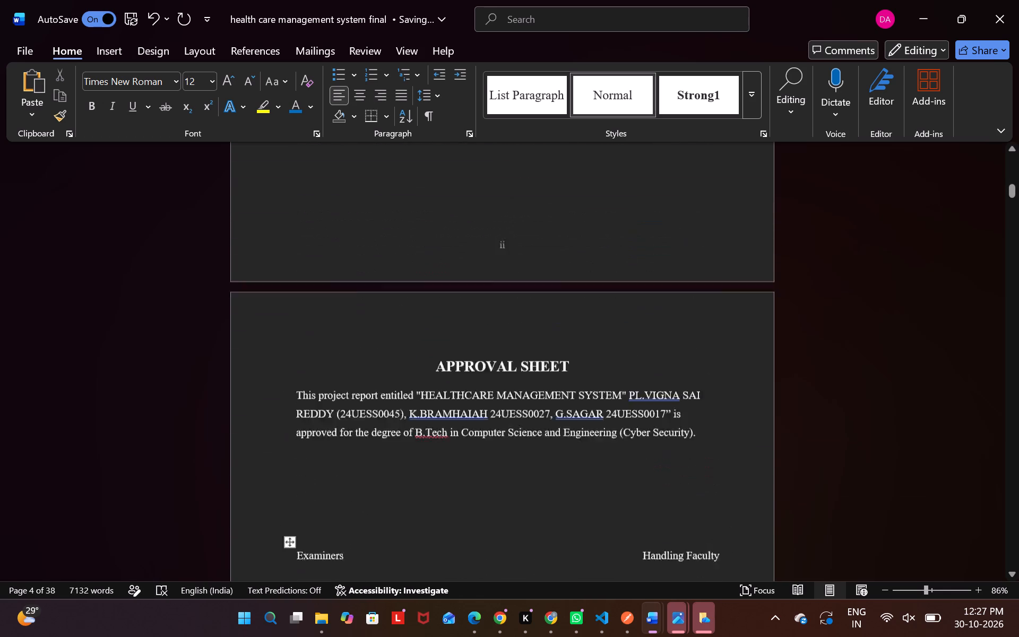
{"action": "scroll", "coordinate": [364, 388], "scroll_direction": "up", "scroll_amount": 15}
{"action": "scroll", "coordinate": [364, 388], "scroll_direction": "down", "scroll_amount": 1}
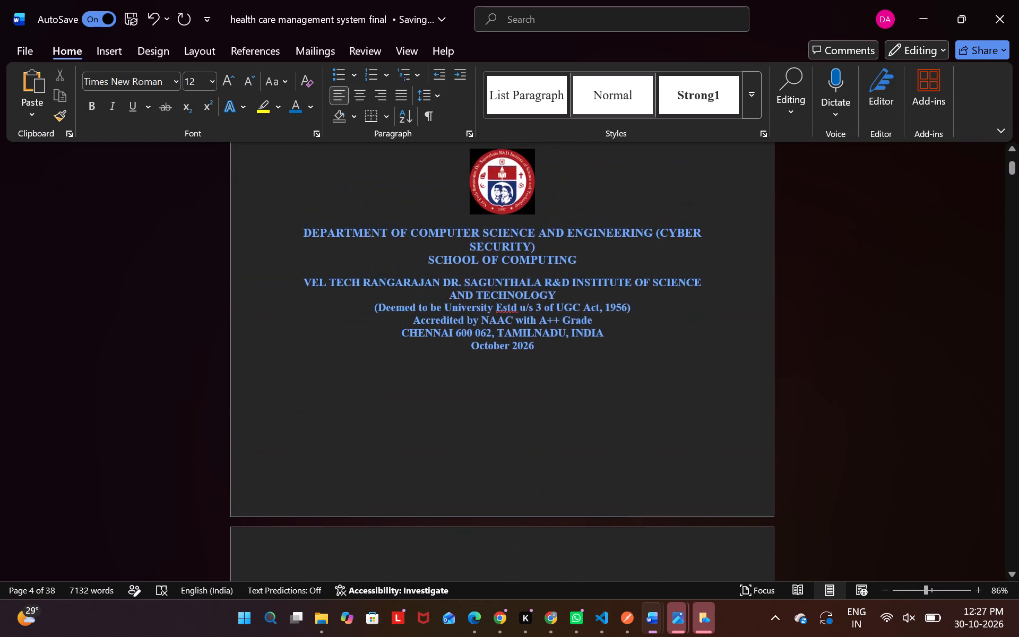
{"action": "scroll", "coordinate": [364, 388], "scroll_direction": "down", "scroll_amount": 1}
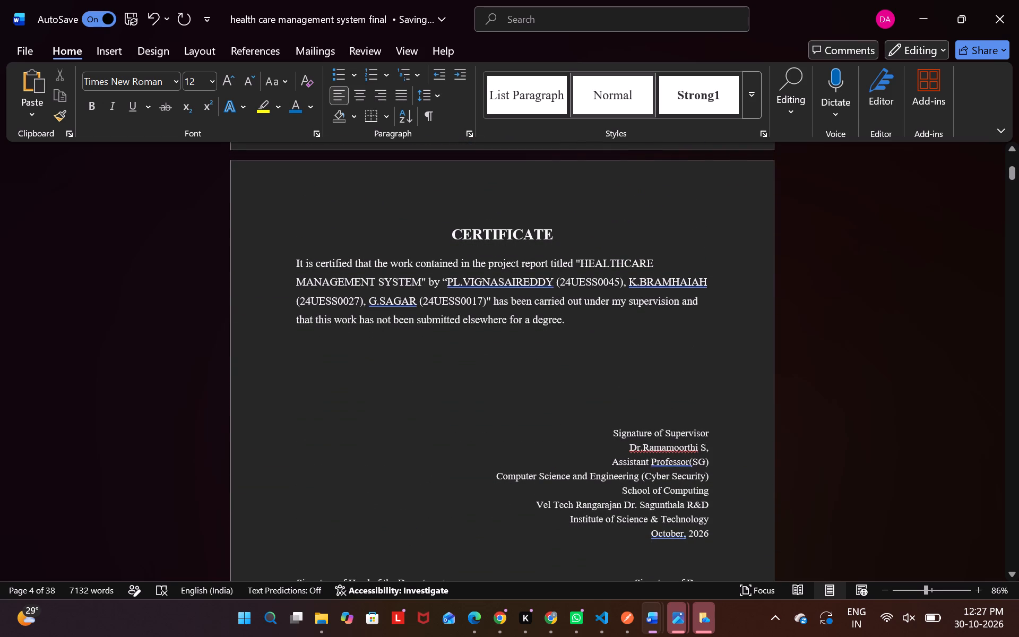
{"action": "left_click", "coordinate": [497, 282]}
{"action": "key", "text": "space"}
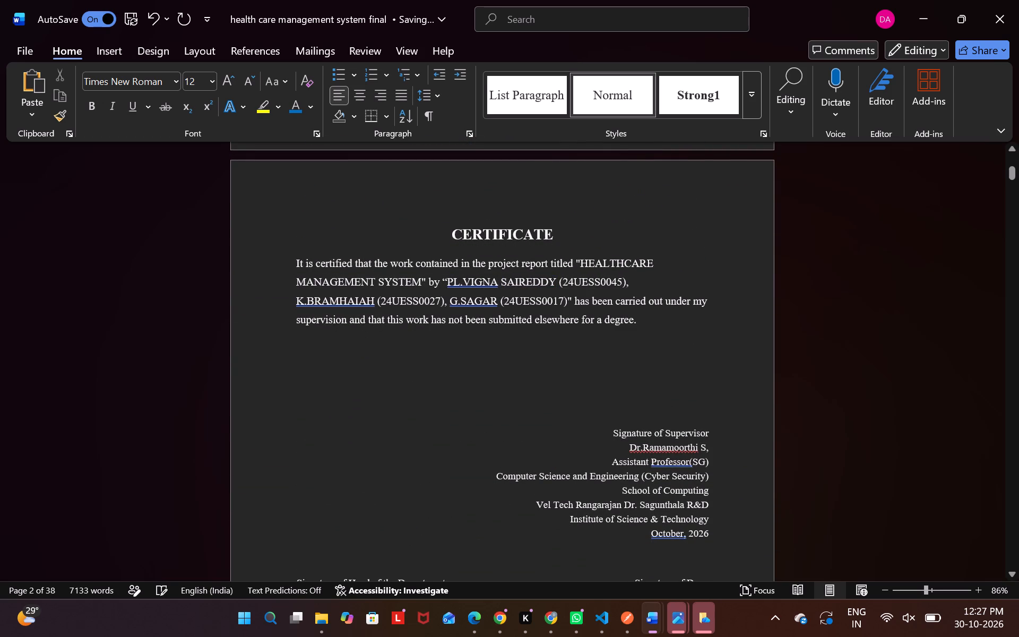
{"action": "left_click", "coordinate": [516, 282]}
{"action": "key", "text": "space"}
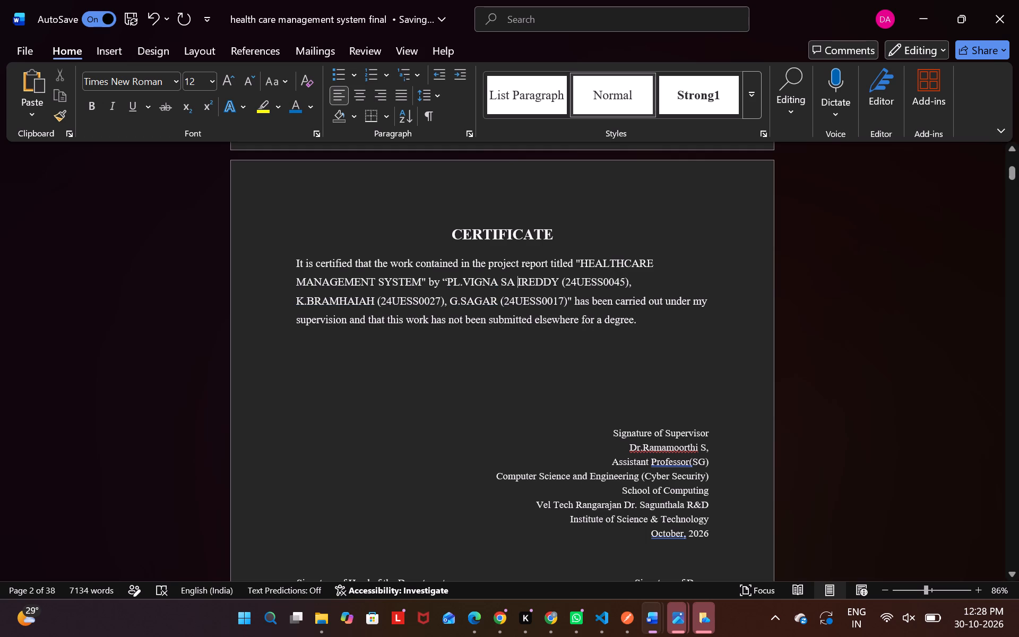
Review the author names from the Certificate through the Declaration and Approval Sheet, continuing to the end of the abstract.
{"action": "scroll", "coordinate": [473, 438], "scroll_direction": "down", "scroll_amount": 1}
{"action": "scroll", "coordinate": [473, 438], "scroll_direction": "up", "scroll_amount": 1}
{"action": "scroll", "coordinate": [473, 438], "scroll_direction": "down", "scroll_amount": 1}
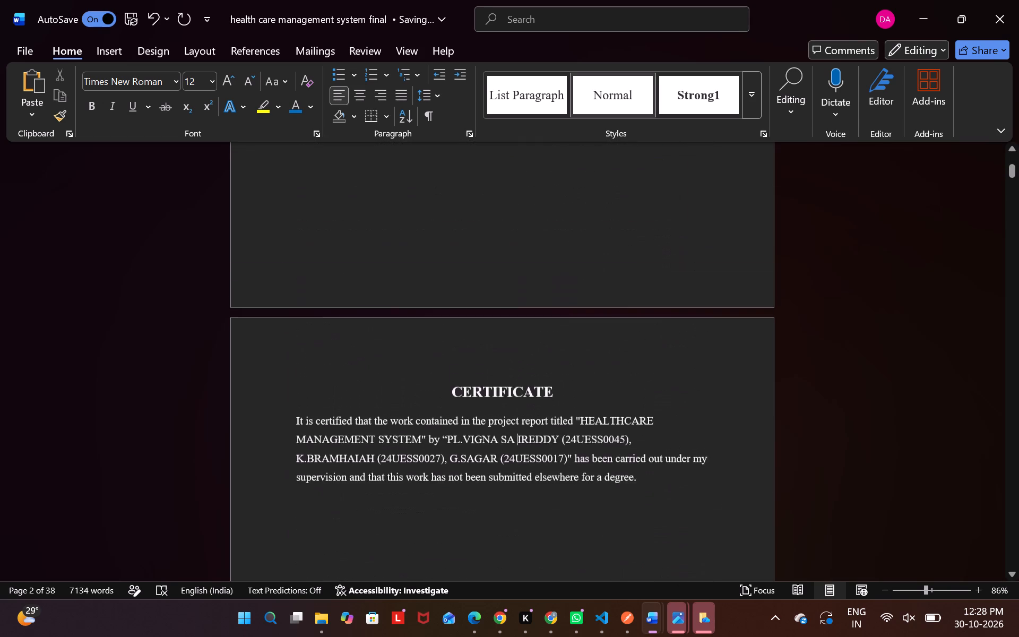
{"action": "scroll", "coordinate": [473, 438], "scroll_direction": "down", "scroll_amount": 2}
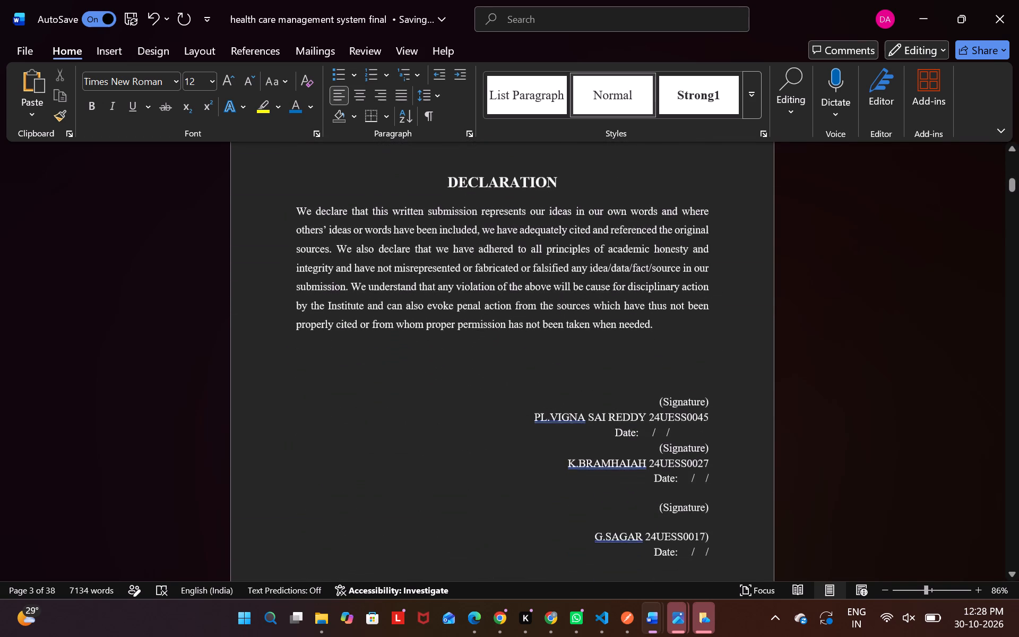
{"action": "scroll", "coordinate": [473, 438], "scroll_direction": "down", "scroll_amount": 3}
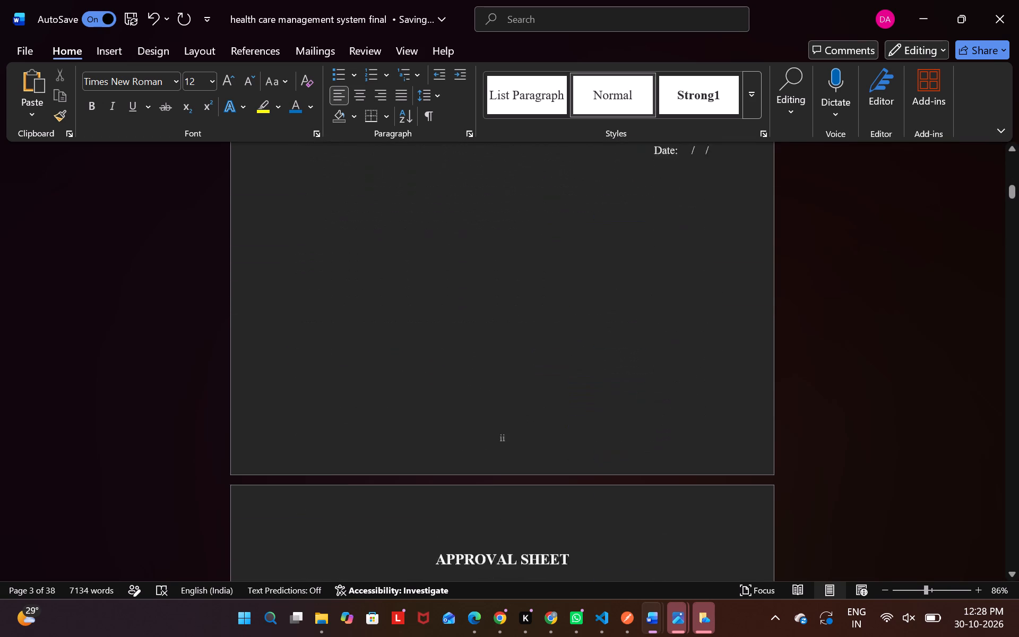
{"action": "scroll", "coordinate": [473, 438], "scroll_direction": "down", "scroll_amount": 2}
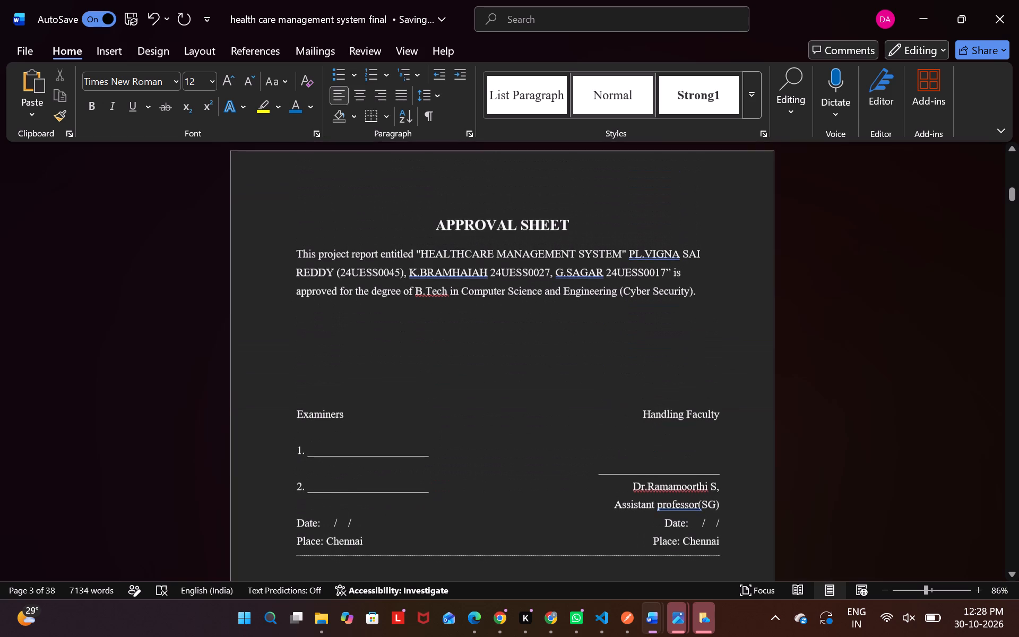
{"action": "scroll", "coordinate": [473, 438], "scroll_direction": "down", "scroll_amount": 1}
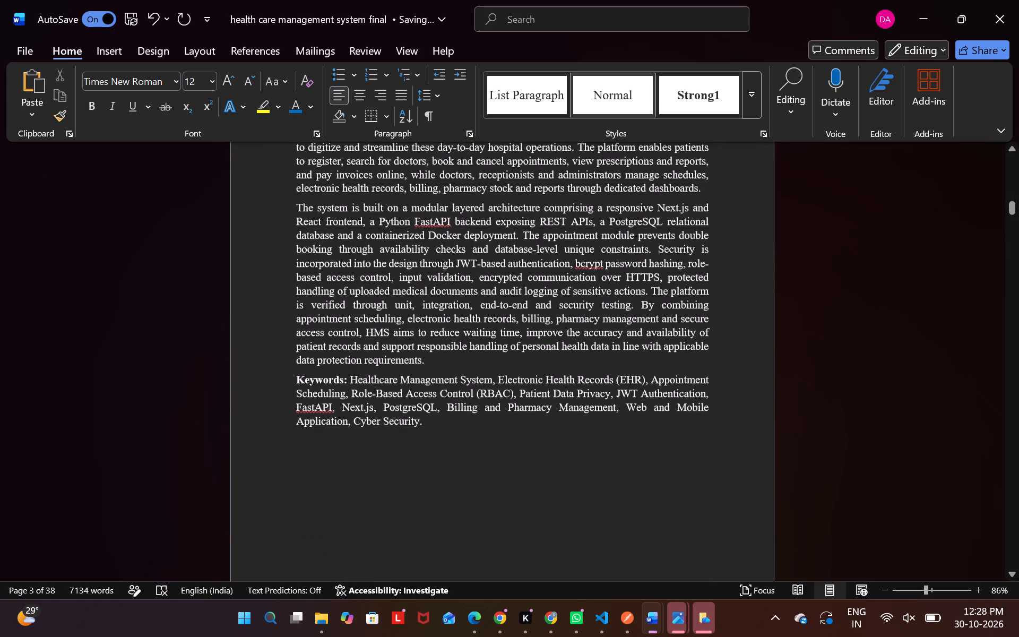
{"action": "scroll", "coordinate": [473, 438], "scroll_direction": "down", "scroll_amount": 1}
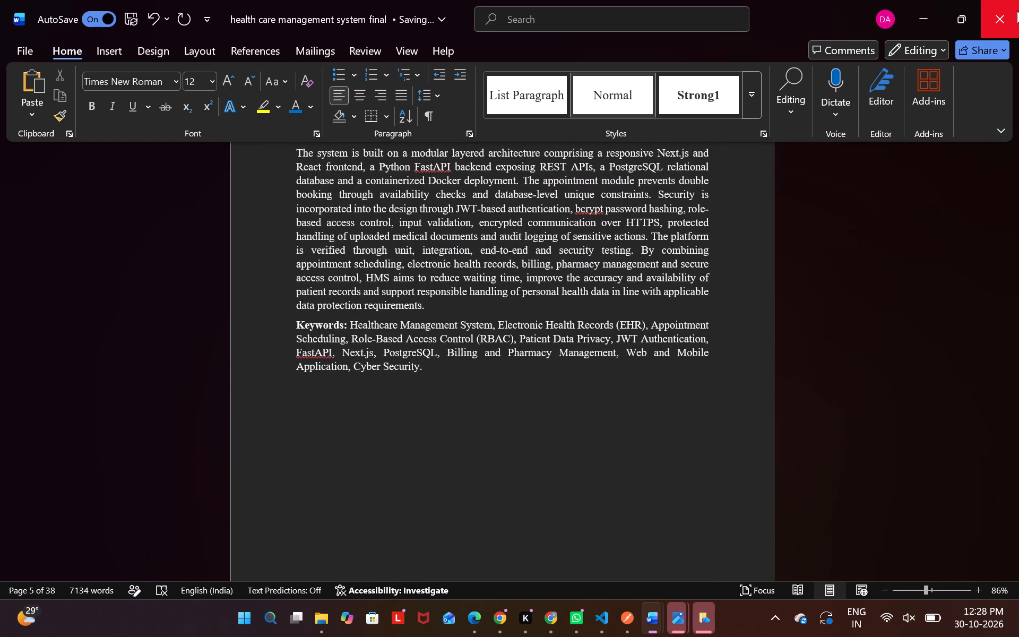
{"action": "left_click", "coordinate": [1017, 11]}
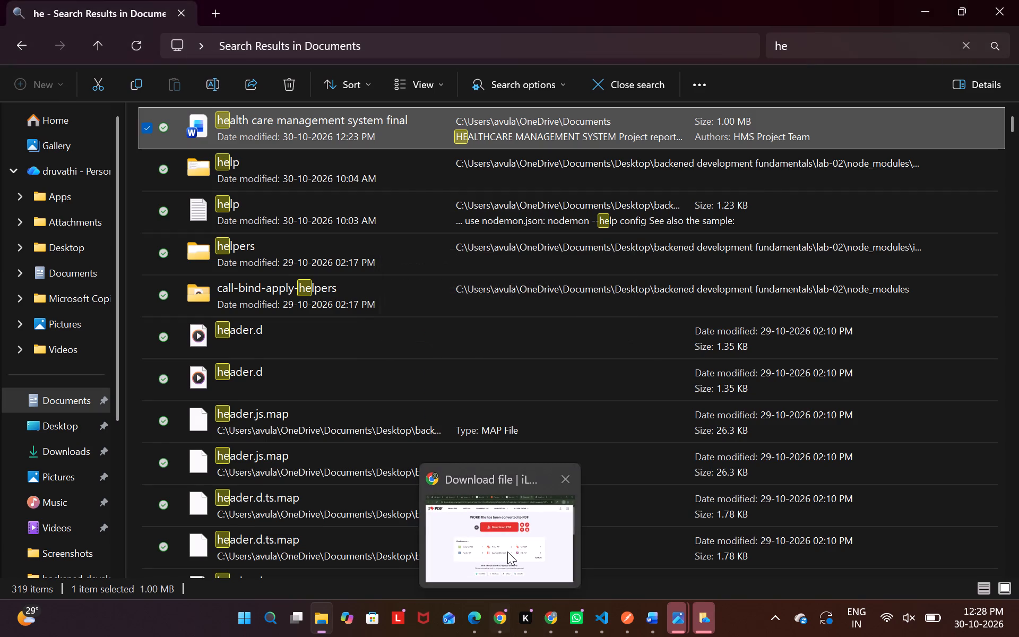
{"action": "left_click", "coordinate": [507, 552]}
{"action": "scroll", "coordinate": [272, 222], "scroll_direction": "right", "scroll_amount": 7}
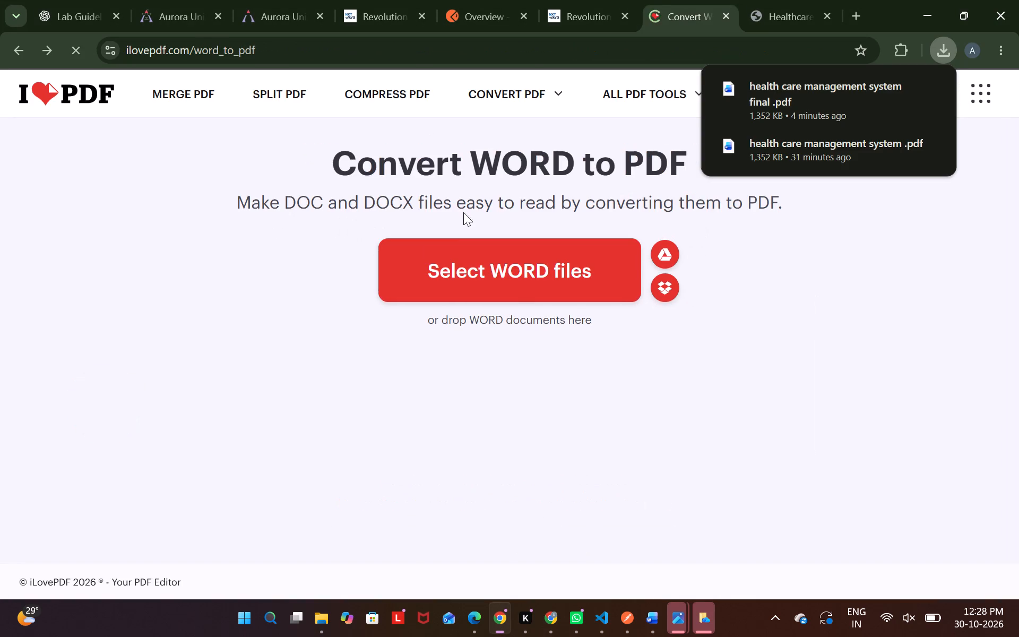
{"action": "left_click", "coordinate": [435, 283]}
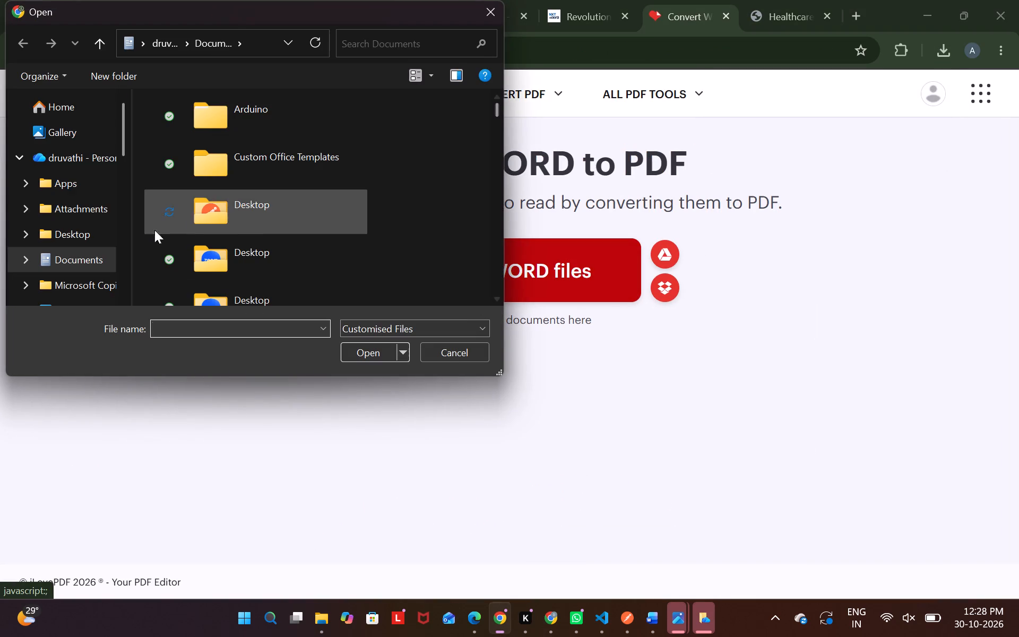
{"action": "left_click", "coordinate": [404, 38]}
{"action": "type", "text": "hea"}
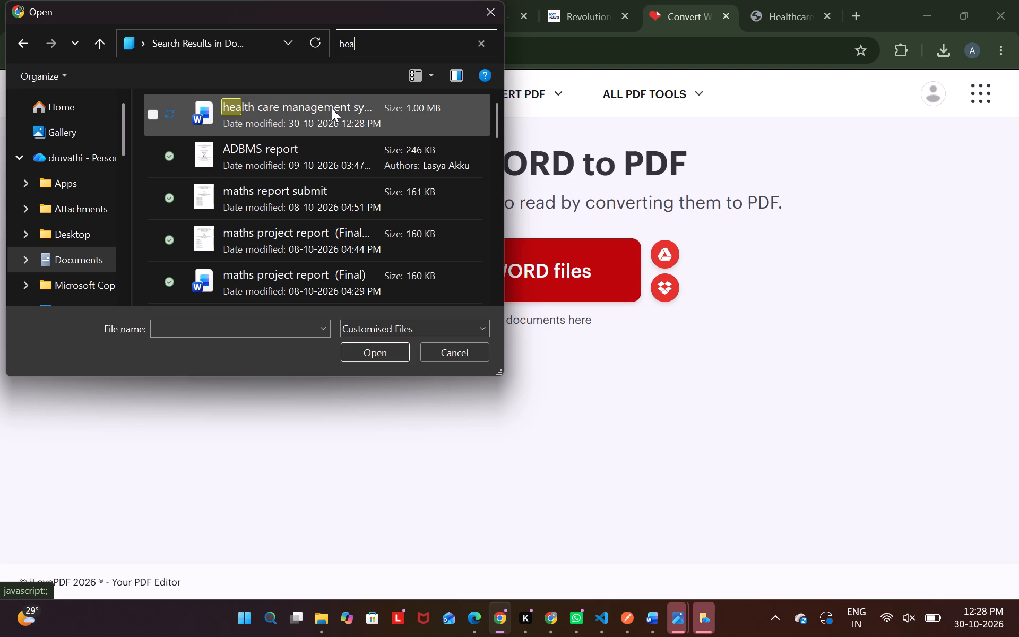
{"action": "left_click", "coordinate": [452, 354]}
Reopen the "health care management system final" document from the file search results and go to the Declaration signature block.
{"action": "left_click", "coordinate": [325, 622]}
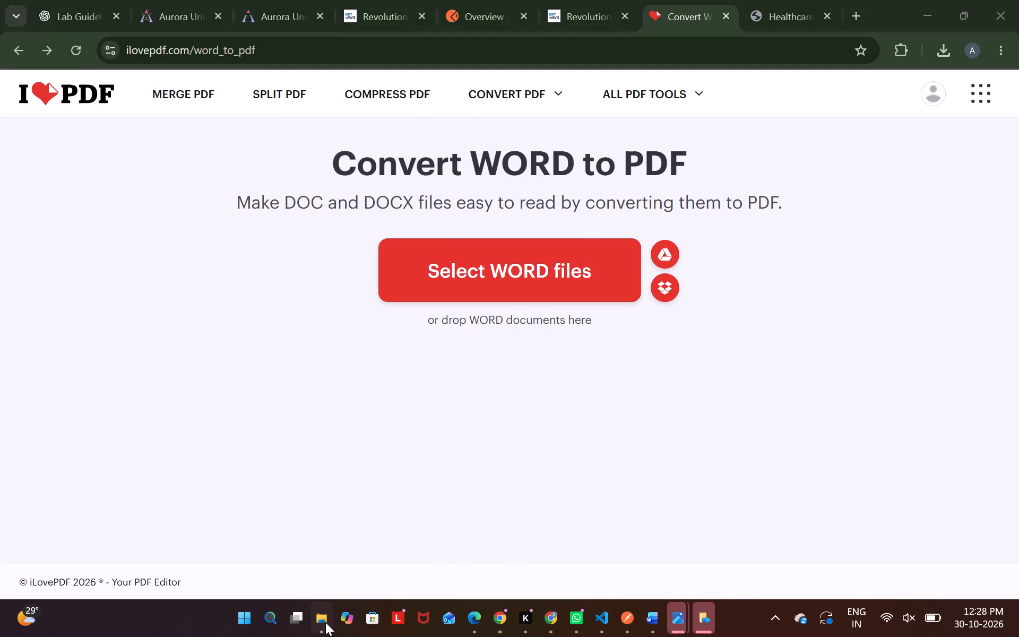
{"action": "double_click", "coordinate": [401, 127]}
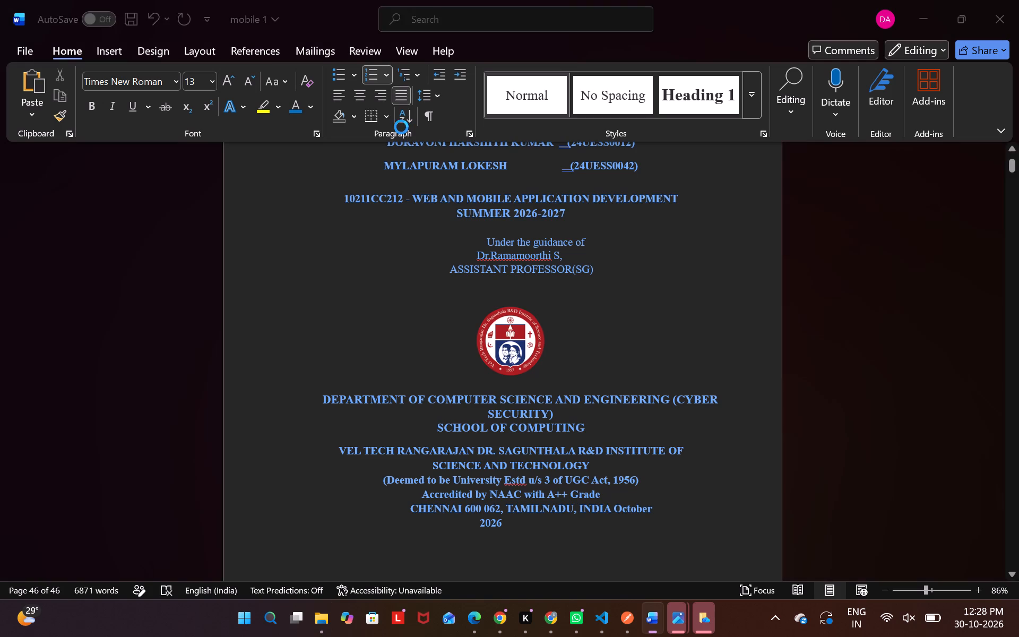
{"action": "scroll", "coordinate": [559, 462], "scroll_direction": "down", "scroll_amount": 2}
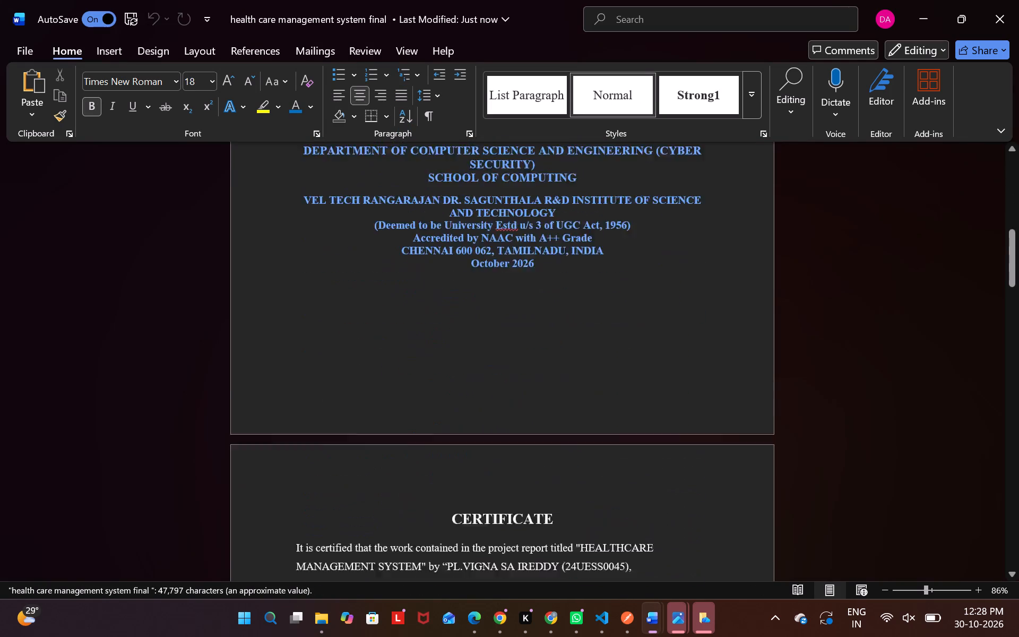
{"action": "scroll", "coordinate": [559, 462], "scroll_direction": "down", "scroll_amount": 2}
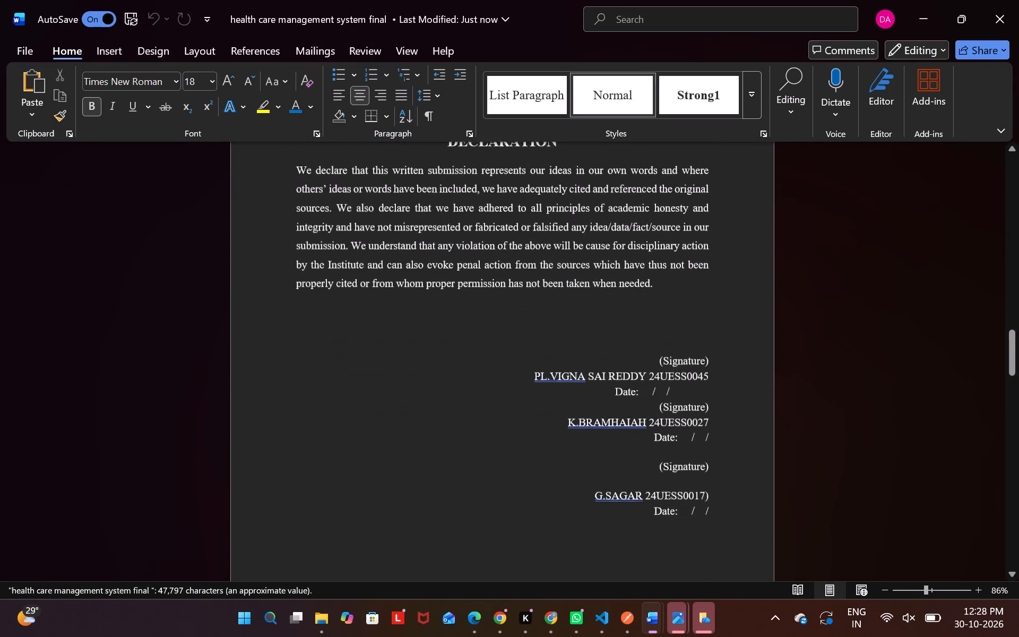
{"action": "scroll", "coordinate": [559, 462], "scroll_direction": "down", "scroll_amount": 1}
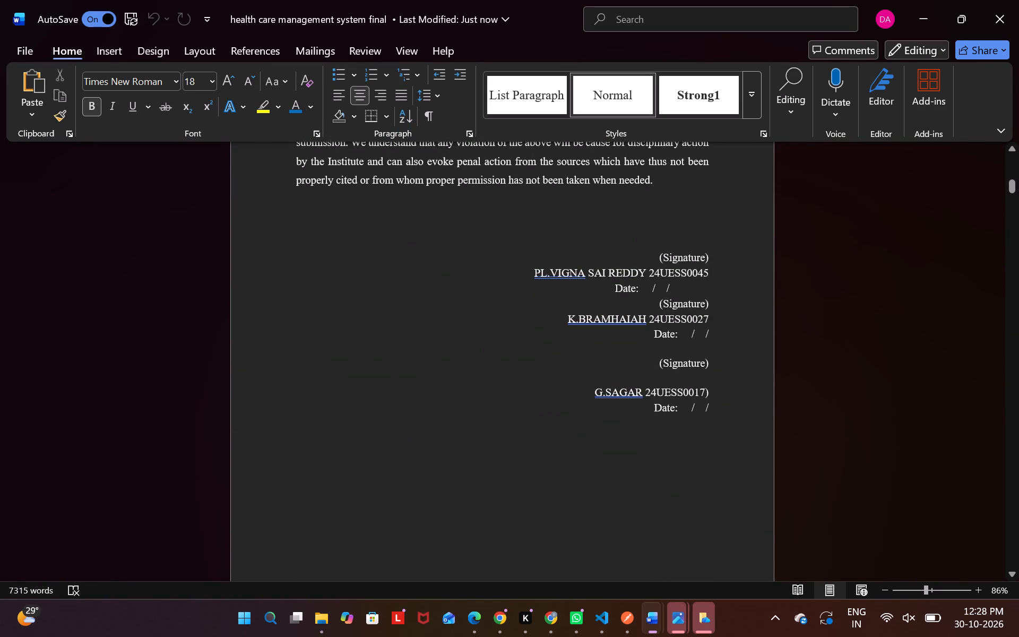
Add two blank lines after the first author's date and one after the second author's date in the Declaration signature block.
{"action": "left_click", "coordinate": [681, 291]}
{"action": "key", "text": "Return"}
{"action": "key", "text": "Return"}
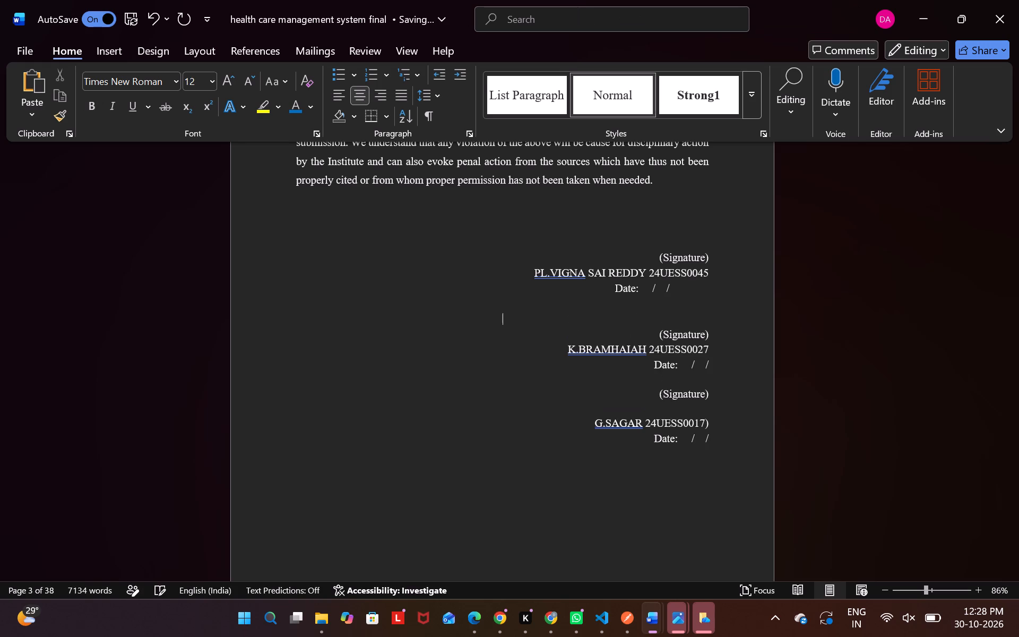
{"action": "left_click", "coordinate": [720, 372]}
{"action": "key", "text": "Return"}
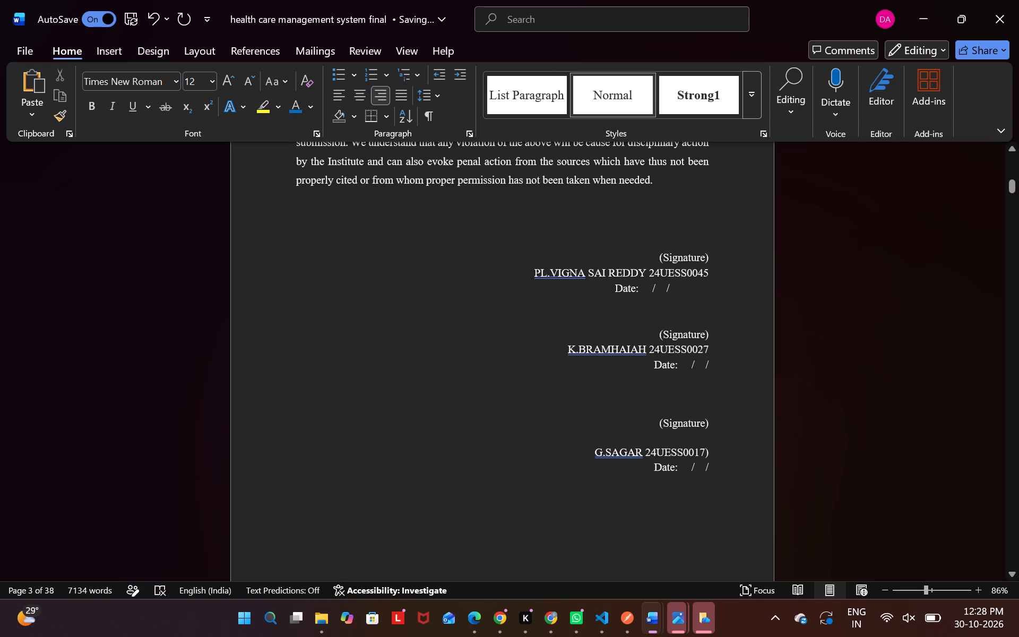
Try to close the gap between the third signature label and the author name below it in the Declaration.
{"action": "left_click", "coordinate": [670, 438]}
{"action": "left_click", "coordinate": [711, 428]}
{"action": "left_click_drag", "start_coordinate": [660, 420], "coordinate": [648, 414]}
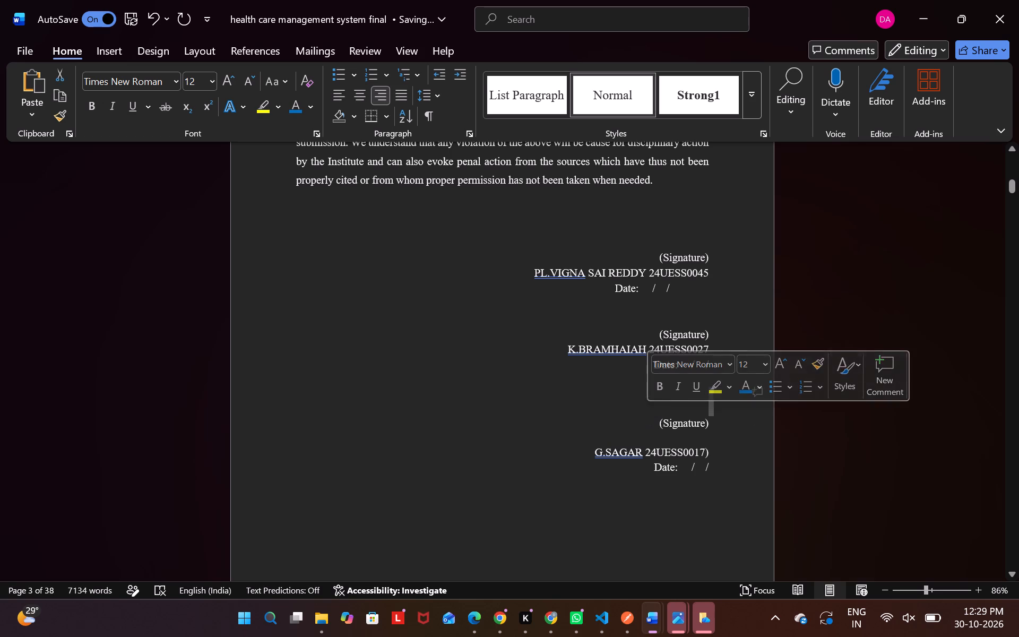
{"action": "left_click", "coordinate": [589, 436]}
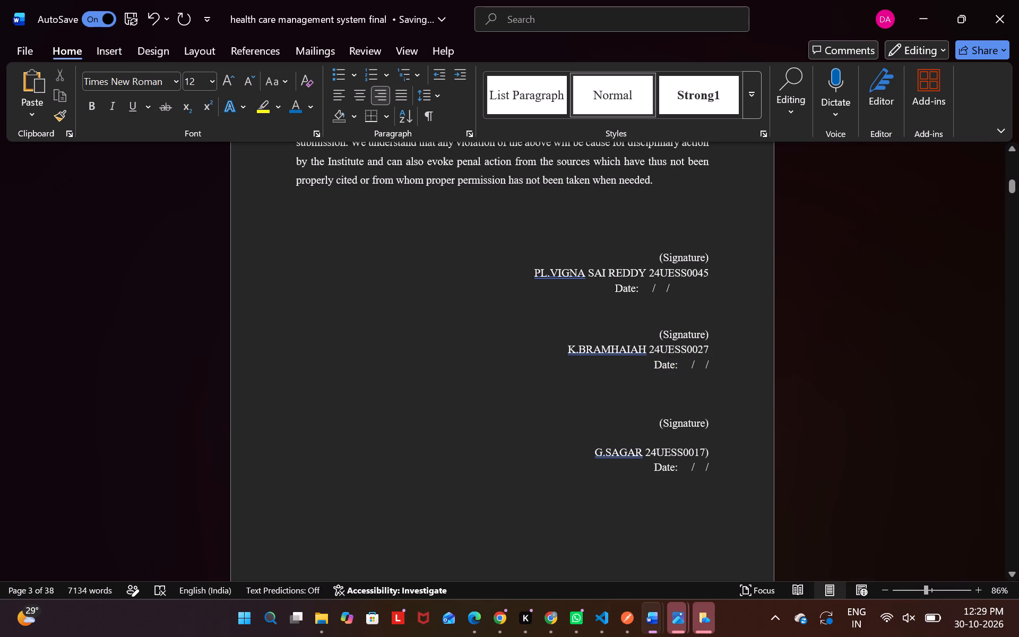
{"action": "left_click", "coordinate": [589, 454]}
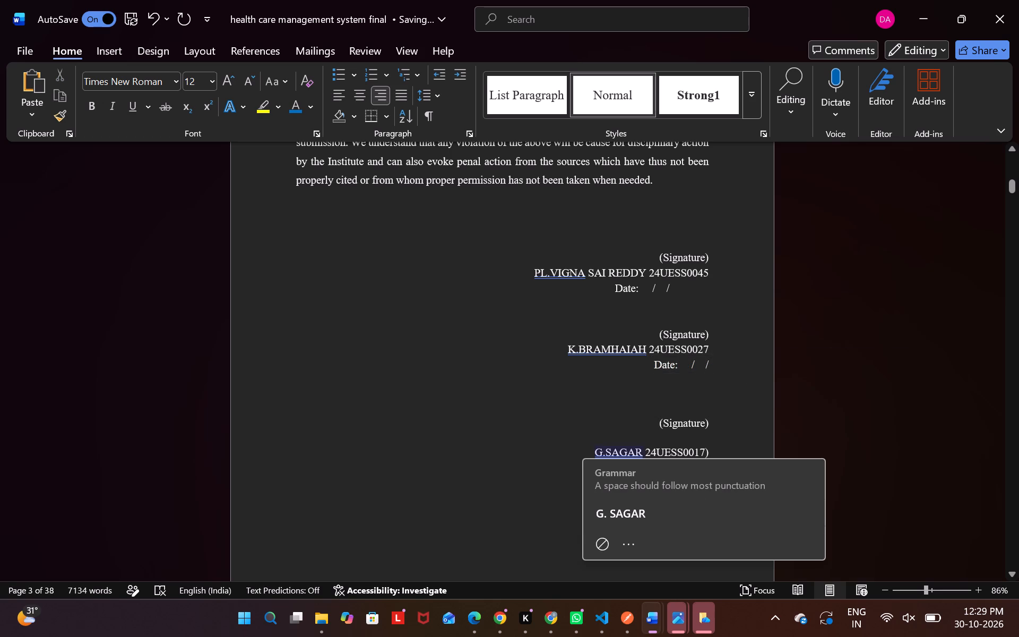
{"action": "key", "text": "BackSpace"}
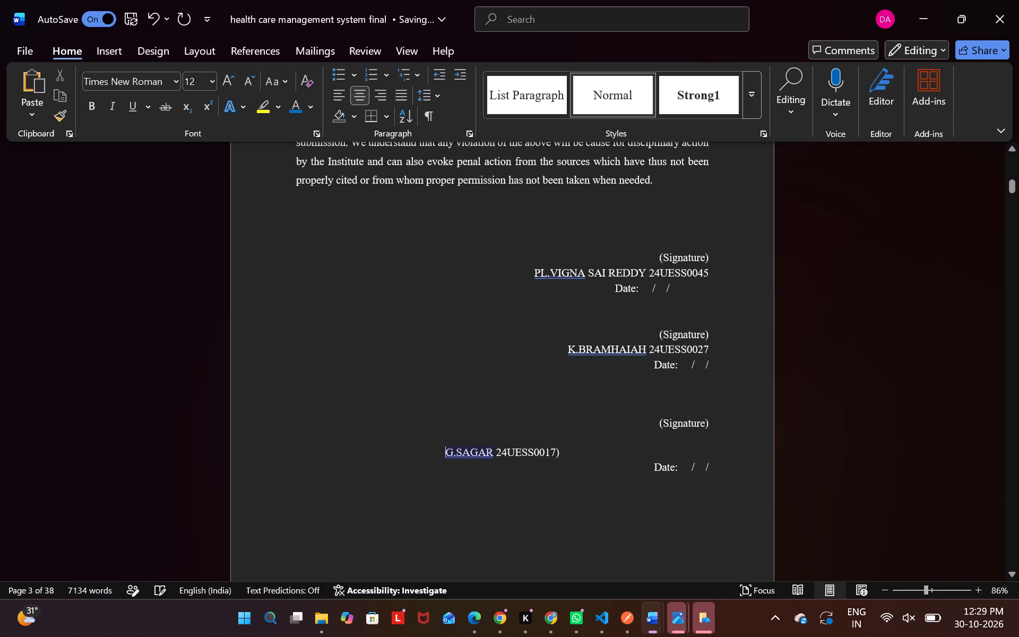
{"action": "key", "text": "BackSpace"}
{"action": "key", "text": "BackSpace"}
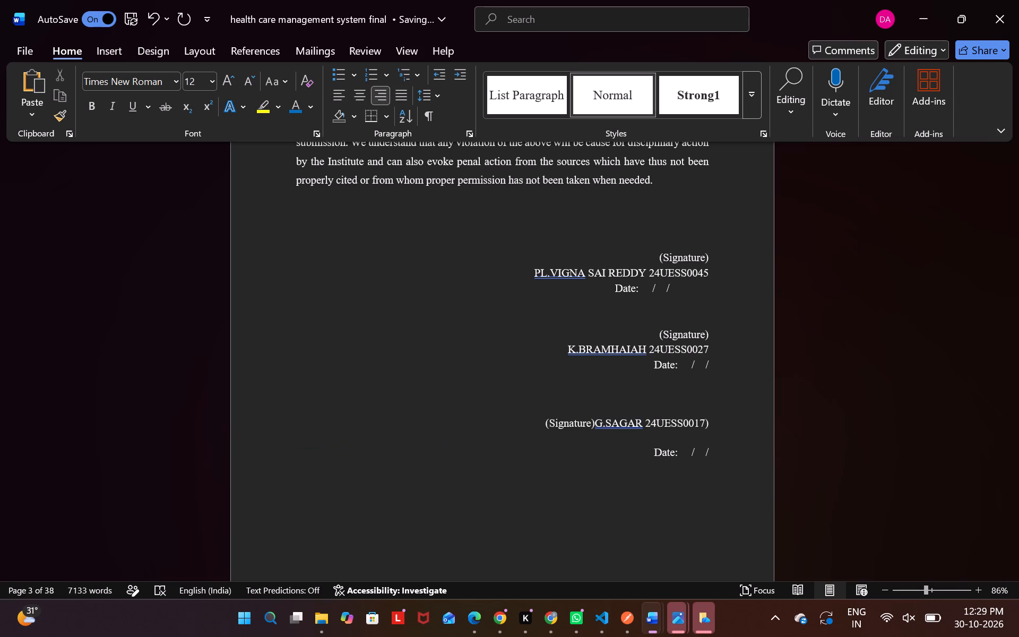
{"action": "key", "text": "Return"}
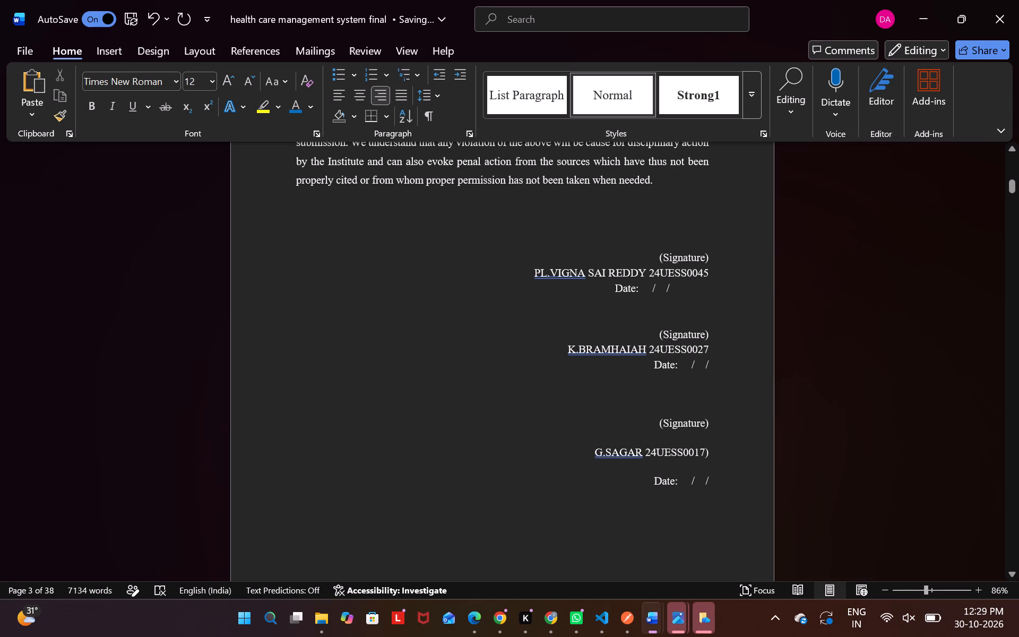
Copy the complete three-person signature block from the Declaration page of the "mobile 1" document.
{"action": "left_click", "coordinate": [547, 549]}
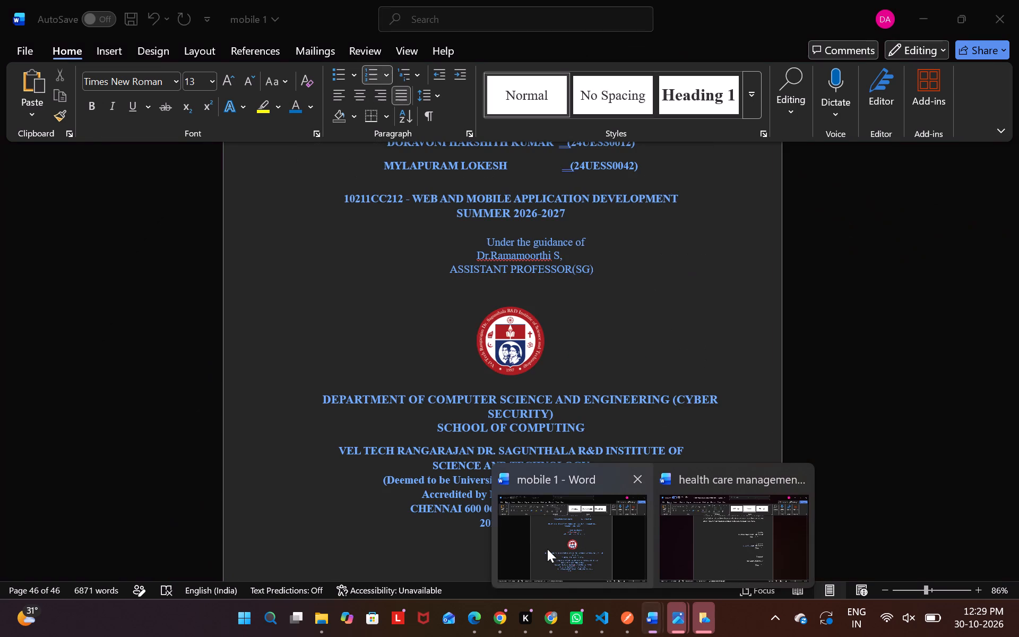
{"action": "scroll", "coordinate": [536, 466], "scroll_direction": "down", "scroll_amount": 3}
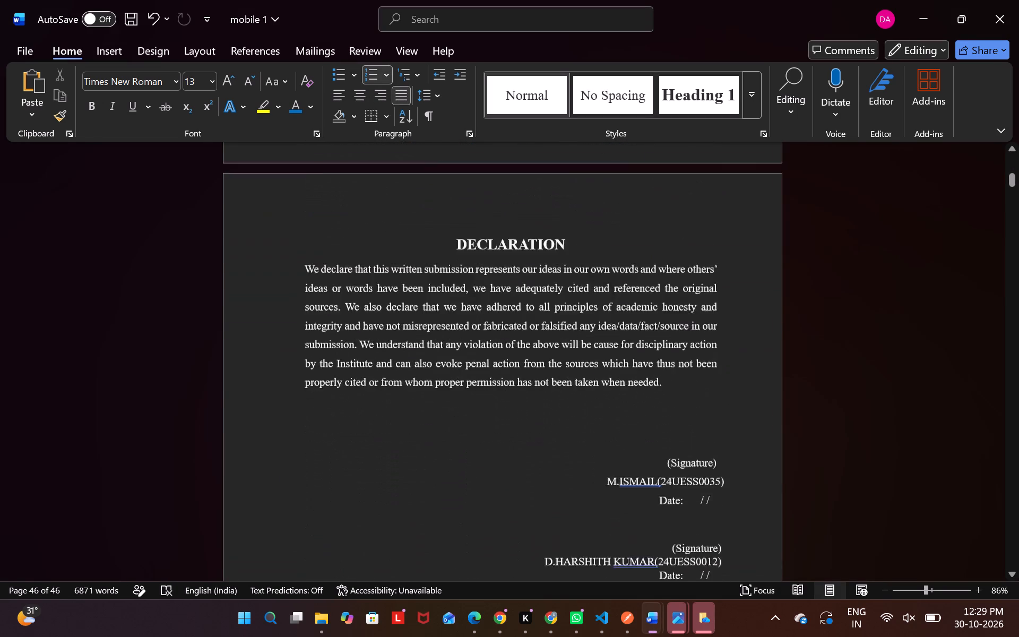
{"action": "scroll", "coordinate": [536, 466], "scroll_direction": "down", "scroll_amount": 3}
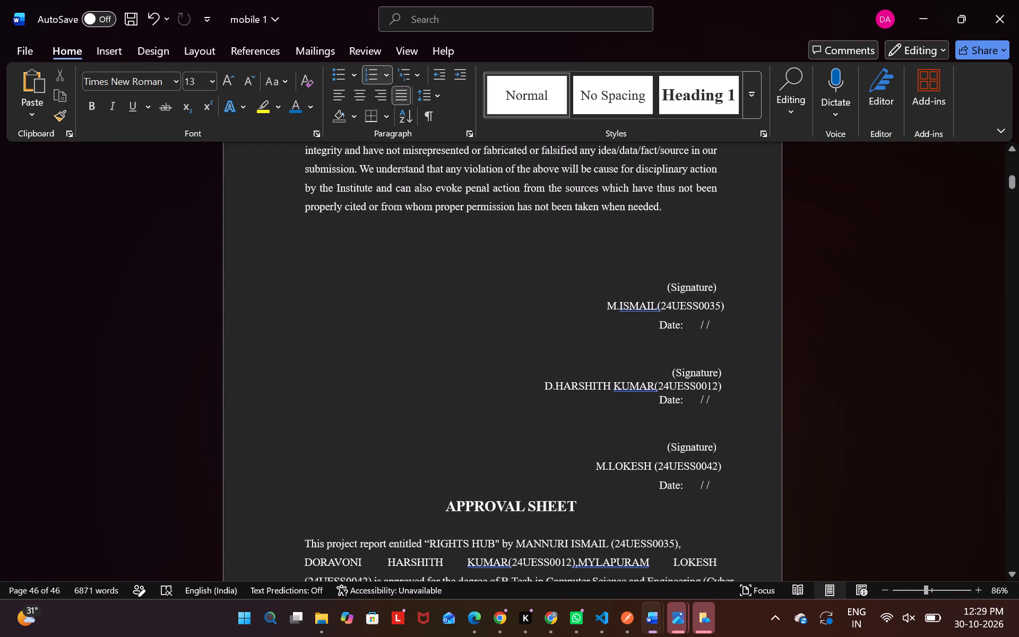
{"action": "left_click_drag", "start_coordinate": [655, 271], "coordinate": [724, 479]}
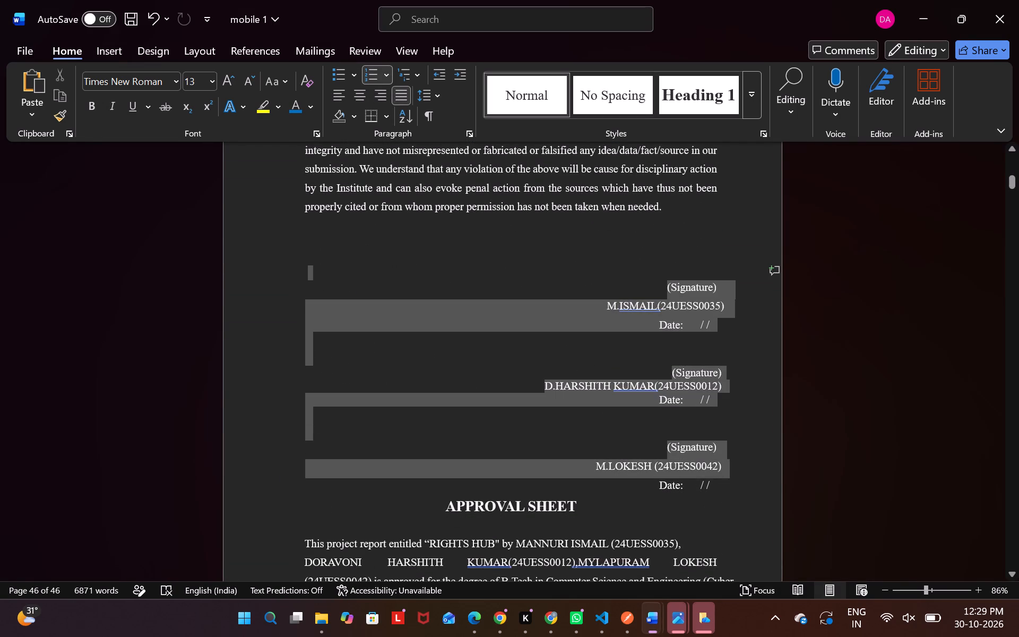
{"action": "left_click_drag", "start_coordinate": [724, 479], "coordinate": [726, 483]}
{"action": "key", "text": "ctrl+c"}
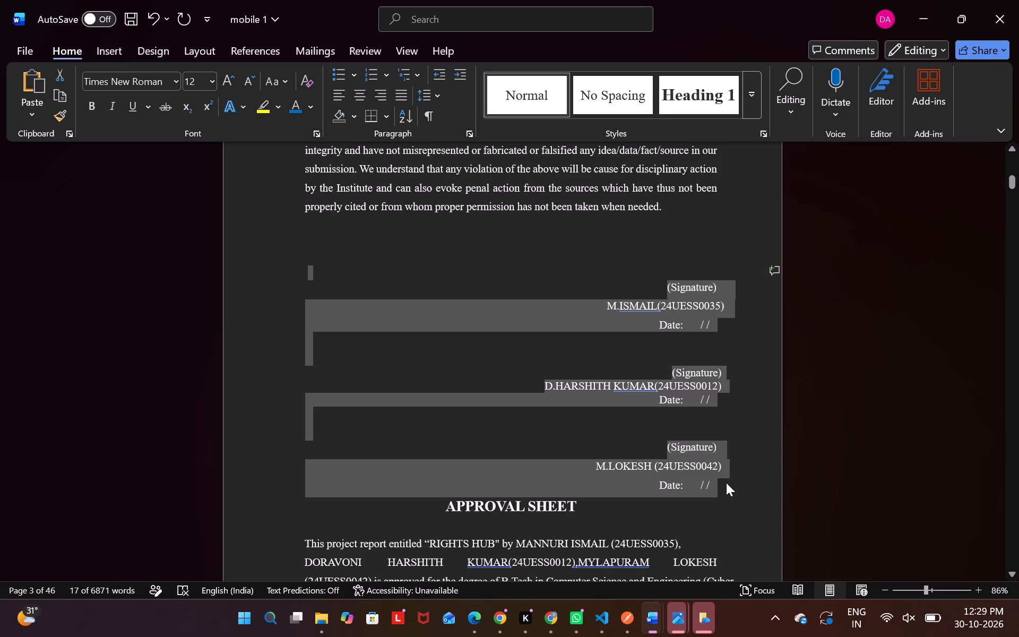
Delete the whole three-author signature block from the Declaration in the health care management system report.
{"action": "left_click", "coordinate": [733, 558]}
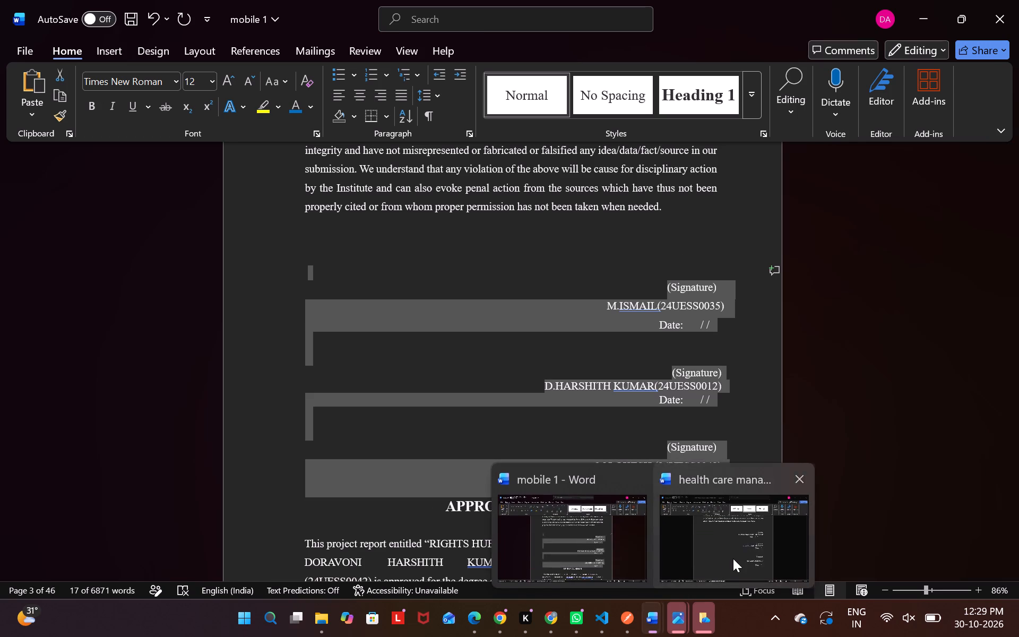
{"action": "left_click_drag", "start_coordinate": [656, 253], "coordinate": [686, 357]}
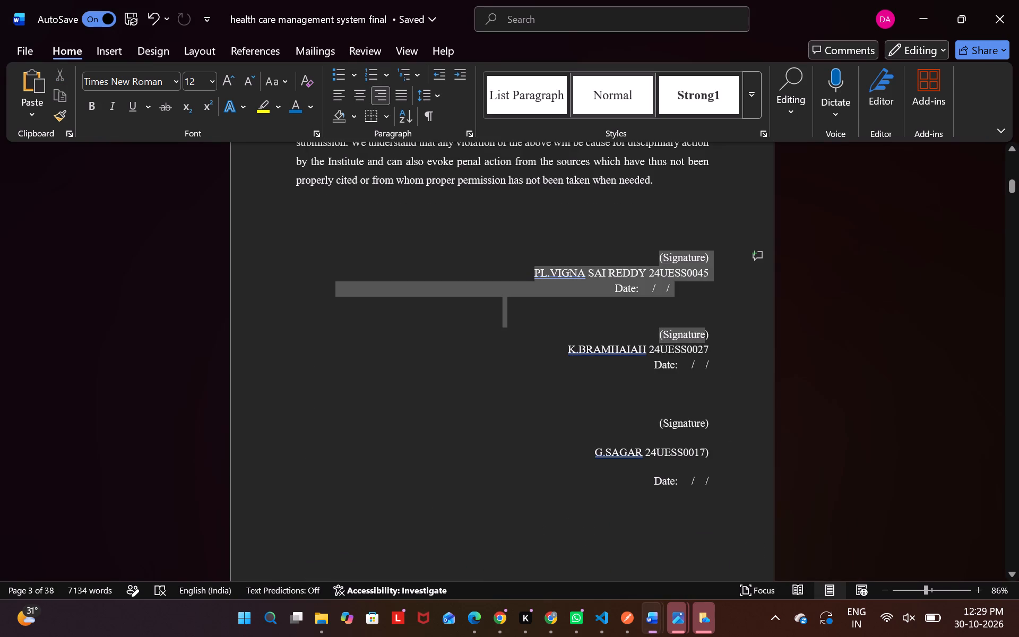
{"action": "left_click_drag", "start_coordinate": [686, 357], "coordinate": [717, 475]}
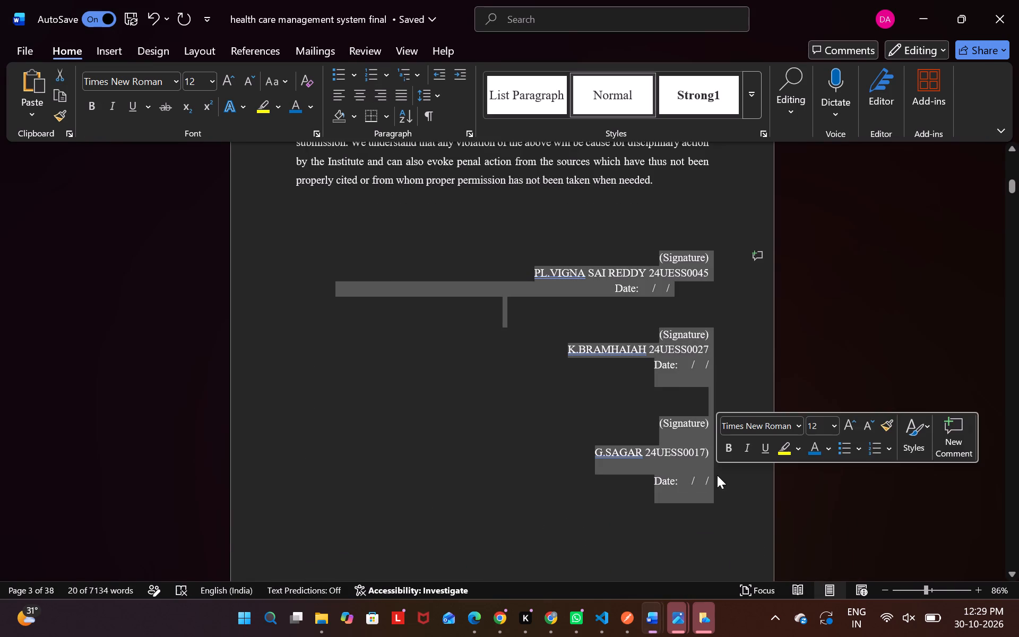
{"action": "key", "text": "BackSpace"}
Insert 20 blank lines after the last sentence of the Declaration paragraph.
{"action": "scroll", "coordinate": [717, 475], "scroll_direction": "up", "scroll_amount": 2}
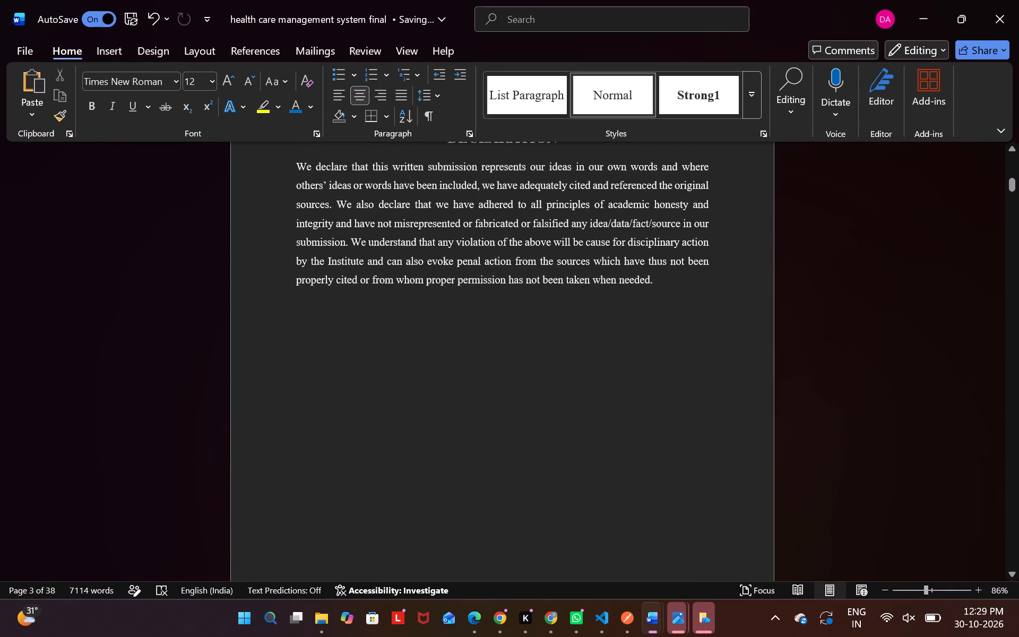
{"action": "left_click", "coordinate": [676, 286]}
{"action": "key", "text": "Return"}
{"action": "key", "text": "Return"}
{"action": "key", "text": "Return"}
{"action": "key", "text": "Return"}
{"action": "key", "text": "Return"}
{"action": "key", "text": "Return"}
{"action": "key", "text": "Return"}
{"action": "key", "text": "Return"}
{"action": "key", "text": "Return"}
{"action": "key", "text": "Return"}
{"action": "key", "text": "Return"}
{"action": "key", "text": "Return"}
{"action": "key", "text": "Return"}
{"action": "key", "text": "Return"}
{"action": "key", "text": "Return"}
{"action": "key", "text": "Return"}
{"action": "key", "text": "Return"}
{"action": "key", "text": "Return"}
{"action": "key", "text": "Return"}
{"action": "key", "text": "Return"}
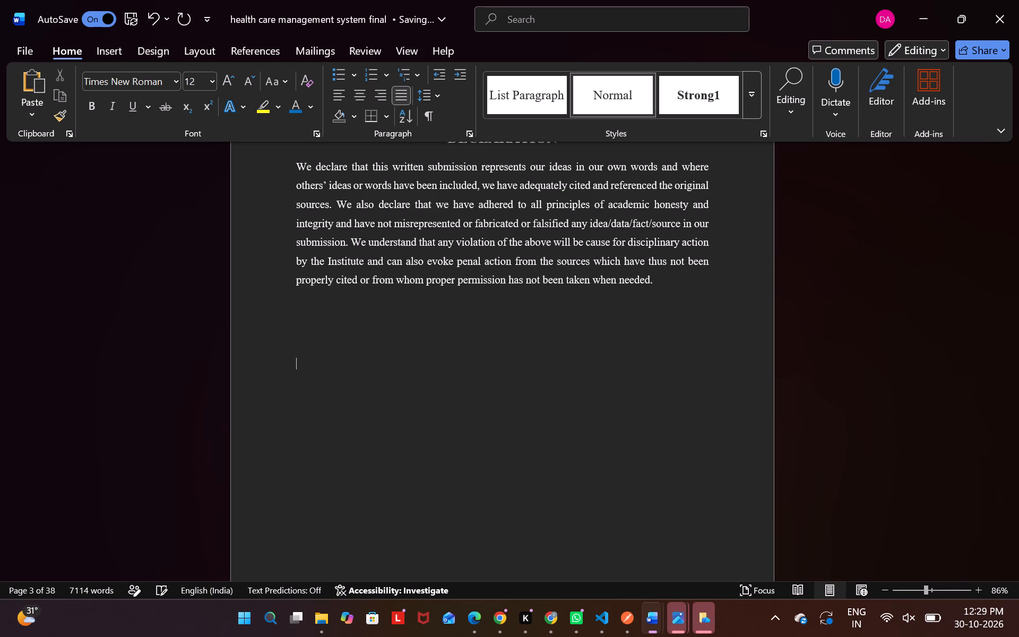
Remove 12 of the blank lines inserted below the Declaration paragraph.
{"action": "scroll", "coordinate": [728, 240], "scroll_direction": "up", "scroll_amount": 1}
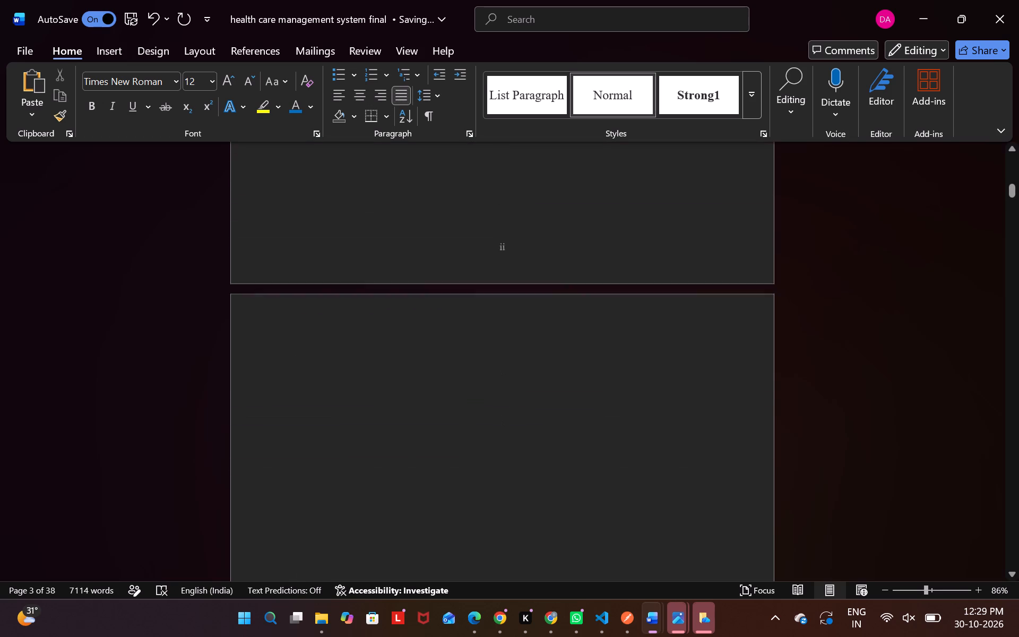
{"action": "scroll", "coordinate": [728, 240], "scroll_direction": "up", "scroll_amount": 1}
{"action": "key", "text": "BackSpace"}
{"action": "key", "text": "BackSpace"}
{"action": "key", "text": "BackSpace"}
{"action": "key", "text": "BackSpace"}
{"action": "key", "text": "BackSpace"}
{"action": "key", "text": "BackSpace"}
{"action": "key", "text": "BackSpace"}
{"action": "key", "text": "BackSpace"}
{"action": "key", "text": "BackSpace"}
{"action": "key", "text": "BackSpace"}
{"action": "key", "text": "BackSpace"}
{"action": "key", "text": "BackSpace"}
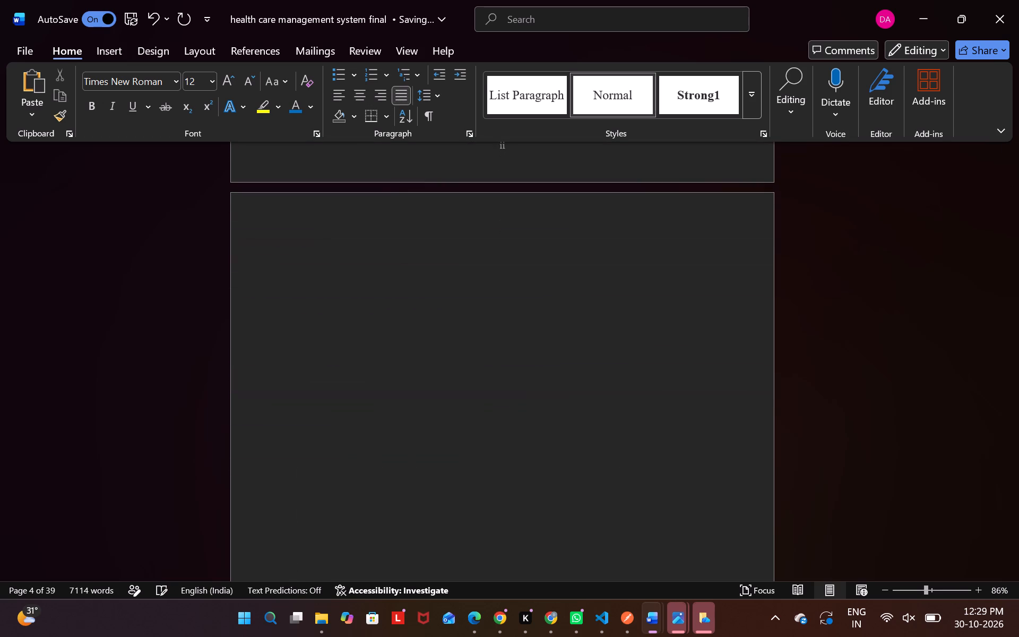
Check the signature block in "mobile 1" and paste the copied block below the Declaration paragraph in the health care management system report.
{"action": "scroll", "coordinate": [728, 240], "scroll_direction": "up", "scroll_amount": 1}
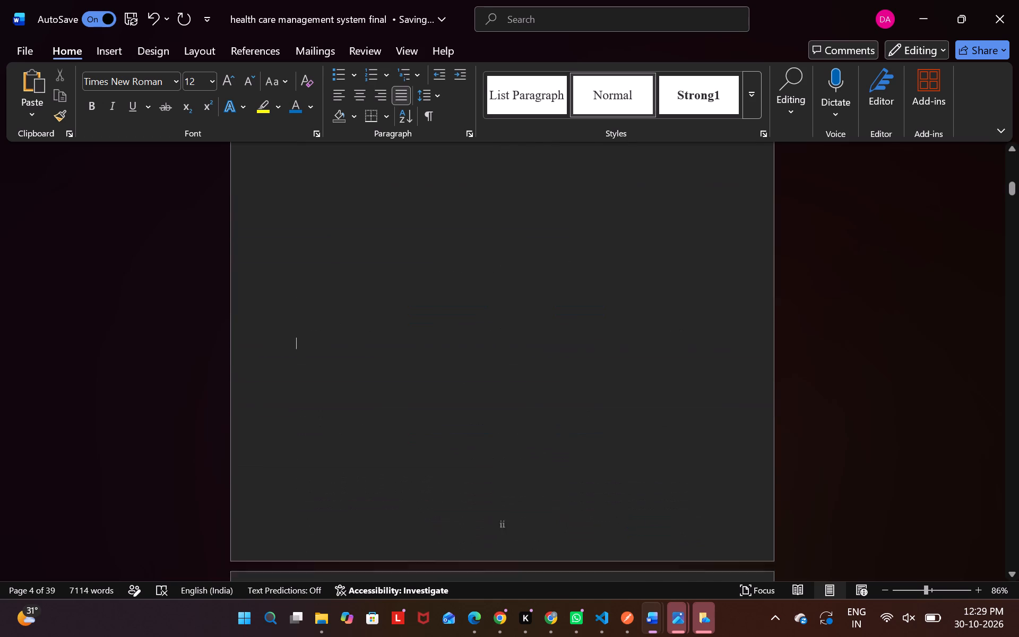
{"action": "scroll", "coordinate": [728, 240], "scroll_direction": "up", "scroll_amount": 2}
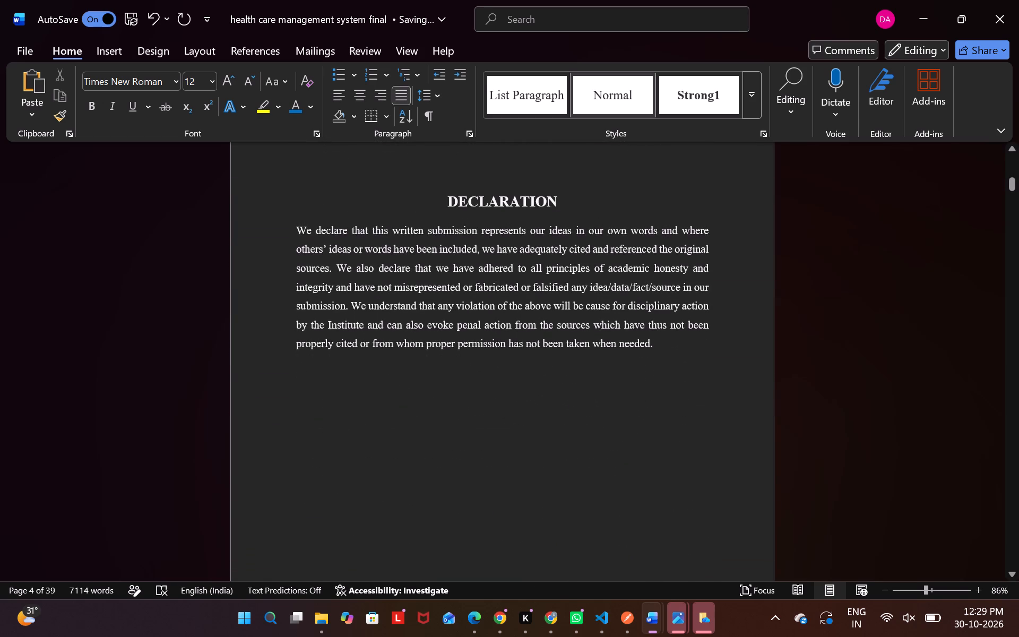
{"action": "scroll", "coordinate": [720, 425], "scroll_direction": "down", "scroll_amount": 1}
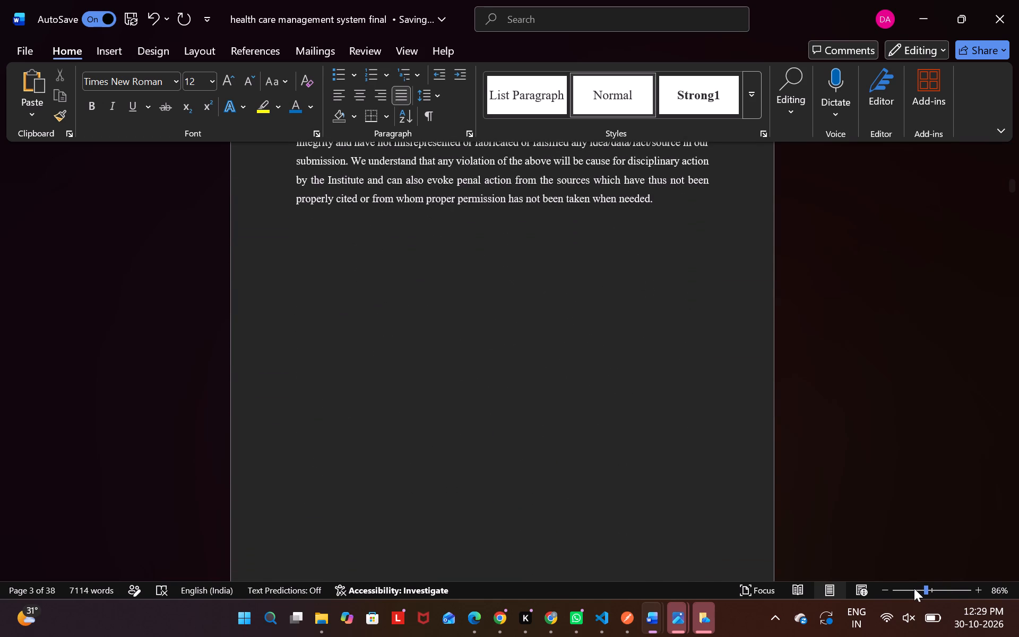
{"action": "left_click", "coordinate": [914, 588]}
{"action": "scroll", "coordinate": [697, 410], "scroll_direction": "down", "scroll_amount": 1}
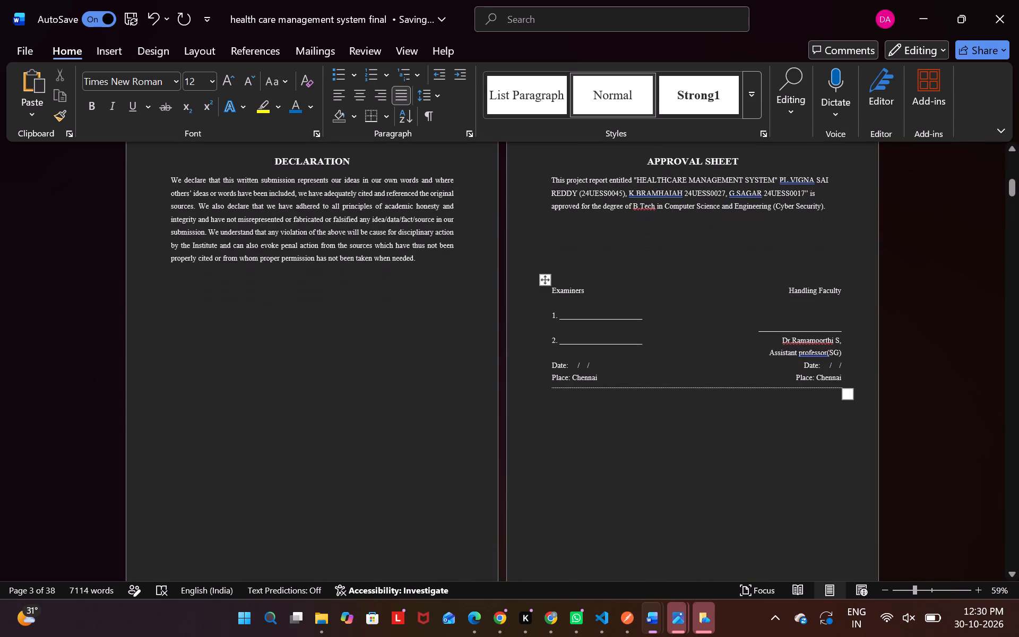
{"action": "scroll", "coordinate": [697, 410], "scroll_direction": "down", "scroll_amount": 1}
{"action": "left_click", "coordinate": [616, 570]}
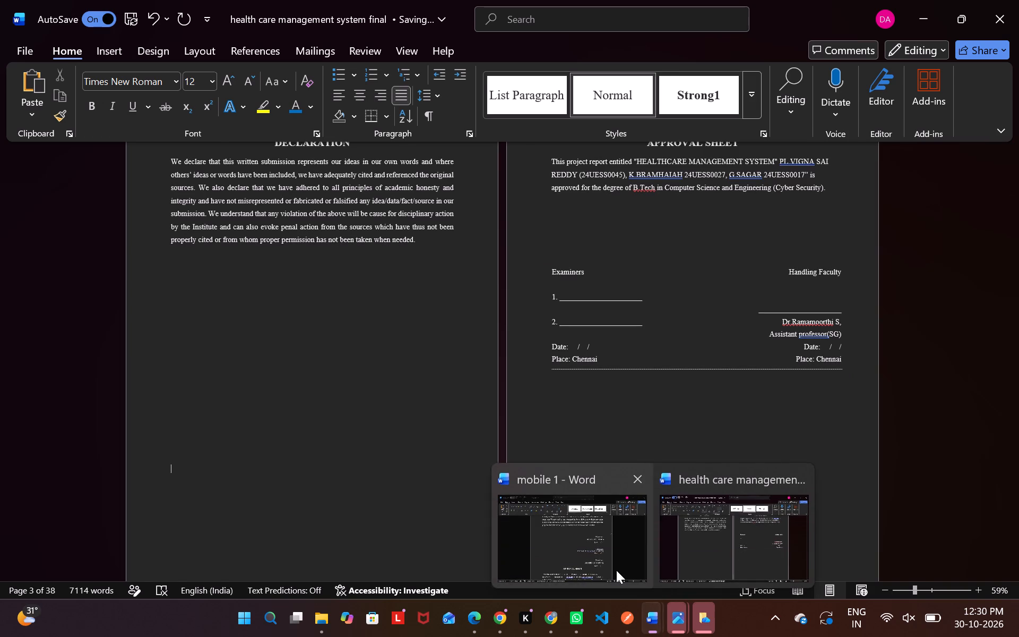
{"action": "scroll", "coordinate": [593, 467], "scroll_direction": "up", "scroll_amount": 1}
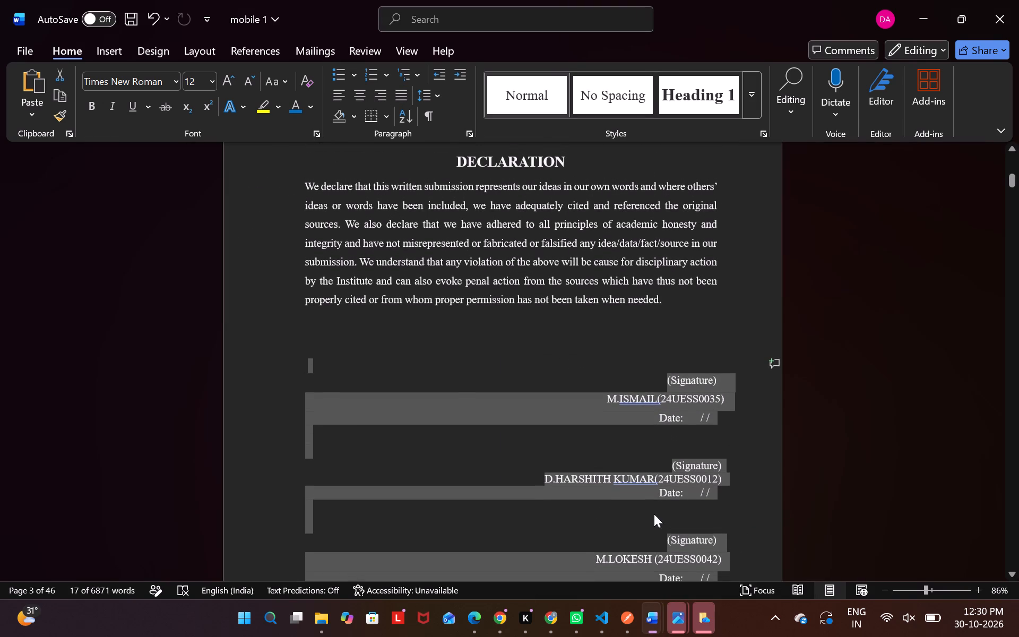
{"action": "left_click", "coordinate": [679, 539]}
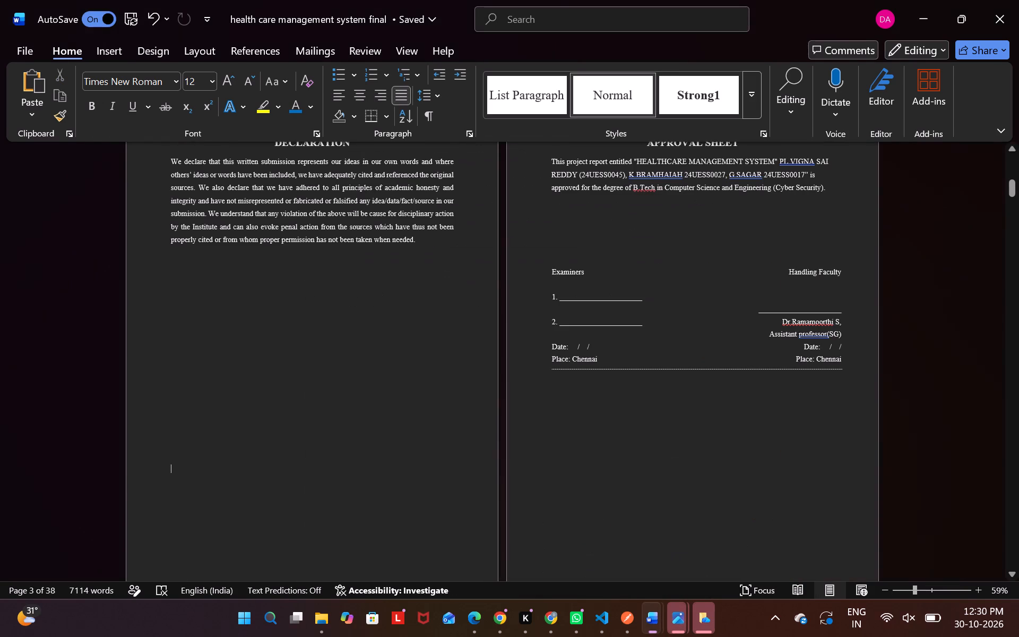
{"action": "scroll", "coordinate": [573, 419], "scroll_direction": "up", "scroll_amount": 2}
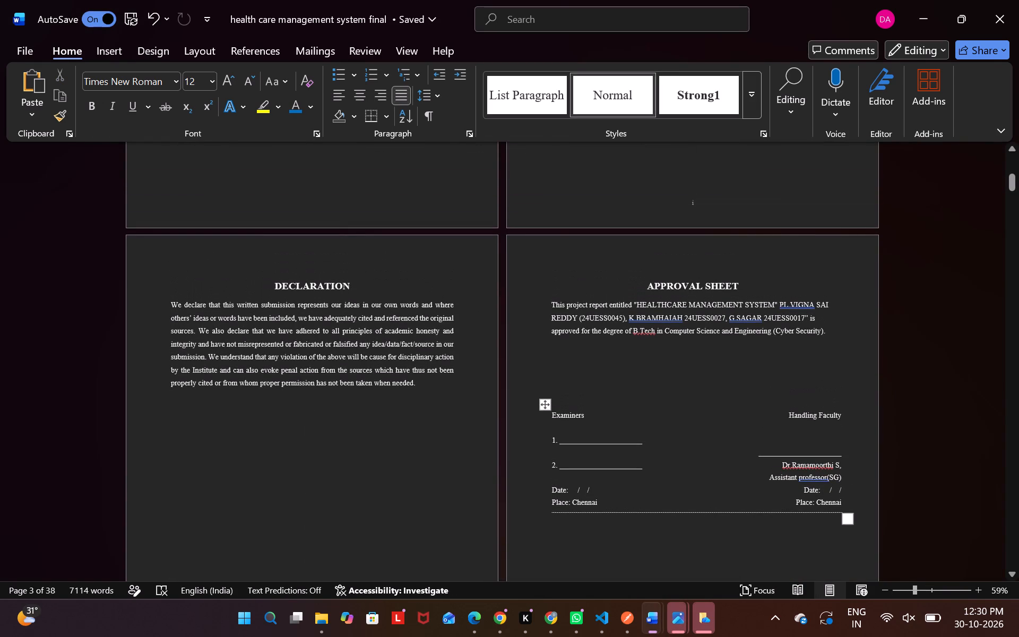
{"action": "left_click", "coordinate": [415, 451]}
{"action": "key", "text": "ctrl+v"}
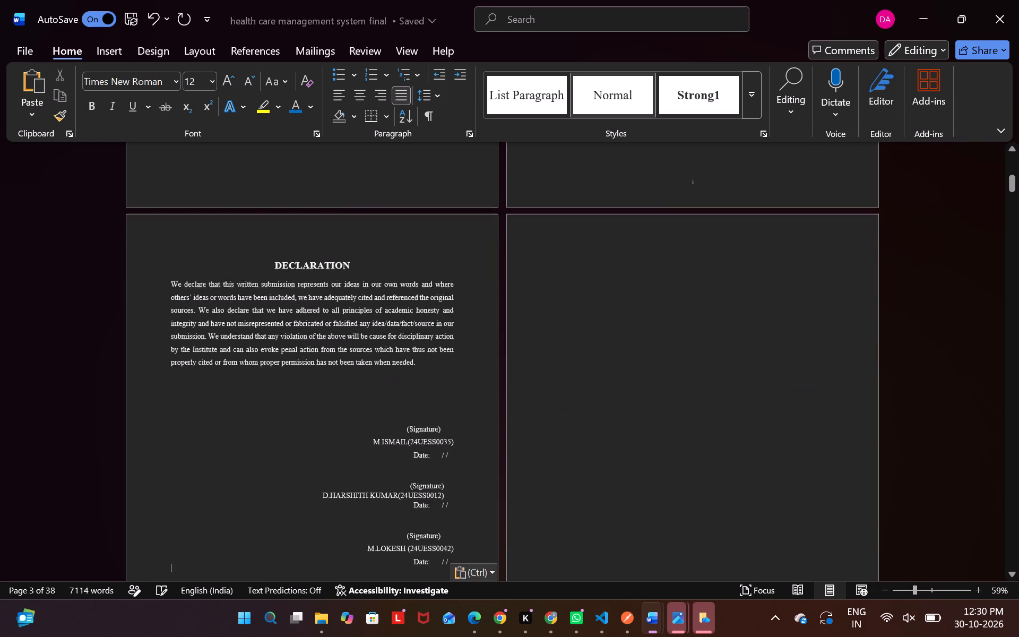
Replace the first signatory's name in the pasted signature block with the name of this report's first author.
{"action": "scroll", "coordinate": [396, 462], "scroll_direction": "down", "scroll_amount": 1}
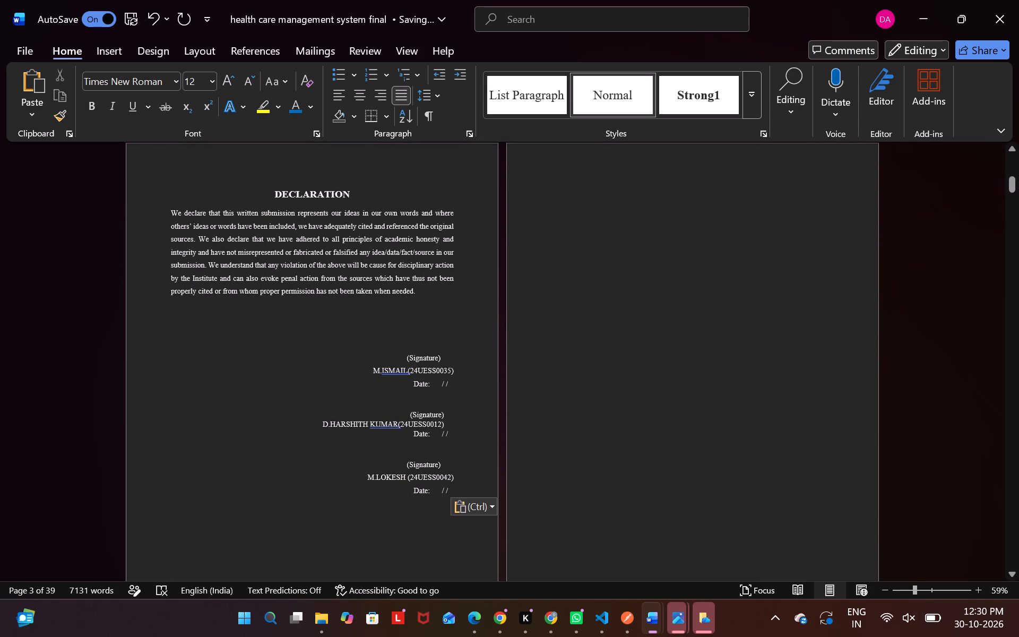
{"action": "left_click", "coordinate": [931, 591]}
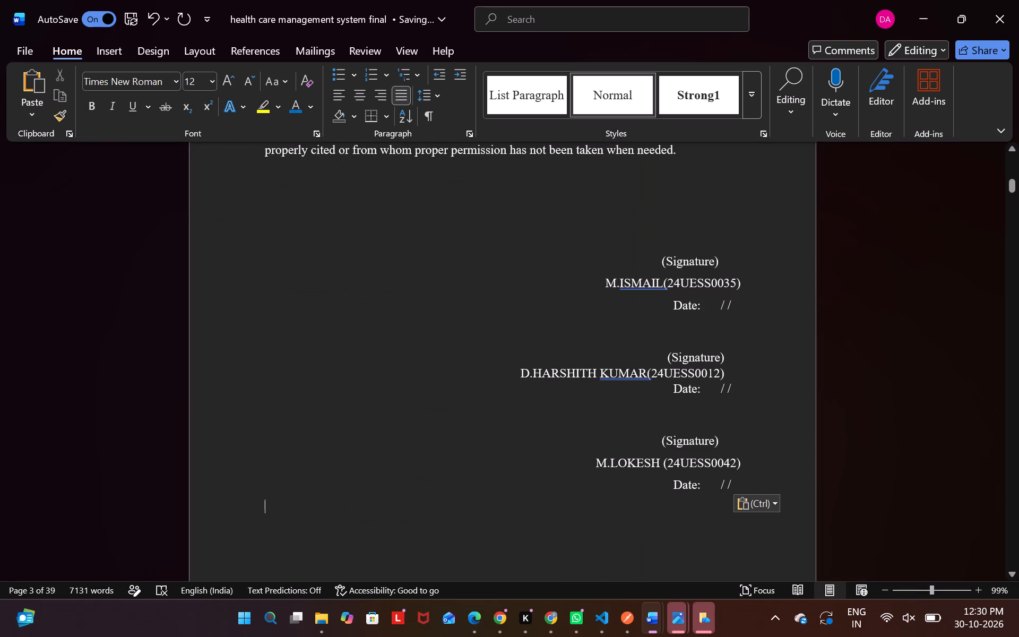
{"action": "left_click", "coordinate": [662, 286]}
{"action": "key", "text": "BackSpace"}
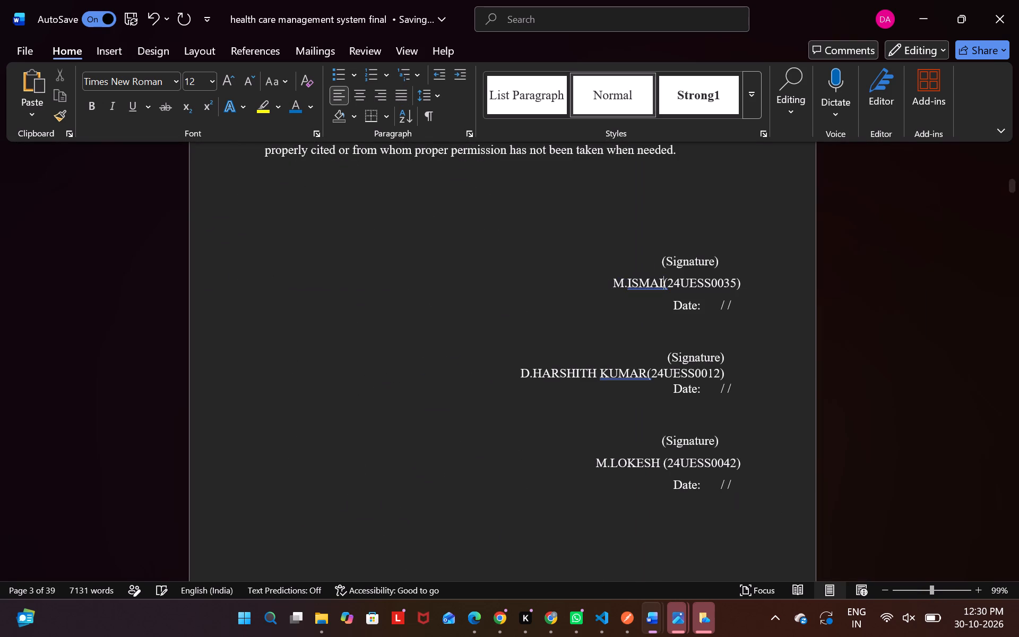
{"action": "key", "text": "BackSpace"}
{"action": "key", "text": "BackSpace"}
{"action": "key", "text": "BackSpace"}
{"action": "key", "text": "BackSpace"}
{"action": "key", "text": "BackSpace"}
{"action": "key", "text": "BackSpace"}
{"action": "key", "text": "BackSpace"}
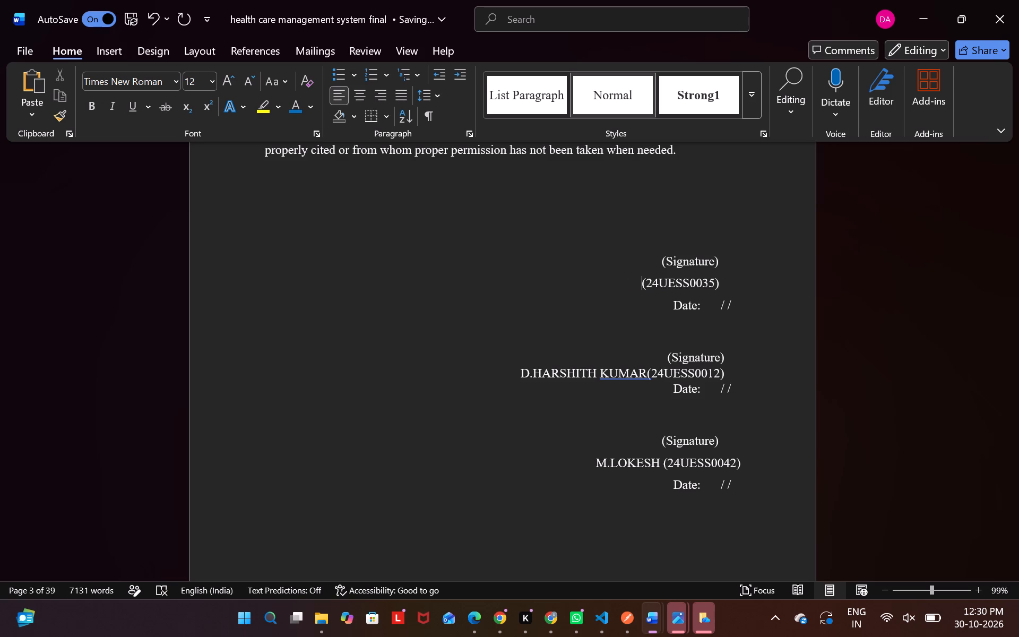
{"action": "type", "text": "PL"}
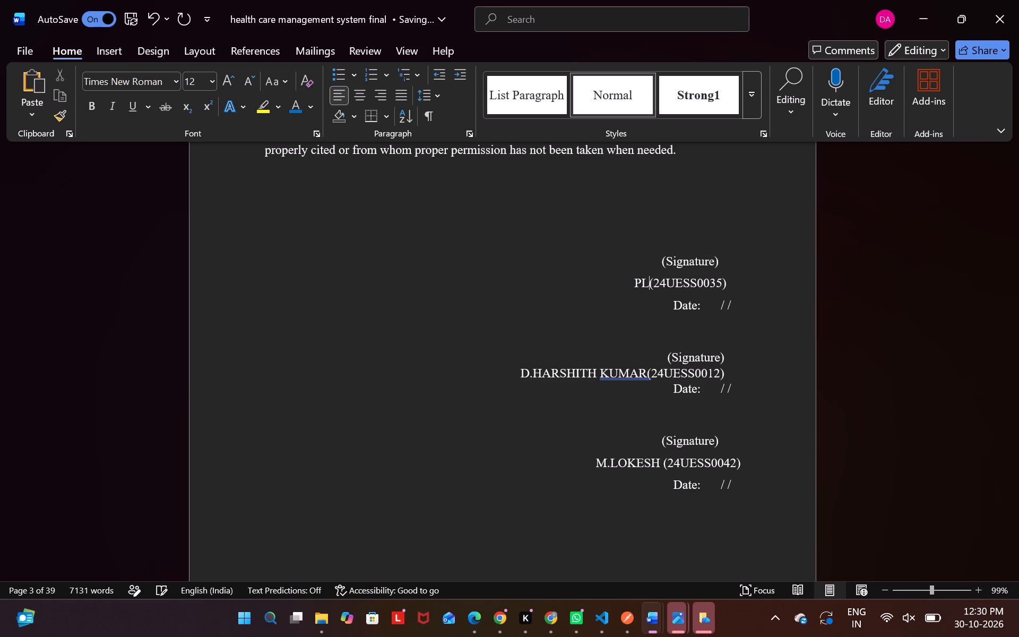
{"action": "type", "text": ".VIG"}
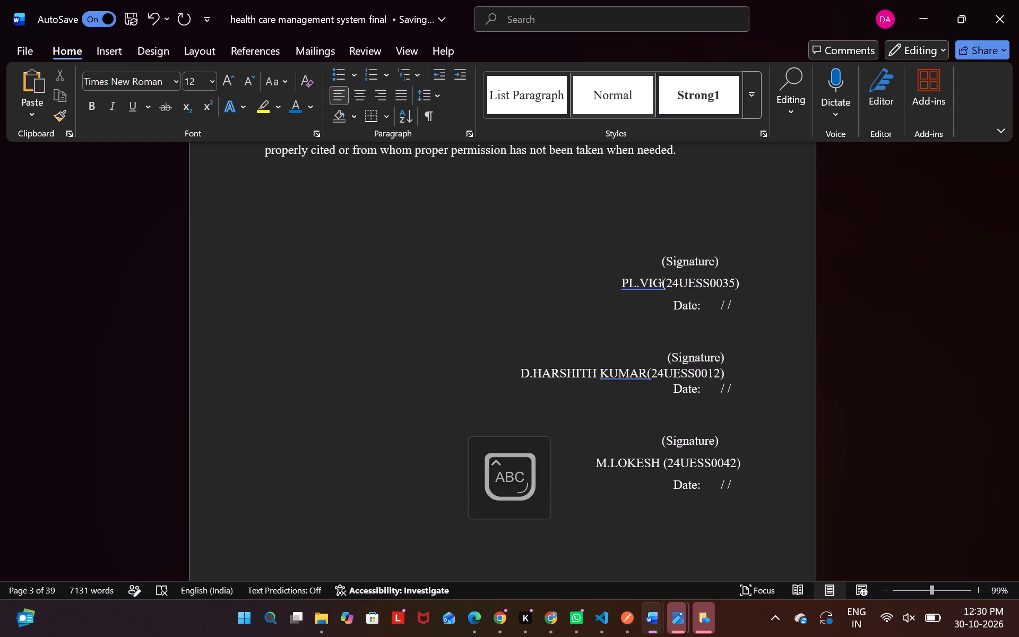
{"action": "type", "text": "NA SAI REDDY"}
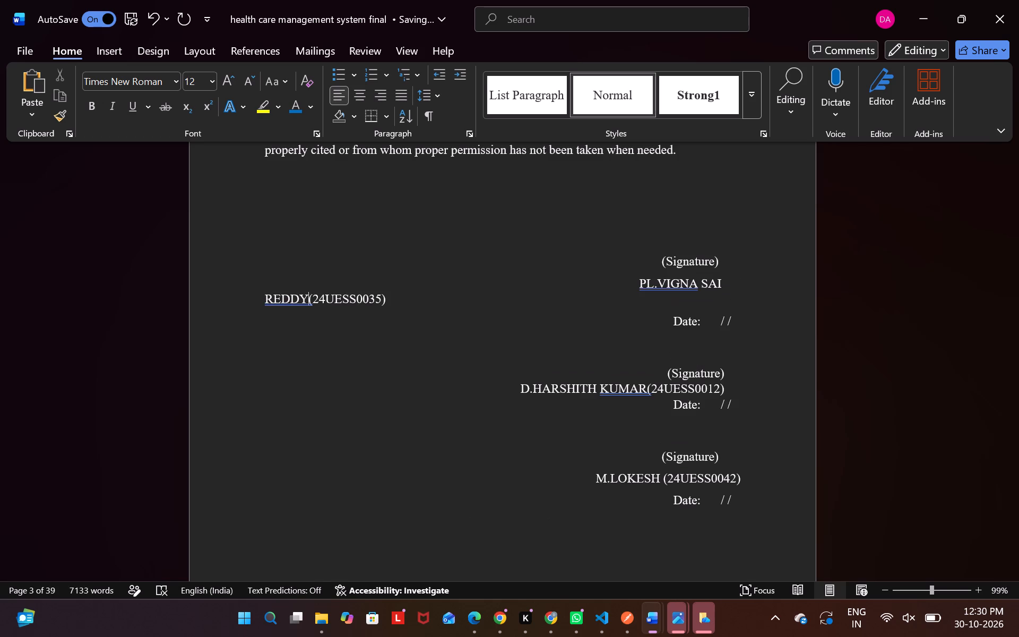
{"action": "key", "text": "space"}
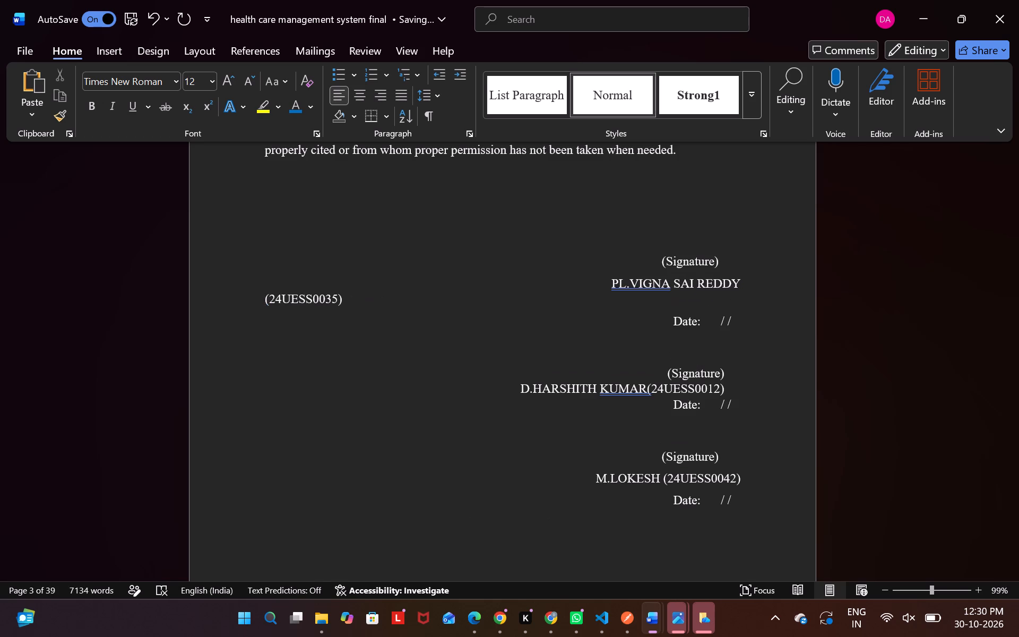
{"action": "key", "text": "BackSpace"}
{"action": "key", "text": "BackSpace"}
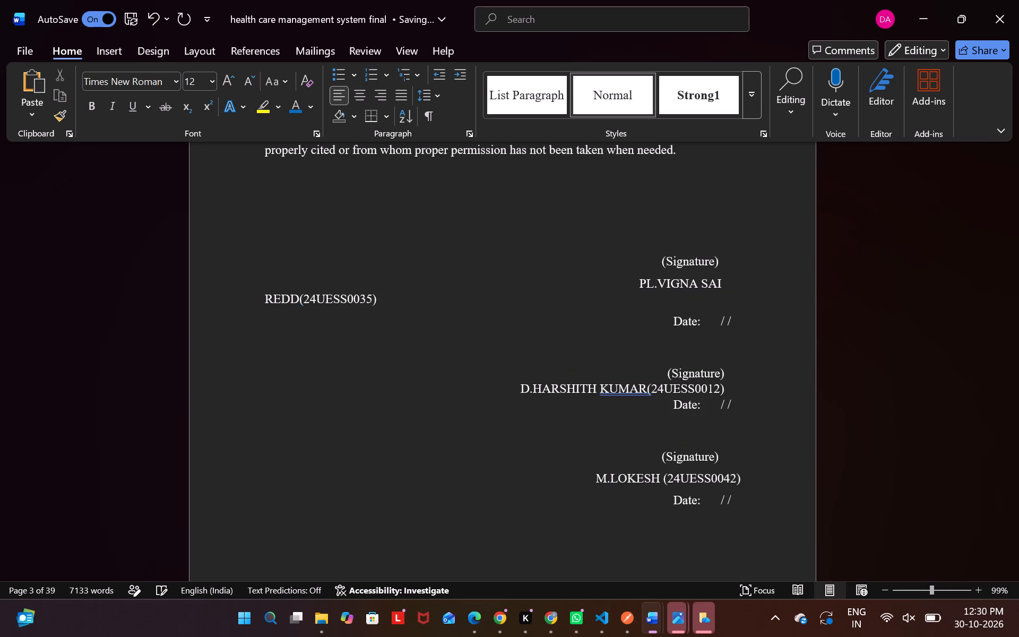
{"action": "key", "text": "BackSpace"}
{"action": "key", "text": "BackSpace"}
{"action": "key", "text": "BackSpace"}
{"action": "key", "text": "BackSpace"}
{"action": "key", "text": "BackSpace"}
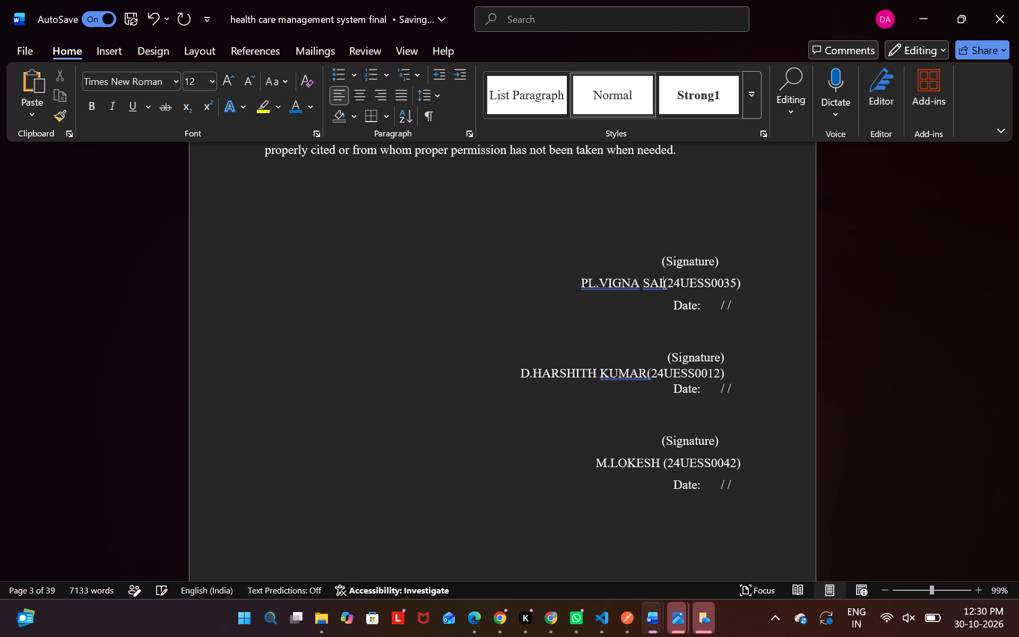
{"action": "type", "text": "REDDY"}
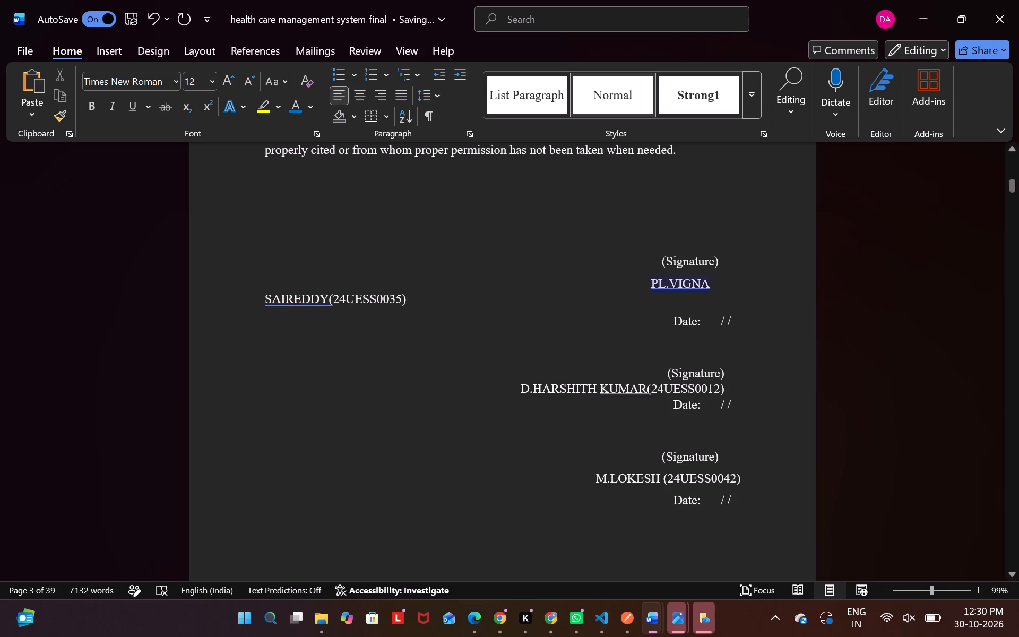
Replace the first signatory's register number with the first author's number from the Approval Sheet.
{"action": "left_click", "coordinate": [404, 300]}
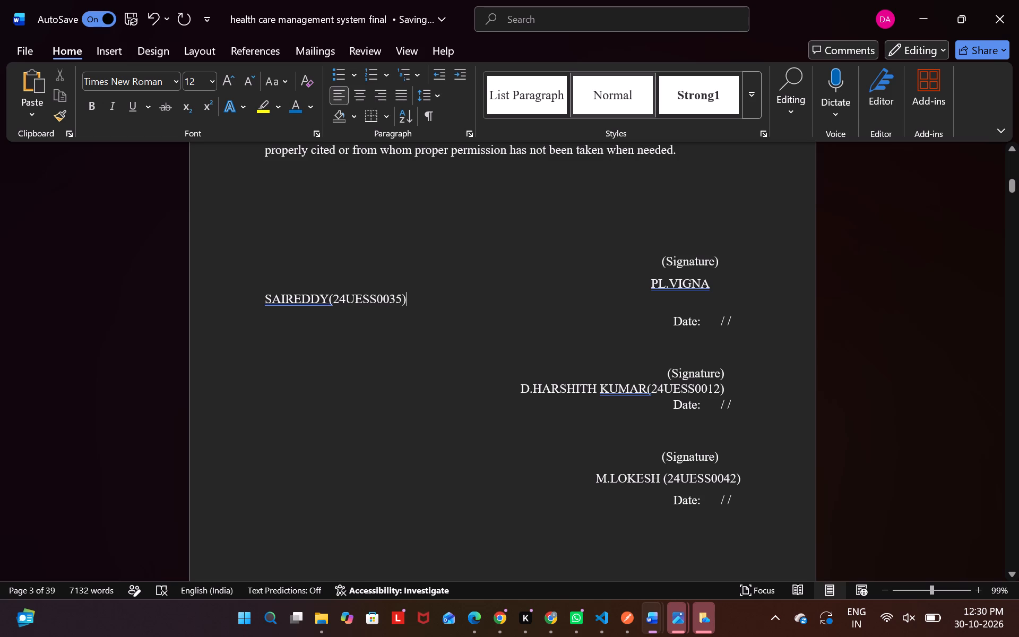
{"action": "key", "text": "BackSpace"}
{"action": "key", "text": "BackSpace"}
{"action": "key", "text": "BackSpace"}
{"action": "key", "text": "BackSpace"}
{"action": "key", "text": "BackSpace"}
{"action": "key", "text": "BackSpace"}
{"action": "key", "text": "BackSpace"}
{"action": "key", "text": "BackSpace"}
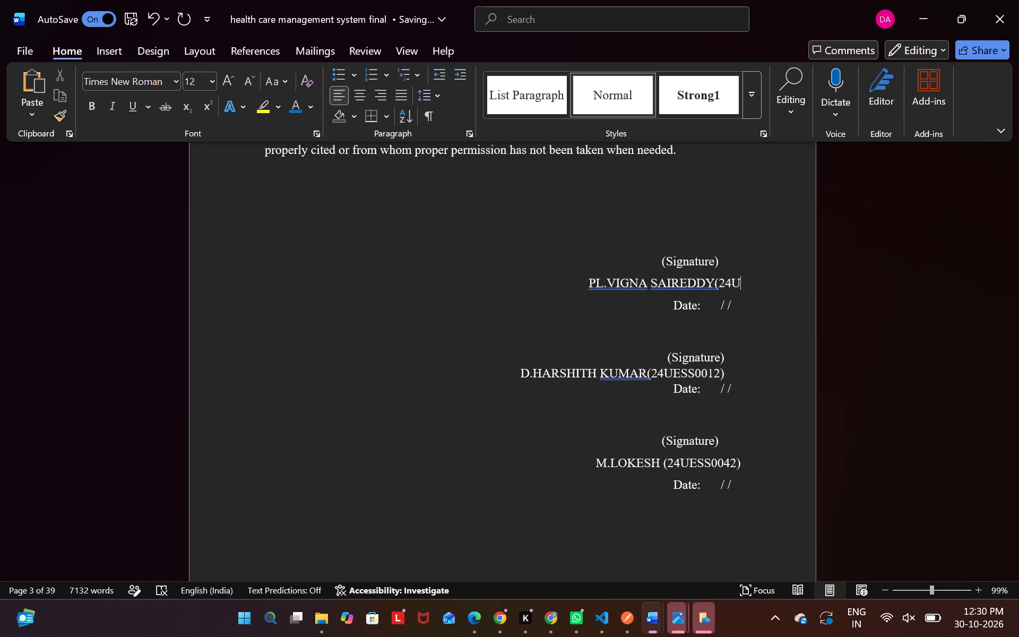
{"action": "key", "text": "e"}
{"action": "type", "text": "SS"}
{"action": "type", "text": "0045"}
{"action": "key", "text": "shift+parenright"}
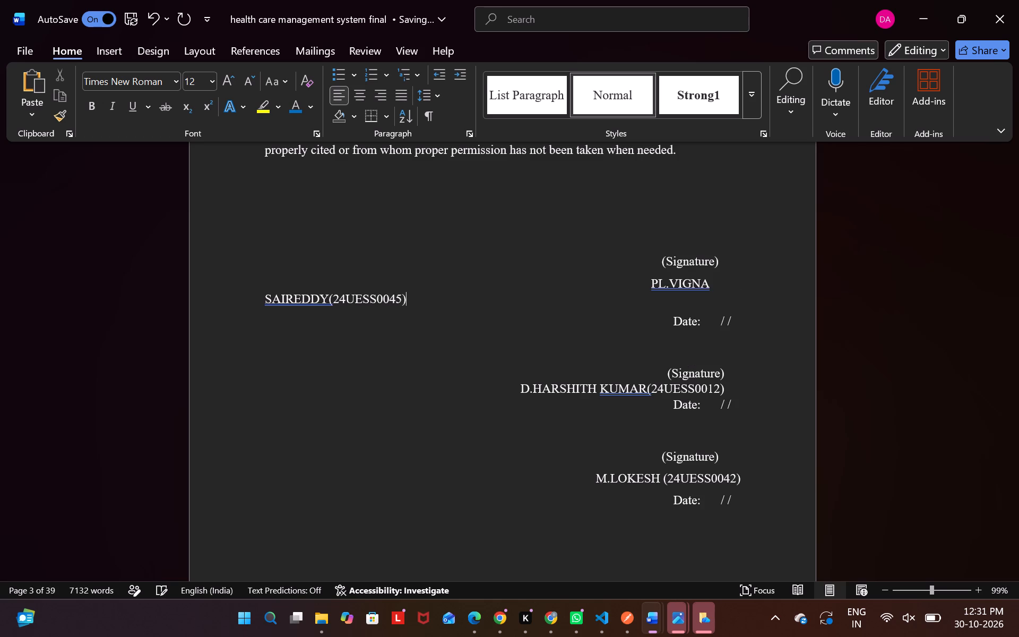
Delete the first author's name and register number, along with the spacing before them, from the first signature entry.
{"action": "left_click_drag", "start_coordinate": [650, 283], "coordinate": [648, 309]}
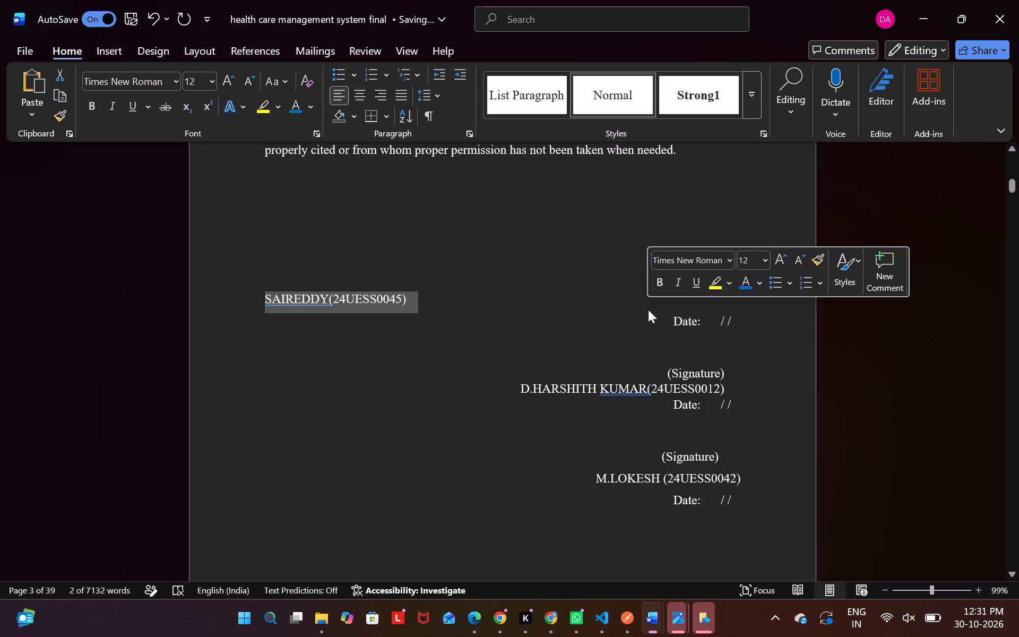
{"action": "key", "text": "BackSpace"}
{"action": "key", "text": "BackSpace"}
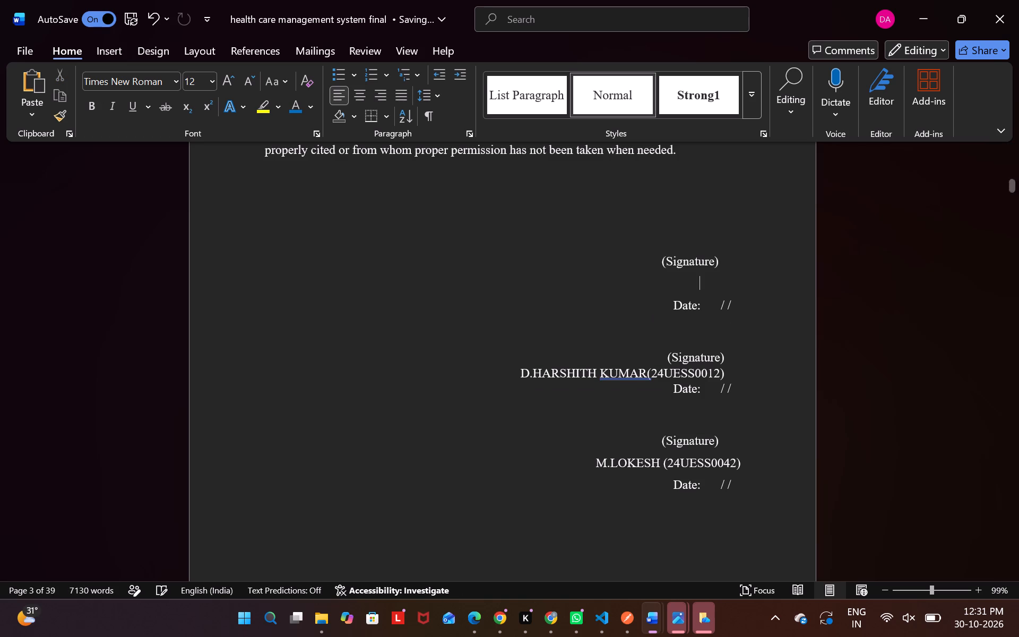
{"action": "key", "text": "BackSpace"}
{"action": "key", "text": "BackSpace"}
{"action": "key", "text": "BackSpace"}
{"action": "key", "text": "BackSpace"}
{"action": "key", "text": "BackSpace"}
{"action": "key", "text": "BackSpace"}
{"action": "key", "text": "BackSpace"}
{"action": "key", "text": "BackSpace"}
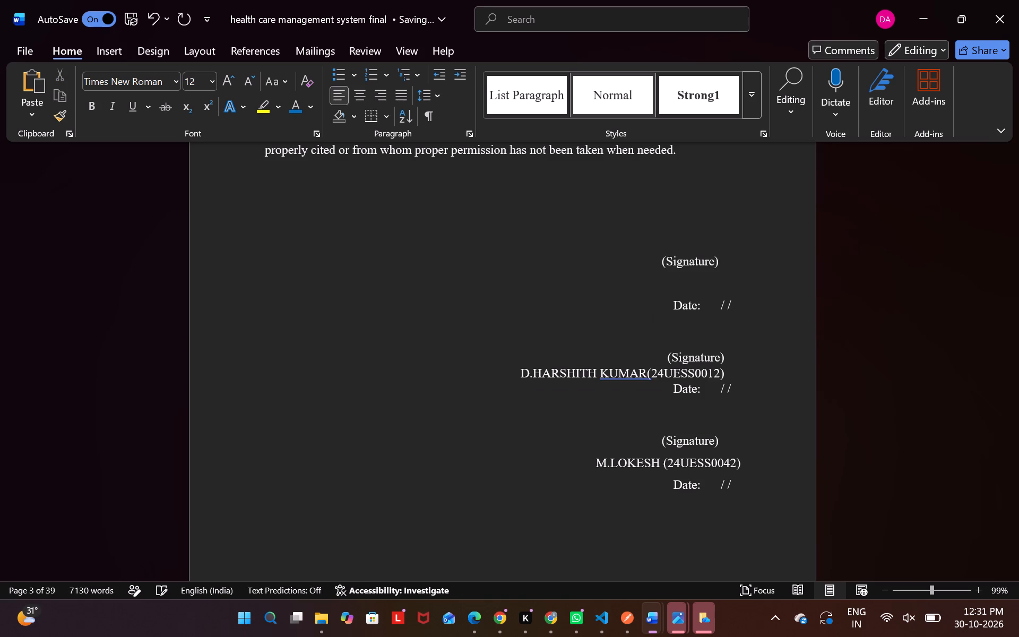
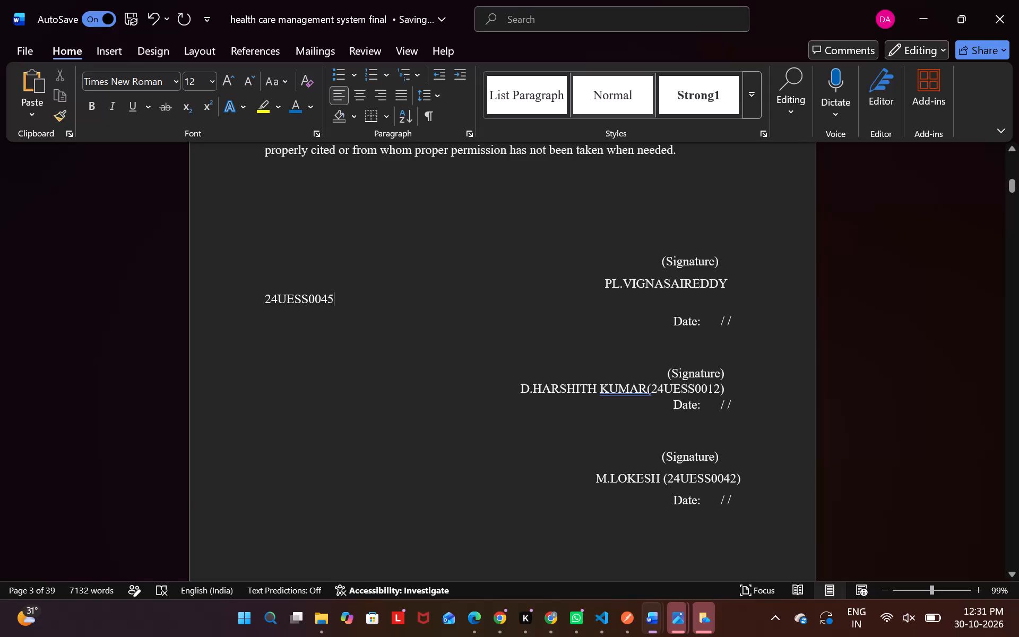
Enclose the first signatory's register number in parentheses in the Declaration signature block.
{"action": "key", "text": "shift+parenright"}
{"action": "key", "text": "Left"}
{"action": "key", "text": "Left"}
{"action": "key", "text": "Left"}
{"action": "key", "text": "Left"}
{"action": "key", "text": "Left"}
{"action": "key", "text": "Left"}
{"action": "key", "text": "Left"}
{"action": "key", "text": "Left"}
{"action": "key", "text": "Left"}
{"action": "key", "text": "Left"}
{"action": "key", "text": "Left"}
{"action": "key", "text": "shift+parenleft"}
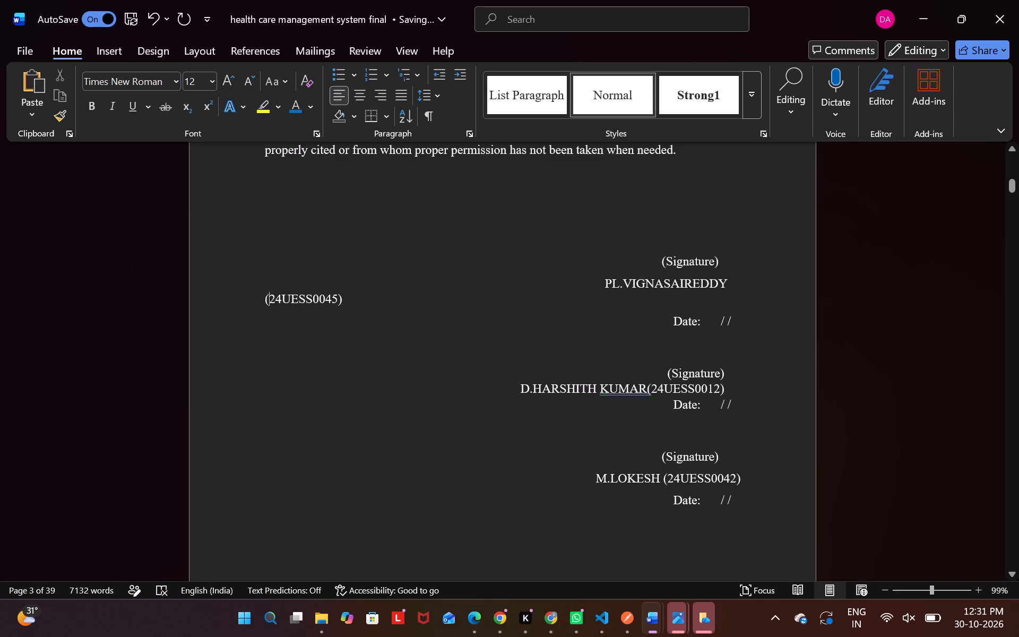
Delete the old name and register number from the second signature entry, keeping its signature and date lines.
{"action": "left_click_drag", "start_coordinate": [518, 389], "coordinate": [716, 390]}
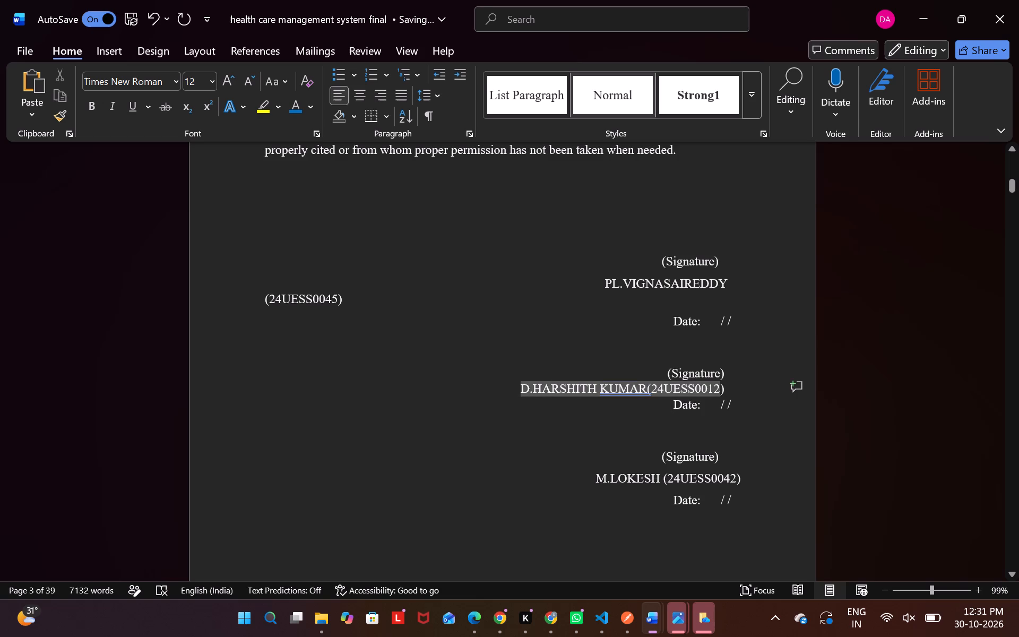
{"action": "left_click_drag", "start_coordinate": [716, 390], "coordinate": [723, 391]}
{"action": "key", "text": "BackSpace"}
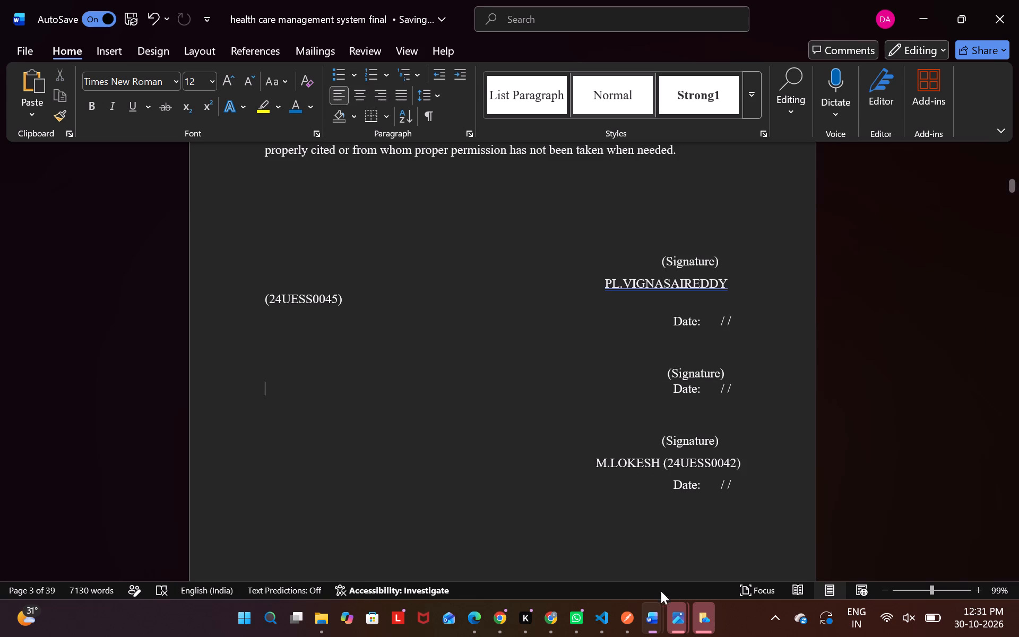
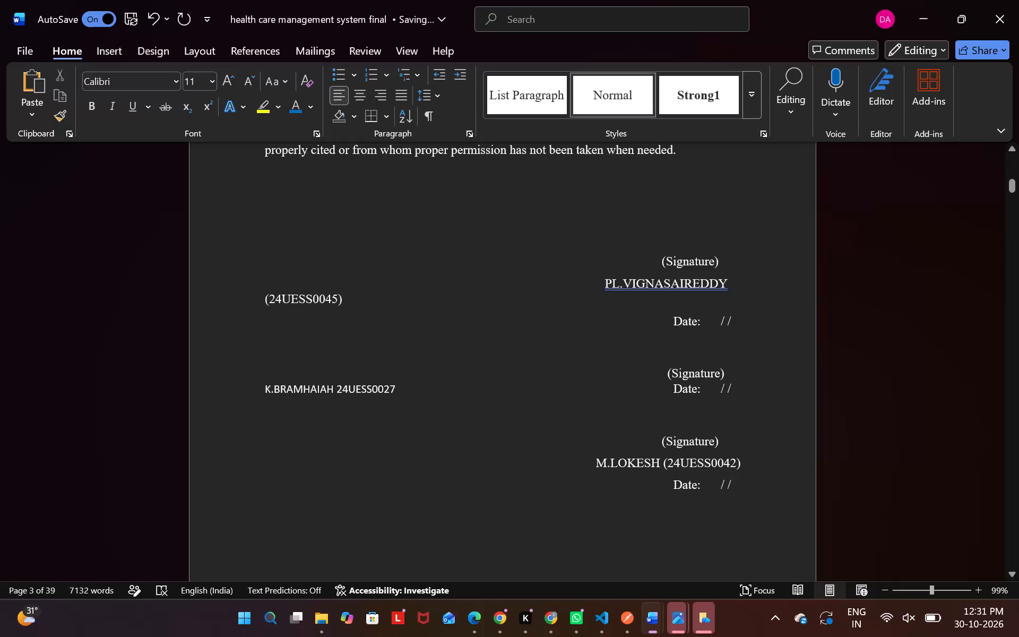
Delete the old name and register number from the third signature entry in the Declaration, keeping its signature and date lines.
{"action": "left_click_drag", "start_coordinate": [596, 464], "coordinate": [747, 462]}
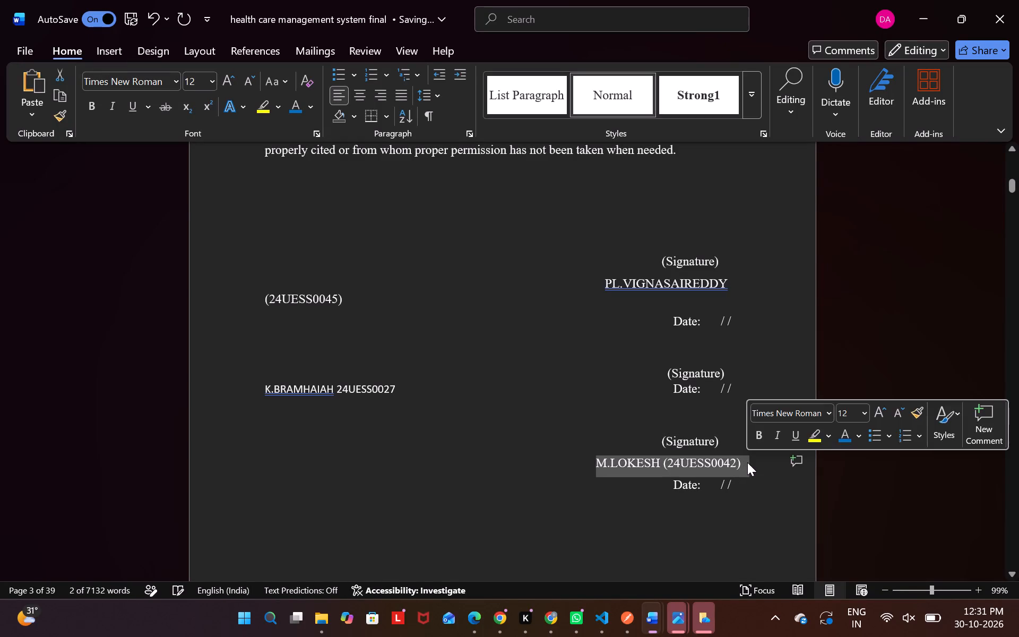
{"action": "key", "text": "BackSpace"}
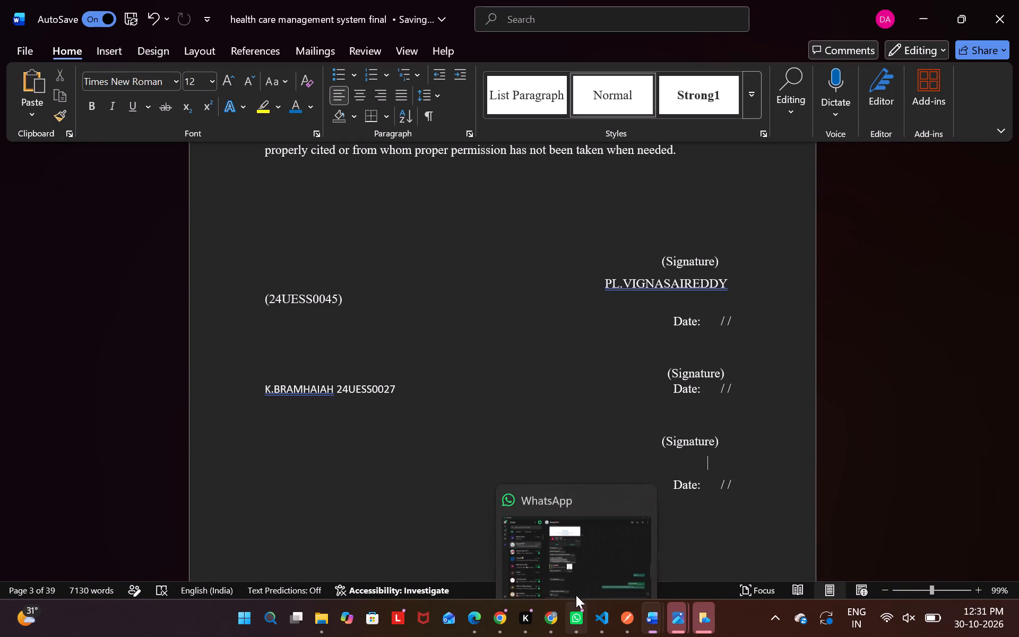
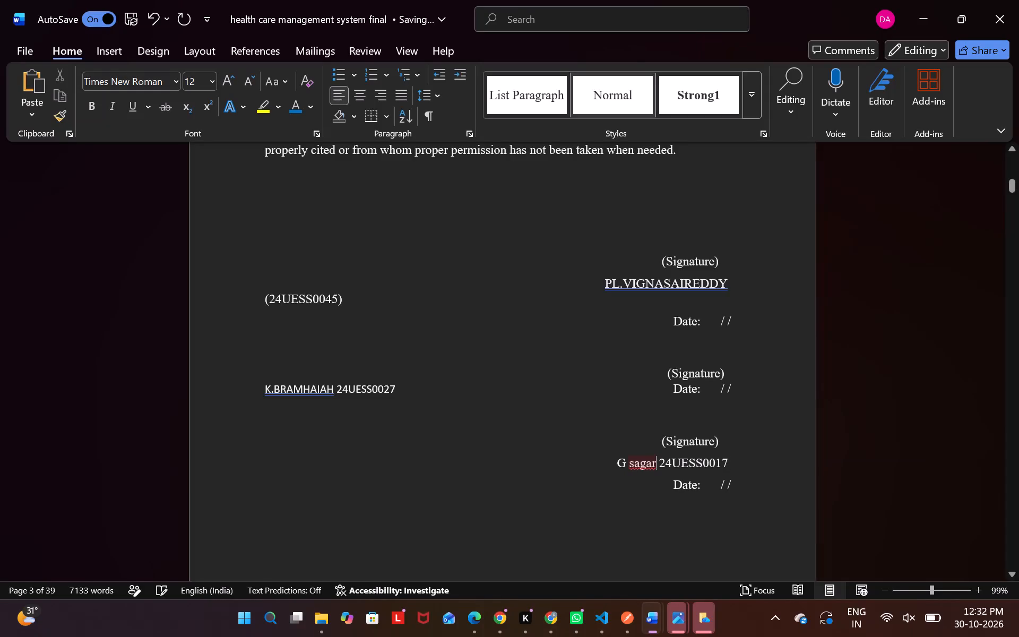
Retype the author's name in the third Declaration signature entry in capitals, with a period after the initial.
{"action": "key", "text": "BackSpace"}
{"action": "key", "text": "BackSpace"}
{"action": "key", "text": "BackSpace"}
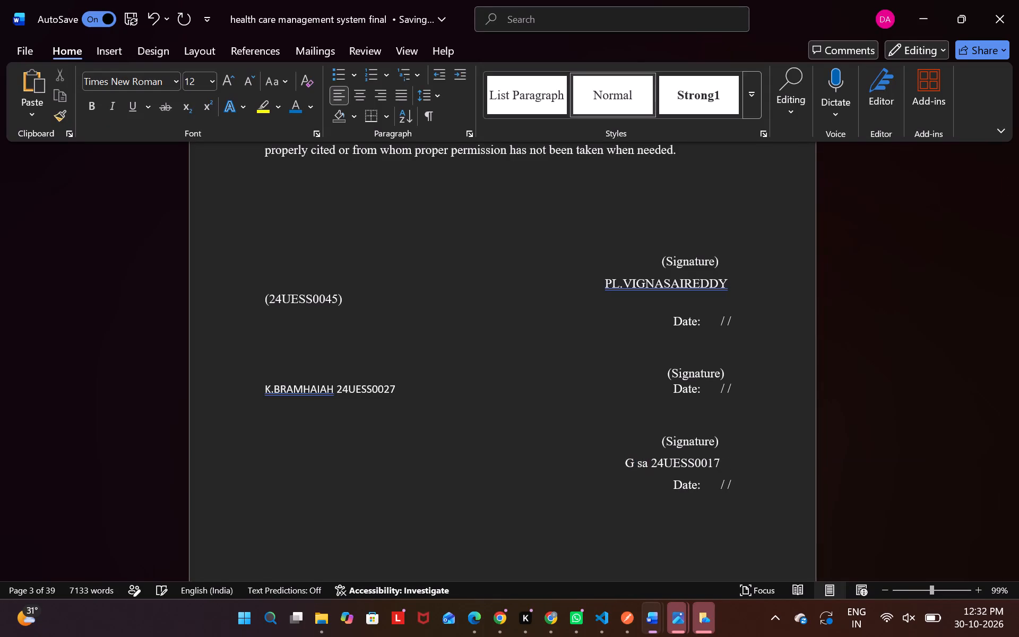
{"action": "key", "text": "BackSpace"}
{"action": "key", "text": "BackSpace"}
{"action": "key", "text": "BackSpace"}
{"action": "key", "text": "BackSpace"}
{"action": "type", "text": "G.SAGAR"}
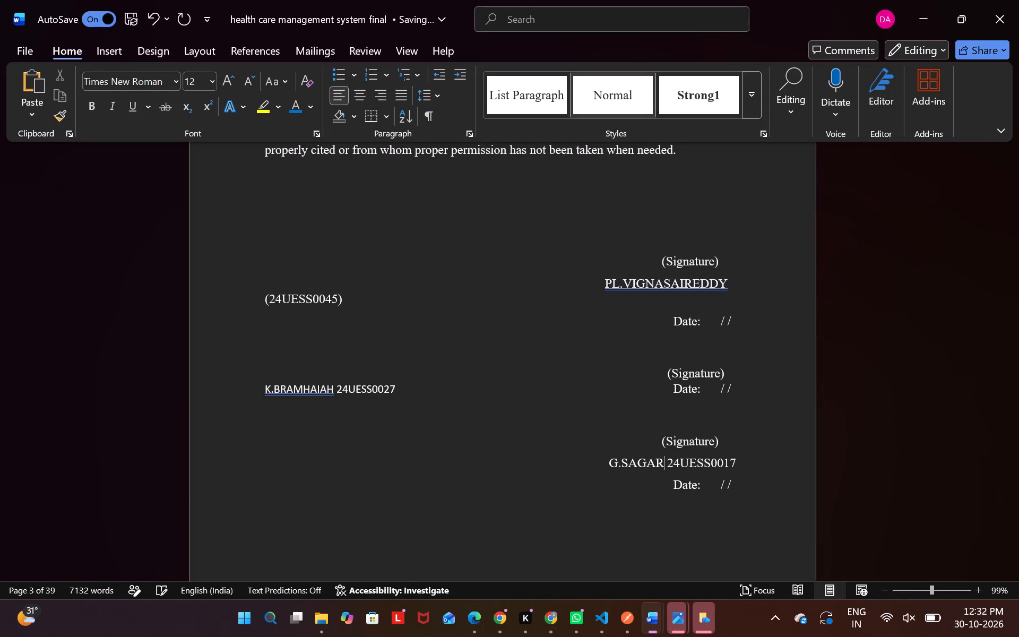
Right-align the entire Declaration signature block, from the first signature line through the third entry's date.
{"action": "left_click_drag", "start_coordinate": [617, 236], "coordinate": [740, 421]}
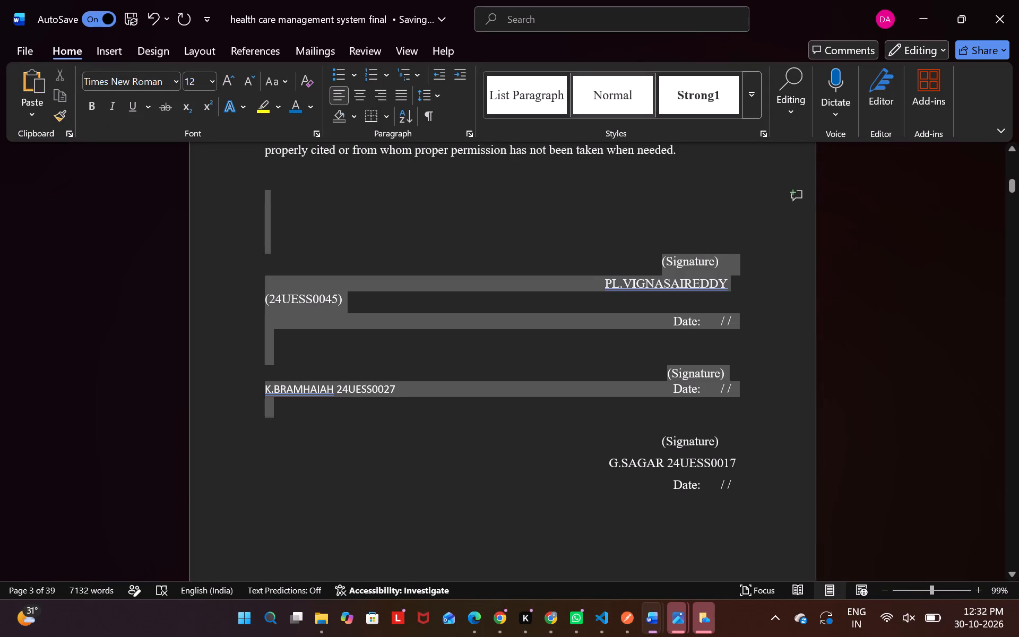
{"action": "left_click_drag", "start_coordinate": [740, 421], "coordinate": [747, 488]}
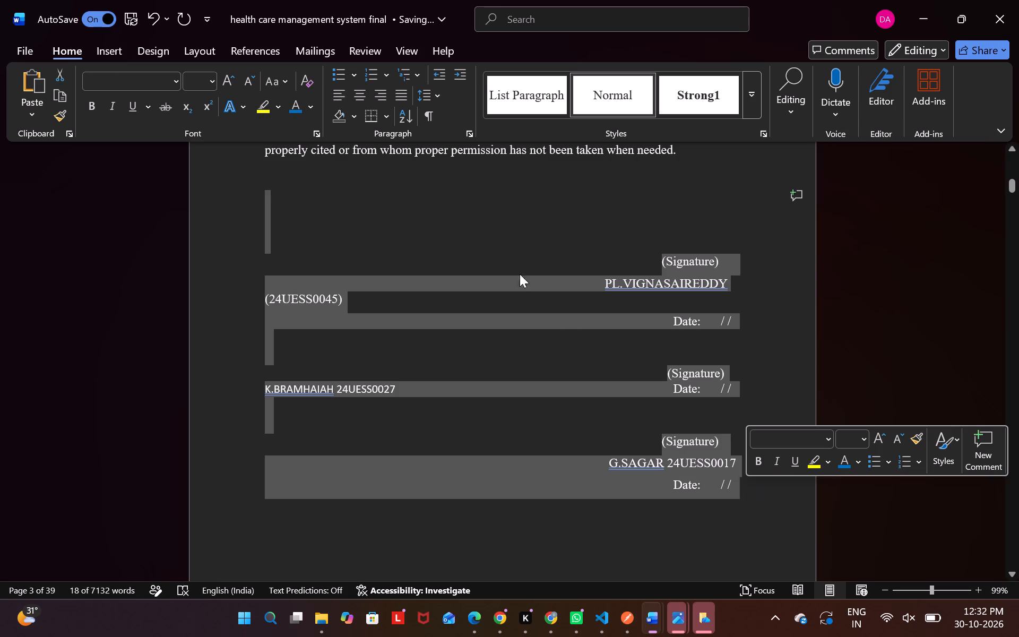
{"action": "left_click", "coordinate": [379, 97]}
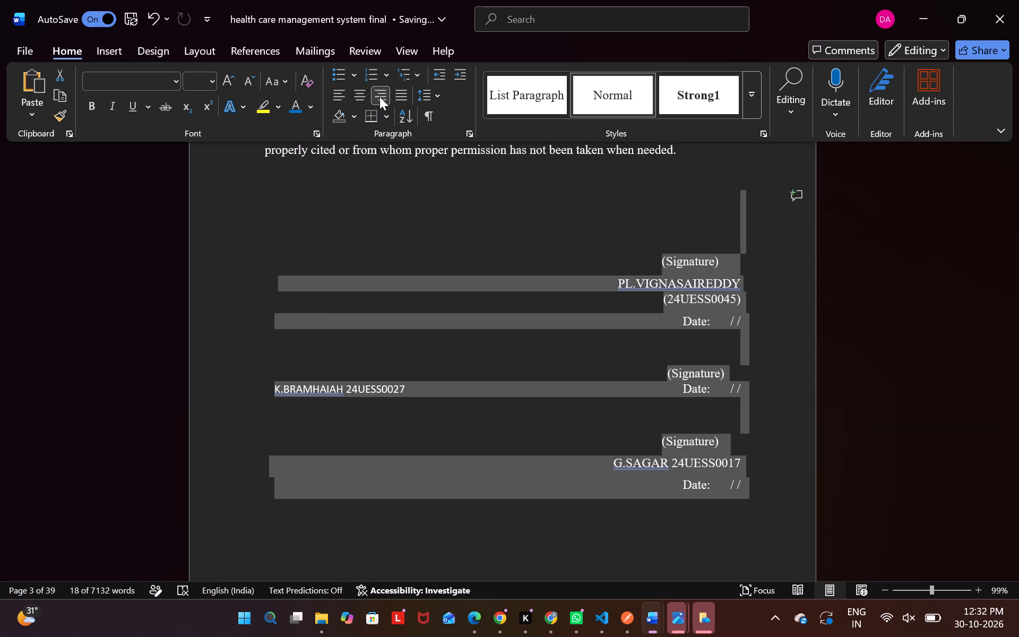
{"action": "left_click", "coordinate": [398, 95]}
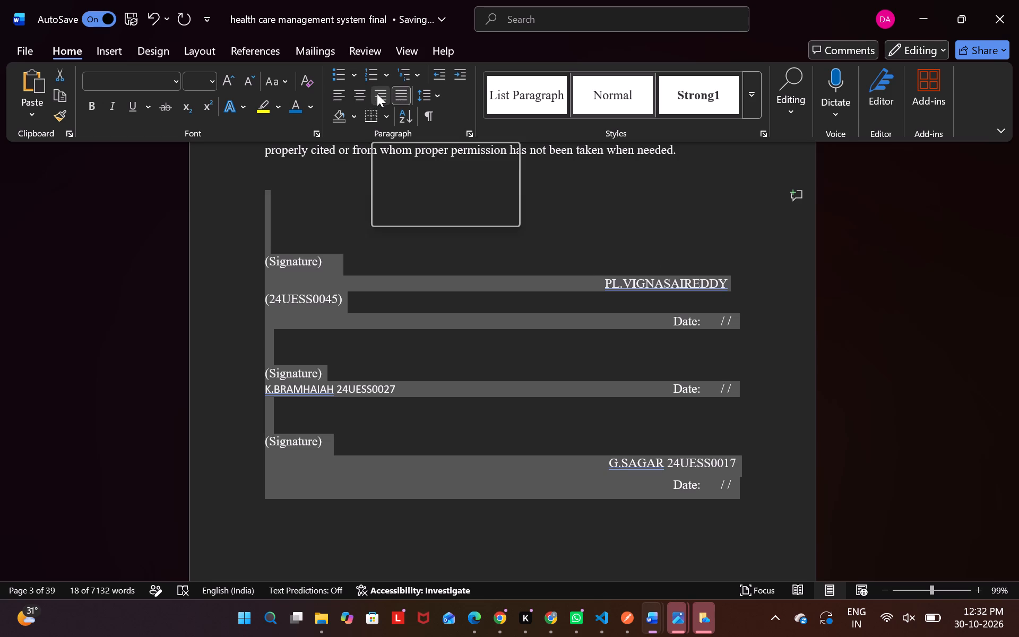
{"action": "left_click", "coordinate": [377, 93]}
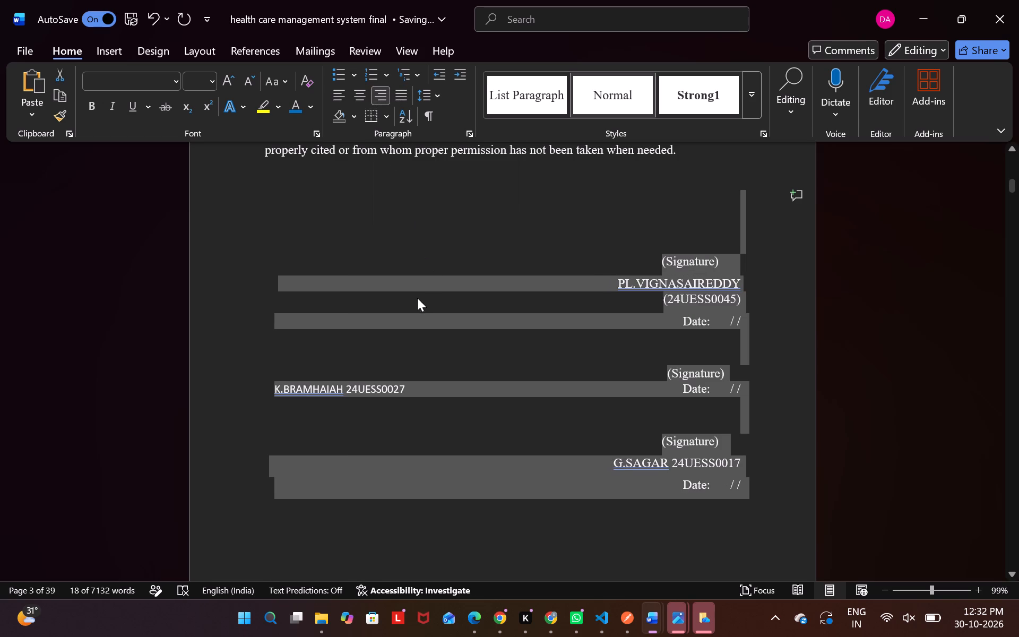
{"action": "left_click", "coordinate": [415, 300]}
Enclose the second author's register number in parentheses.
{"action": "left_click", "coordinate": [424, 388]}
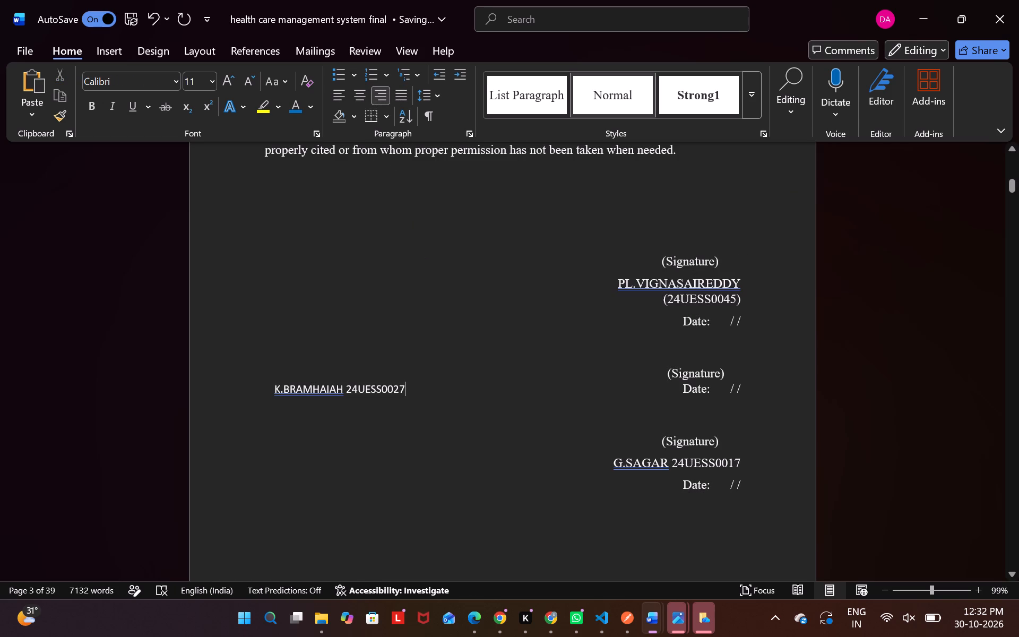
{"action": "key", "text": "shift+parenright"}
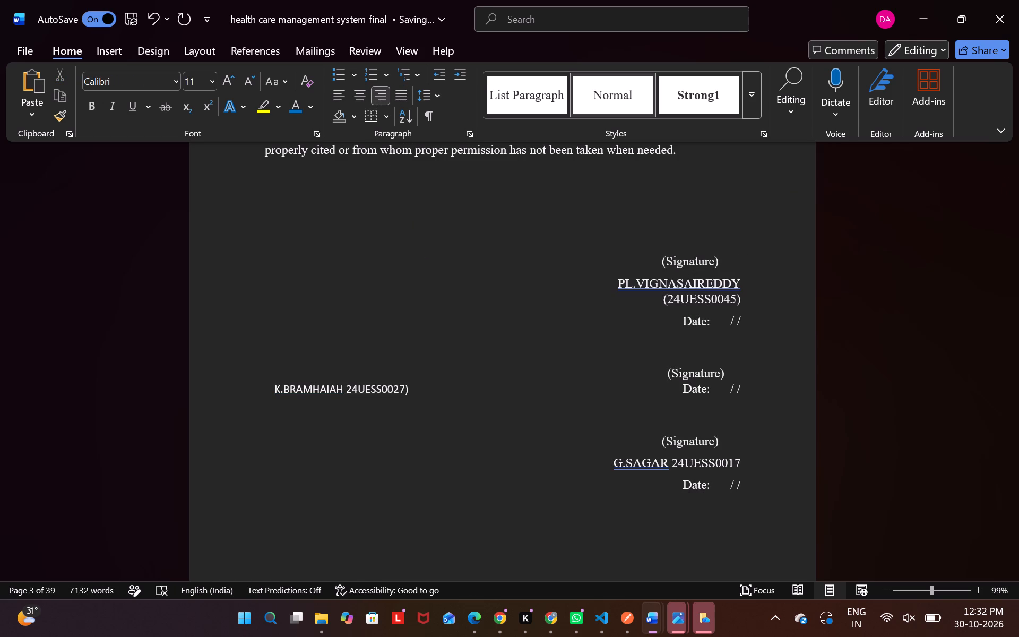
{"action": "key", "text": "Left"}
{"action": "key", "text": "Left"}
{"action": "key", "text": "Left"}
{"action": "key", "text": "Left"}
{"action": "key", "text": "Left"}
{"action": "key", "text": "Left"}
{"action": "key", "text": "Left"}
{"action": "key", "text": "Left"}
{"action": "key", "text": "Left"}
{"action": "key", "text": "Left"}
{"action": "key", "text": "Left"}
{"action": "key", "text": "shift+parenleft"}
Insert a line break after the second author's register number, putting the date on its own line.
{"action": "key", "text": "Right"}
{"action": "key", "text": "Right"}
{"action": "key", "text": "Right"}
{"action": "key", "text": "Right"}
{"action": "key", "text": "Right"}
{"action": "key", "text": "Right"}
{"action": "key", "text": "Right"}
{"action": "key", "text": "Right"}
{"action": "key", "text": "Right"}
{"action": "key", "text": "Right"}
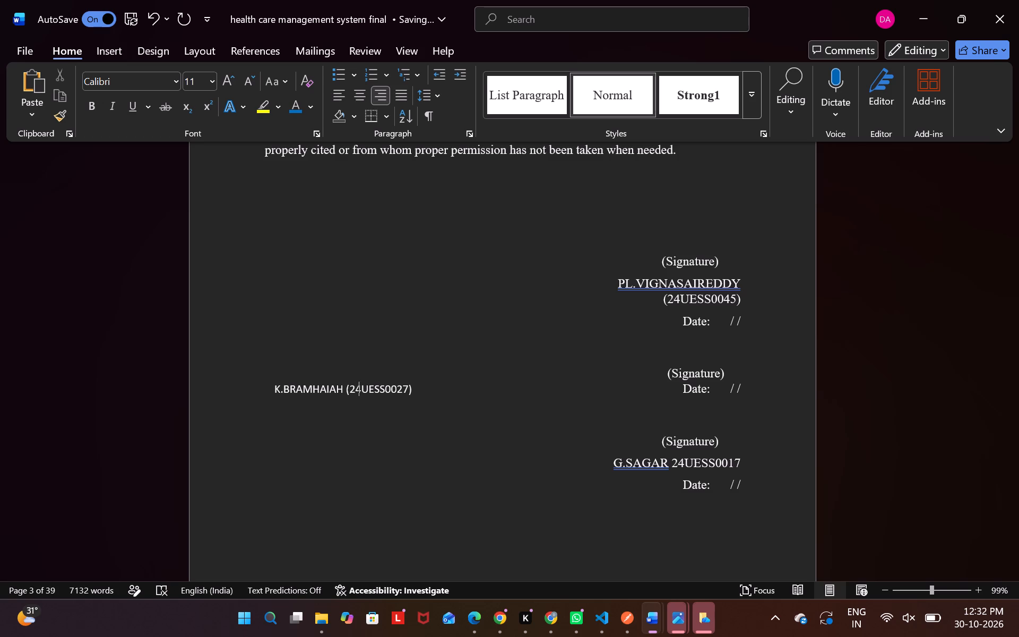
{"action": "key", "text": "Right"}
{"action": "key", "text": "Return"}
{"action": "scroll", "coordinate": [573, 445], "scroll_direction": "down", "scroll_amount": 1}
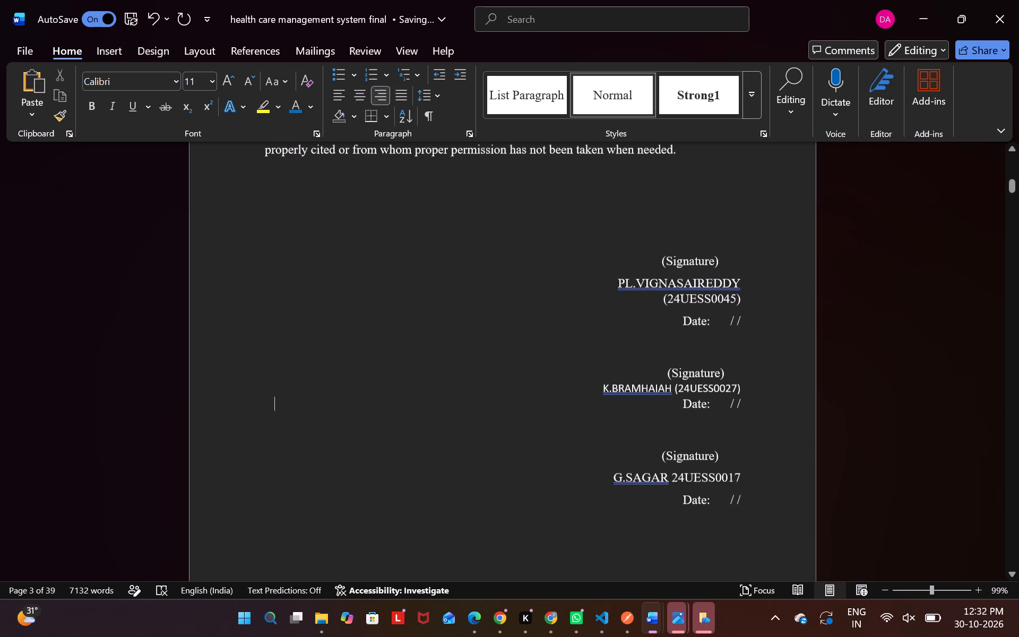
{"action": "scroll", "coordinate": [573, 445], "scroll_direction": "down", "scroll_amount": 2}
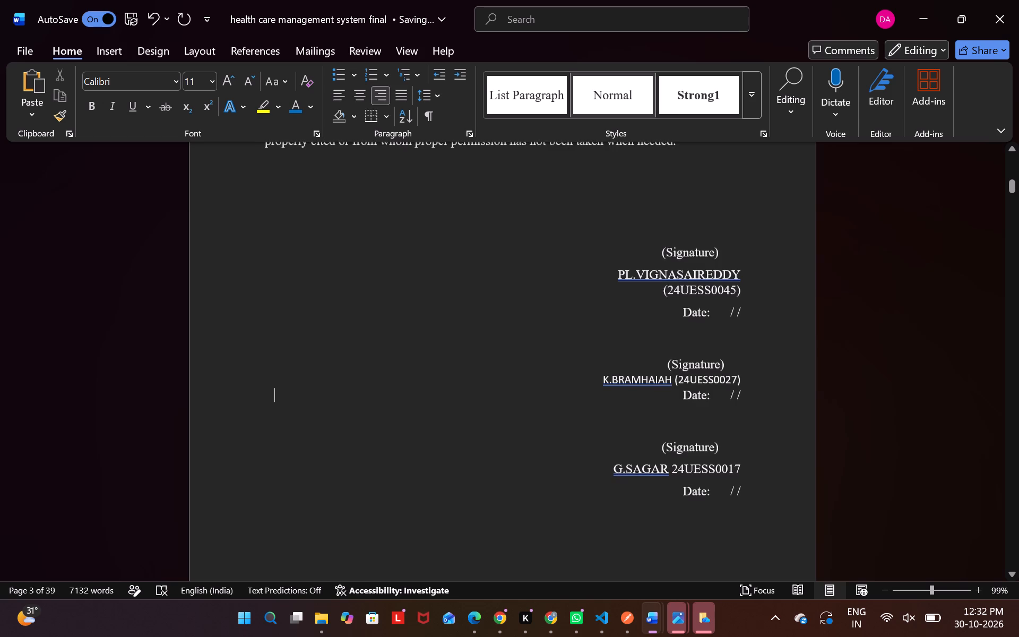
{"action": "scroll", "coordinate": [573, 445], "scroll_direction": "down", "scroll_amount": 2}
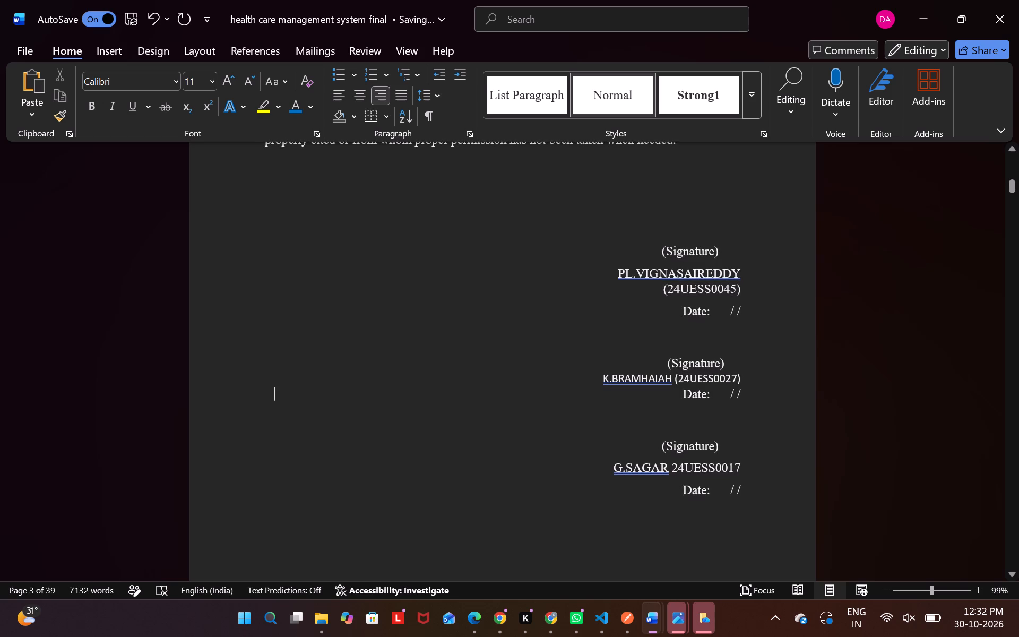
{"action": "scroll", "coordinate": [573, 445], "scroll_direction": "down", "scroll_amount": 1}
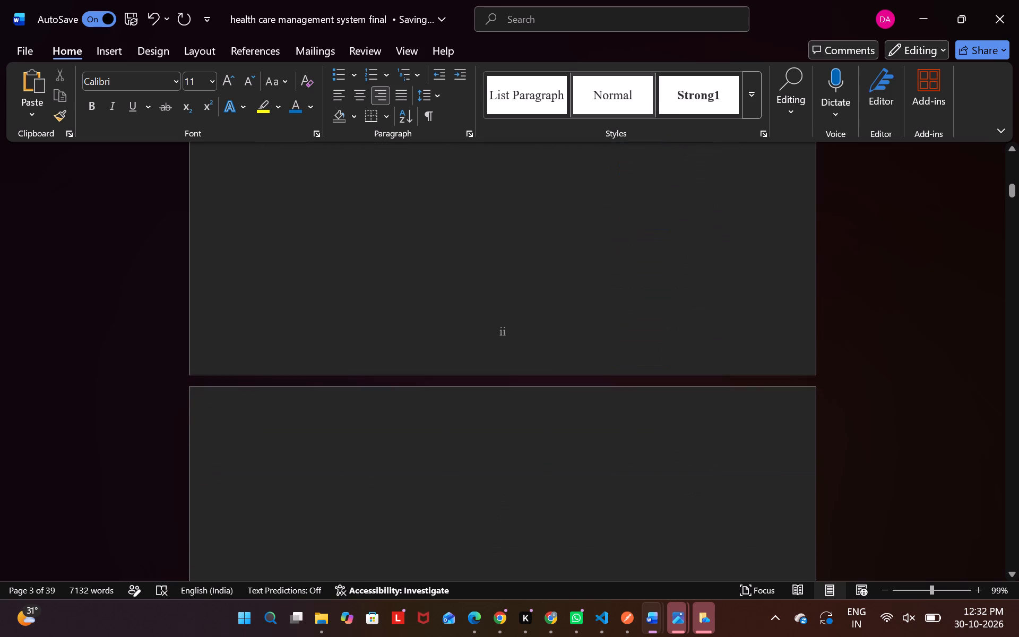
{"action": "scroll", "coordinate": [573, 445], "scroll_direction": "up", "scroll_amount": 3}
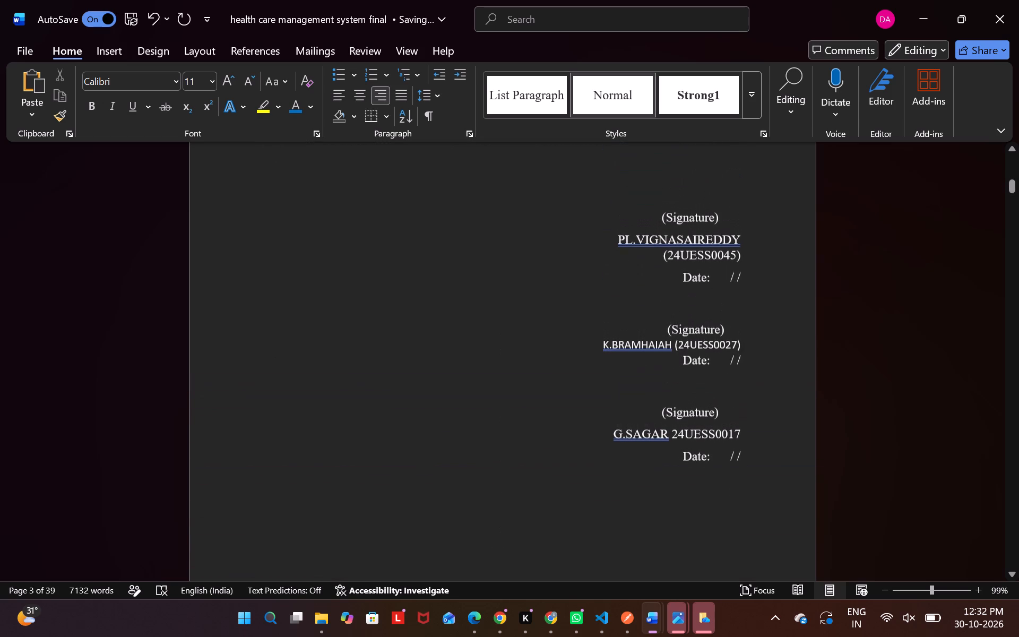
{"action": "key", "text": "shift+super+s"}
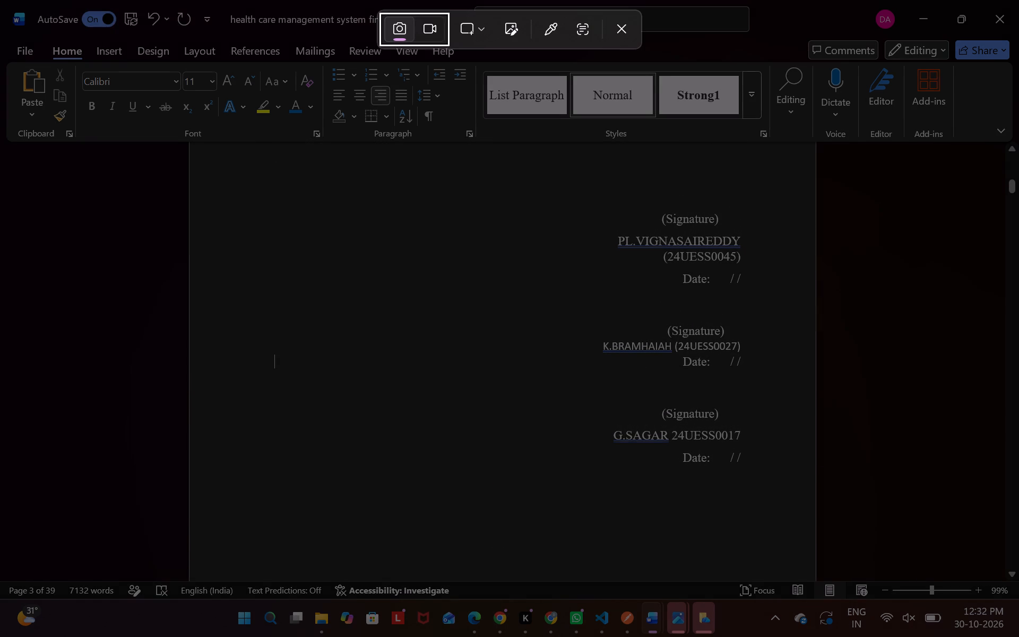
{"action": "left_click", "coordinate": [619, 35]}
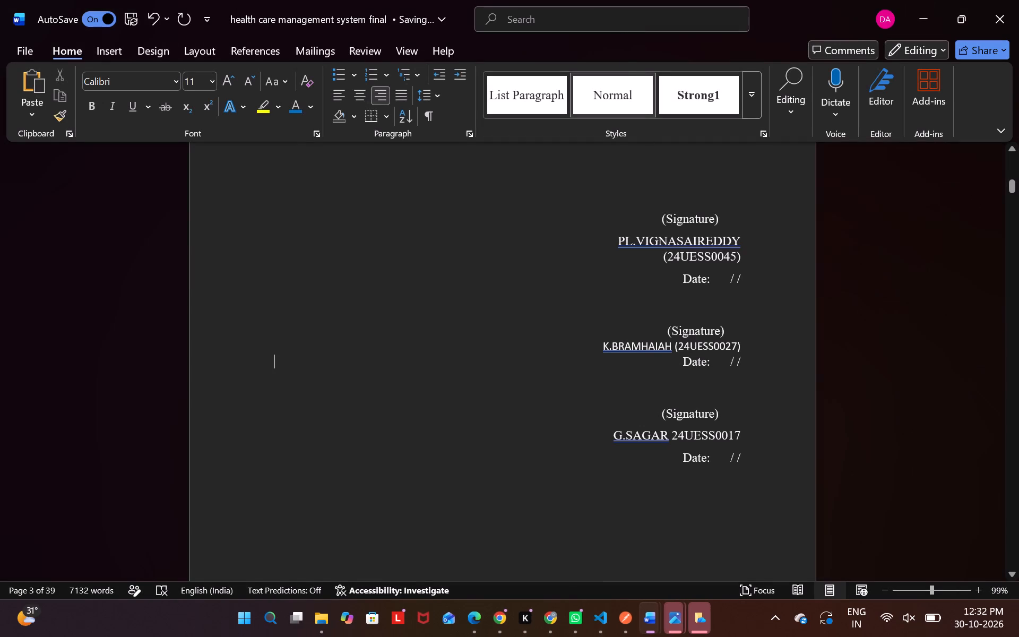
Add two spaces within the first author's name to separate its given names and surname.
{"action": "left_click", "coordinate": [677, 241]}
{"action": "key", "text": "space"}
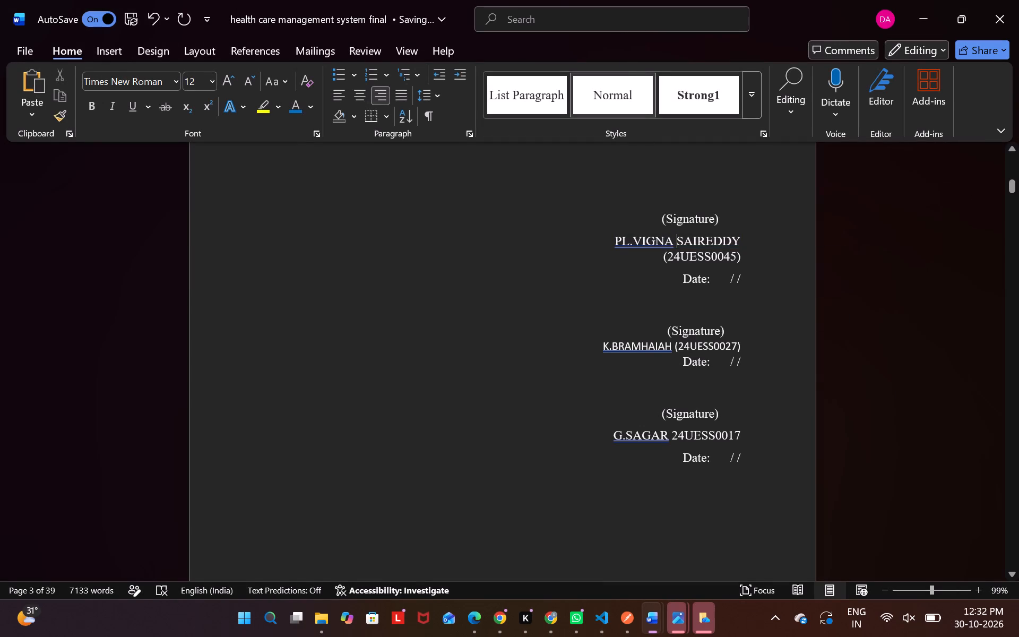
{"action": "left_click", "coordinate": [697, 242]}
{"action": "key", "text": "space"}
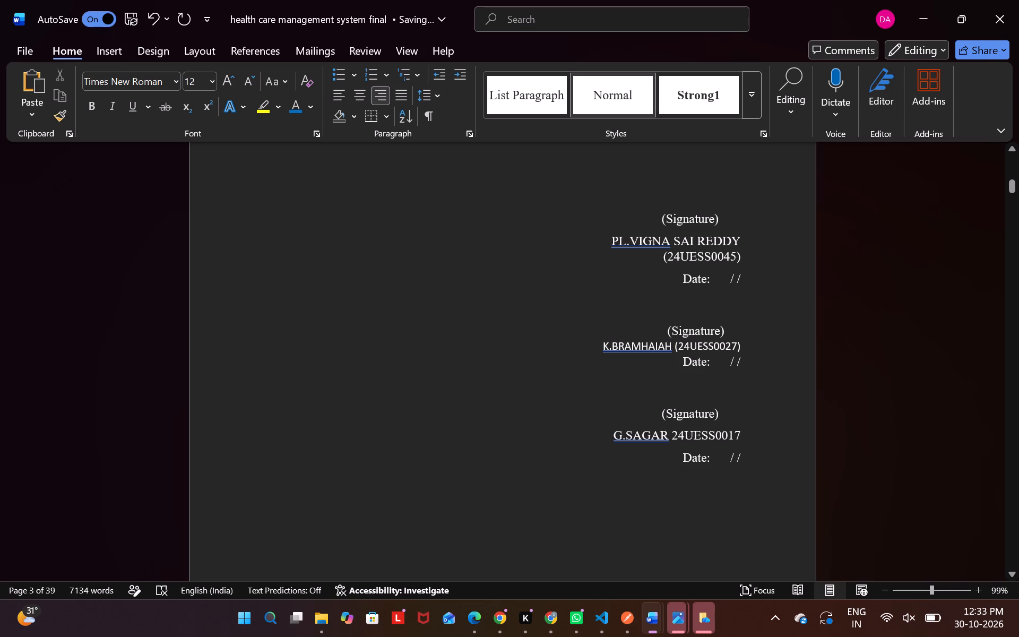
Delete three characters of blank spacing before the first author's name.
{"action": "left_click", "coordinate": [606, 243]}
{"action": "key", "text": "BackSpace"}
{"action": "key", "text": "BackSpace"}
{"action": "key", "text": "BackSpace"}
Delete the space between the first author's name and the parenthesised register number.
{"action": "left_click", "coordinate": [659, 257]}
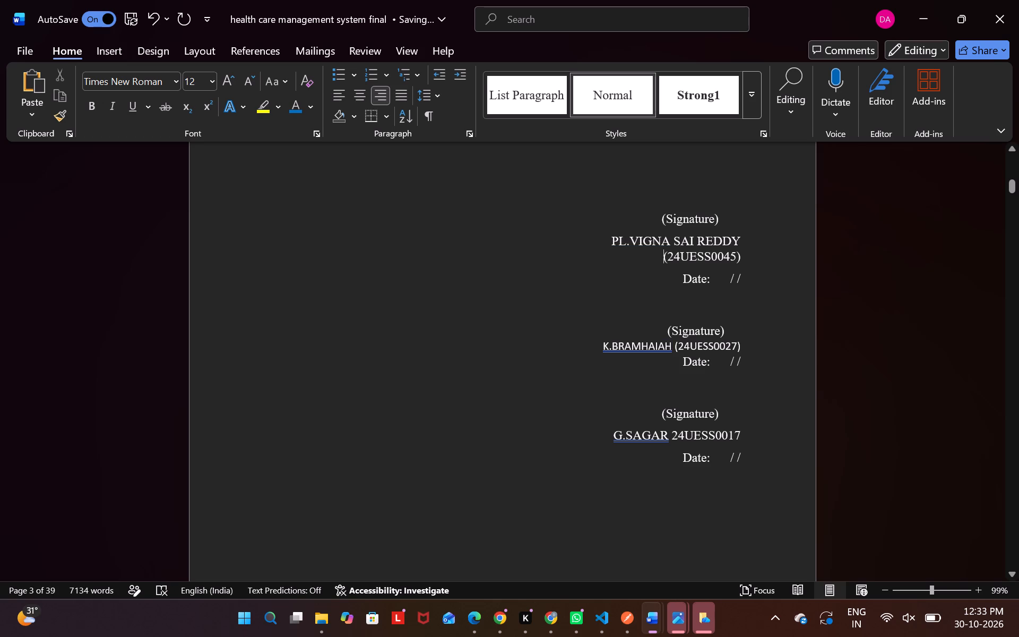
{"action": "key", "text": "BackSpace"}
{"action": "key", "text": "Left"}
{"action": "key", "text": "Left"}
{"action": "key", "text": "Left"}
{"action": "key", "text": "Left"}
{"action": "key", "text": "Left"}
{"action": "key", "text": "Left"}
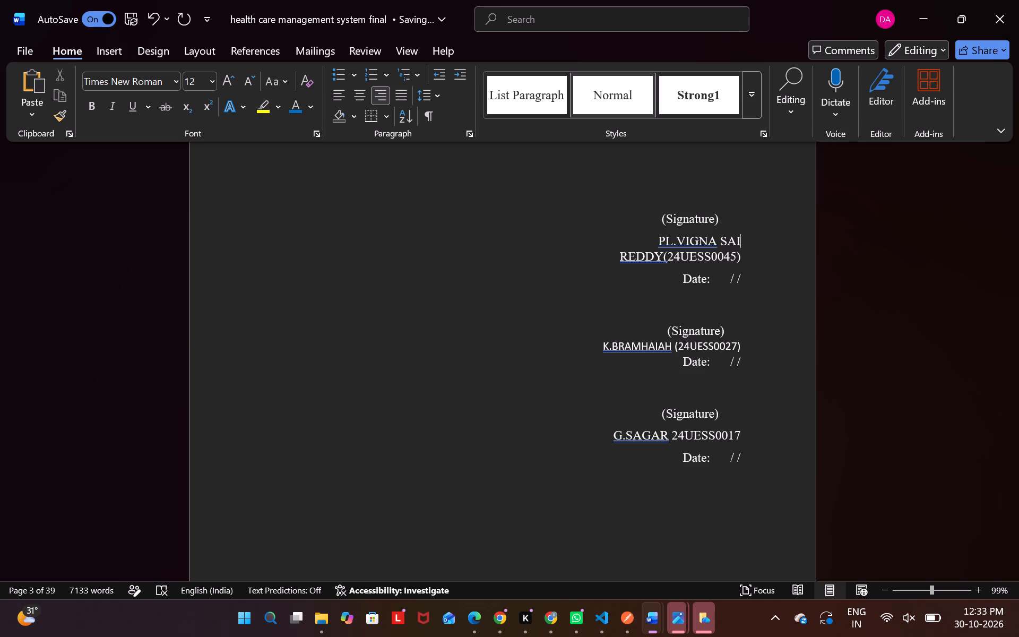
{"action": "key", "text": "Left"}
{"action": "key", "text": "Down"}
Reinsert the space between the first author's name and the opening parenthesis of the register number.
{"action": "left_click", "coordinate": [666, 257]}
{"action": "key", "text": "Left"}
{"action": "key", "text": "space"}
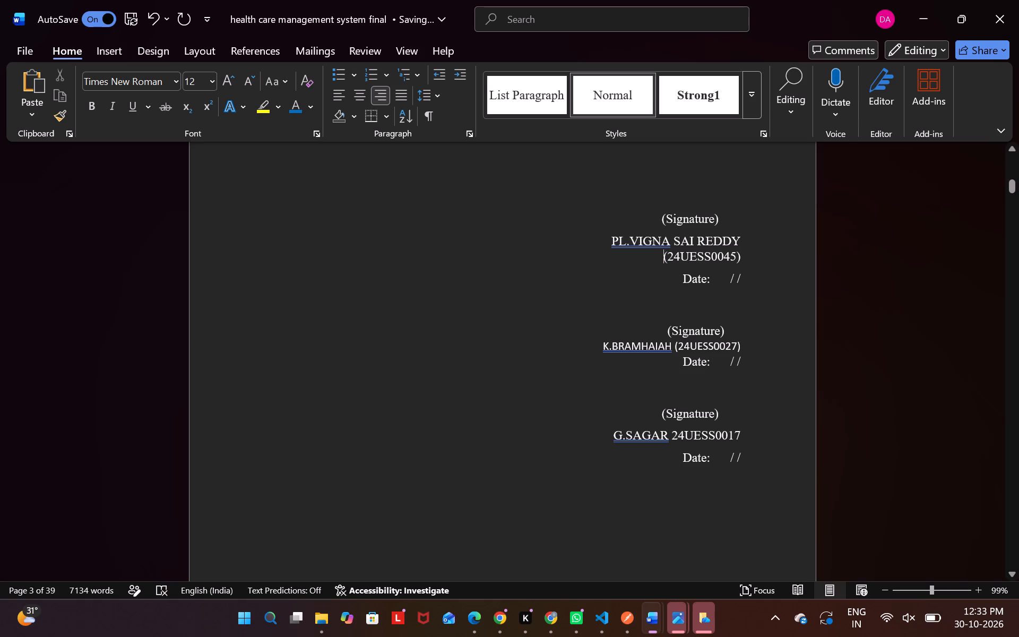
Capture a rectangular screenshot of the three-entry Declaration signature block.
{"action": "key", "text": "shift+super+s"}
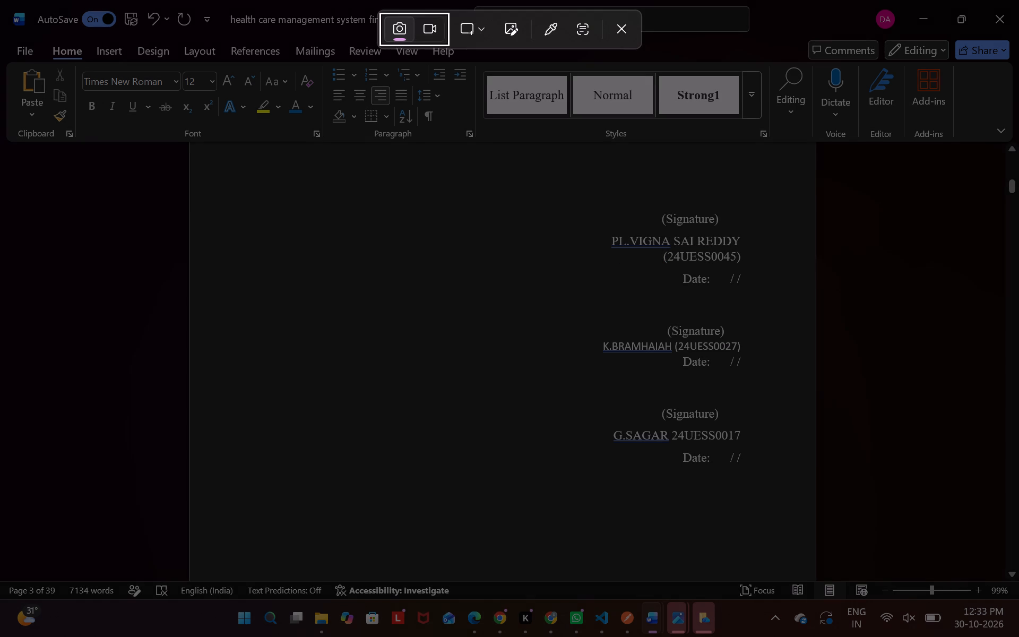
{"action": "left_click_drag", "start_coordinate": [591, 194], "coordinate": [773, 484]}
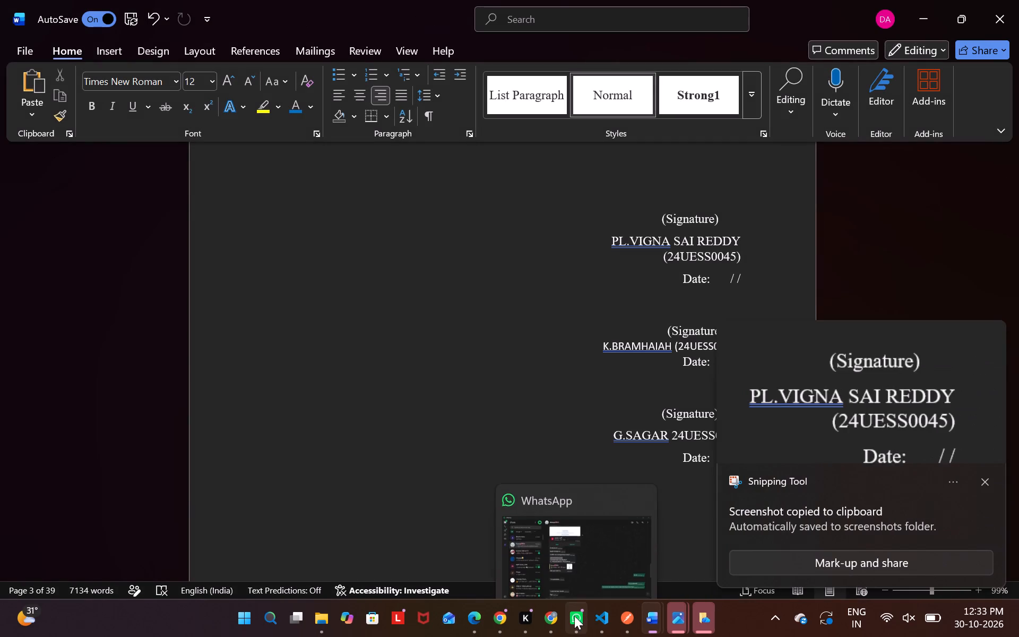
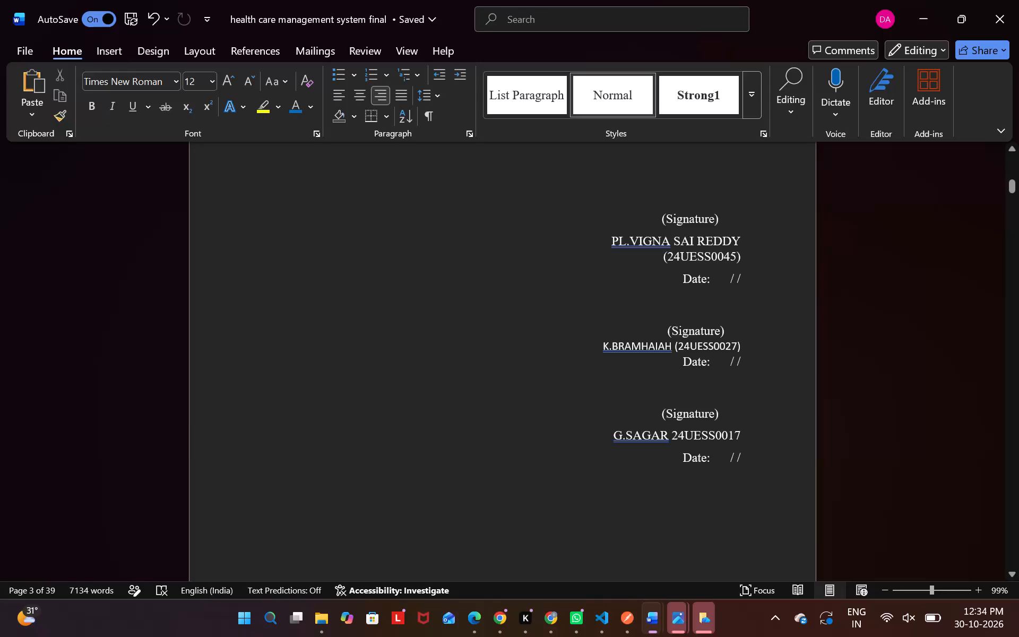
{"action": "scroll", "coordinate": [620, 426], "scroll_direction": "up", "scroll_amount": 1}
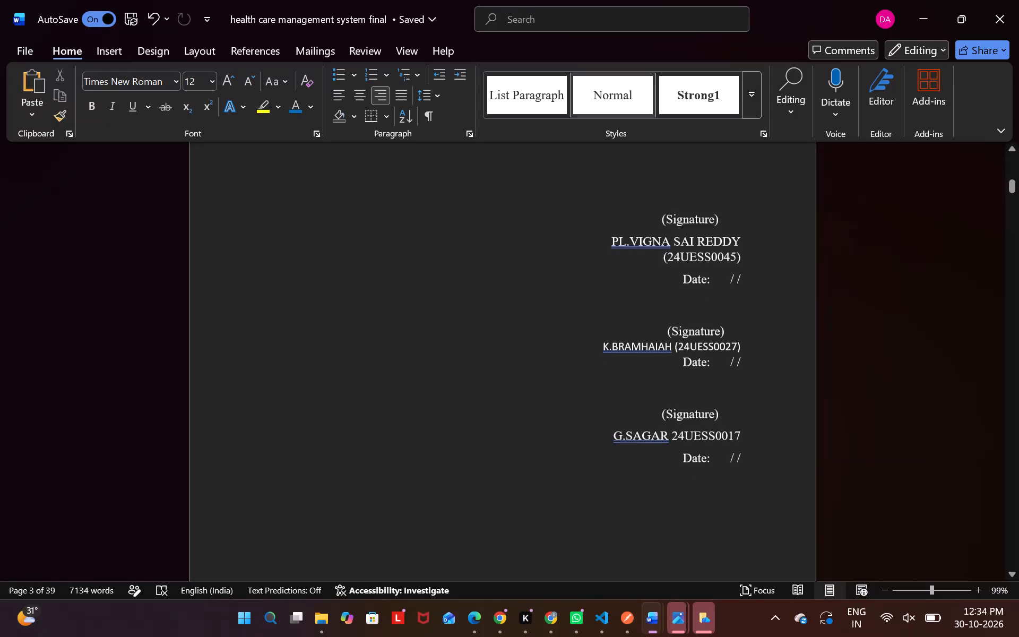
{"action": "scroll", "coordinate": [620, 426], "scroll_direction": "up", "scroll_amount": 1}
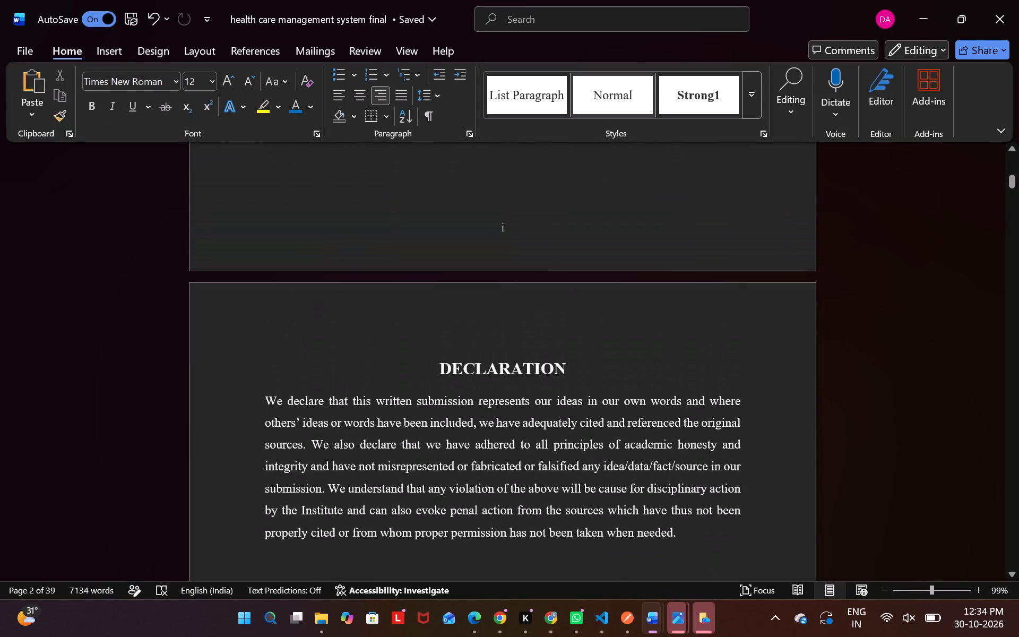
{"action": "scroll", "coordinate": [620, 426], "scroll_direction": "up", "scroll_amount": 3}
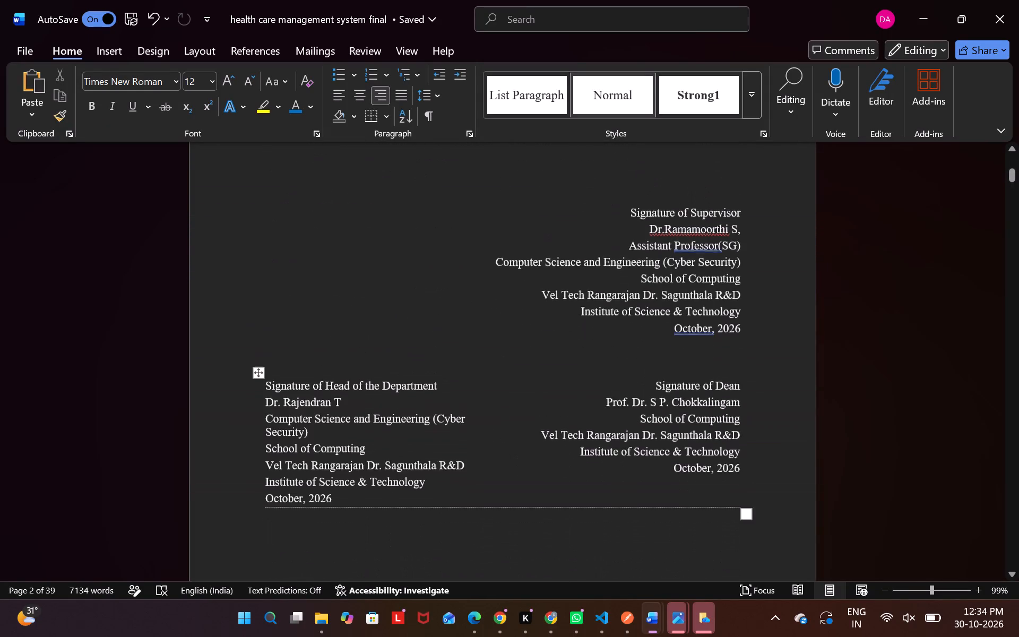
Review the title page, Certificate, Declaration and Approval Sheet pages of the project report, checking author names, register numbers and signature blocks.
{"action": "scroll", "coordinate": [620, 426], "scroll_direction": "up", "scroll_amount": 1}
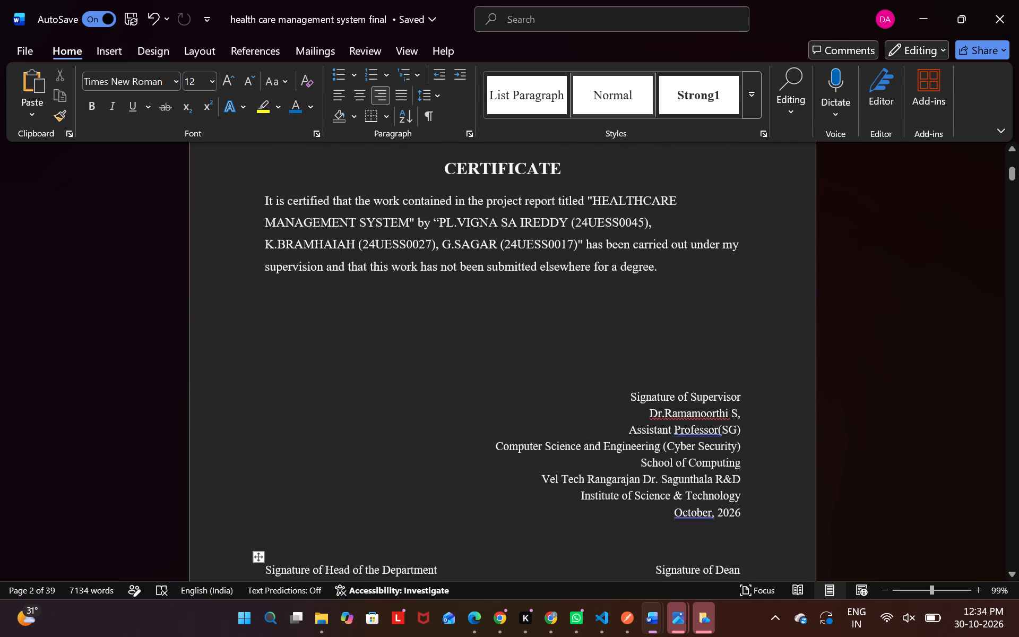
{"action": "scroll", "coordinate": [620, 426], "scroll_direction": "up", "scroll_amount": 3}
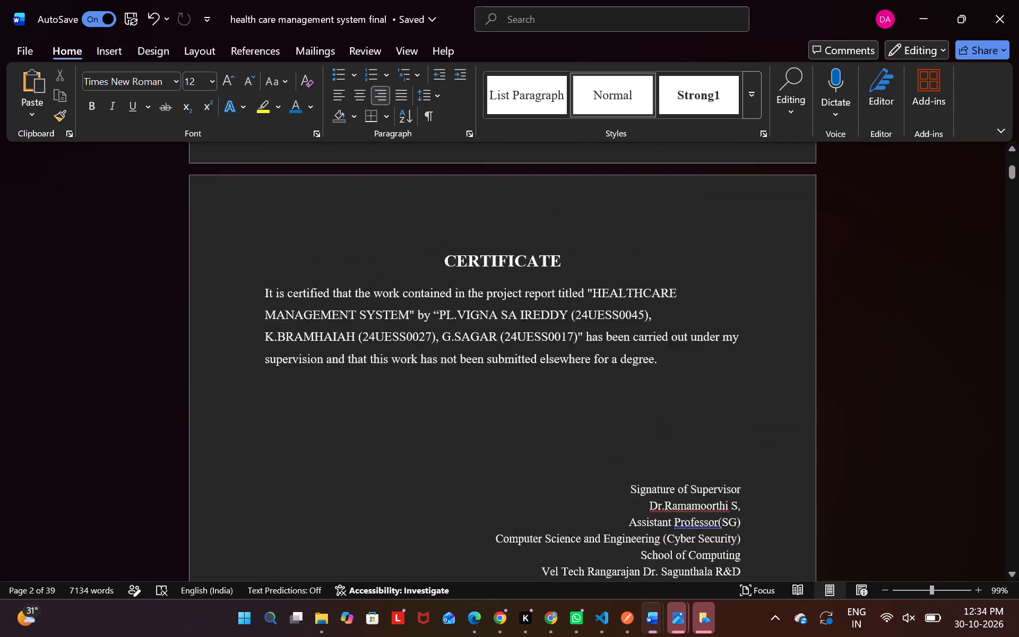
{"action": "scroll", "coordinate": [620, 426], "scroll_direction": "up", "scroll_amount": 2}
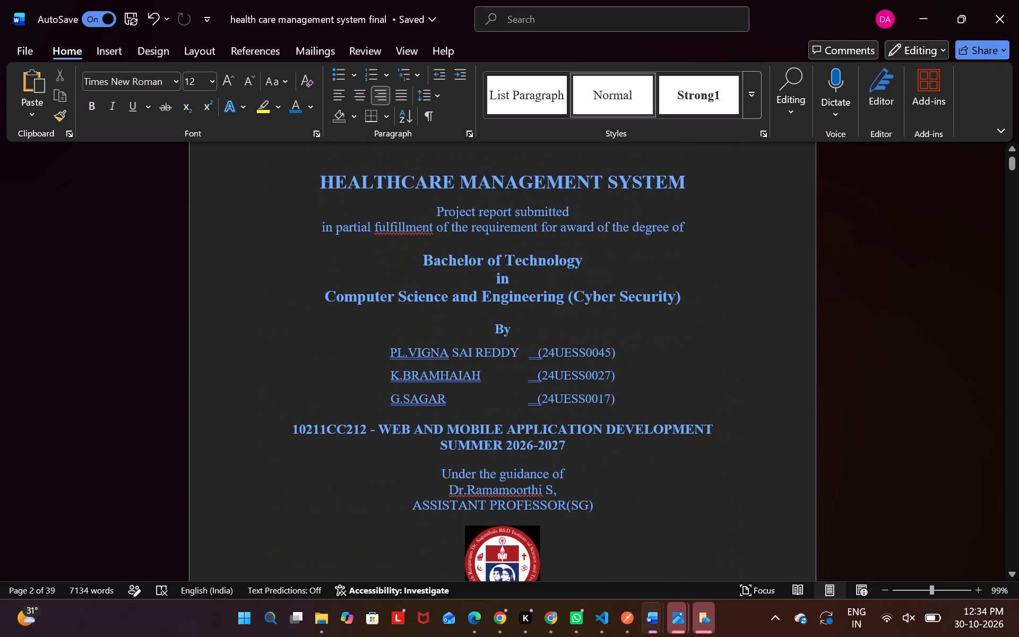
{"action": "scroll", "coordinate": [620, 426], "scroll_direction": "down", "scroll_amount": 1}
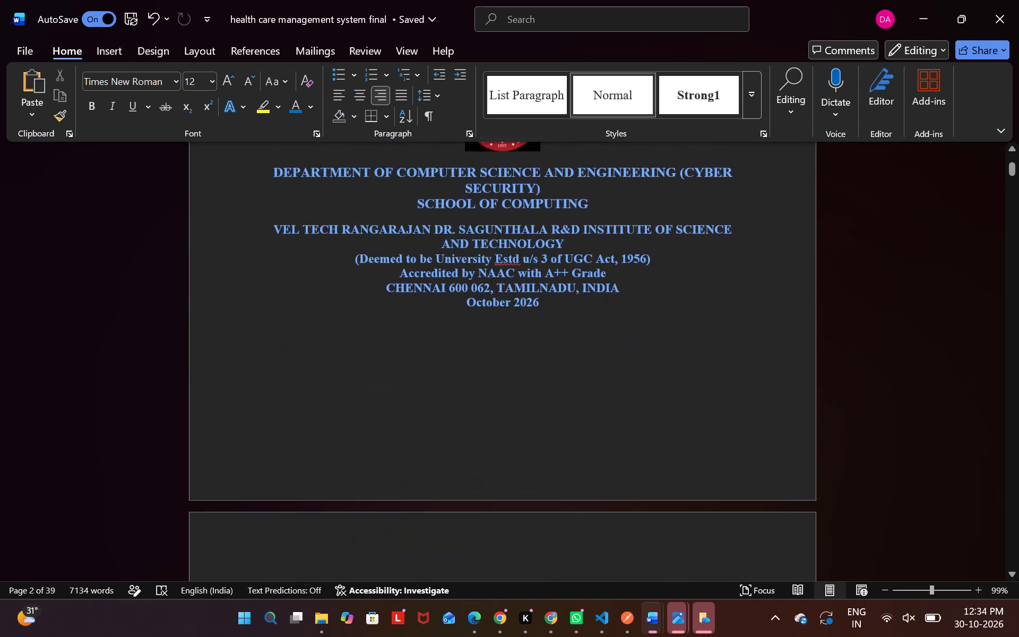
{"action": "scroll", "coordinate": [620, 426], "scroll_direction": "down", "scroll_amount": 2}
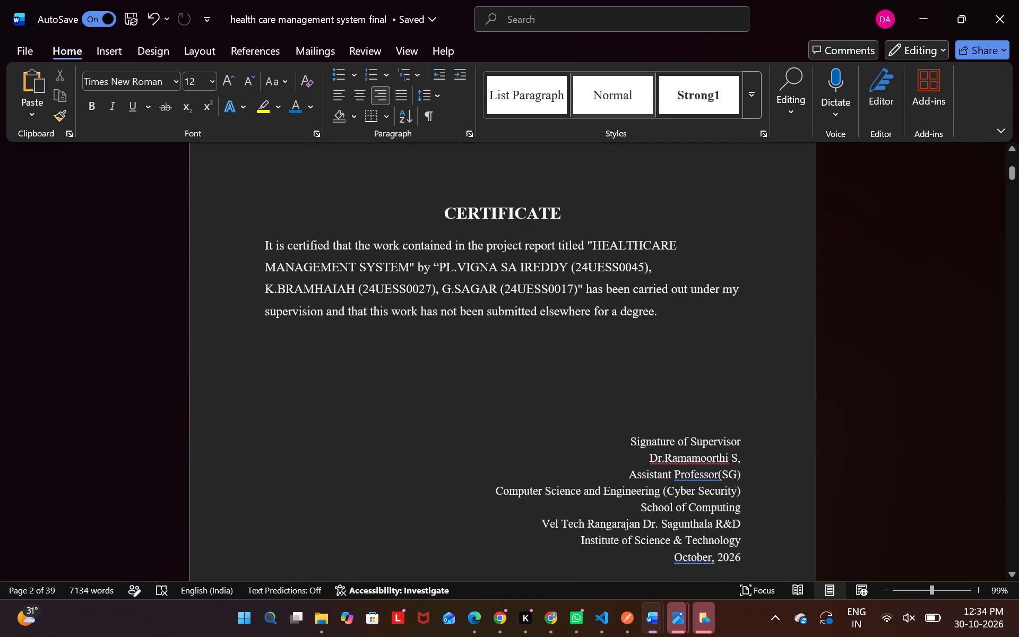
{"action": "scroll", "coordinate": [620, 426], "scroll_direction": "down", "scroll_amount": 3}
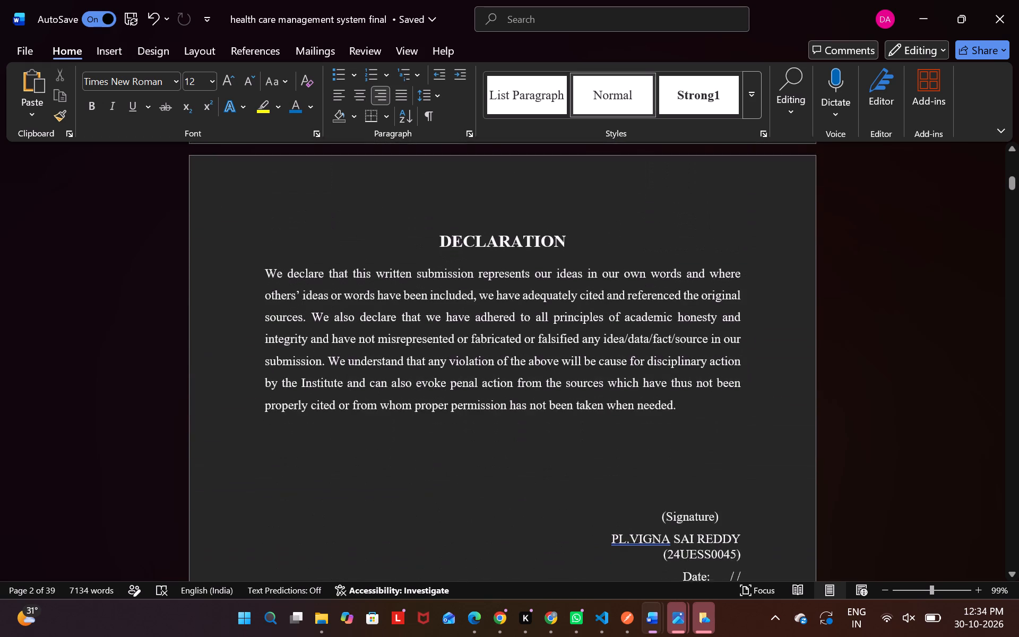
{"action": "scroll", "coordinate": [620, 426], "scroll_direction": "down", "scroll_amount": 3}
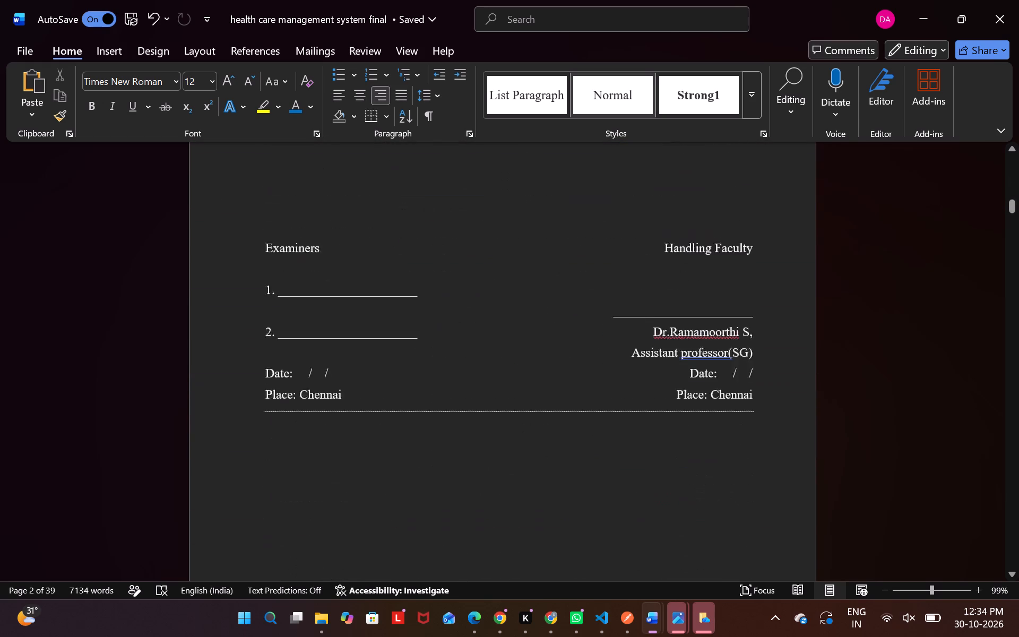
{"action": "scroll", "coordinate": [620, 426], "scroll_direction": "up", "scroll_amount": 1}
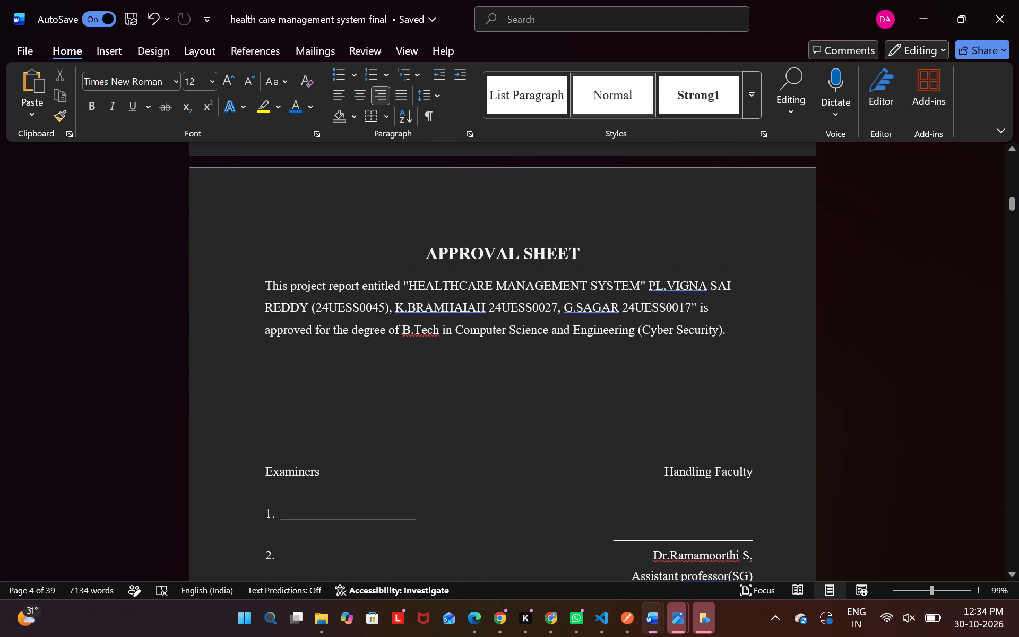
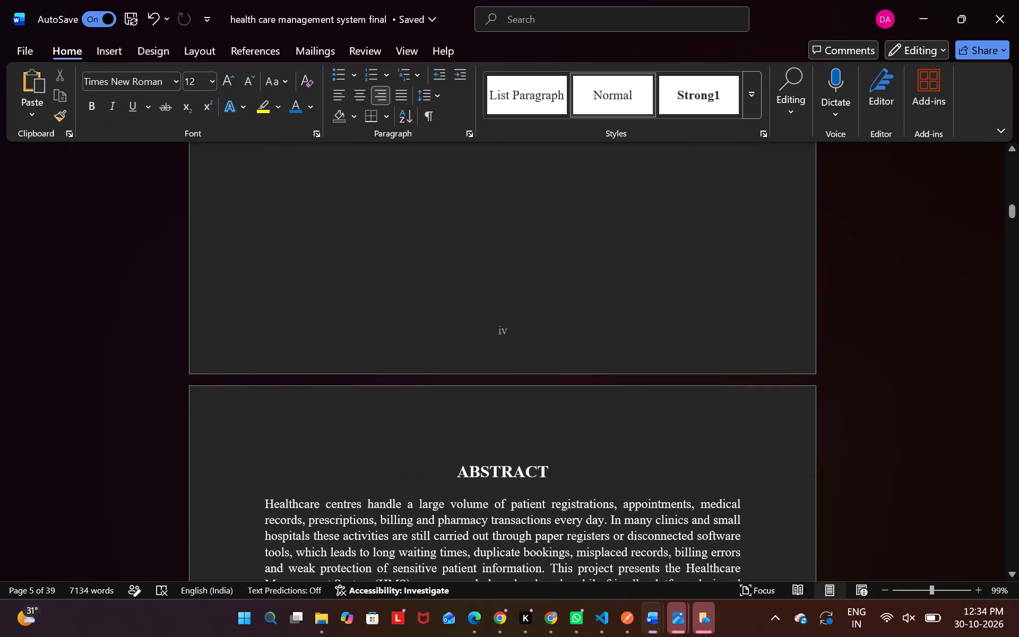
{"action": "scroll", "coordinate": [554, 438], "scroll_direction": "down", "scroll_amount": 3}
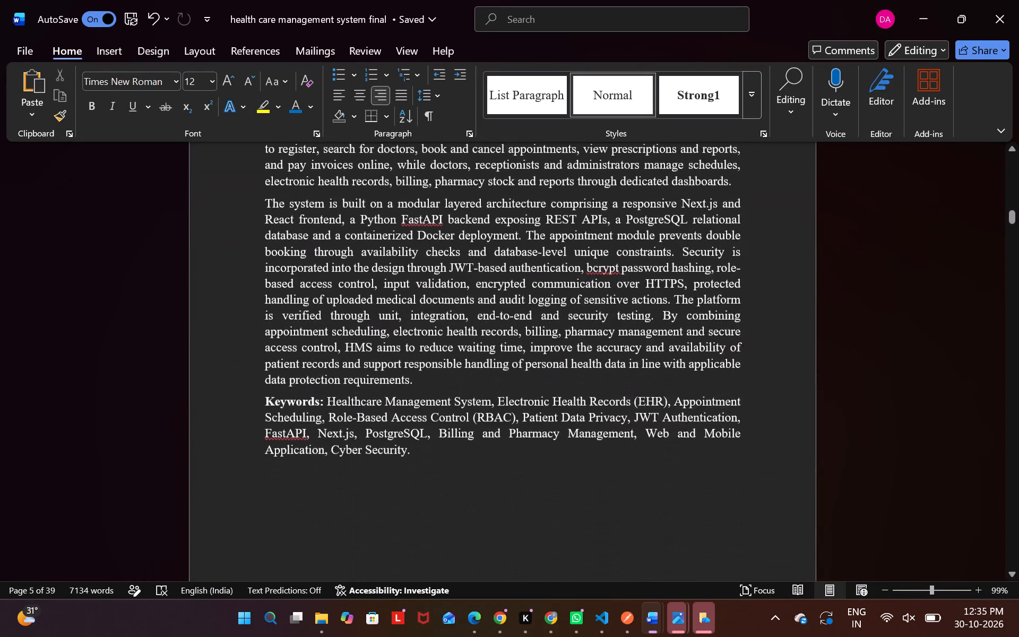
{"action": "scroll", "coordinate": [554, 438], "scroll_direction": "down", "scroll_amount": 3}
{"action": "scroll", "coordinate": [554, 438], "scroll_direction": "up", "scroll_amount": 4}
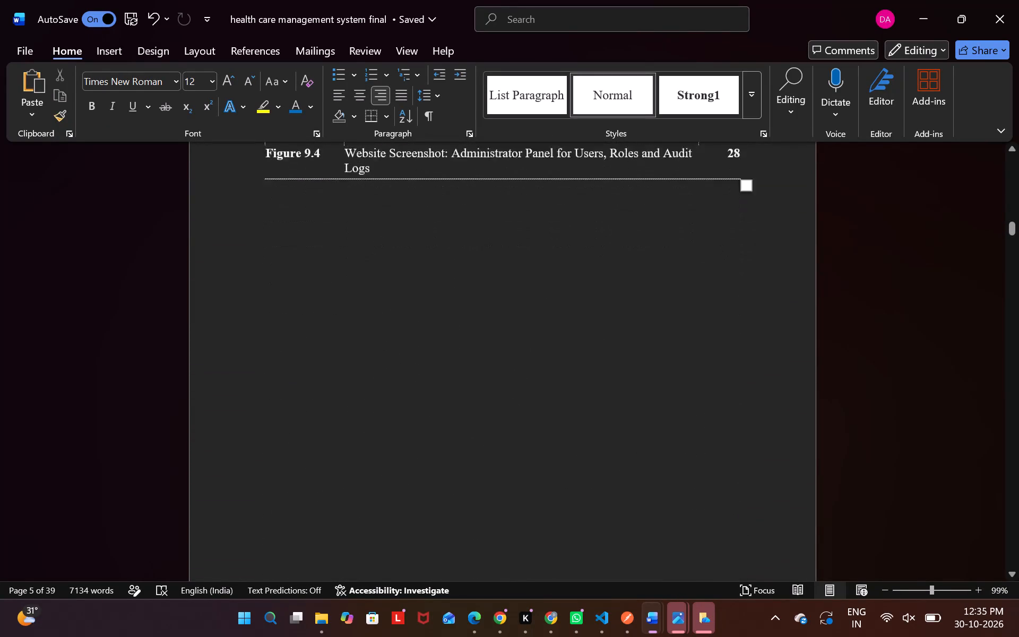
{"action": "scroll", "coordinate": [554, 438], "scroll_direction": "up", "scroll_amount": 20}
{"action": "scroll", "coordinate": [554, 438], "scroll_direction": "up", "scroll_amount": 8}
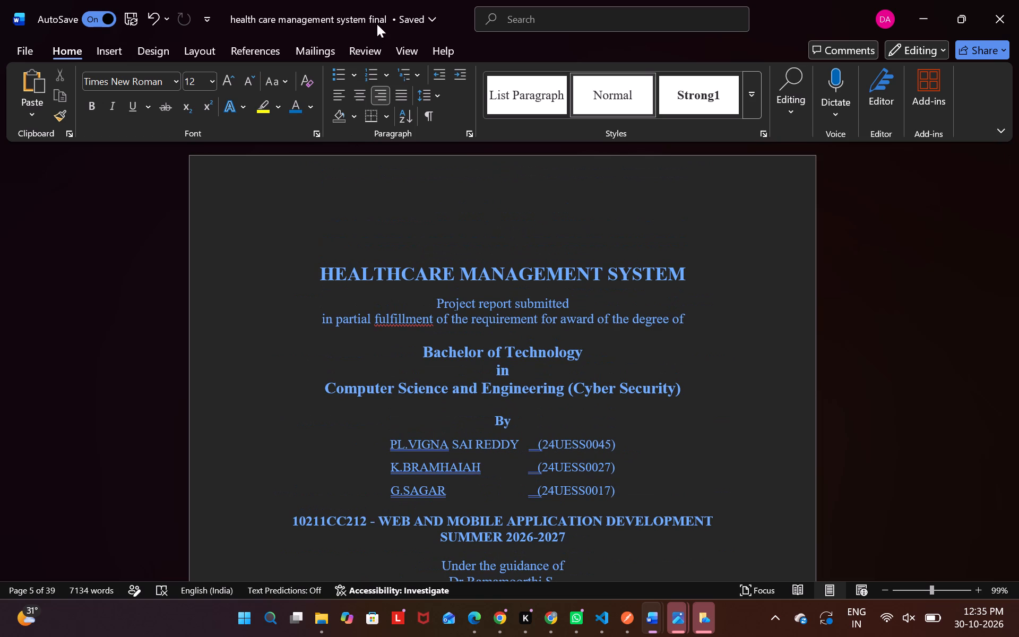
Open the file name of the health care management system final document for editing.
{"action": "left_click", "coordinate": [377, 24]}
{"action": "left_click", "coordinate": [383, 88]}
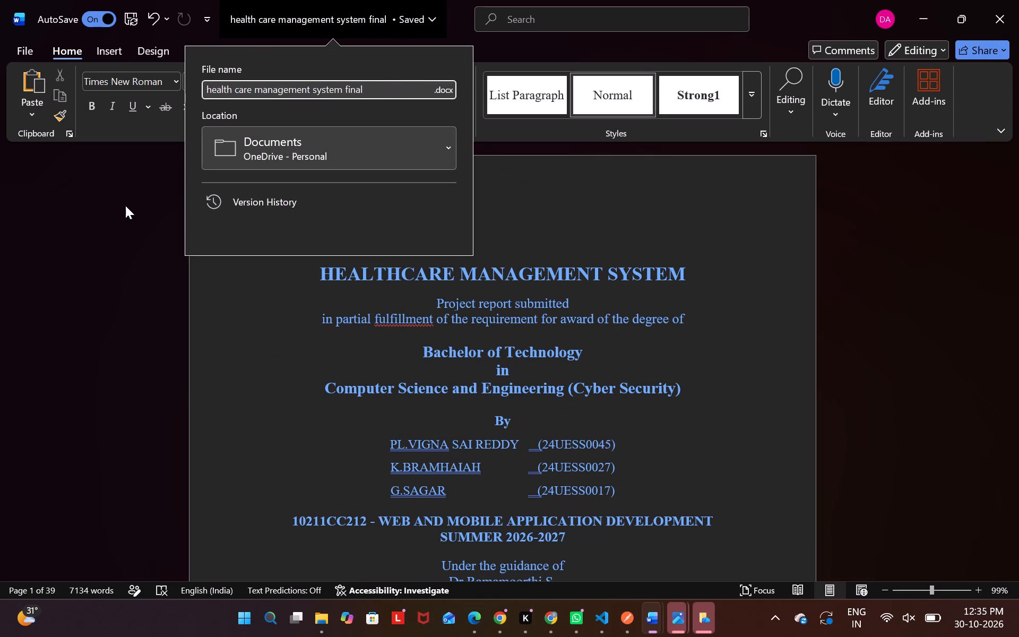
Rename the report file as "health care management system (1)", replacing the word "final" in its name.
{"action": "left_click", "coordinate": [108, 258]}
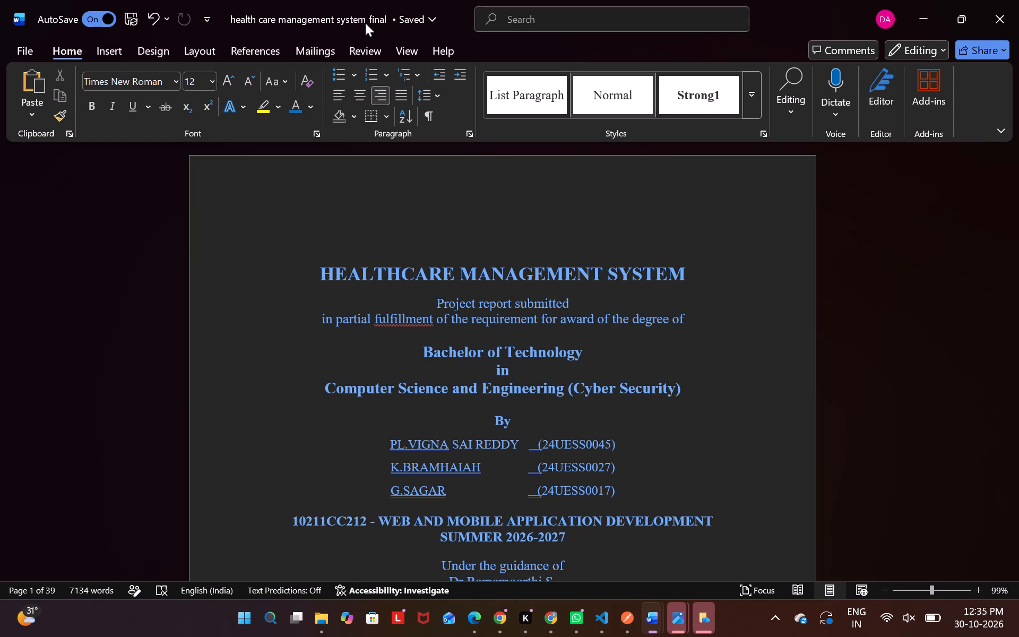
{"action": "left_click", "coordinate": [367, 23]}
{"action": "left_click", "coordinate": [376, 93]}
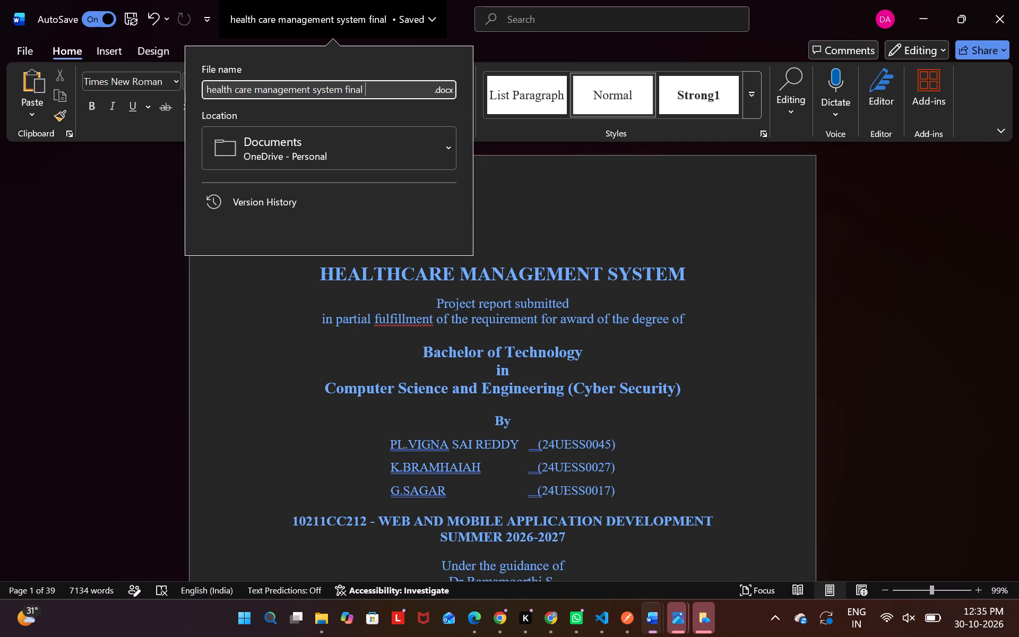
{"action": "key", "text": "BackSpace"}
{"action": "key", "text": "BackSpace"}
{"action": "key", "text": "BackSpace"}
{"action": "key", "text": "BackSpace"}
{"action": "key", "text": "BackSpace"}
{"action": "key", "text": "BackSpace"}
{"action": "type", "text": "(!"}
{"action": "key", "text": "BackSpace"}
{"action": "key", "text": "1"}
{"action": "key", "text": "shift+parenright"}
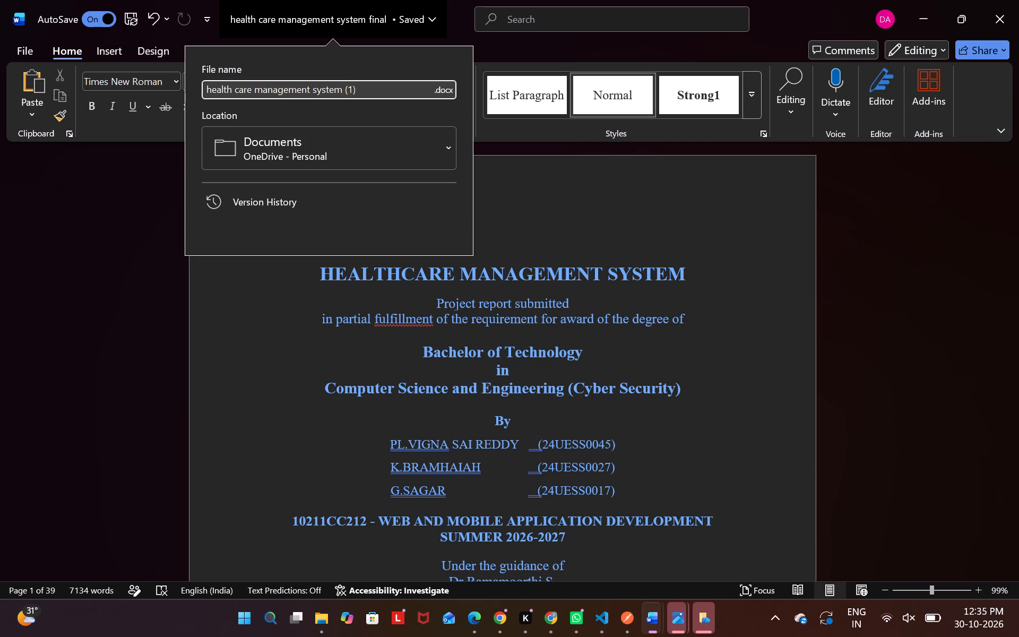
{"action": "key", "text": "space"}
{"action": "left_click", "coordinate": [117, 270]}
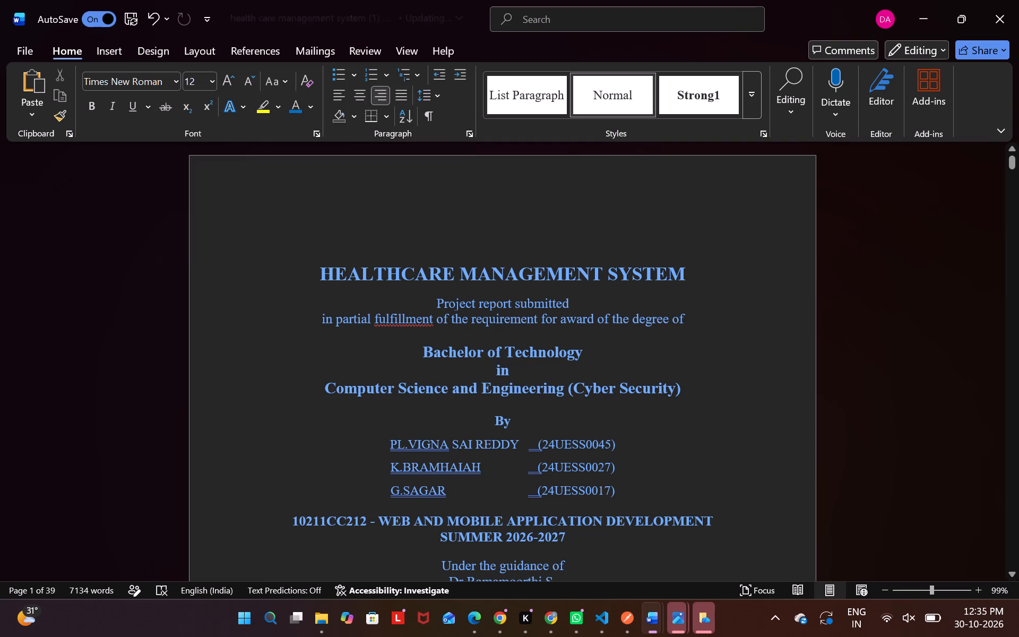
Close the renamed healthcare management system report.
{"action": "left_click", "coordinate": [1005, 16]}
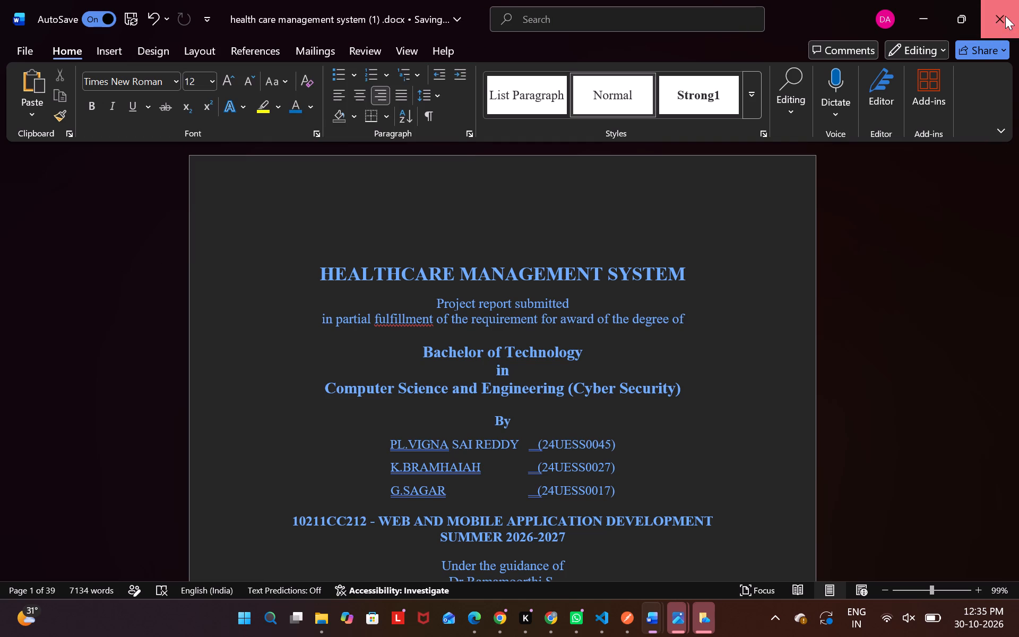
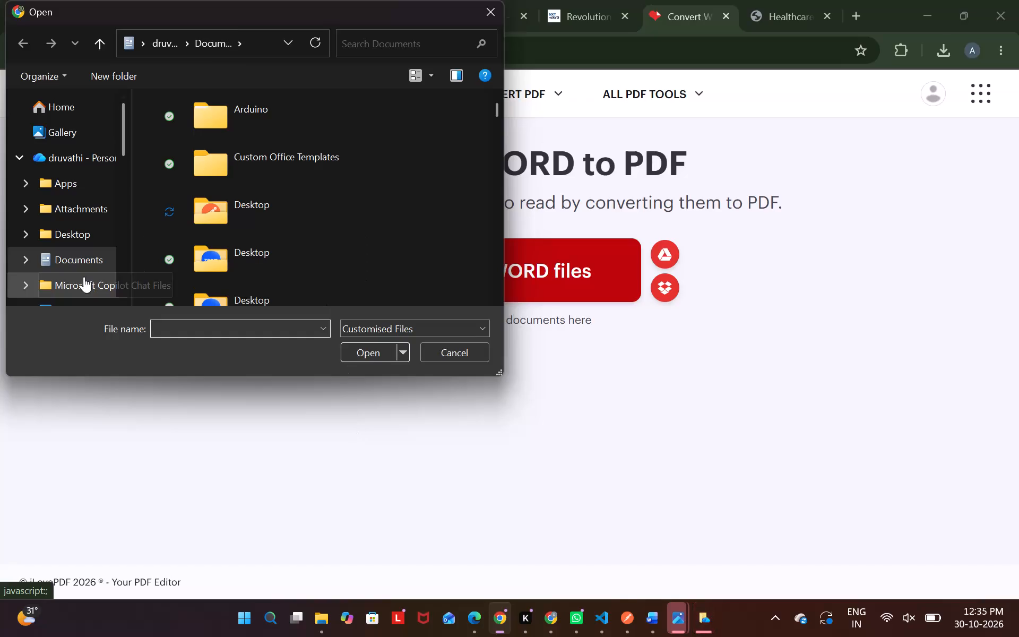
Search the Documents folder for "heal" and upload "health care management system (1)" to the Word-to-PDF converter.
{"action": "left_click", "coordinate": [71, 264]}
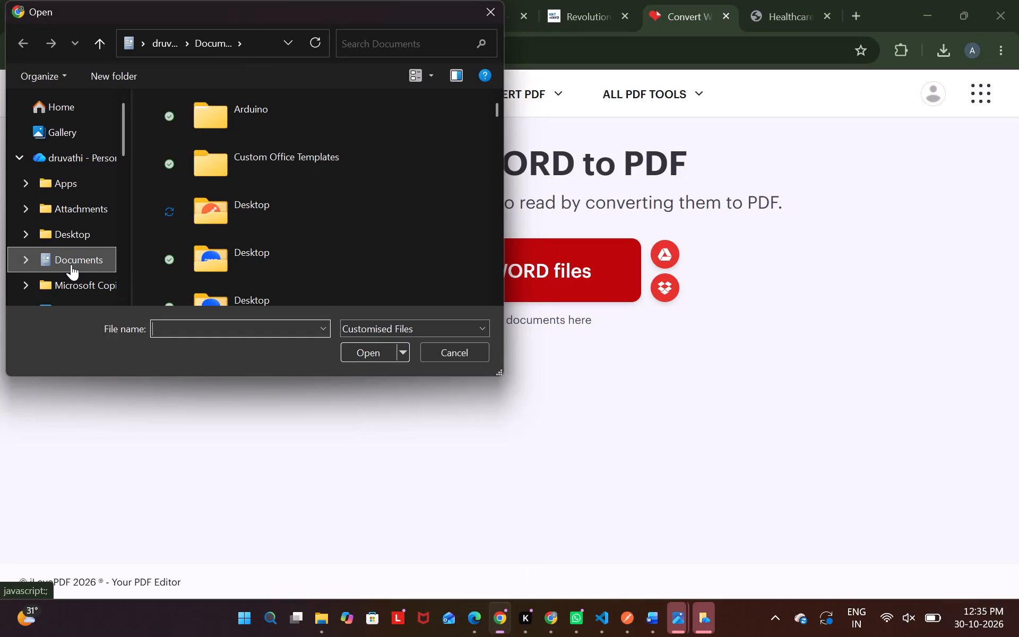
{"action": "left_click", "coordinate": [361, 42]}
{"action": "type", "text": "heal"}
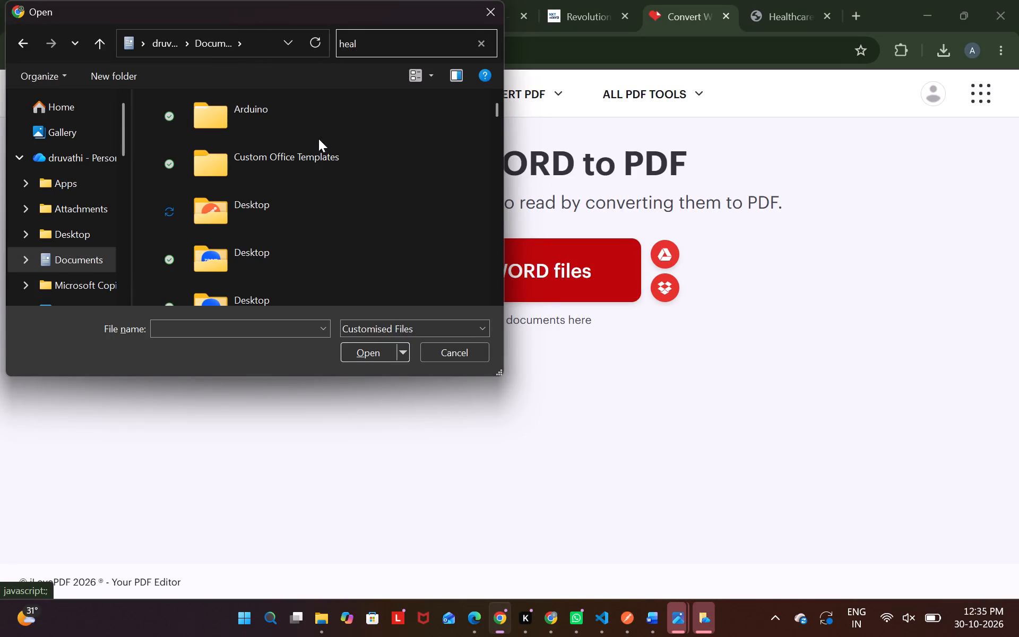
{"action": "left_click", "coordinate": [340, 107]}
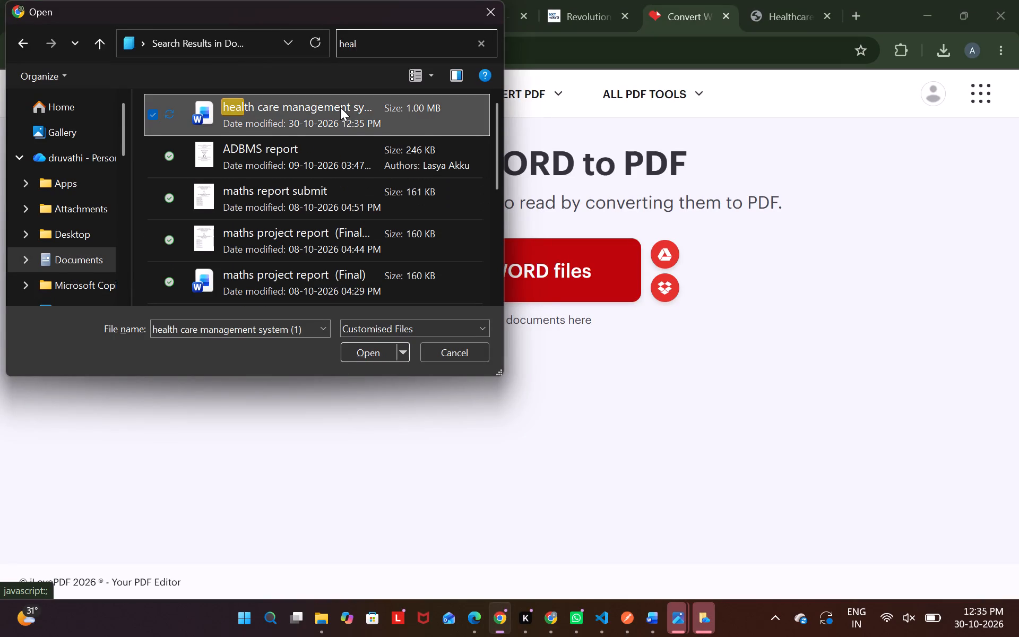
{"action": "left_click", "coordinate": [375, 356]}
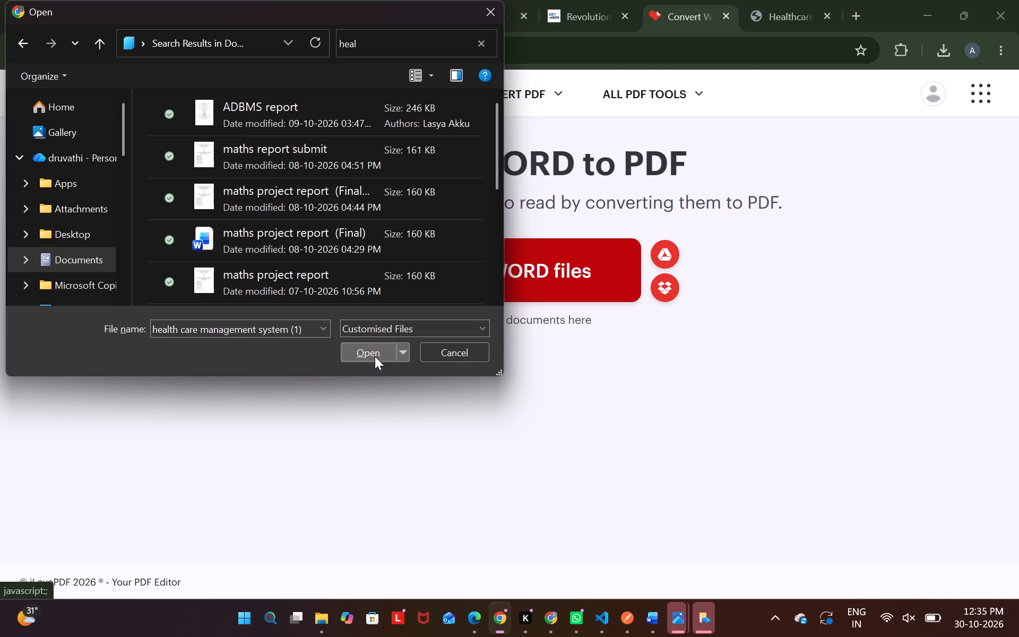
Convert the uploaded healthcare management system report to PDF and download the converted file.
{"action": "left_click", "coordinate": [787, 542]}
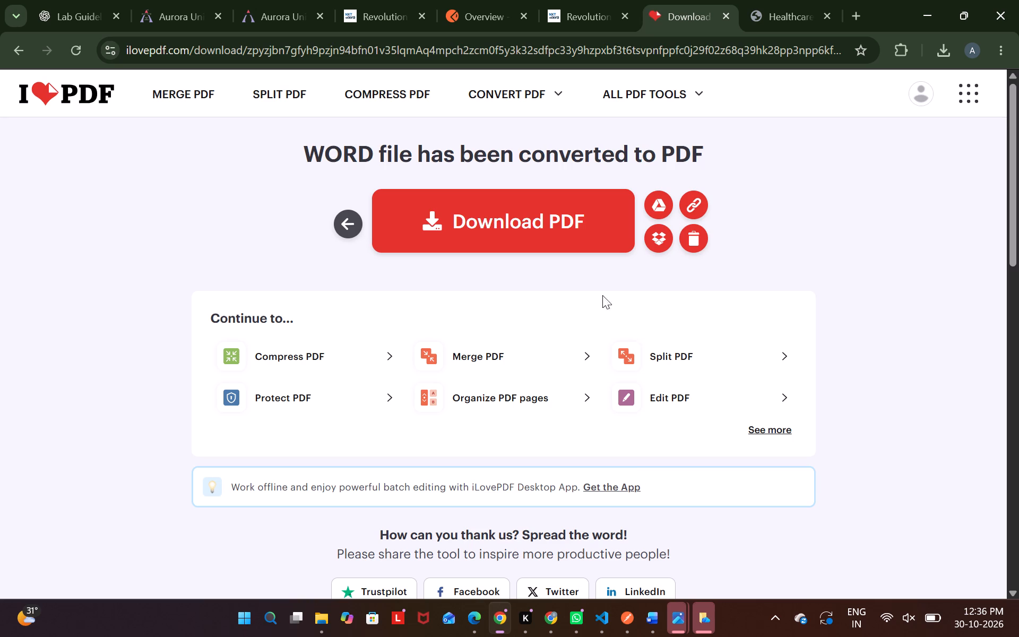
{"action": "left_click", "coordinate": [571, 225]}
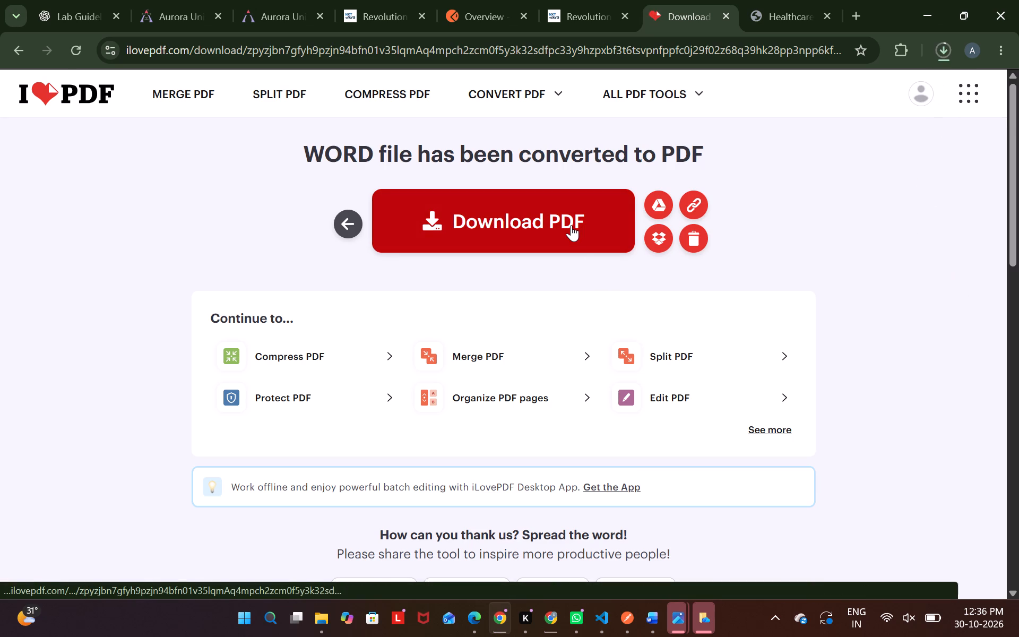
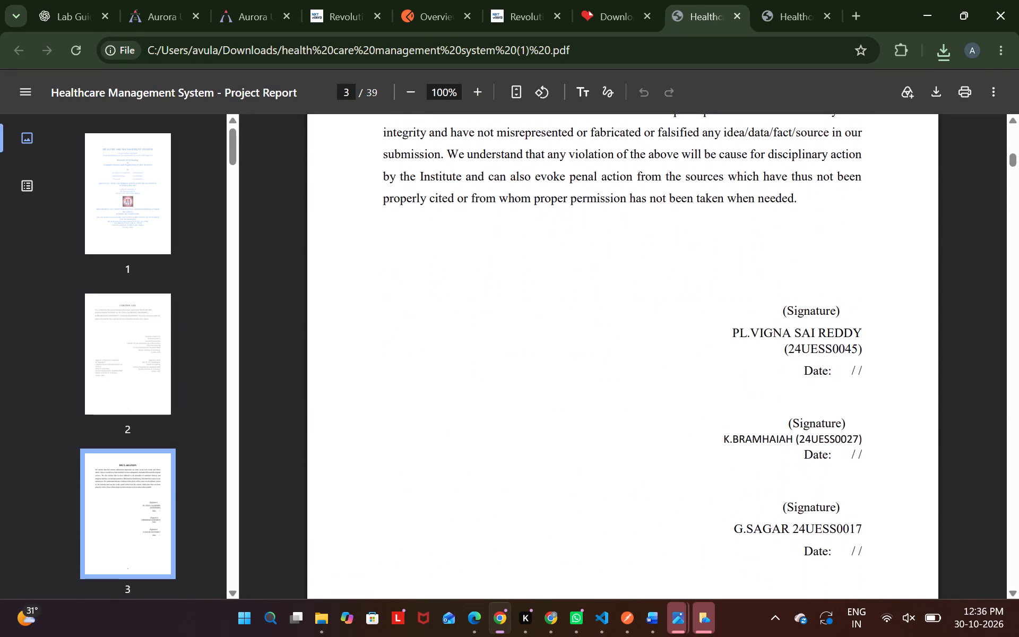
Check the converted PDF report from the declaration's signature blocks through to the approval sheet.
{"action": "scroll", "coordinate": [565, 339], "scroll_direction": "down", "scroll_amount": 2}
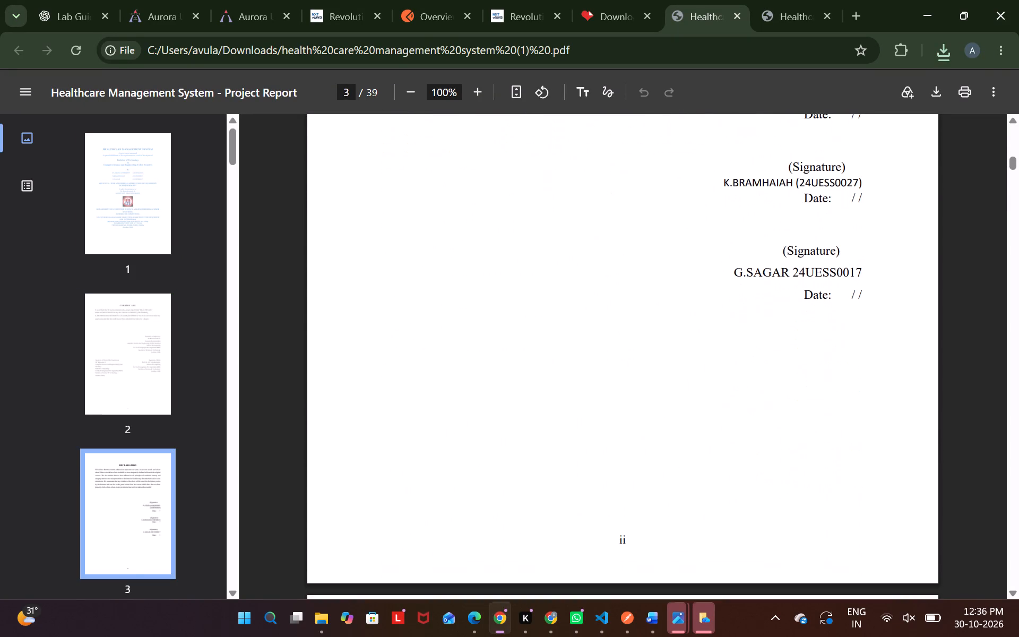
{"action": "scroll", "coordinate": [565, 339], "scroll_direction": "down", "scroll_amount": 4}
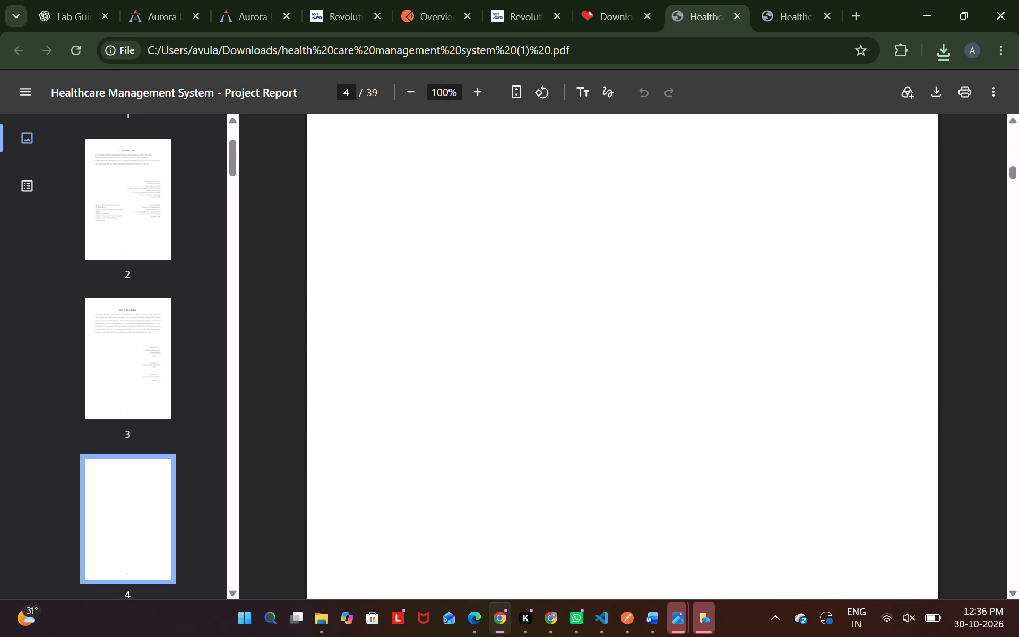
{"action": "scroll", "coordinate": [565, 339], "scroll_direction": "down", "scroll_amount": 1}
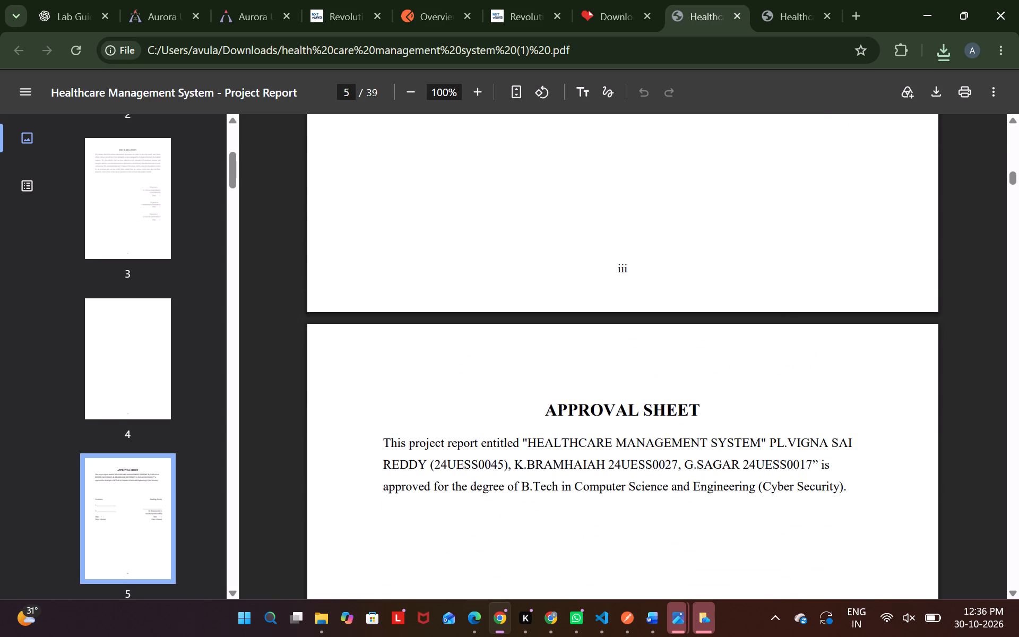
{"action": "scroll", "coordinate": [620, 347], "scroll_direction": "up", "scroll_amount": 1}
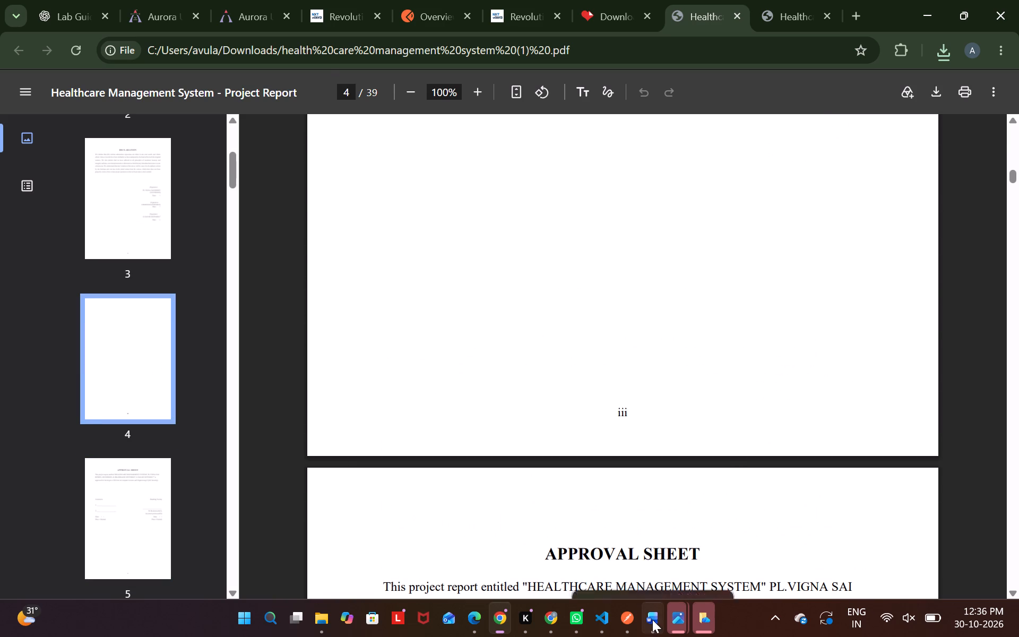
Switch to the "mobile 1" report open in Word at its declaration page.
{"action": "left_click", "coordinate": [659, 561]}
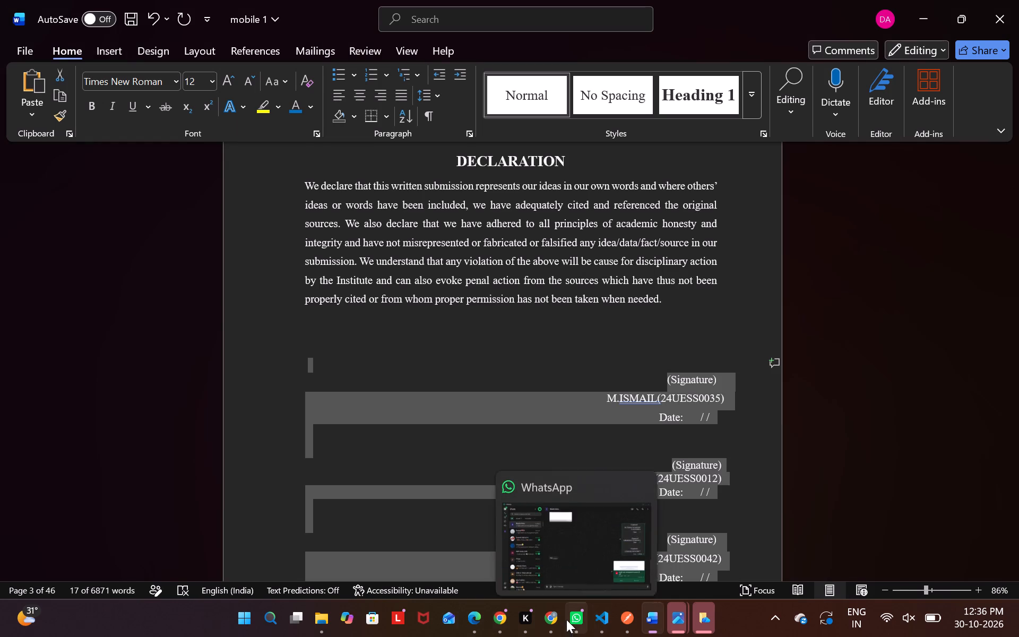
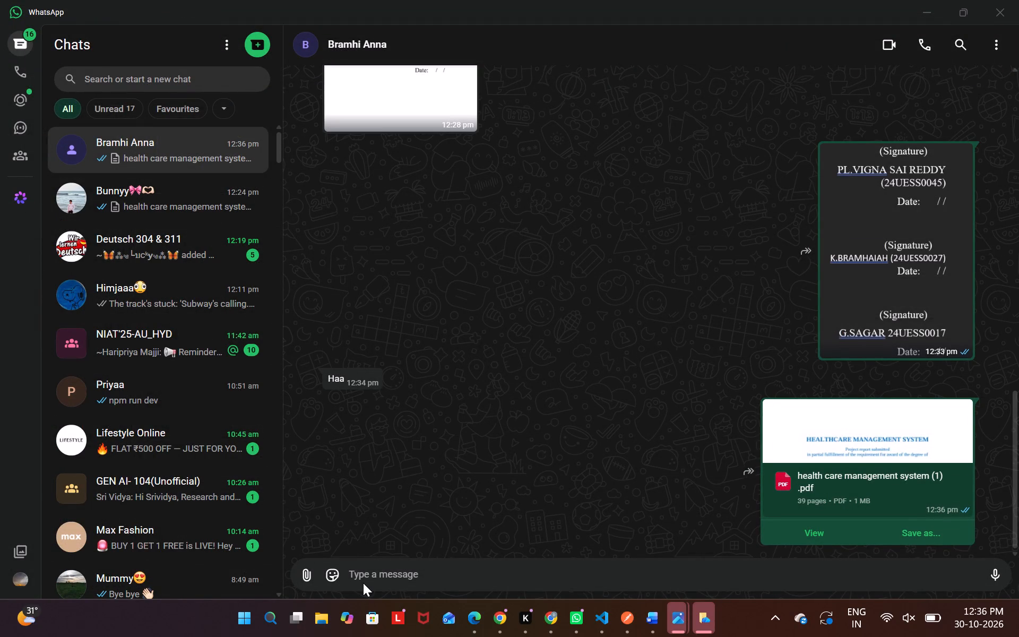
Switch to File Explorer and open the recent "health care management system (1)" document stored in Downloads.
{"action": "scroll", "coordinate": [401, 475], "scroll_direction": "down", "scroll_amount": 1}
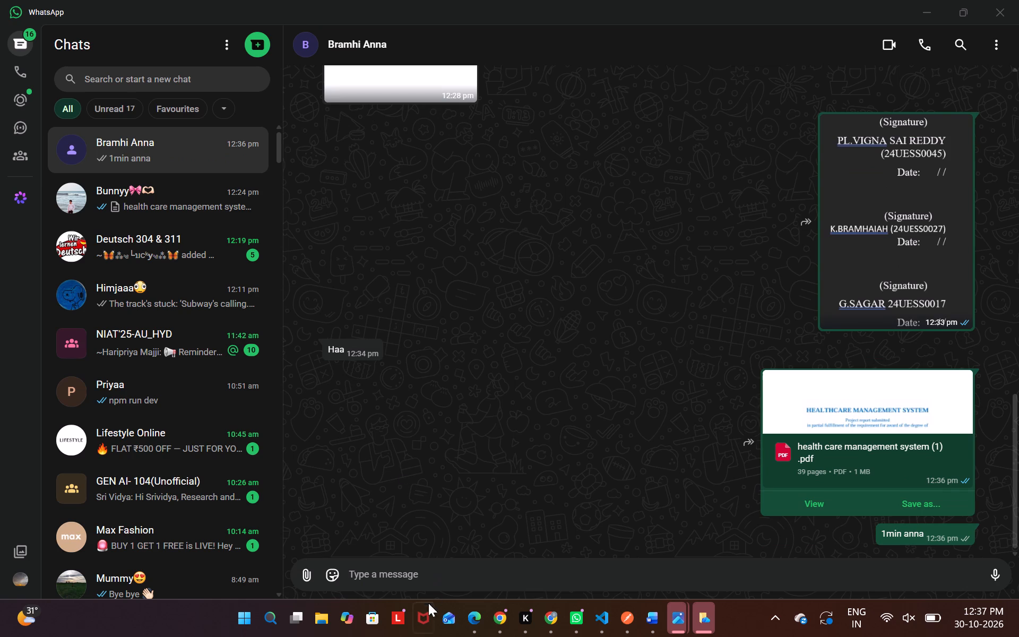
{"action": "left_click", "coordinate": [315, 617]}
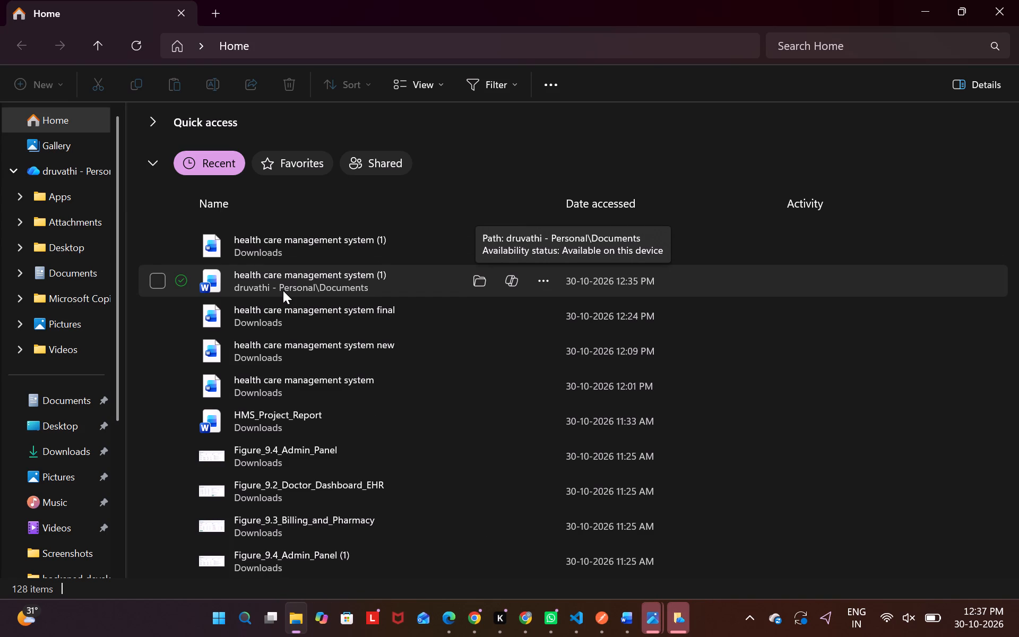
{"action": "double_click", "coordinate": [291, 251]}
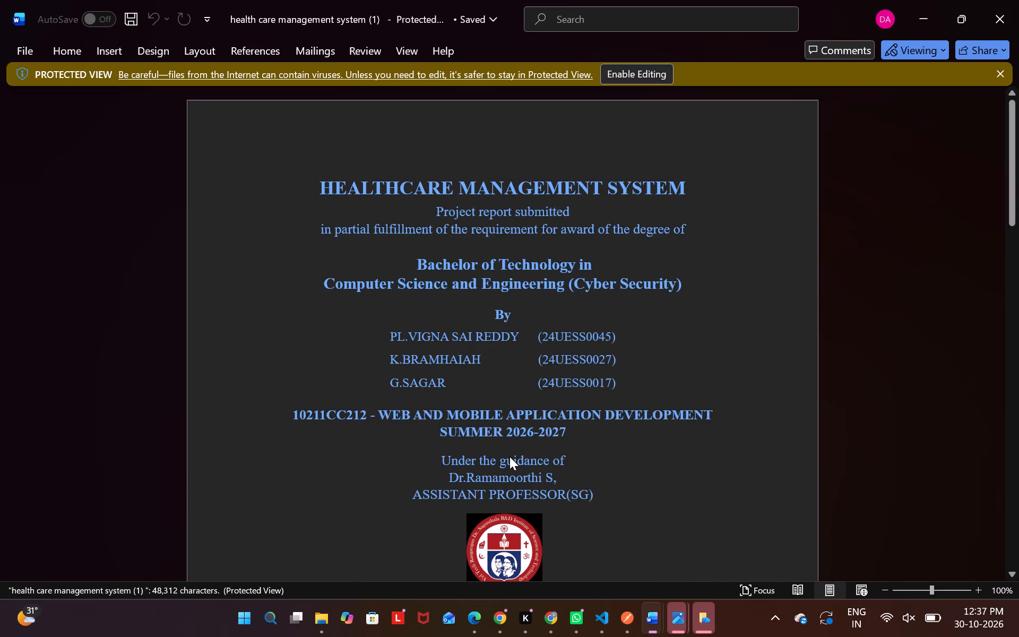
Enable editing of the protected healthcare management system report.
{"action": "left_click", "coordinate": [634, 75]}
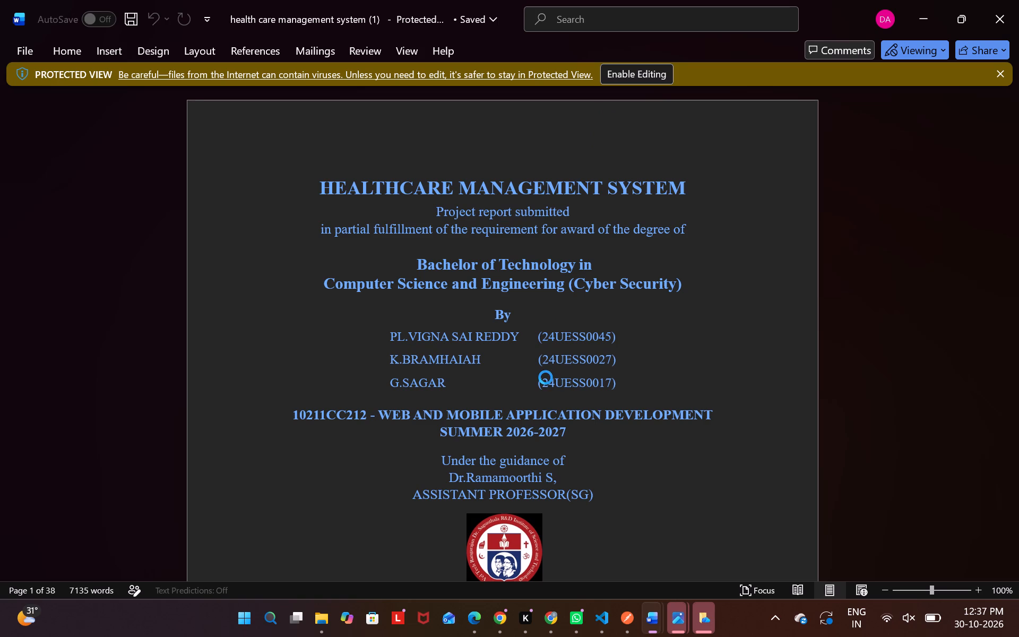
Review the report's front matter and chapters for layout, including the signature page, approval sheet, contents lists and website design pages.
{"action": "scroll", "coordinate": [546, 377], "scroll_direction": "down", "scroll_amount": 1}
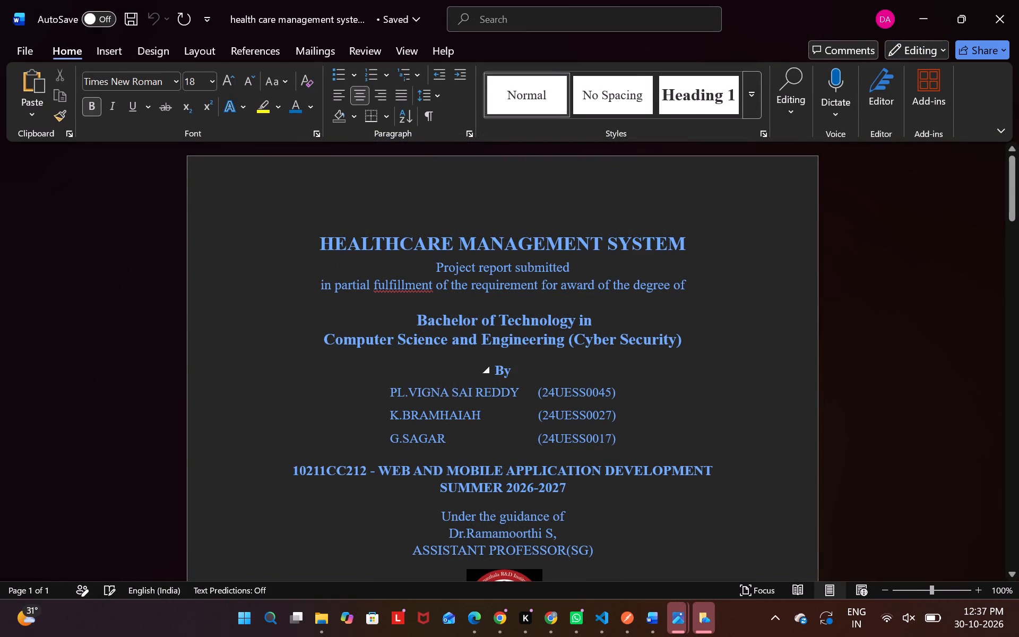
{"action": "scroll", "coordinate": [546, 377], "scroll_direction": "down", "scroll_amount": 1}
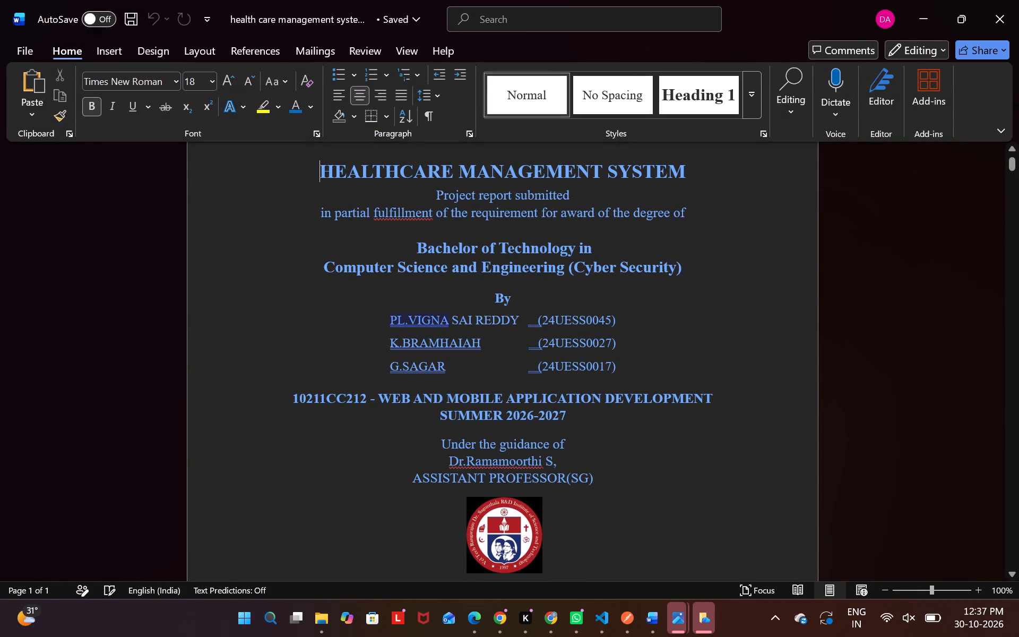
{"action": "left_click", "coordinate": [916, 589]}
{"action": "scroll", "coordinate": [636, 463], "scroll_direction": "down", "scroll_amount": 5}
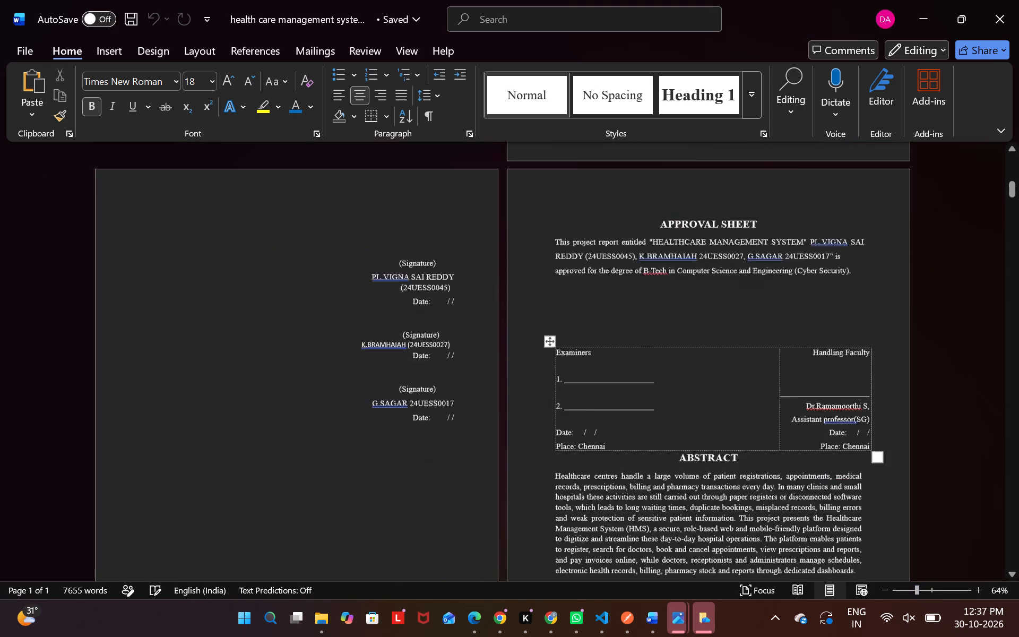
{"action": "scroll", "coordinate": [636, 463], "scroll_direction": "down", "scroll_amount": 1}
{"action": "scroll", "coordinate": [636, 463], "scroll_direction": "up", "scroll_amount": 1}
{"action": "scroll", "coordinate": [636, 463], "scroll_direction": "down", "scroll_amount": 2}
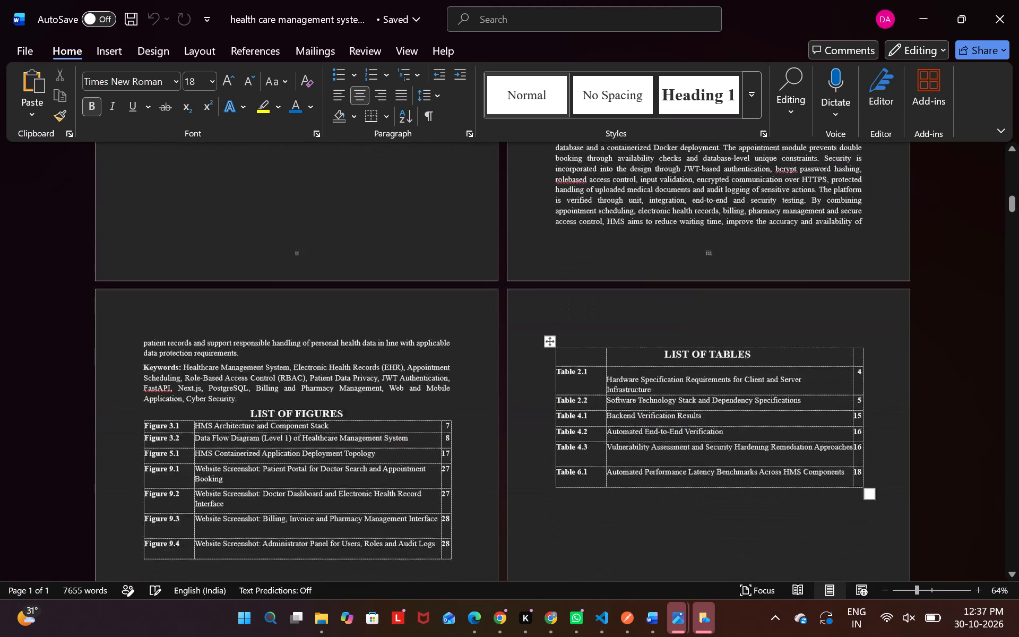
{"action": "scroll", "coordinate": [636, 463], "scroll_direction": "down", "scroll_amount": 2}
{"action": "scroll", "coordinate": [636, 463], "scroll_direction": "up", "scroll_amount": 1}
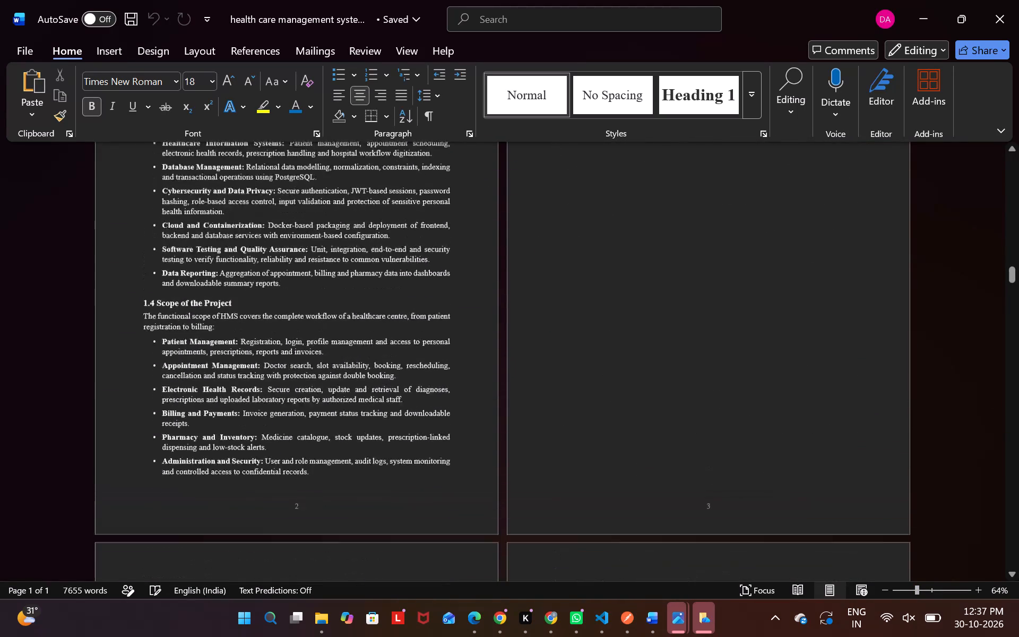
{"action": "scroll", "coordinate": [636, 463], "scroll_direction": "up", "scroll_amount": 1}
{"action": "scroll", "coordinate": [636, 463], "scroll_direction": "down", "scroll_amount": 3}
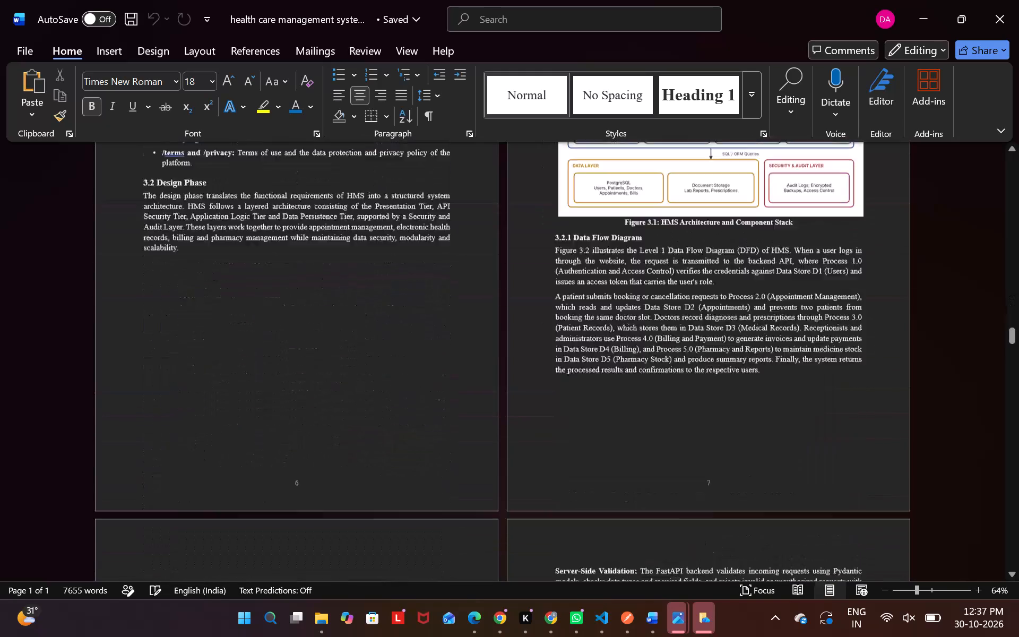
{"action": "scroll", "coordinate": [636, 463], "scroll_direction": "down", "scroll_amount": 4}
{"action": "scroll", "coordinate": [636, 463], "scroll_direction": "up", "scroll_amount": 2}
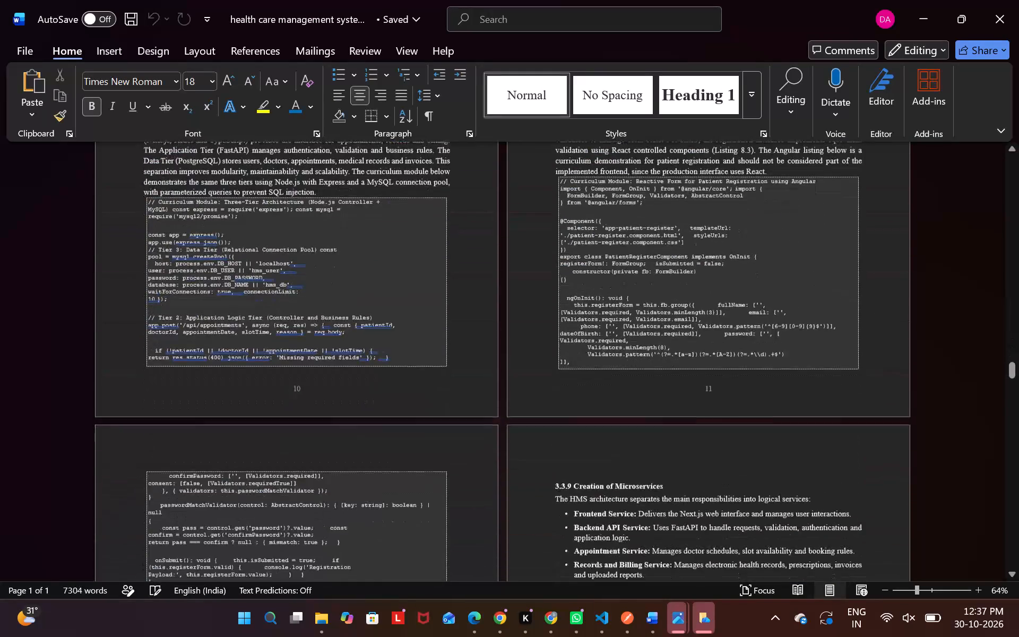
{"action": "scroll", "coordinate": [636, 463], "scroll_direction": "up", "scroll_amount": 4}
{"action": "scroll", "coordinate": [636, 463], "scroll_direction": "down", "scroll_amount": 1}
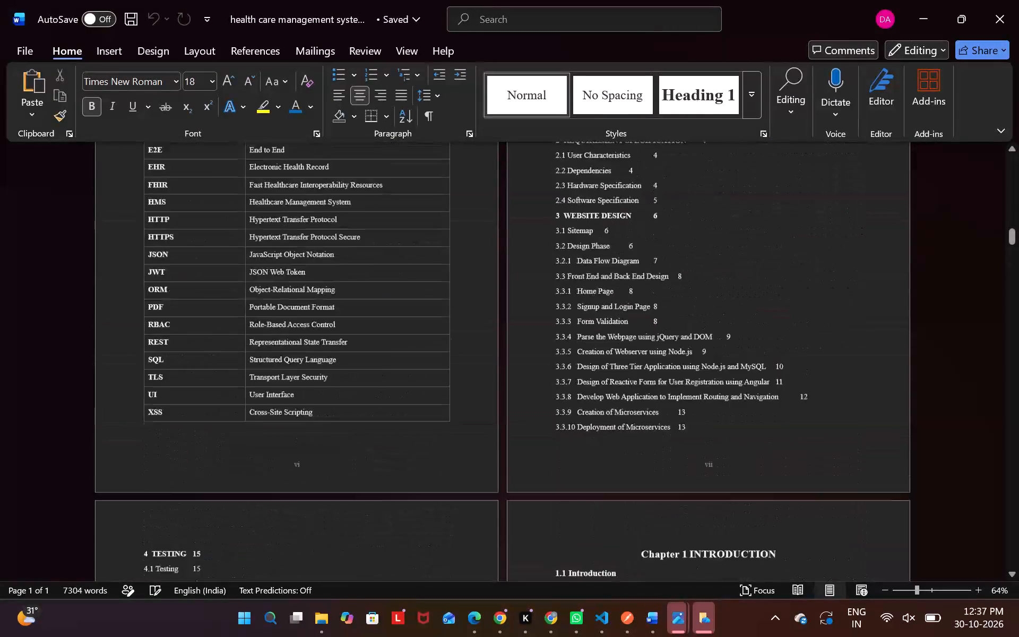
{"action": "scroll", "coordinate": [636, 463], "scroll_direction": "down", "scroll_amount": 1}
{"action": "scroll", "coordinate": [636, 463], "scroll_direction": "up", "scroll_amount": 2}
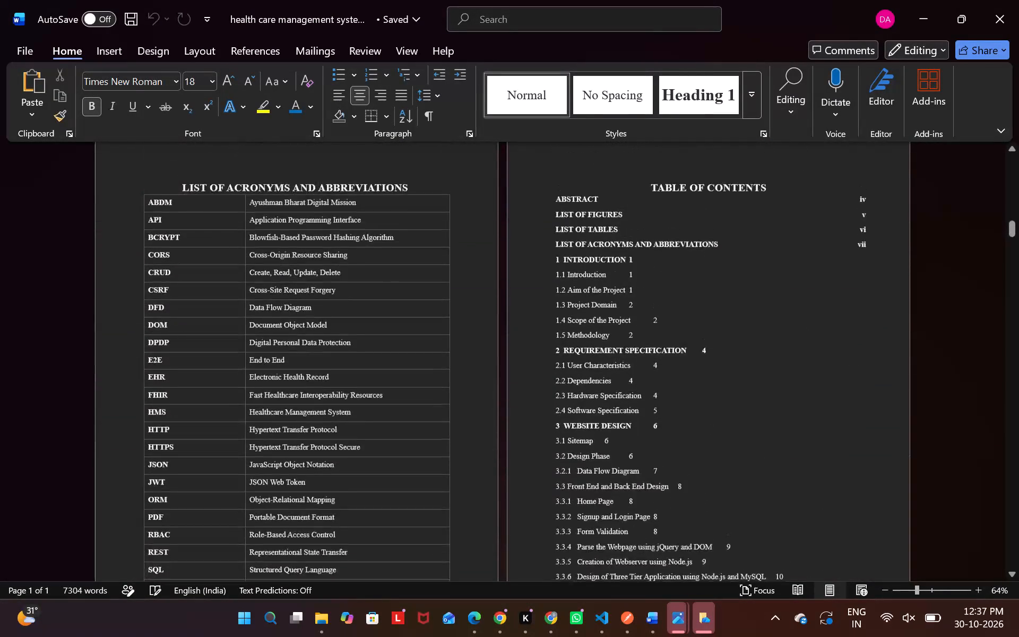
{"action": "scroll", "coordinate": [636, 463], "scroll_direction": "up", "scroll_amount": 3}
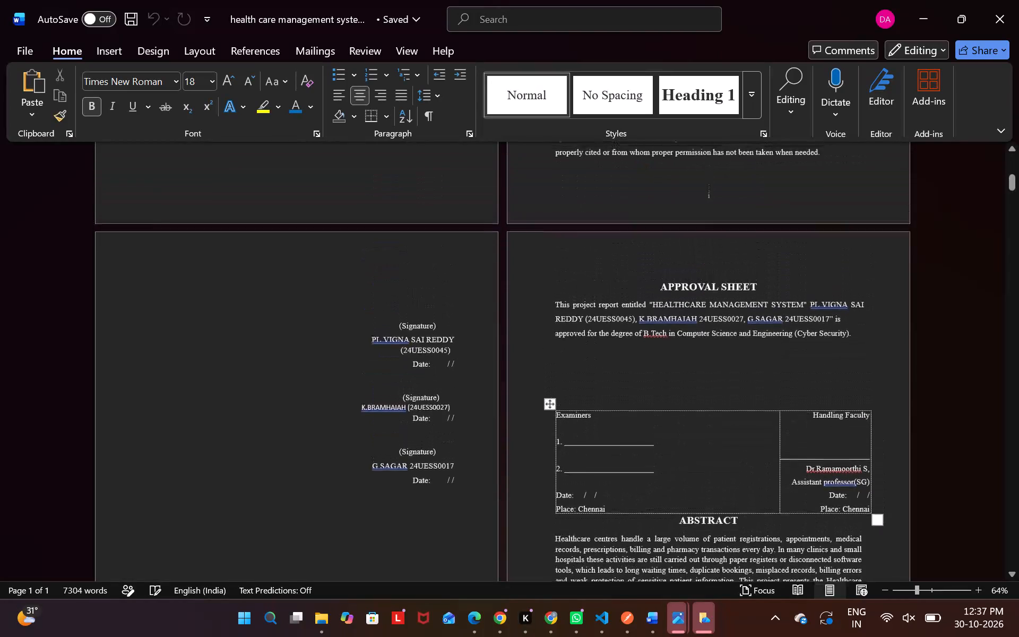
{"action": "scroll", "coordinate": [636, 463], "scroll_direction": "up", "scroll_amount": 1}
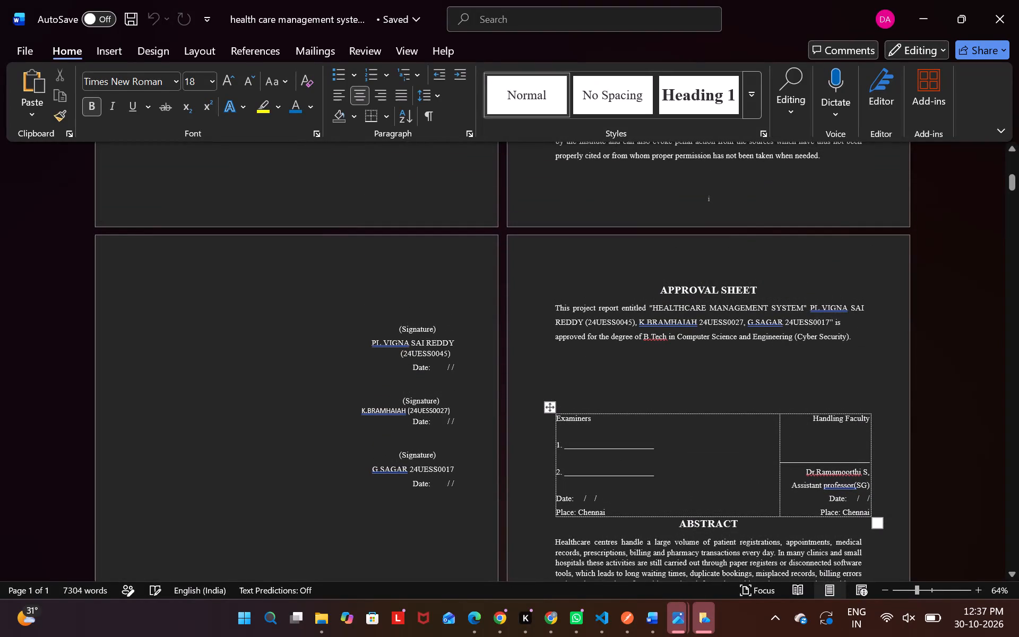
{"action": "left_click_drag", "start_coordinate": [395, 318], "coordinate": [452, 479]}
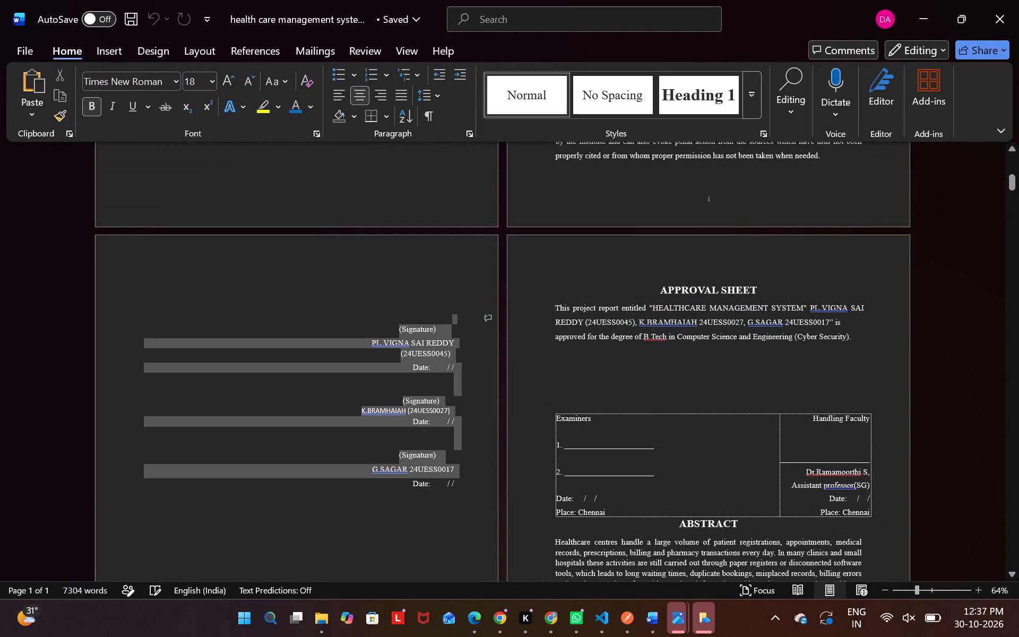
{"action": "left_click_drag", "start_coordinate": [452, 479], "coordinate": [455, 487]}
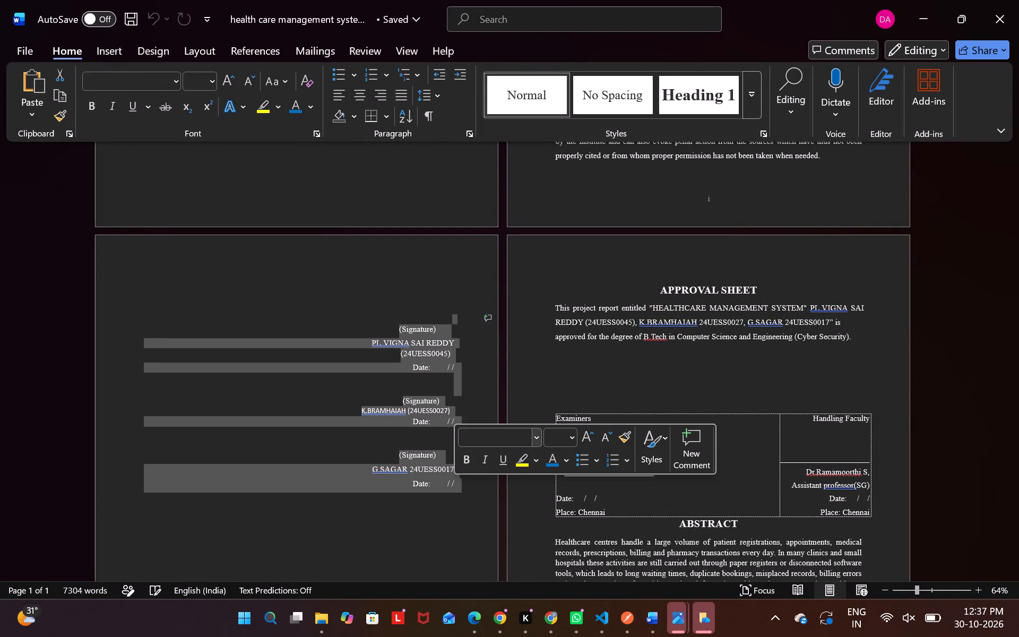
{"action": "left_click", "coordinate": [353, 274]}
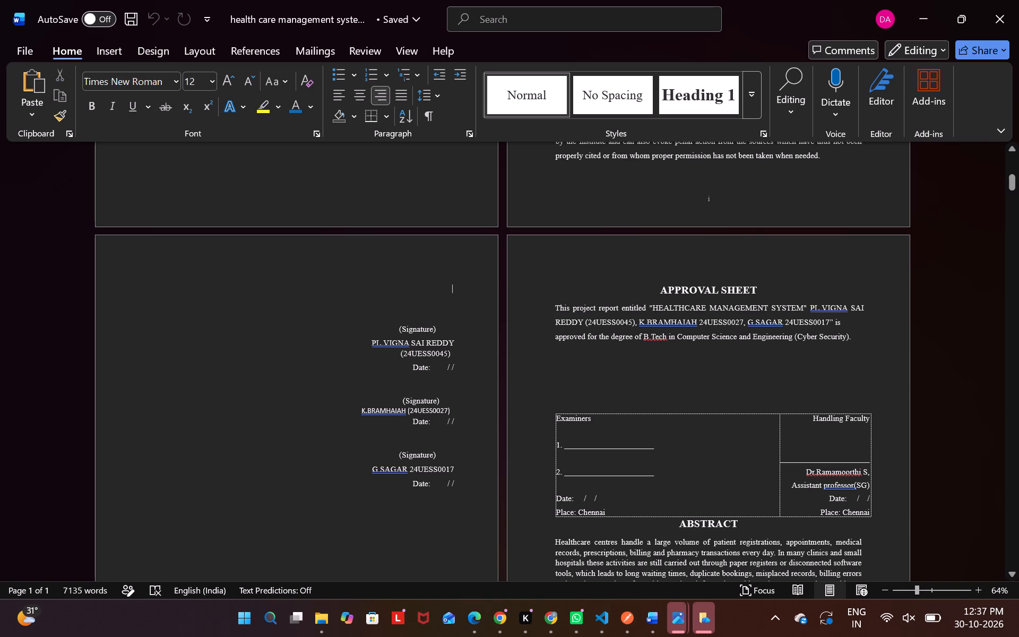
Make all three student signature entries before the Approval Sheet bold, including their names, roll numbers and date lines.
{"action": "left_click_drag", "start_coordinate": [396, 332], "coordinate": [435, 443]}
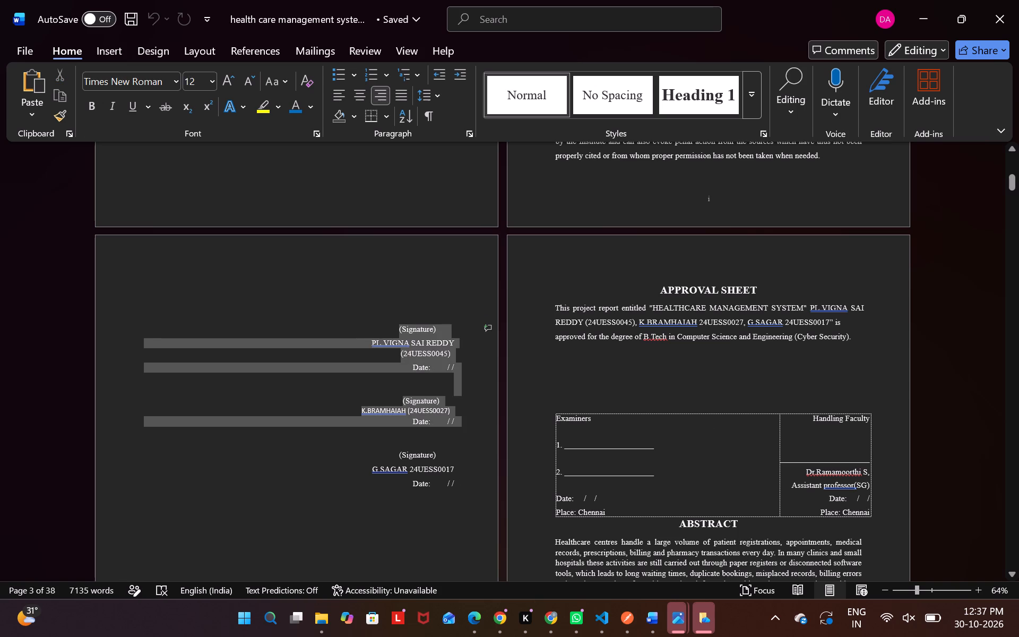
{"action": "left_click_drag", "start_coordinate": [435, 443], "coordinate": [457, 487]}
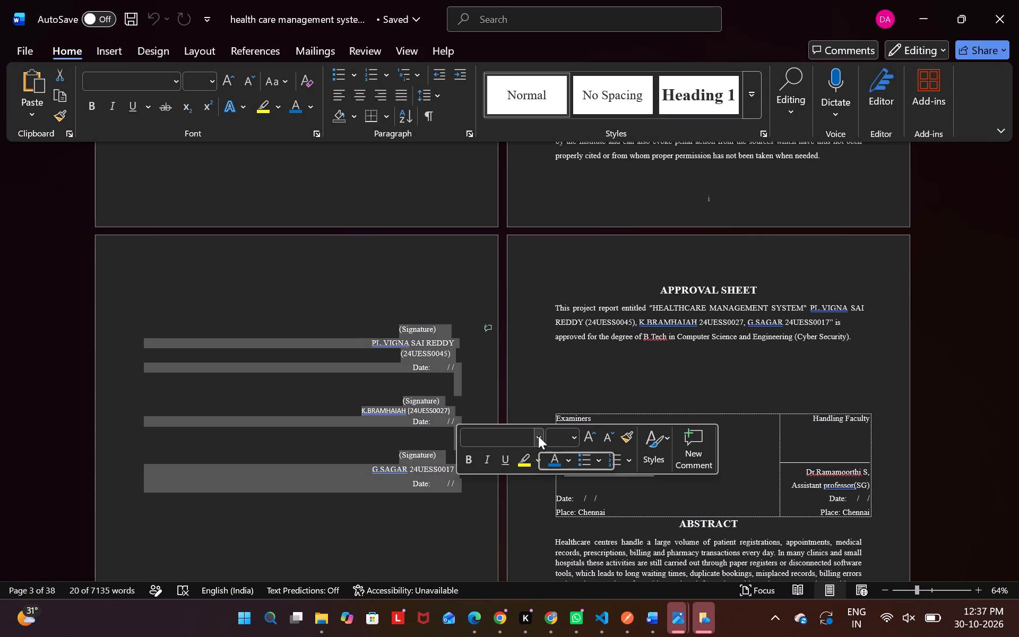
{"action": "left_click", "coordinate": [538, 436]}
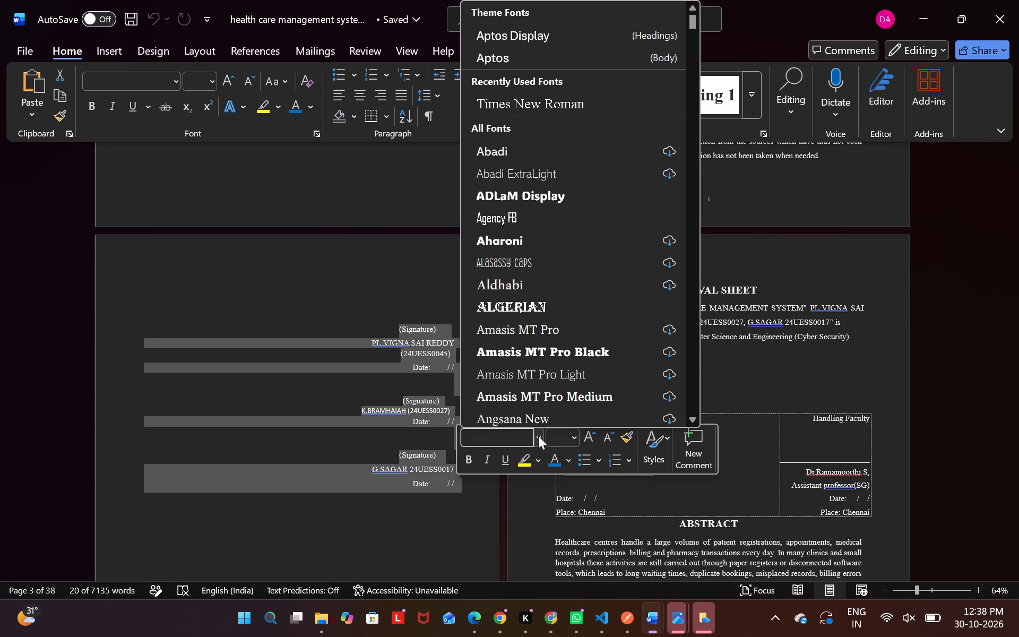
{"action": "scroll", "coordinate": [535, 307], "scroll_direction": "down", "scroll_amount": 2}
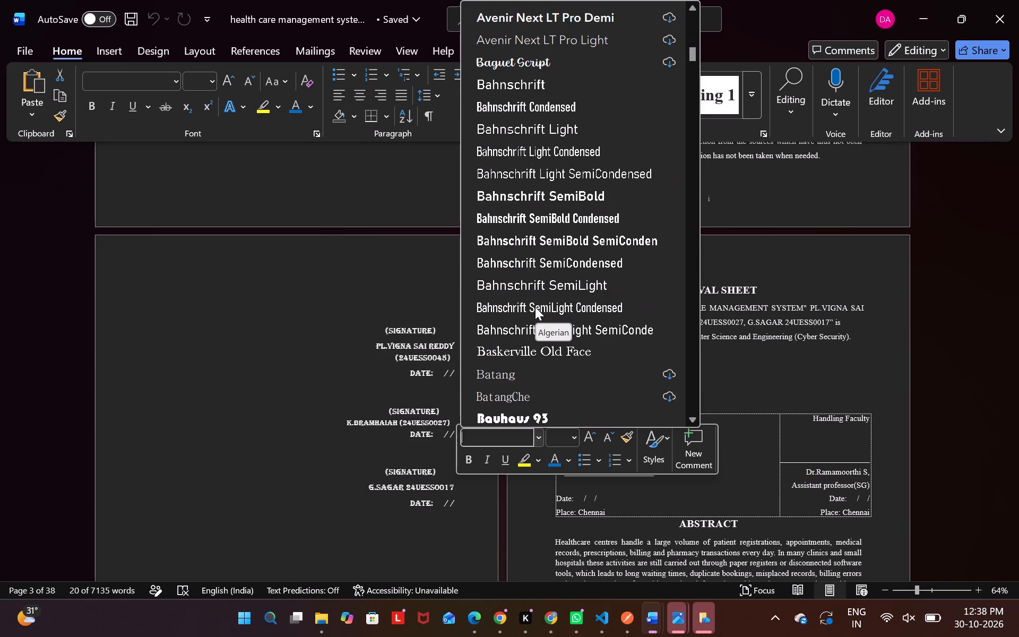
{"action": "scroll", "coordinate": [533, 196], "scroll_direction": "up", "scroll_amount": 1}
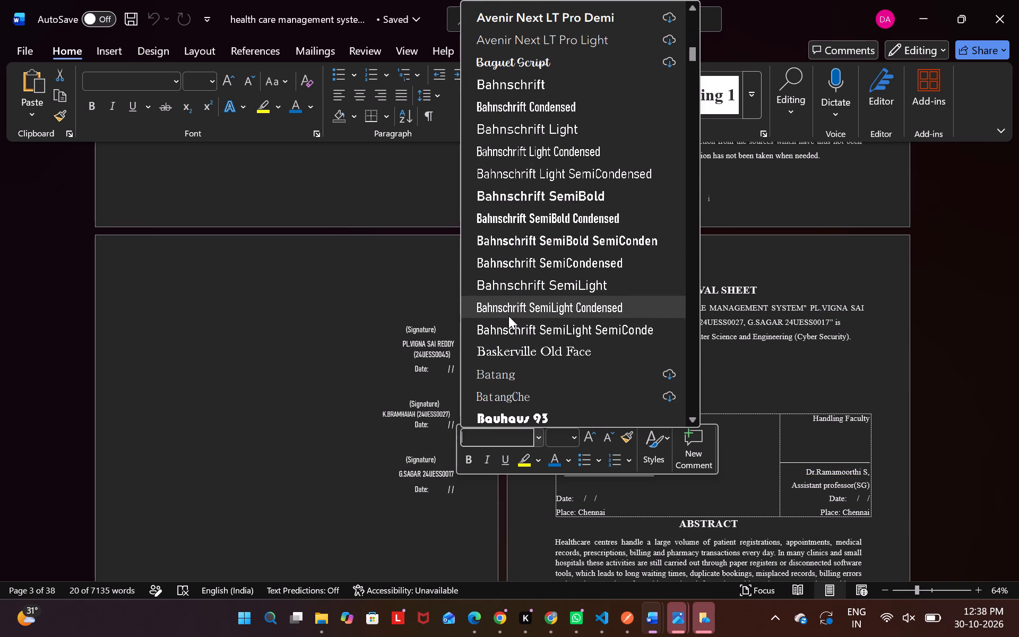
{"action": "scroll", "coordinate": [508, 316], "scroll_direction": "down", "scroll_amount": 2}
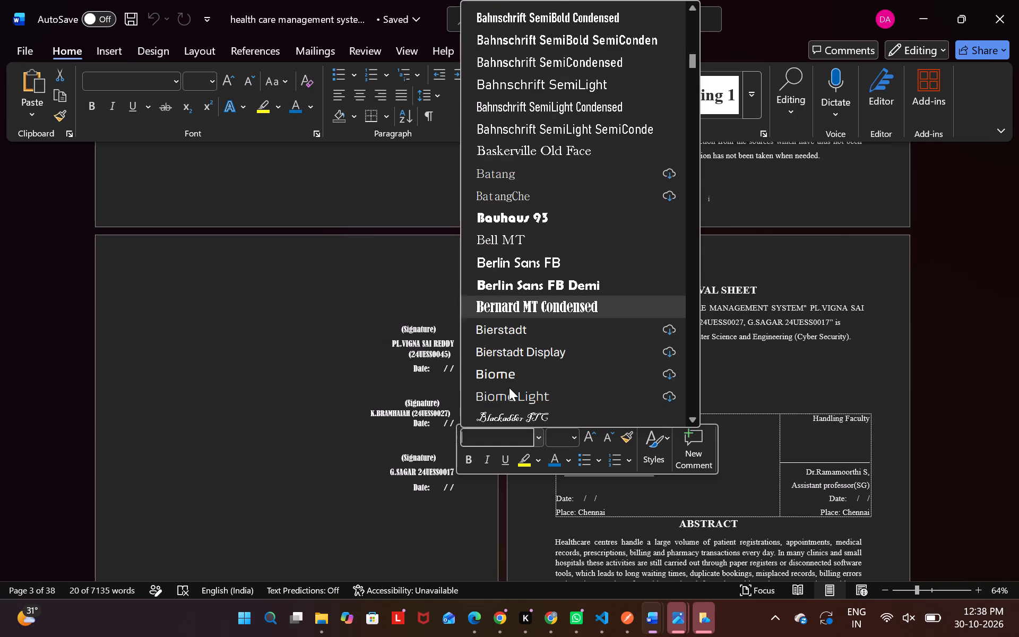
{"action": "left_click", "coordinate": [490, 438]}
{"action": "left_click", "coordinate": [483, 436]}
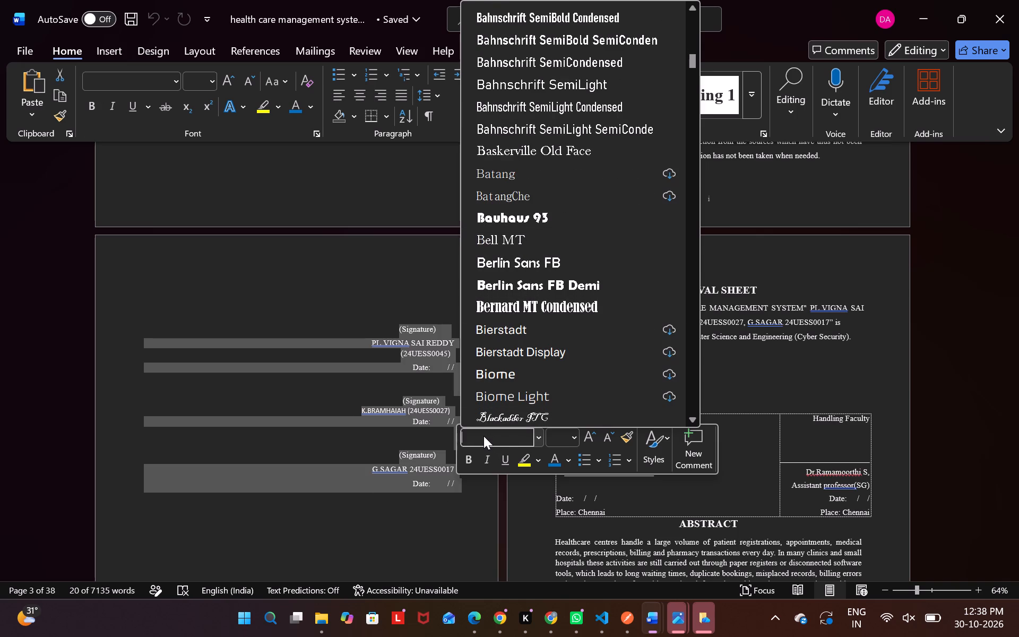
{"action": "key", "text": "b"}
{"action": "type", "text": "ol"}
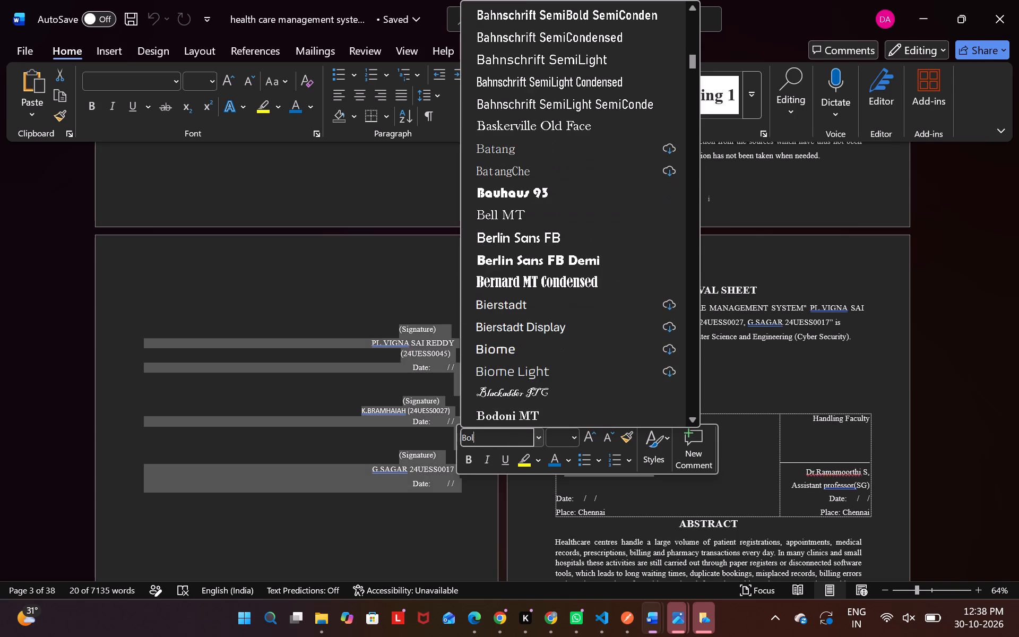
{"action": "key", "text": "d"}
{"action": "left_click", "coordinate": [470, 457]}
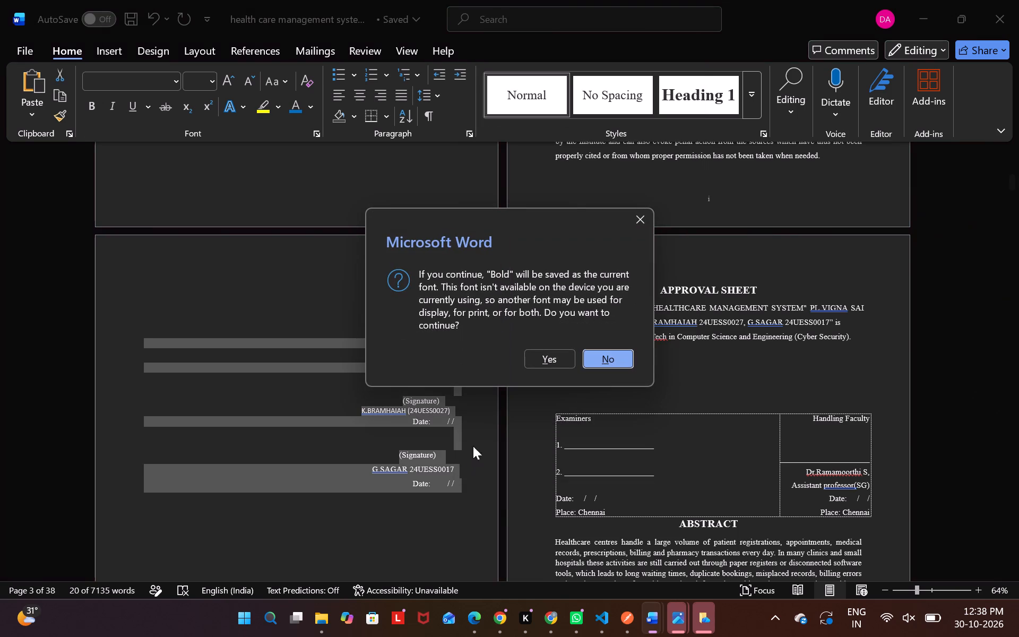
{"action": "left_click", "coordinate": [641, 219]}
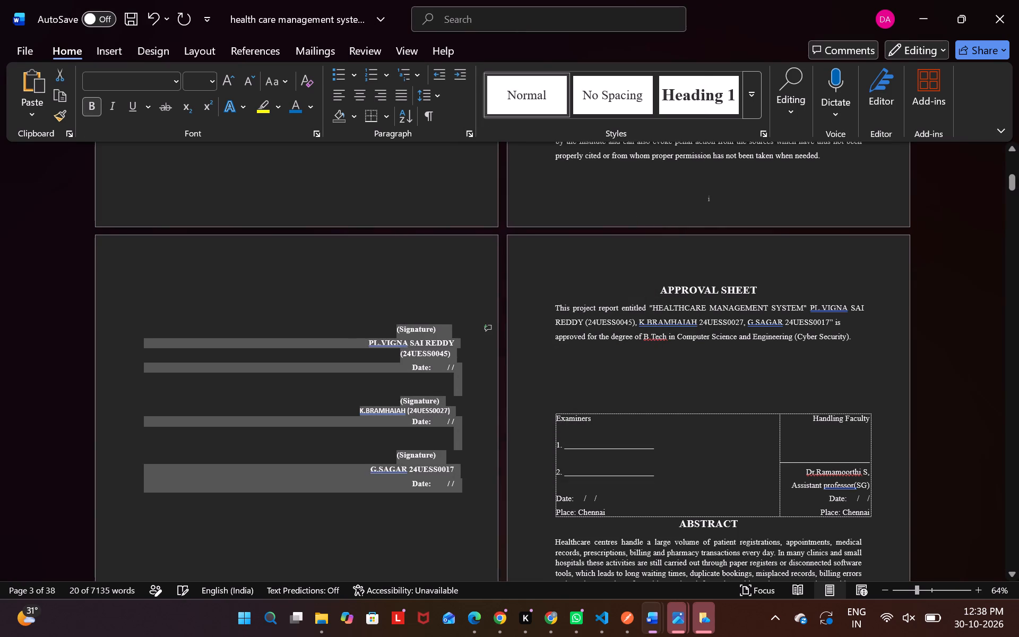
{"action": "left_click", "coordinate": [444, 289]}
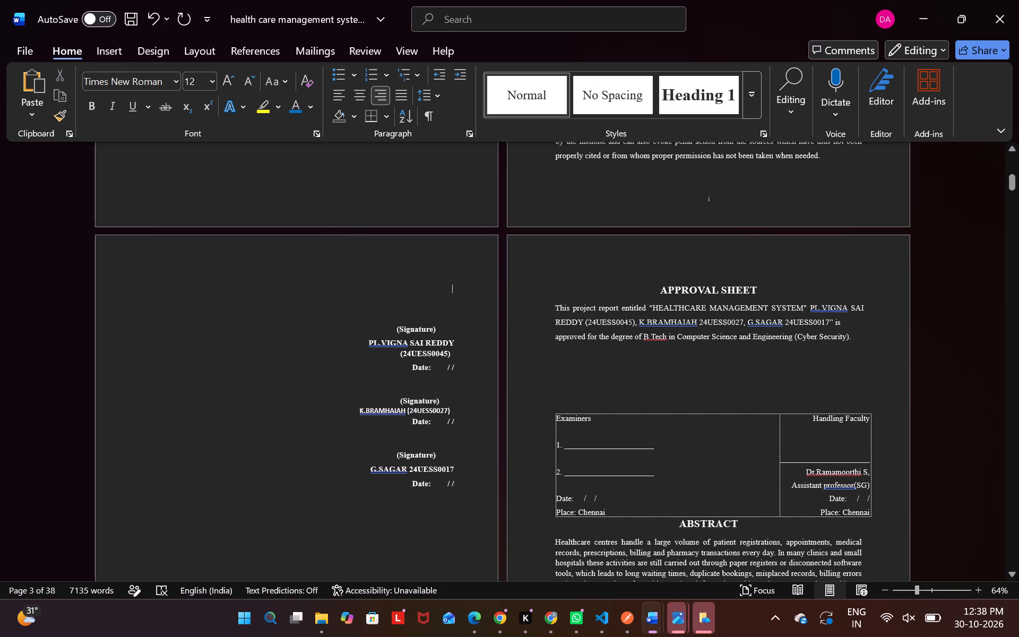
Check the bold student signature block at a larger zoom, and the Declaration and Certificate text before it.
{"action": "left_click", "coordinate": [929, 590]}
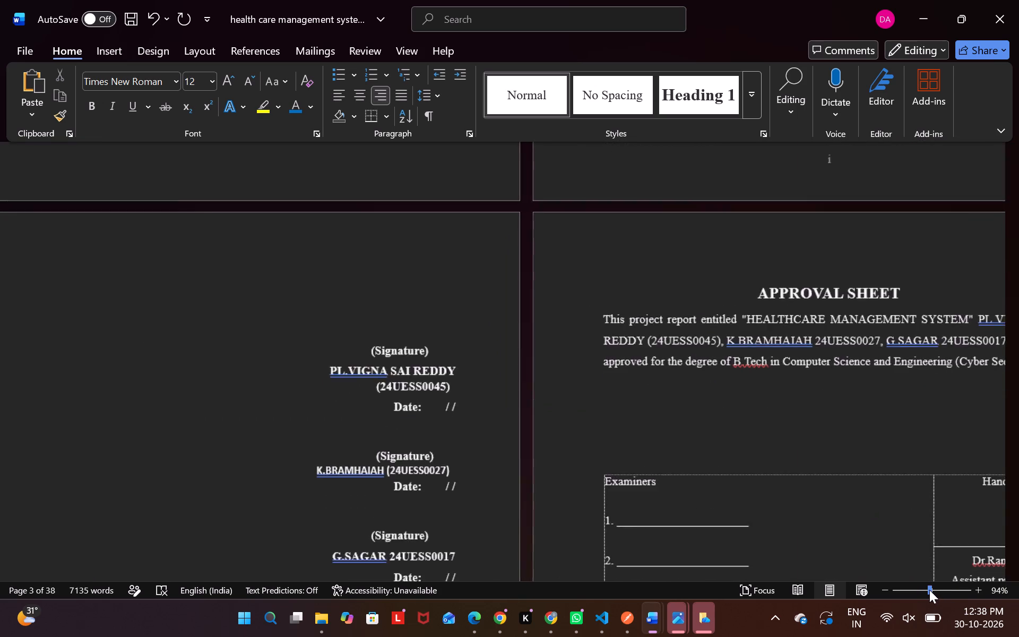
{"action": "scroll", "coordinate": [707, 515], "scroll_direction": "down", "scroll_amount": 3}
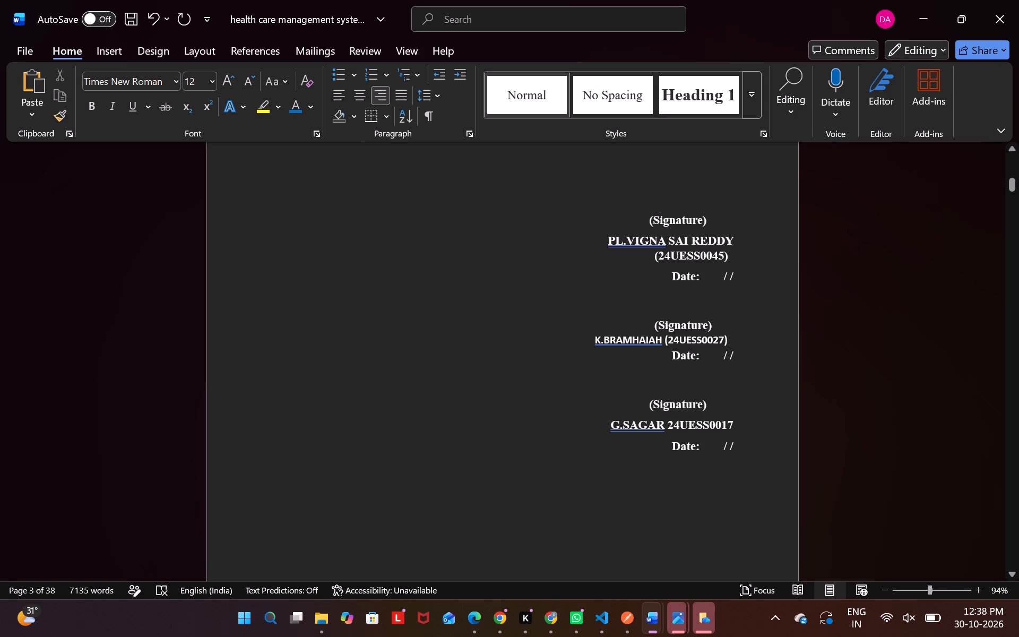
{"action": "scroll", "coordinate": [663, 497], "scroll_direction": "up", "scroll_amount": 1}
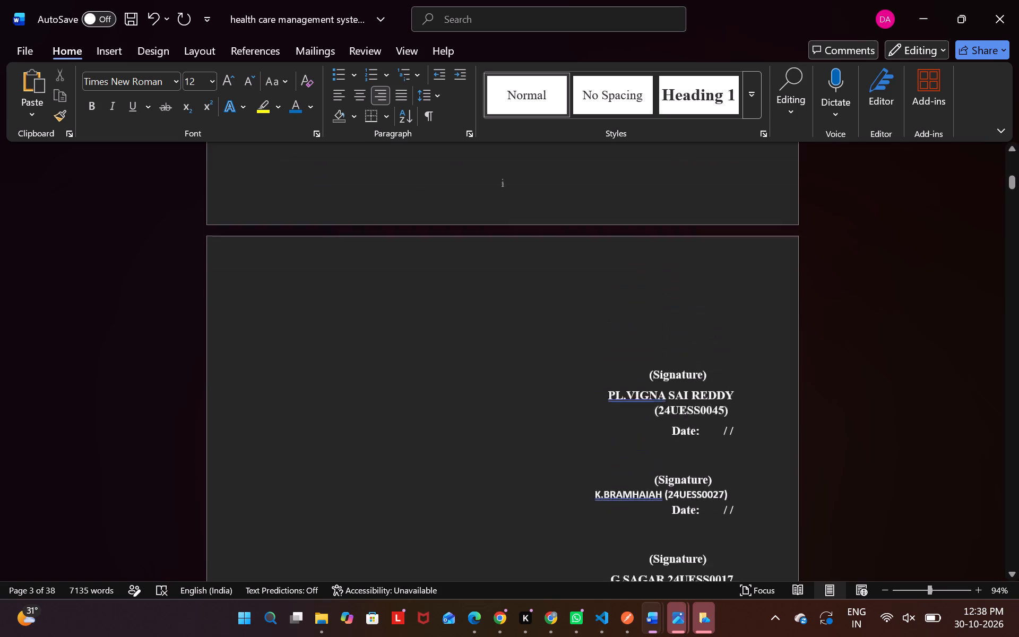
{"action": "scroll", "coordinate": [663, 497], "scroll_direction": "up", "scroll_amount": 3}
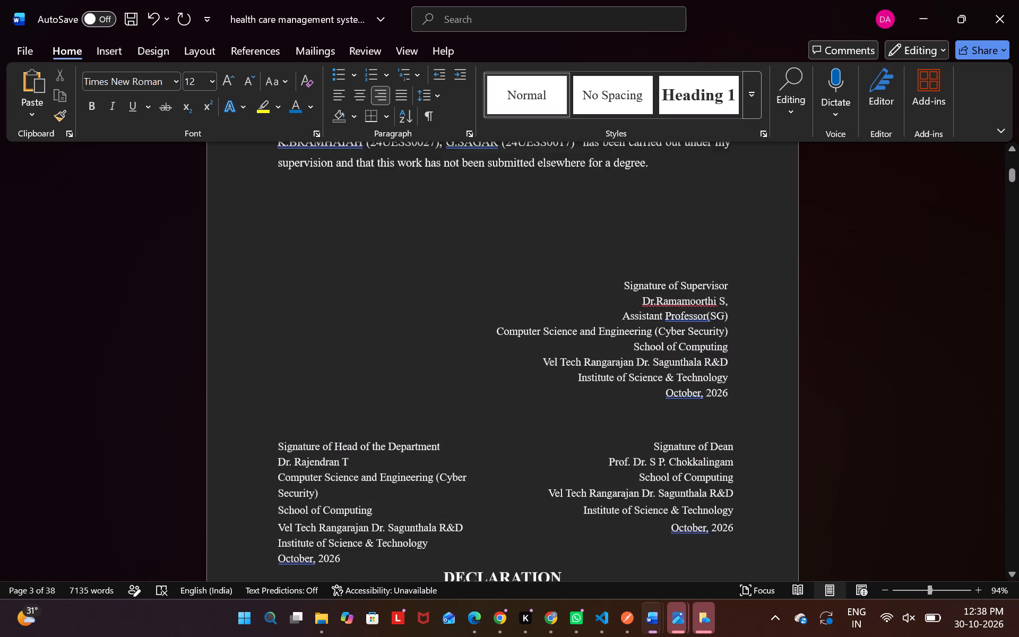
{"action": "scroll", "coordinate": [663, 497], "scroll_direction": "up", "scroll_amount": 1}
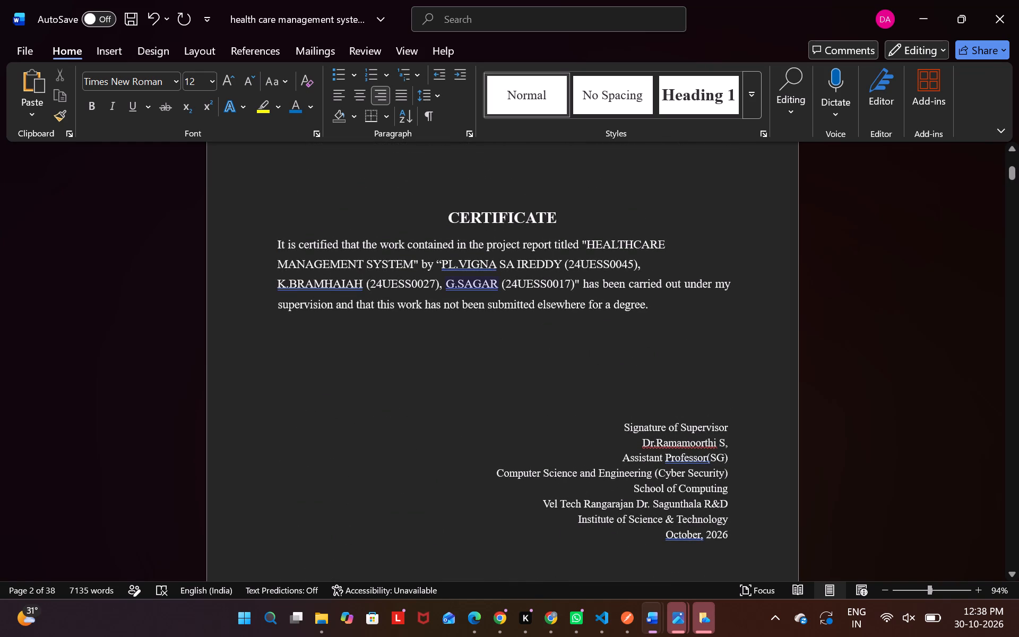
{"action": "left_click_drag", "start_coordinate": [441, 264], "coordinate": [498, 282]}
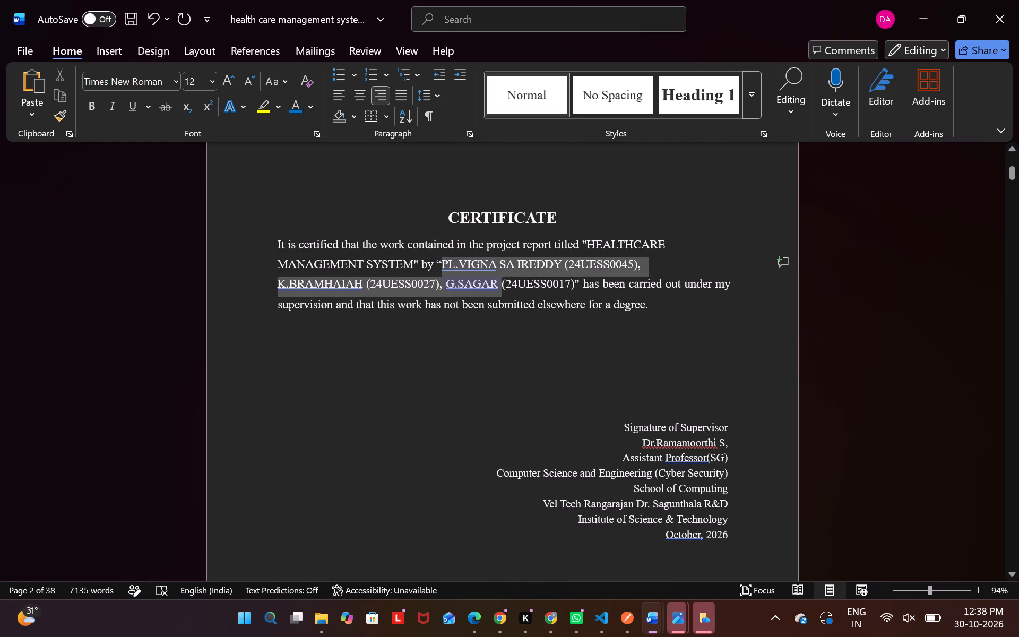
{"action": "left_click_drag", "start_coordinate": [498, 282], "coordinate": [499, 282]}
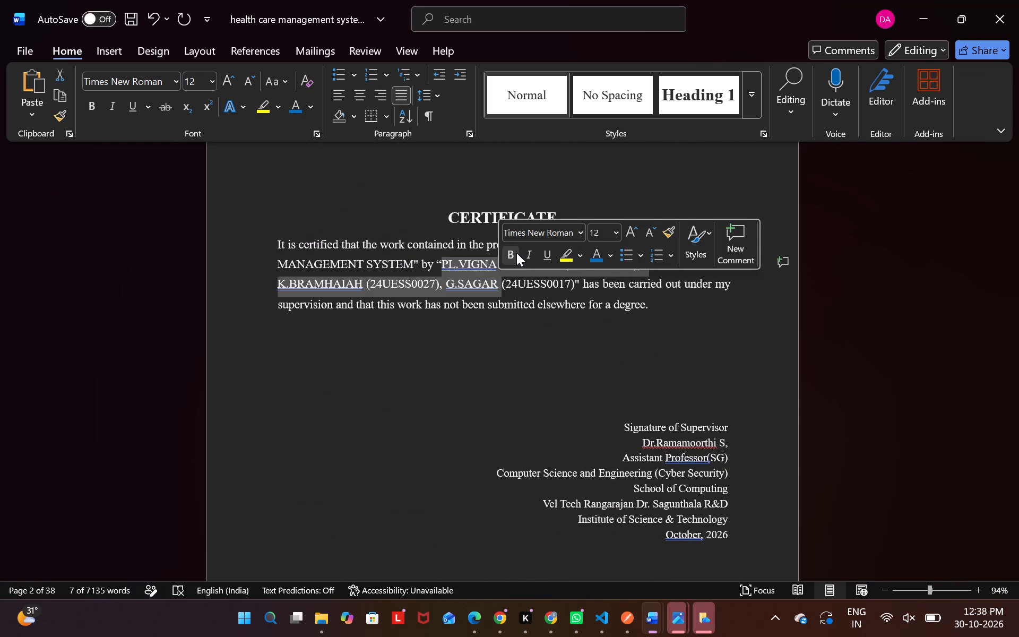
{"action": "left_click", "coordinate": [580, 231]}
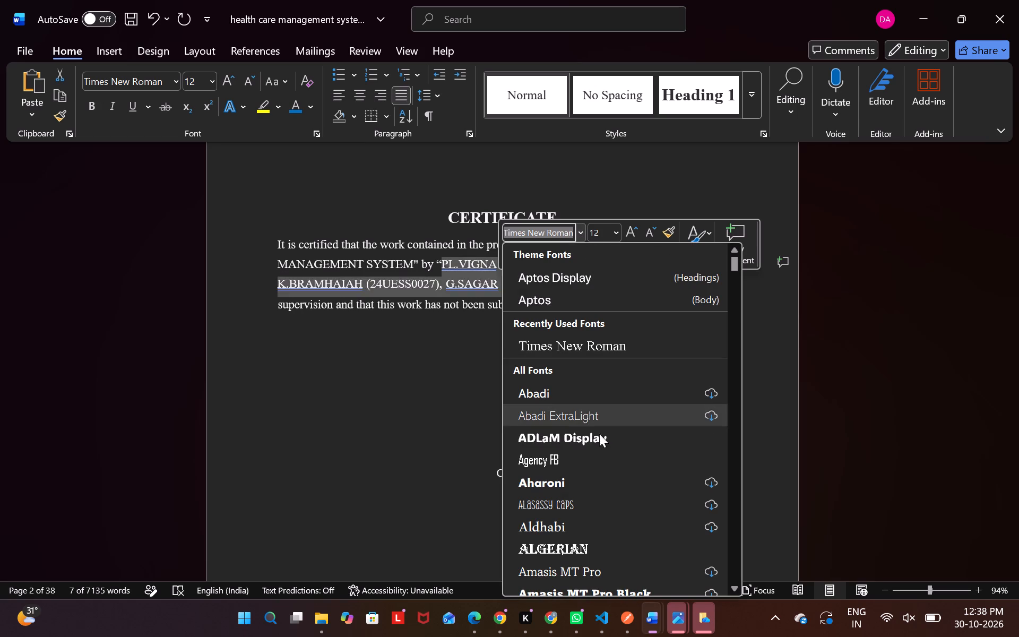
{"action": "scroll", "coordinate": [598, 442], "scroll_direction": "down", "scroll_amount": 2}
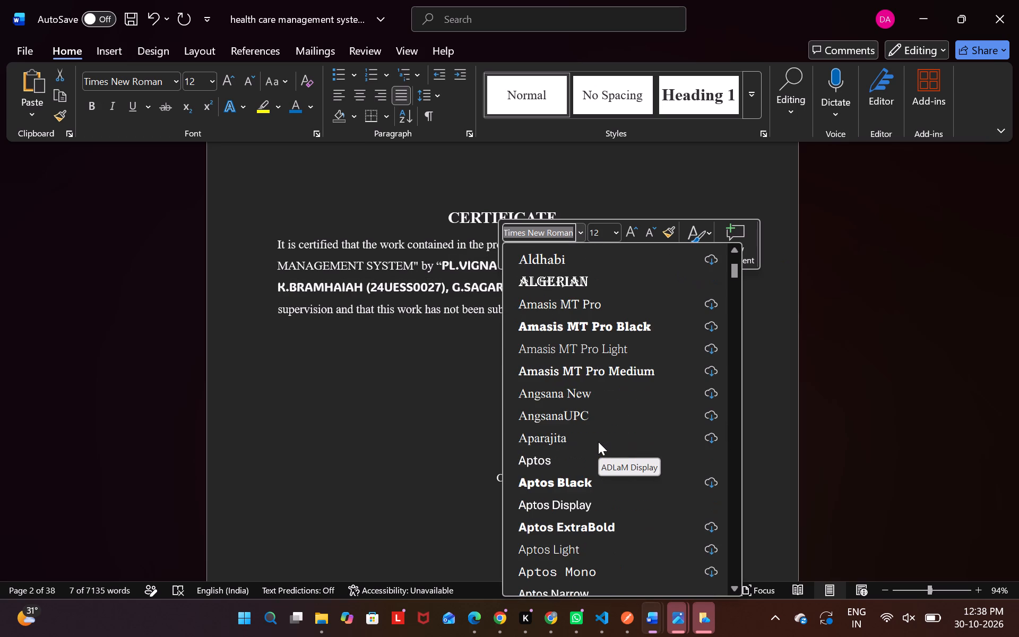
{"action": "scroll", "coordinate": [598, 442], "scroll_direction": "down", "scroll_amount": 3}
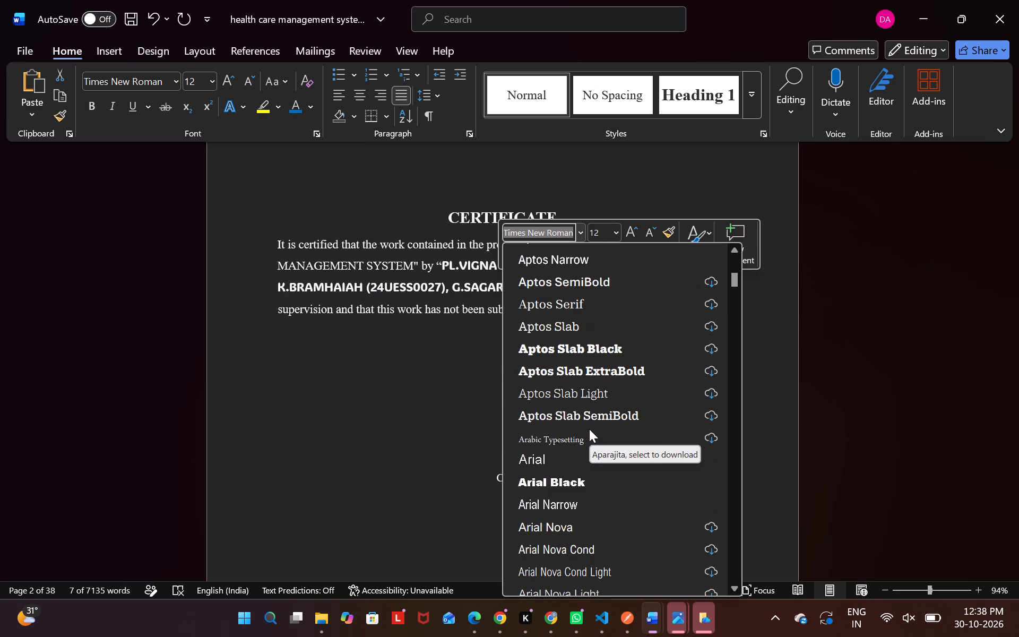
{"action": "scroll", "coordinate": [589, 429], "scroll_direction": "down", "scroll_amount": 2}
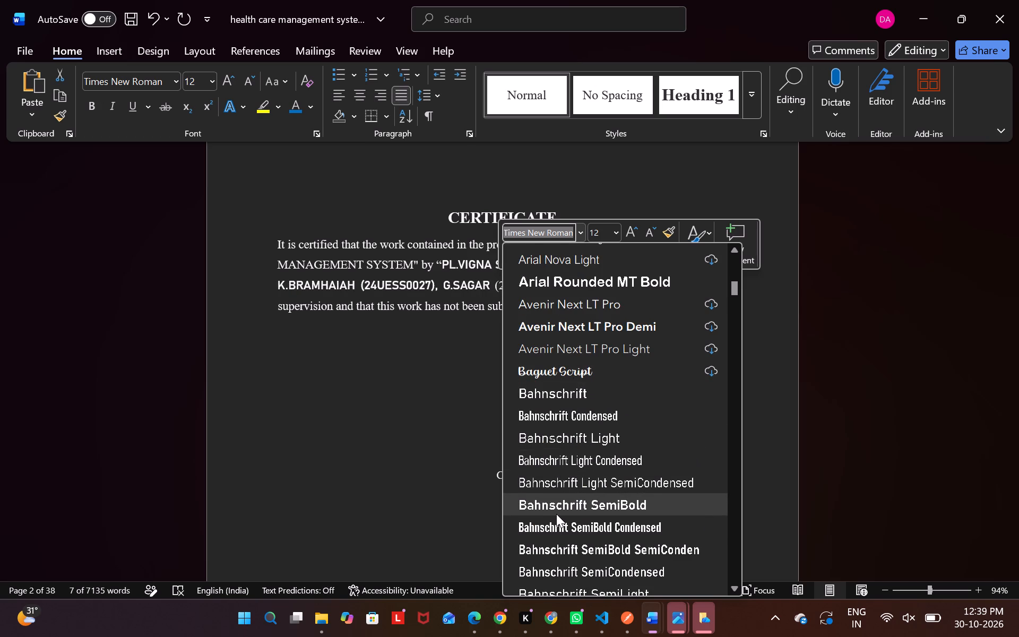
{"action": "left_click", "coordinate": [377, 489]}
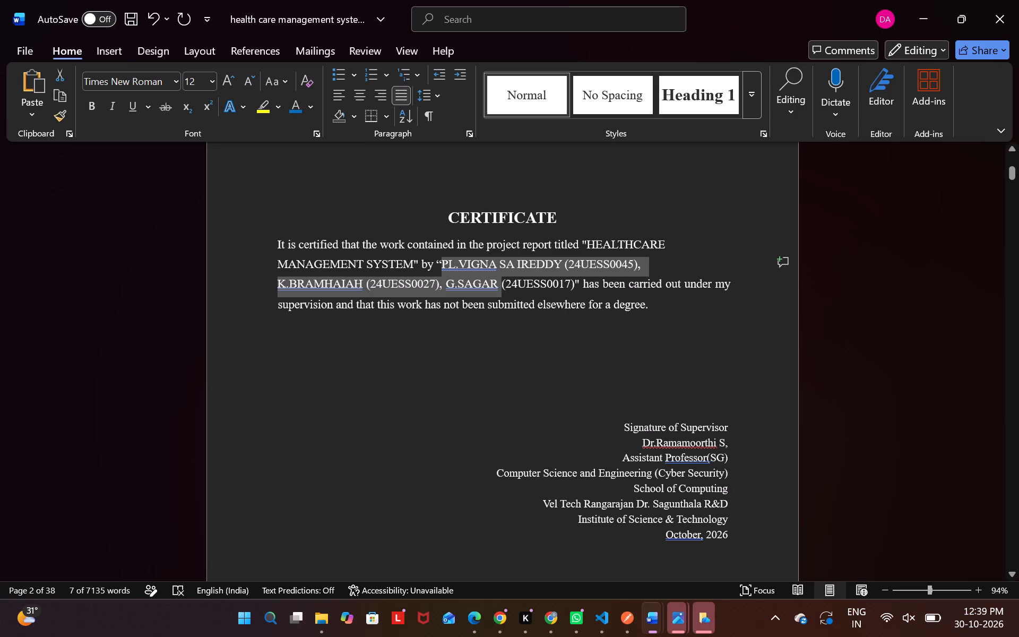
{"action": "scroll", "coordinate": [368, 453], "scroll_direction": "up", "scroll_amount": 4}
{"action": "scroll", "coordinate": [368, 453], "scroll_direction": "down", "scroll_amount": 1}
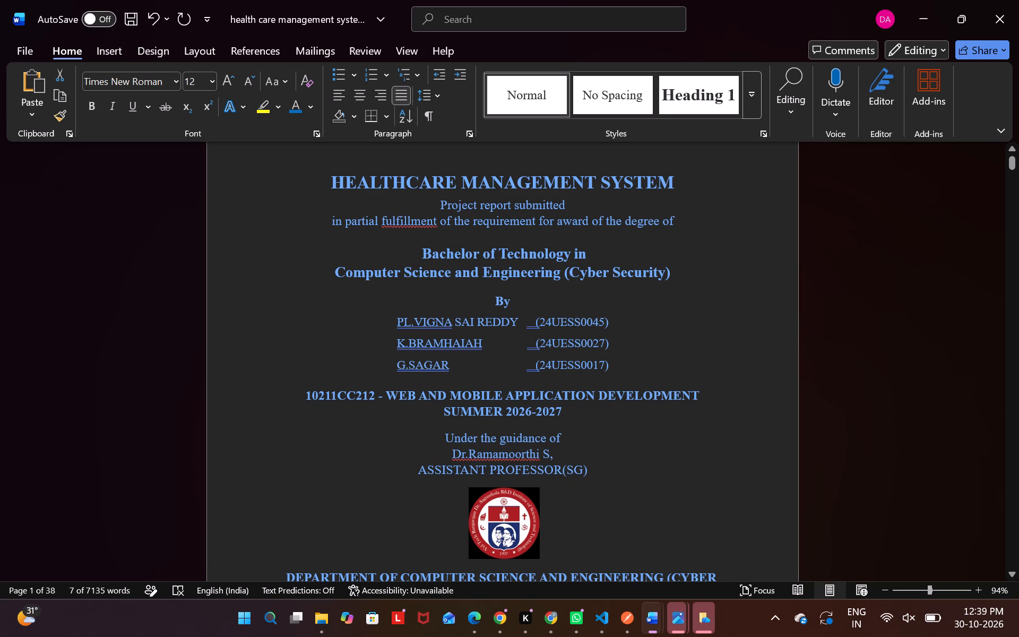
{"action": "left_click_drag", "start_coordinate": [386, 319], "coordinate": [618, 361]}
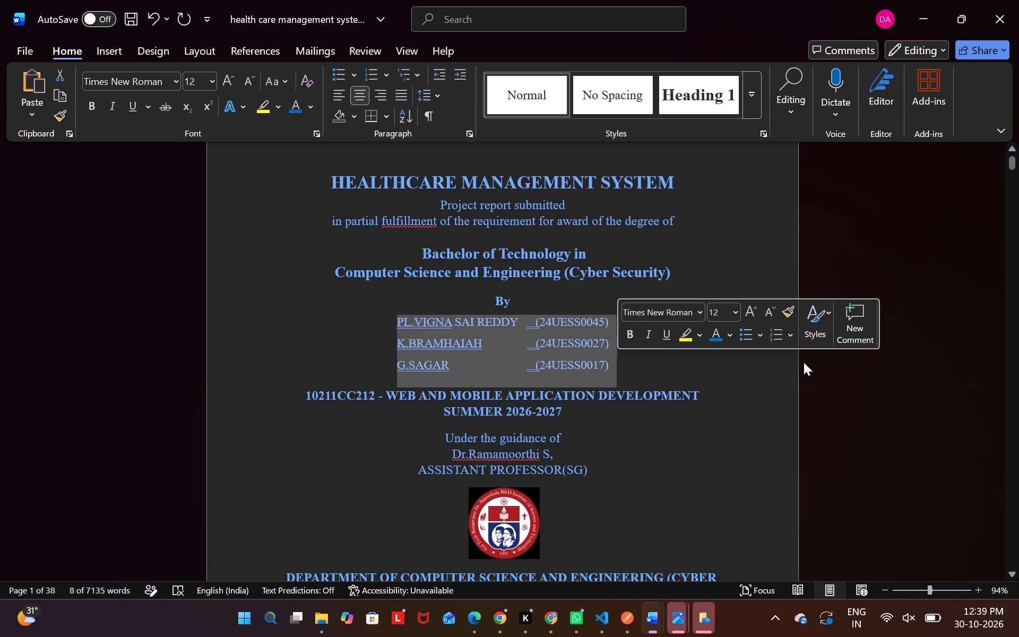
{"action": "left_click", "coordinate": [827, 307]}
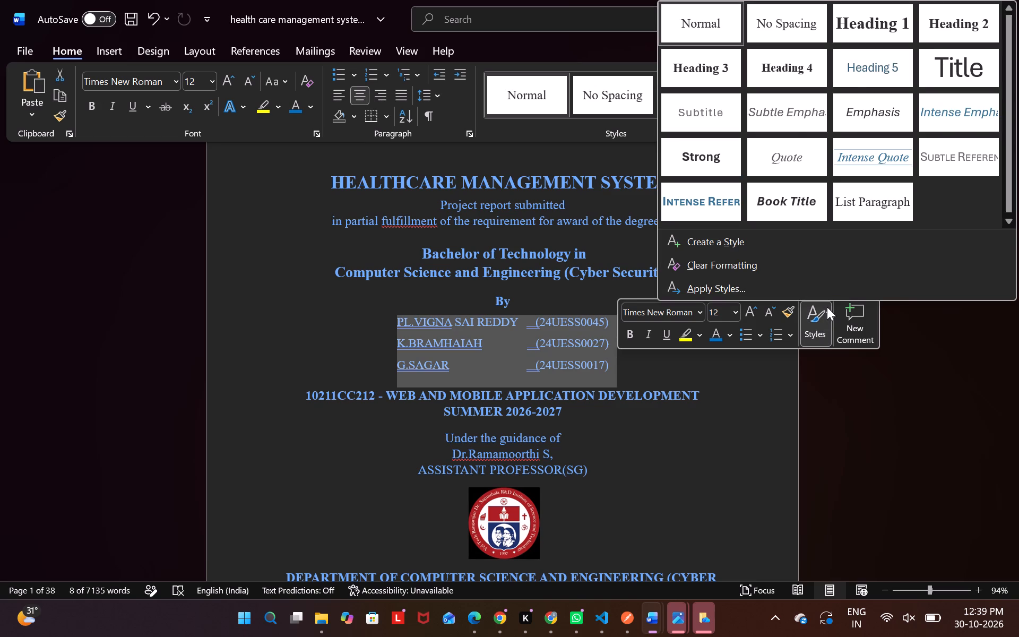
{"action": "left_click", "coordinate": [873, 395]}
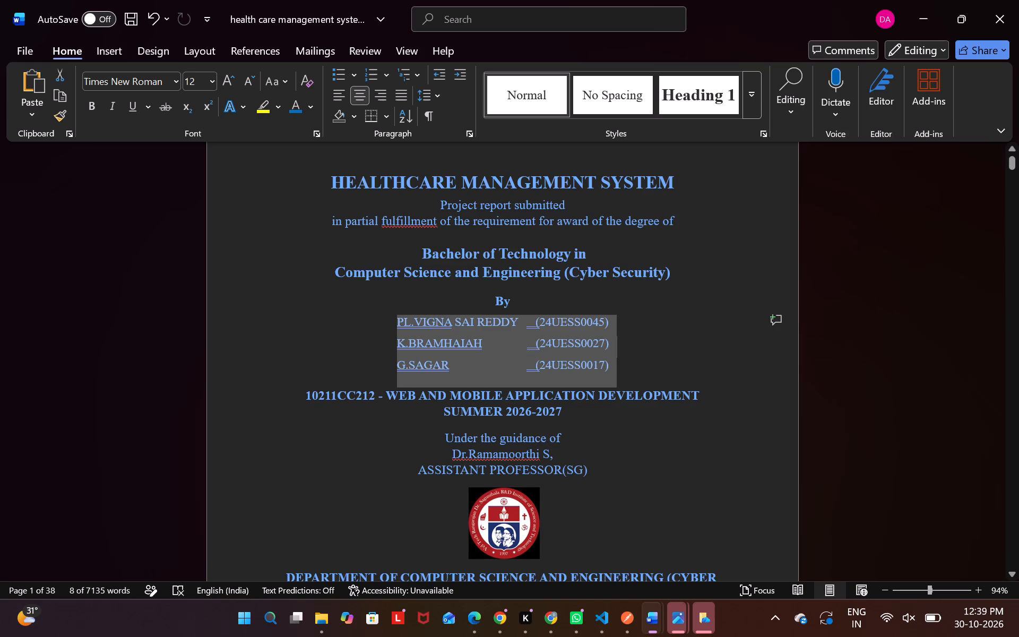
Review the report's layout from the cover page through the List of Tables to Chapter 1, and back to the cover page.
{"action": "scroll", "coordinate": [534, 432], "scroll_direction": "down", "scroll_amount": 1}
{"action": "scroll", "coordinate": [508, 333], "scroll_direction": "down", "scroll_amount": 1}
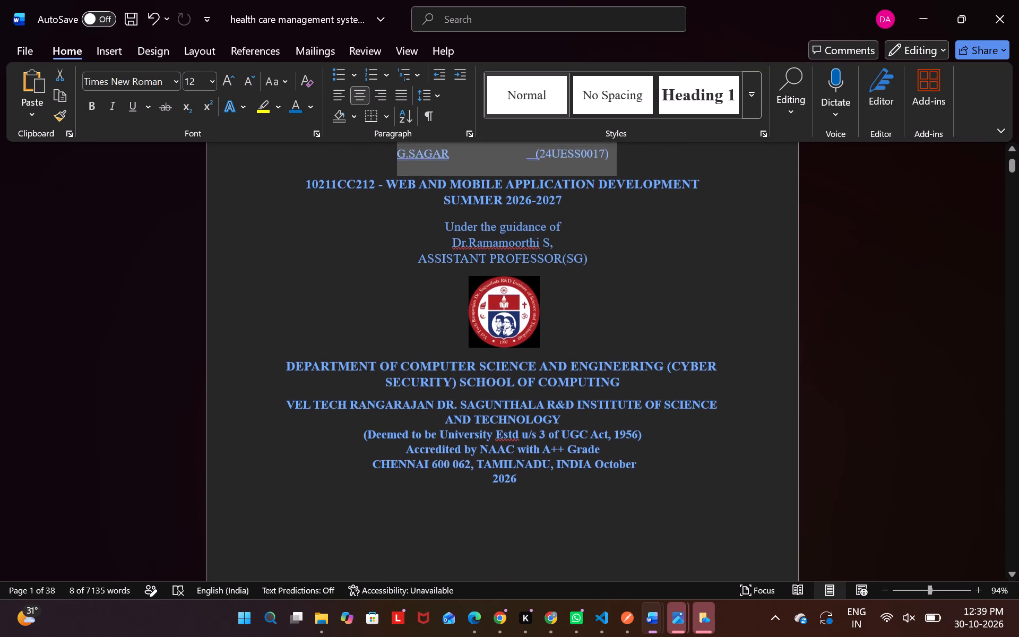
{"action": "scroll", "coordinate": [508, 333], "scroll_direction": "down", "scroll_amount": 1}
{"action": "scroll", "coordinate": [556, 316], "scroll_direction": "up", "scroll_amount": 3, "text": "ctrl"}
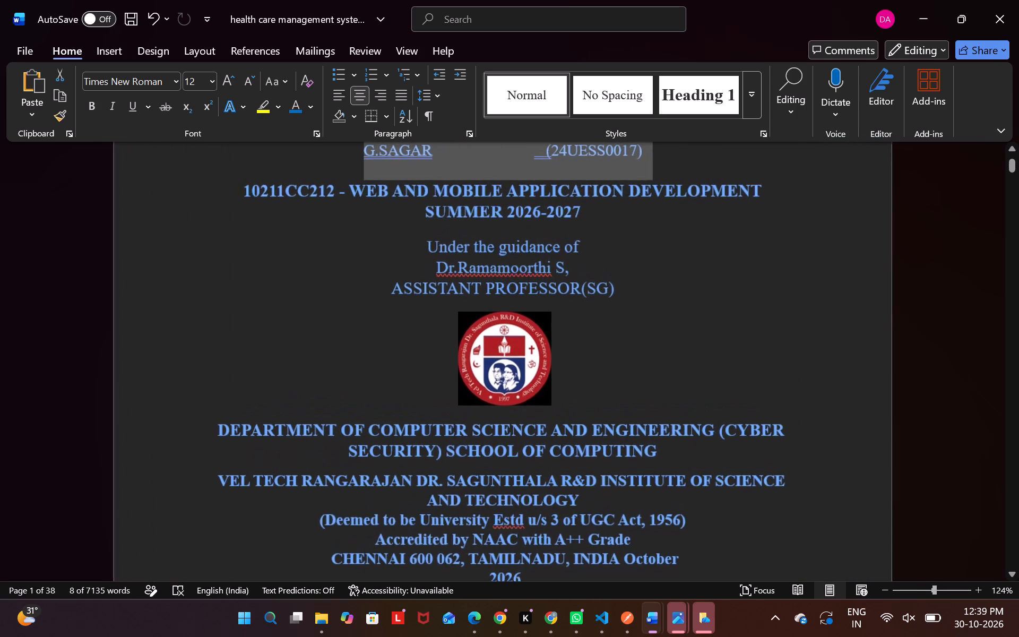
{"action": "scroll", "coordinate": [556, 316], "scroll_direction": "down", "scroll_amount": 2, "text": "ctrl"}
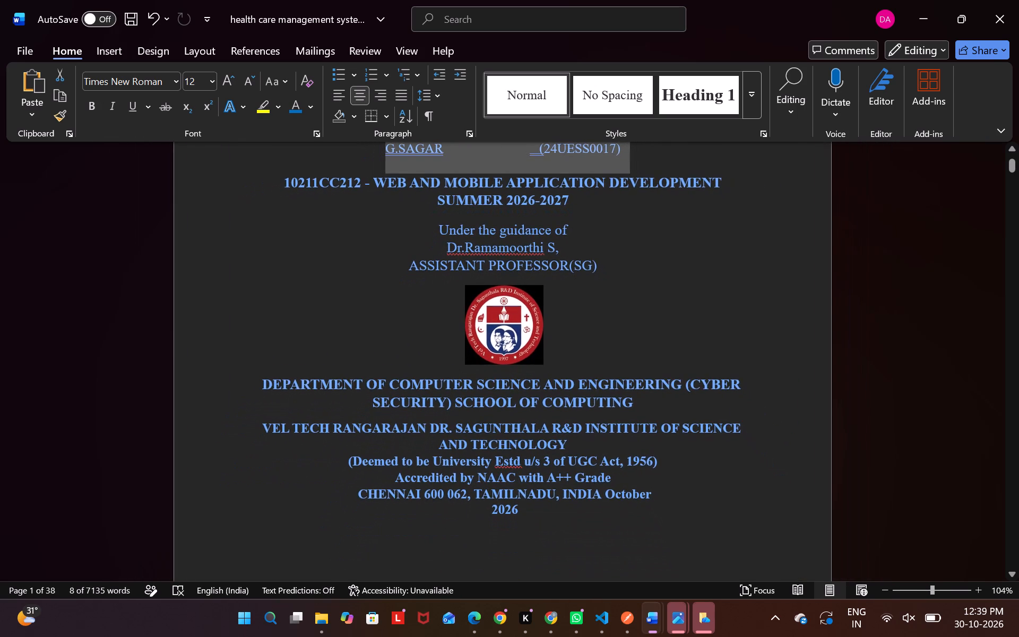
{"action": "scroll", "coordinate": [556, 316], "scroll_direction": "down", "scroll_amount": 2, "text": "ctrl"}
{"action": "scroll", "coordinate": [593, 438], "scroll_direction": "down", "scroll_amount": 1}
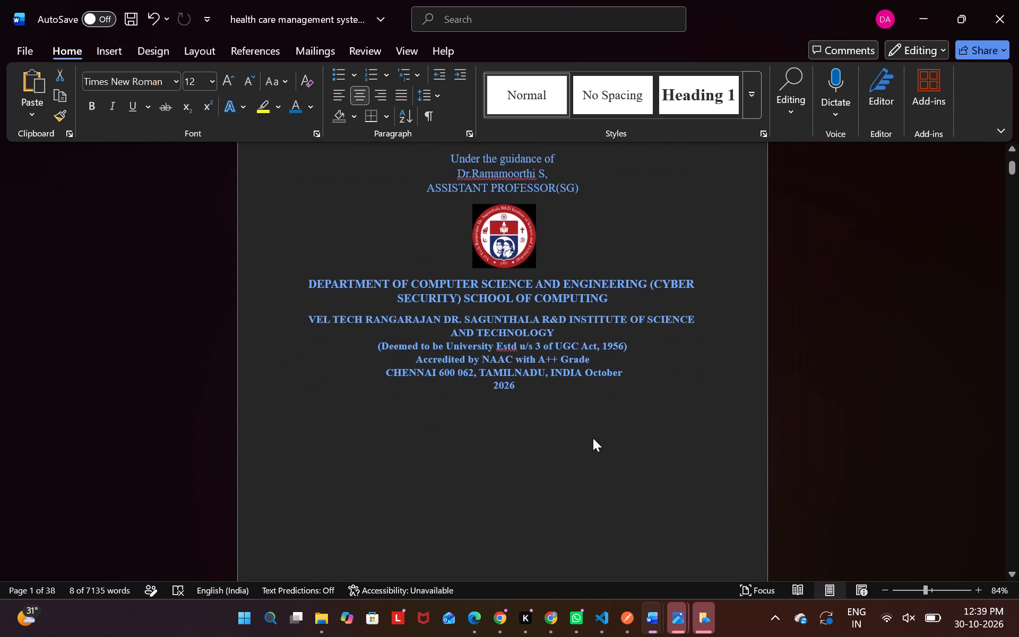
{"action": "scroll", "coordinate": [593, 438], "scroll_direction": "down", "scroll_amount": 5}
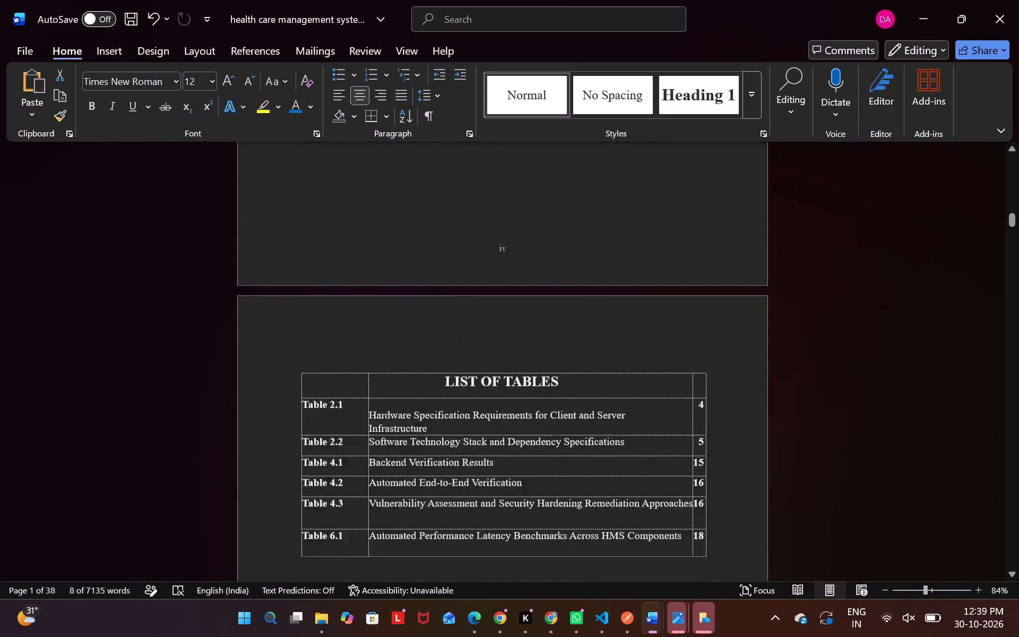
{"action": "scroll", "coordinate": [593, 438], "scroll_direction": "down", "scroll_amount": 3}
{"action": "scroll", "coordinate": [593, 438], "scroll_direction": "up", "scroll_amount": 2}
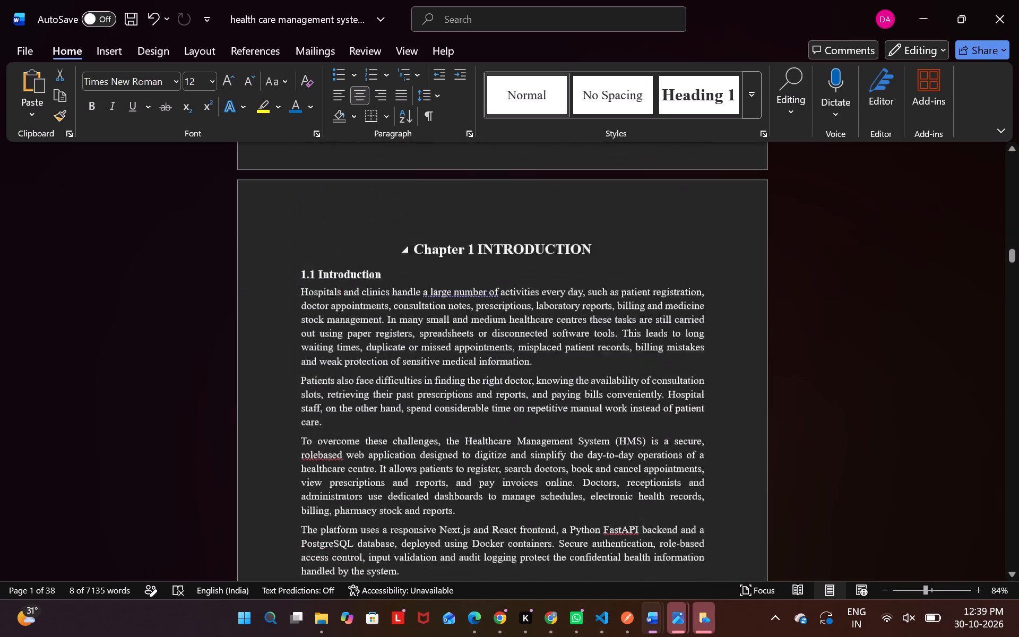
{"action": "scroll", "coordinate": [593, 438], "scroll_direction": "up", "scroll_amount": 5}
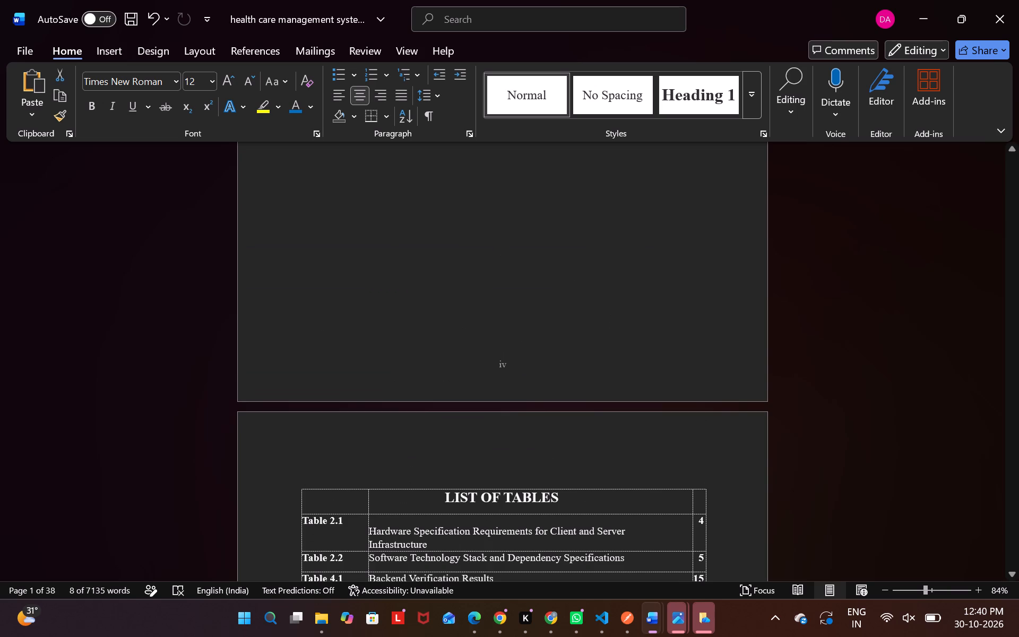
{"action": "scroll", "coordinate": [531, 435], "scroll_direction": "up", "scroll_amount": 5}
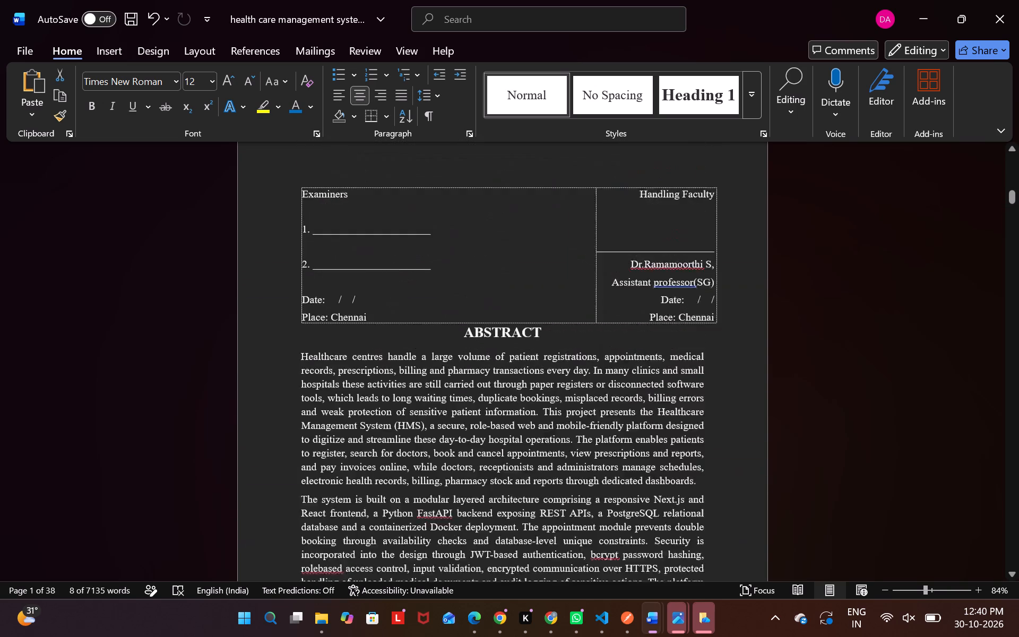
{"action": "scroll", "coordinate": [531, 435], "scroll_direction": "up", "scroll_amount": 6}
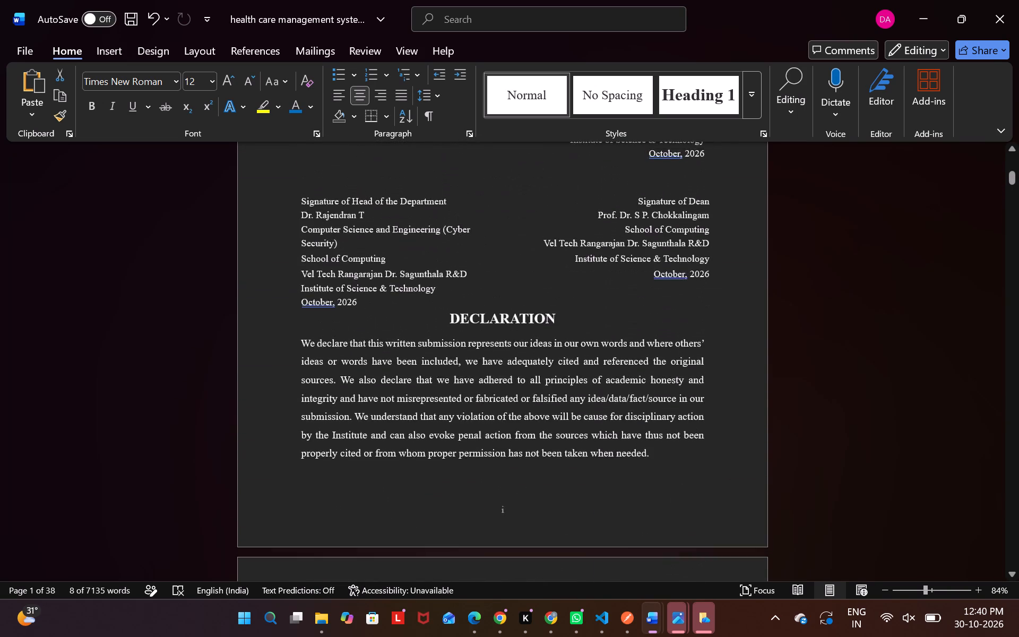
{"action": "scroll", "coordinate": [531, 435], "scroll_direction": "up", "scroll_amount": 4}
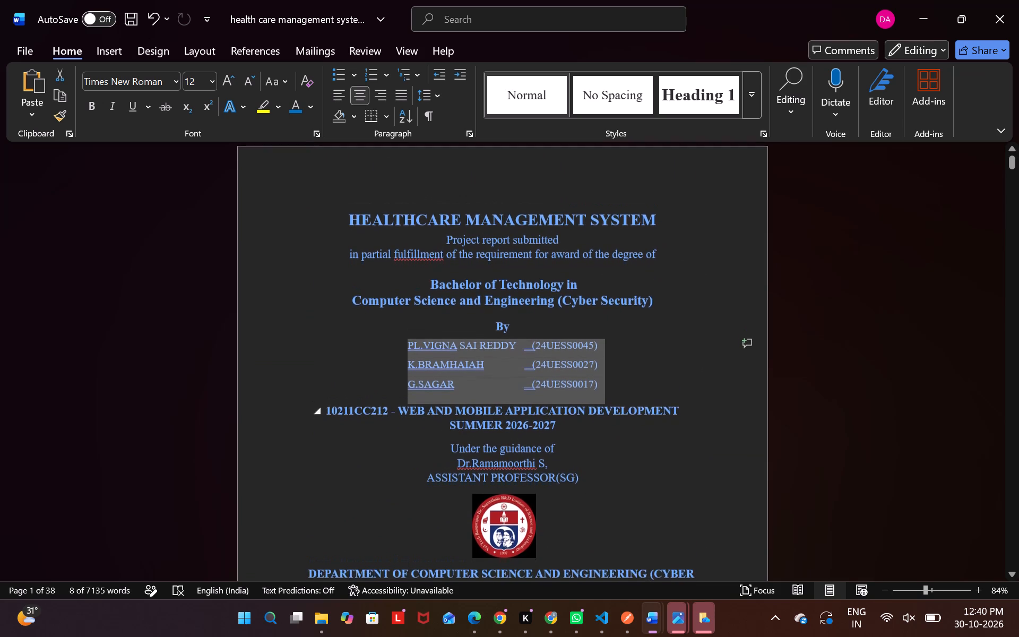
{"action": "scroll", "coordinate": [531, 435], "scroll_direction": "down", "scroll_amount": 1}
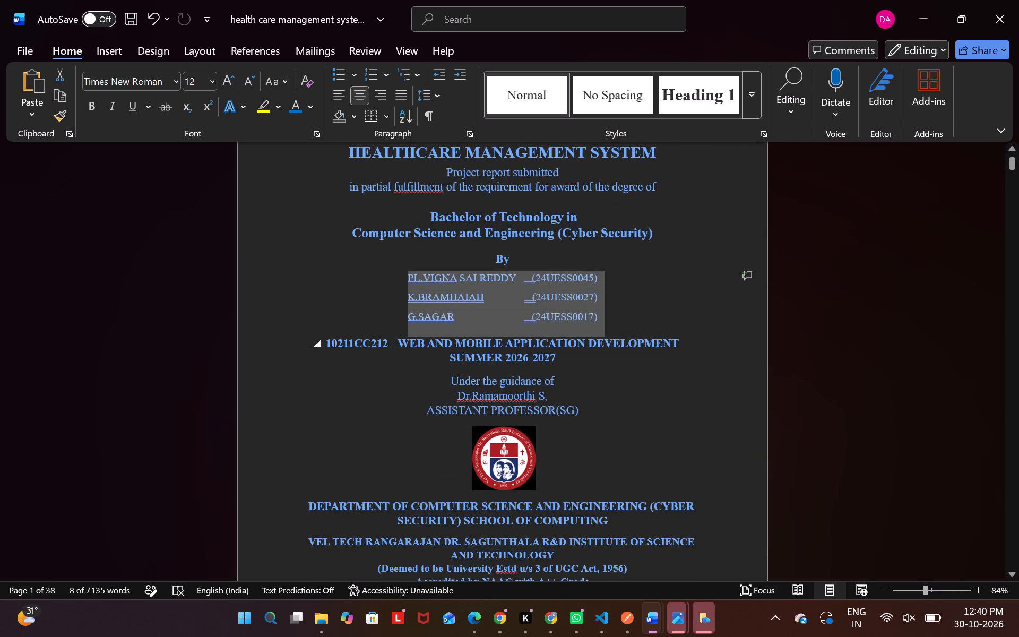
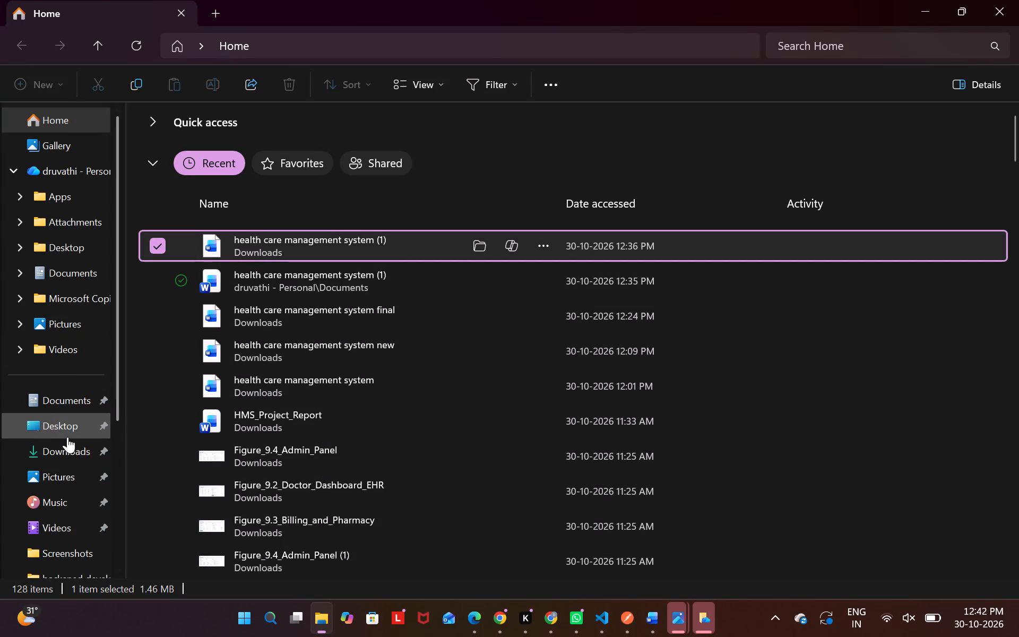
Check the Documents folder and open the Downloads folder in File Explorer to locate the health care management system report files.
{"action": "left_click", "coordinate": [63, 400]}
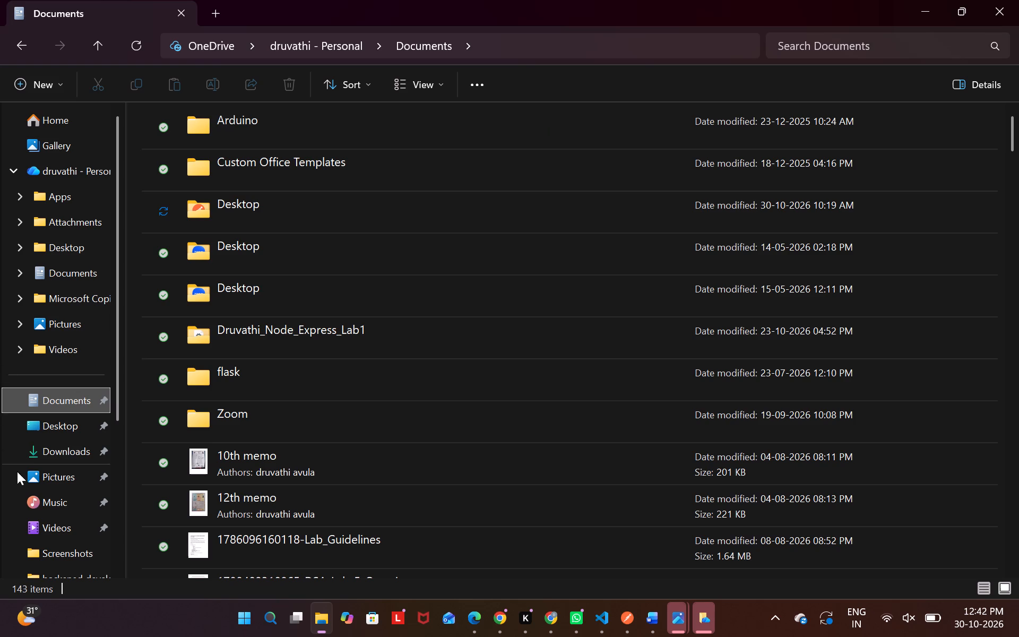
{"action": "left_click", "coordinate": [41, 457]}
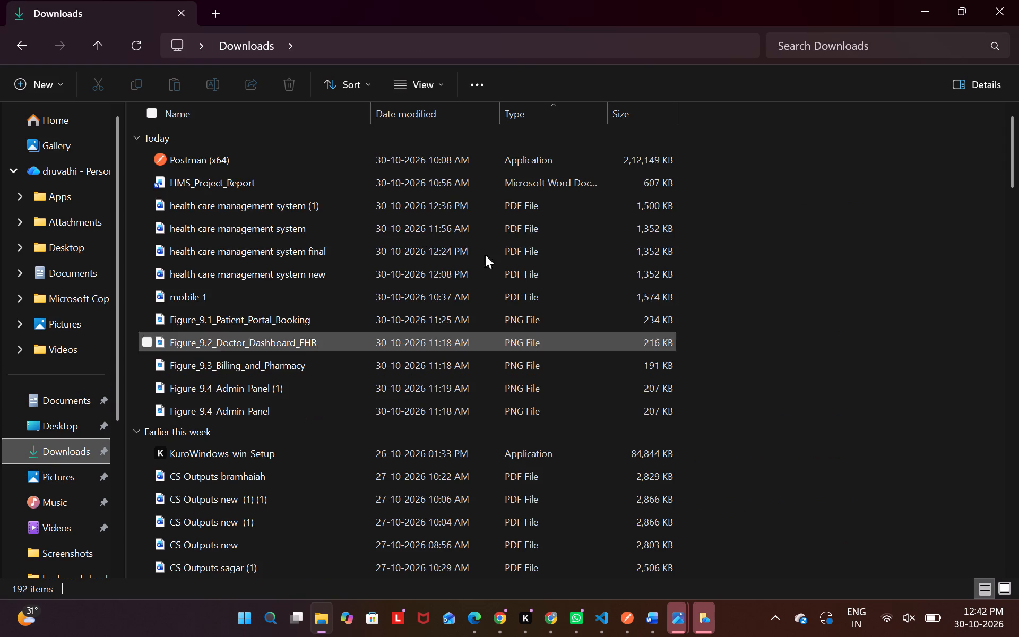
Search the Downloads folder for "mo" and the Documents folder for "mod", and look through the matching files.
{"action": "left_click", "coordinate": [830, 46]}
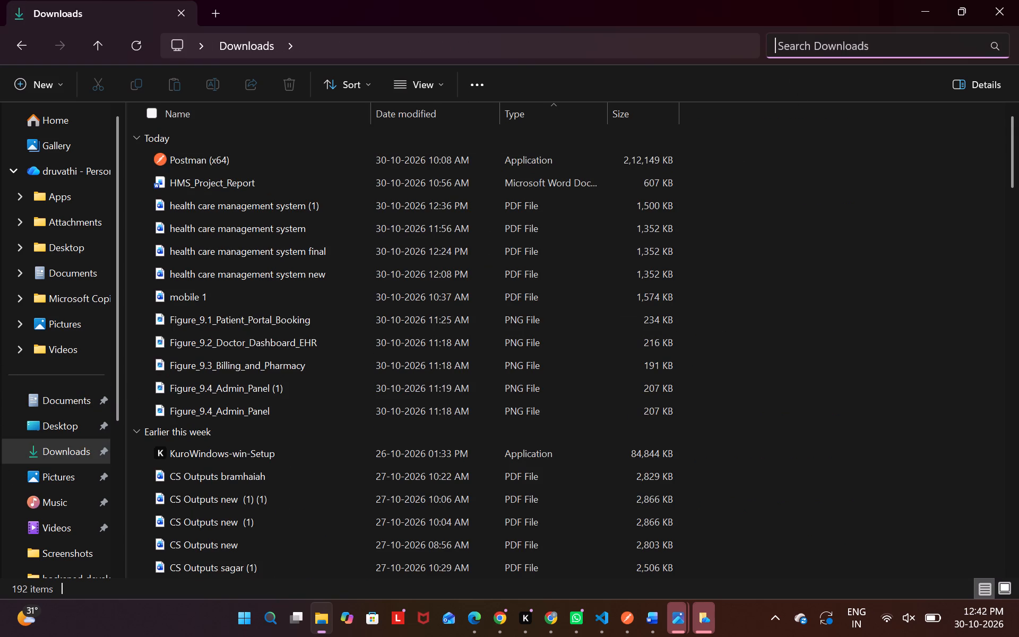
{"action": "type", "text": "mo"}
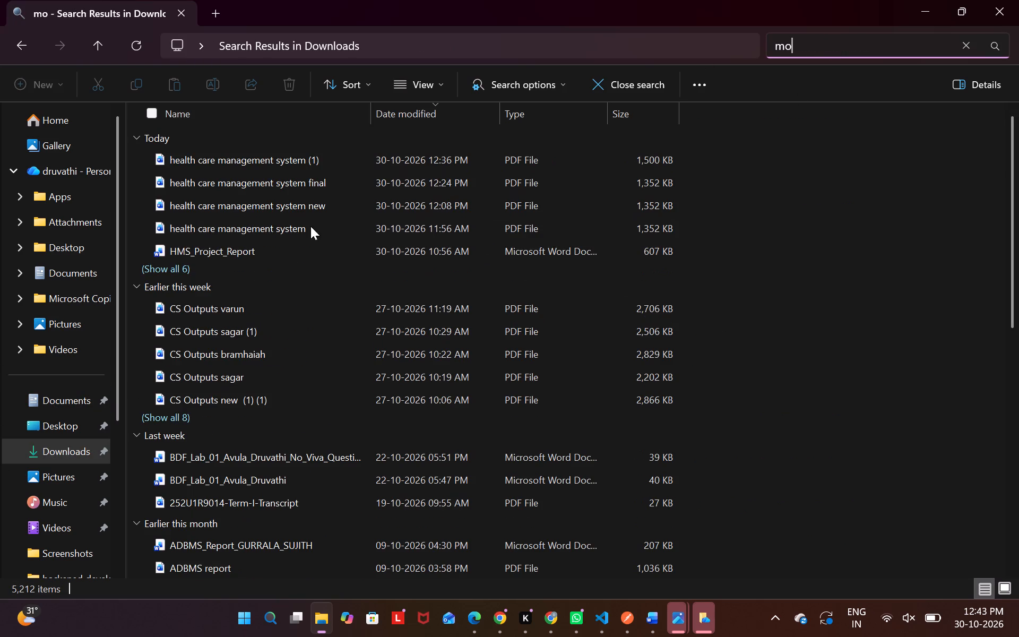
{"action": "left_click", "coordinate": [57, 265]}
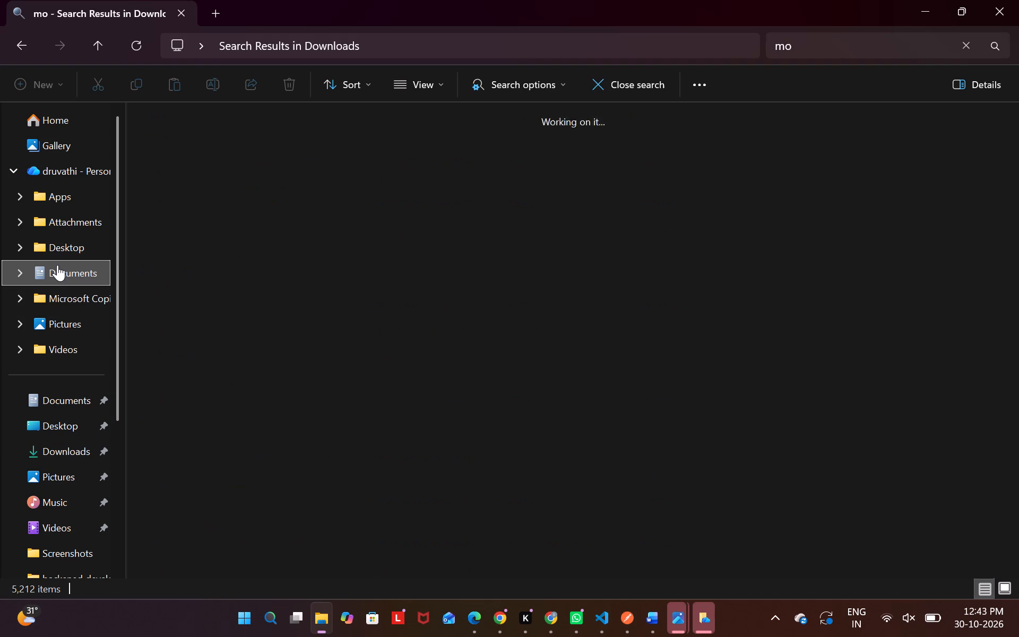
{"action": "left_click", "coordinate": [913, 46]}
{"action": "type", "text": "mod"}
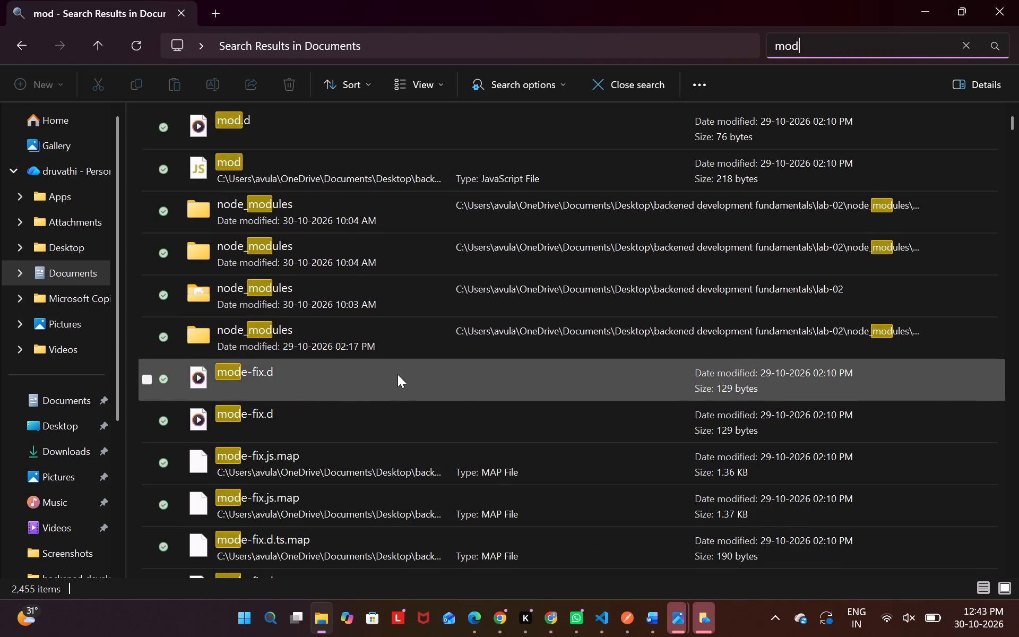
{"action": "scroll", "coordinate": [398, 374], "scroll_direction": "down", "scroll_amount": 3}
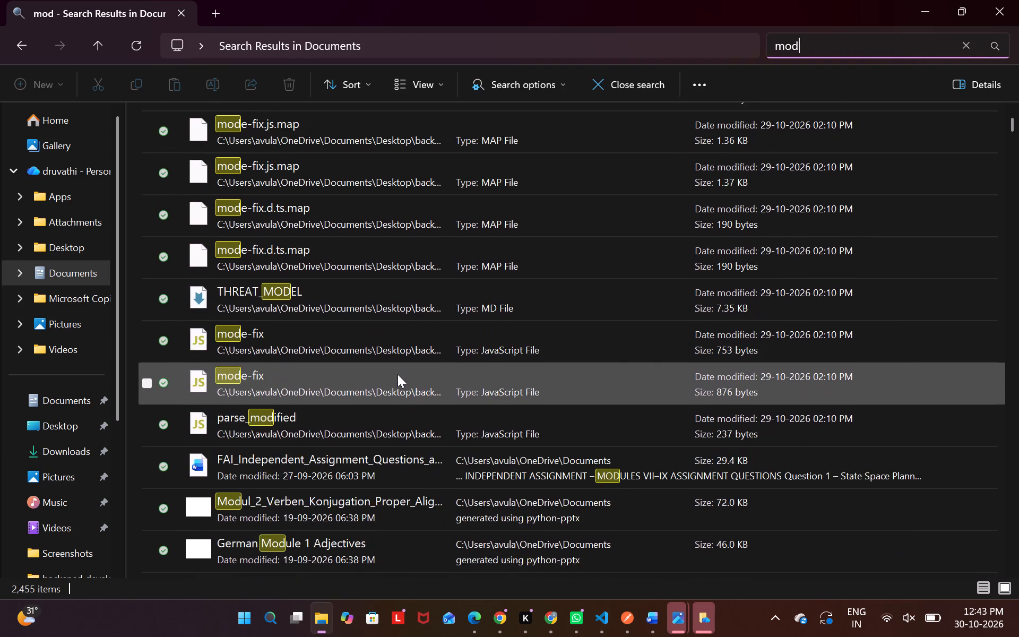
{"action": "scroll", "coordinate": [398, 374], "scroll_direction": "down", "scroll_amount": 1}
{"action": "scroll", "coordinate": [398, 374], "scroll_direction": "up", "scroll_amount": 4}
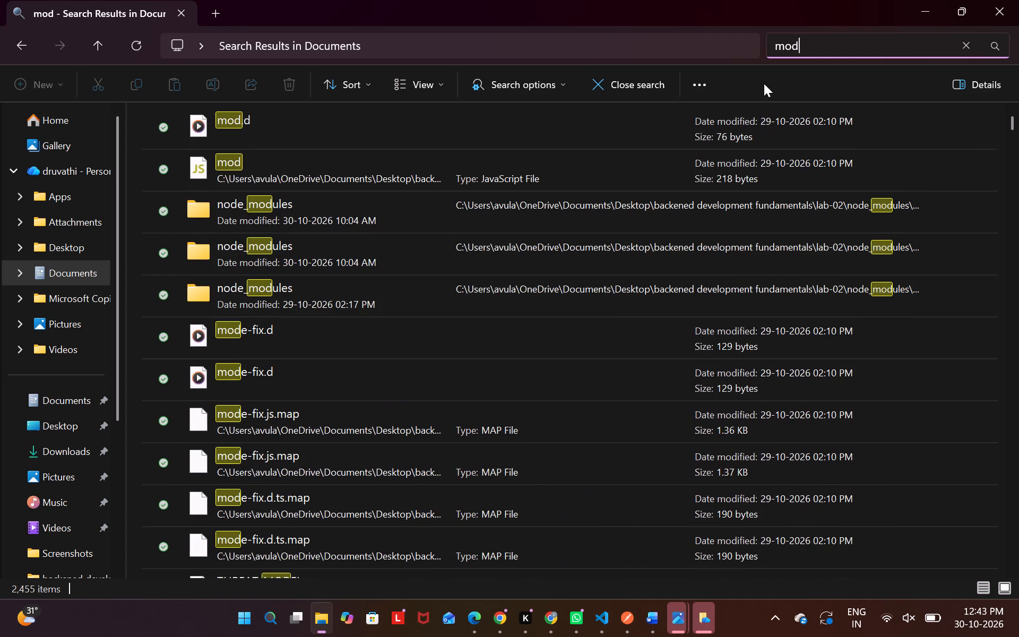
{"action": "left_click", "coordinate": [999, 17]}
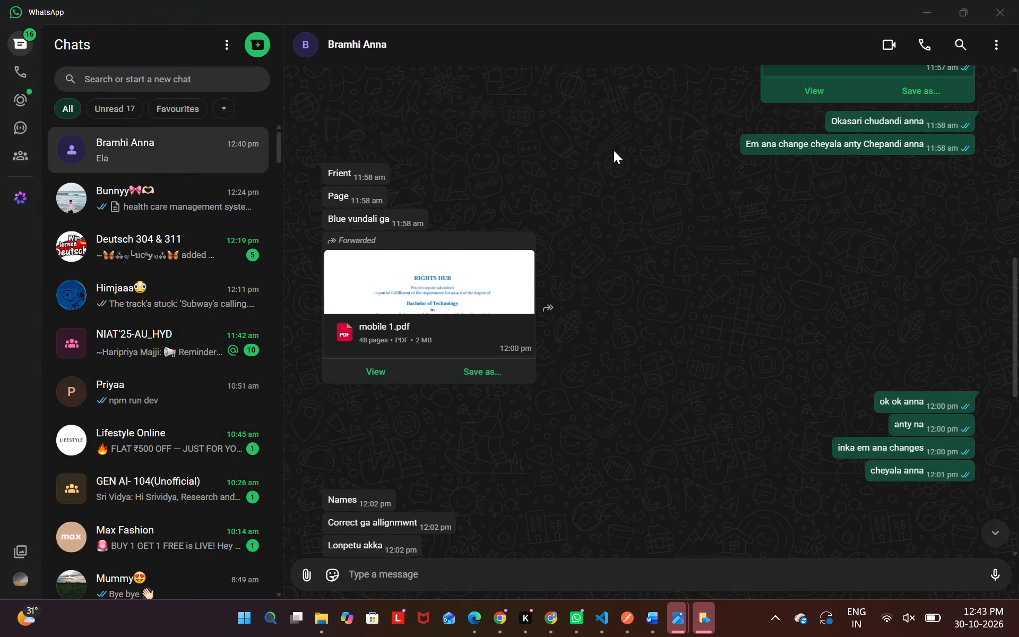
Open the recently used mobile 1 PDF from Downloads in Word, alongside the healthcare report.
{"action": "left_click", "coordinate": [315, 616]}
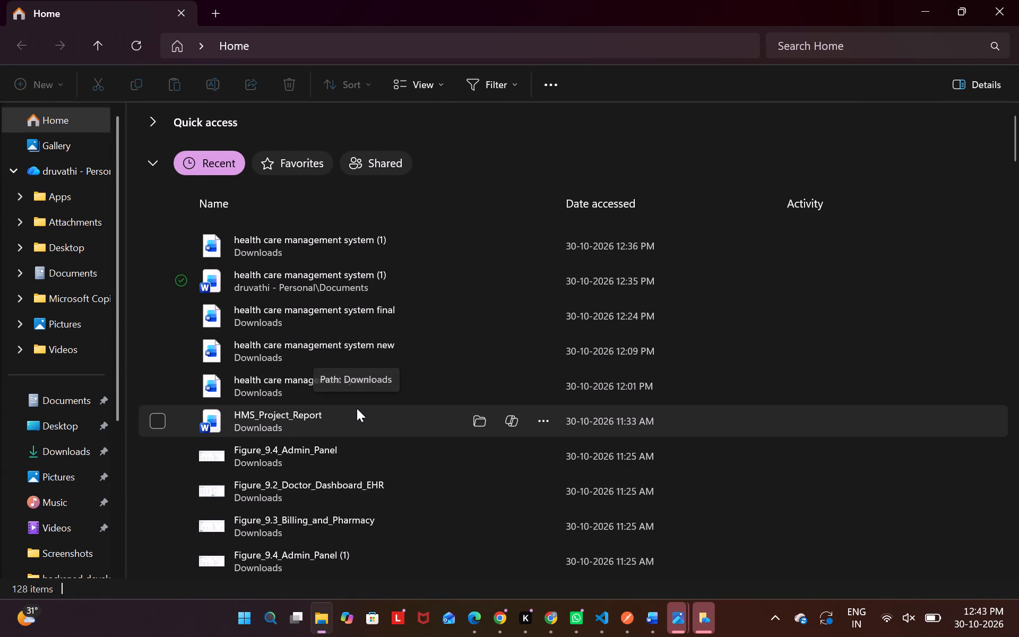
{"action": "scroll", "coordinate": [357, 408], "scroll_direction": "down", "scroll_amount": 3}
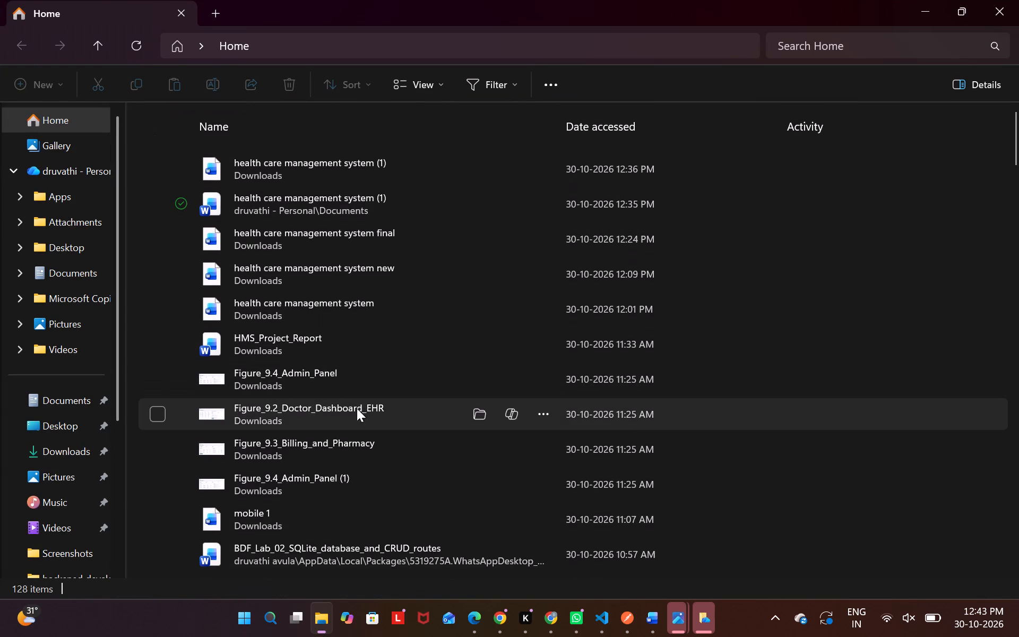
{"action": "left_click", "coordinate": [308, 515]}
{"action": "double_click", "coordinate": [308, 515]}
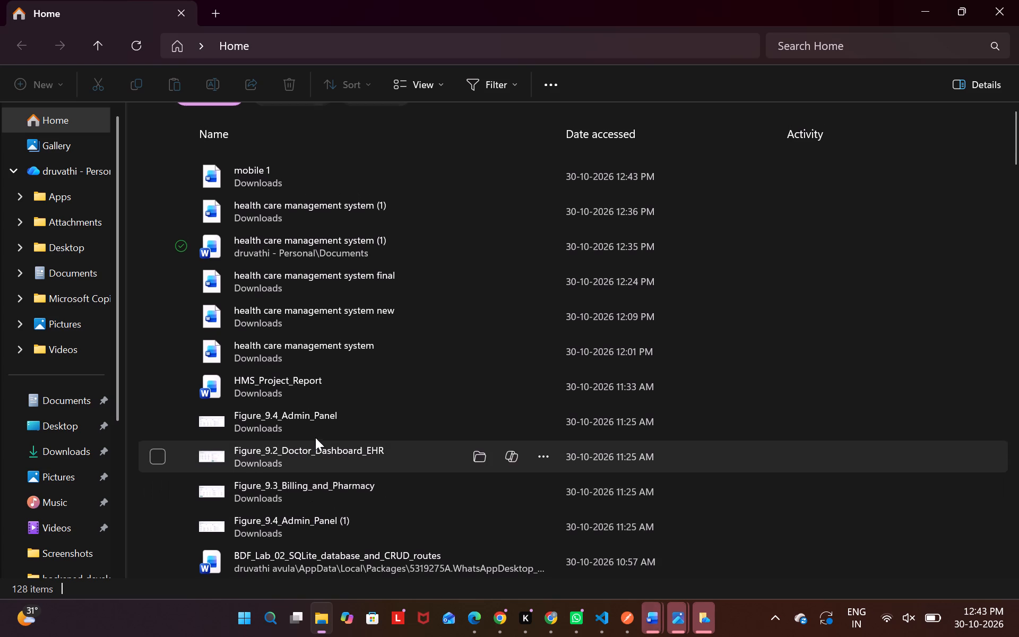
{"action": "double_click", "coordinate": [284, 176]}
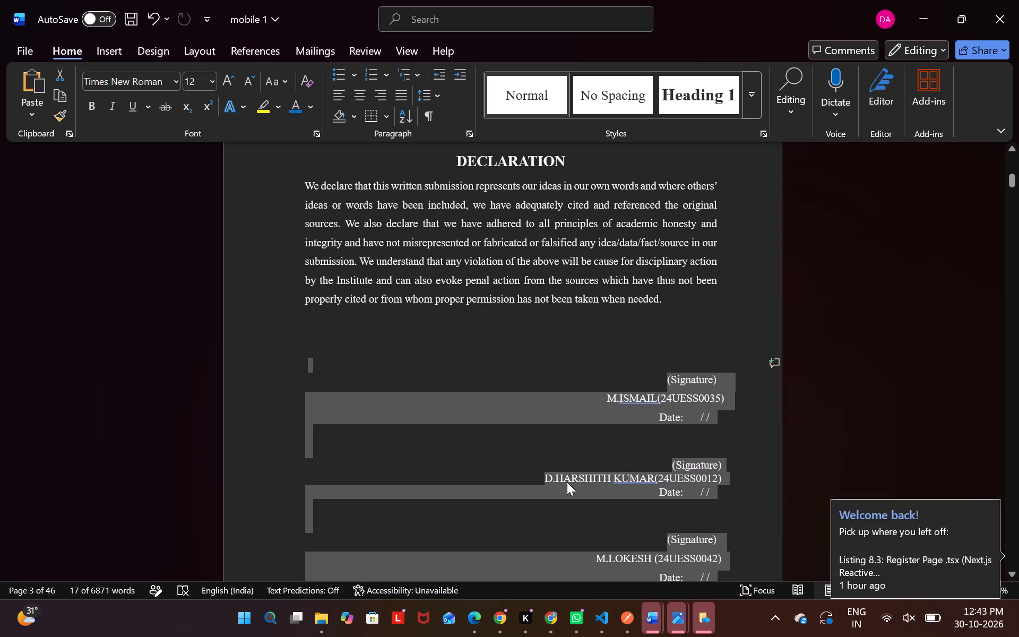
Replace the institute logo on the healthcare report's cover page with the logo copied from the mobile 1 document's cover page.
{"action": "scroll", "coordinate": [528, 426], "scroll_direction": "up", "scroll_amount": 4}
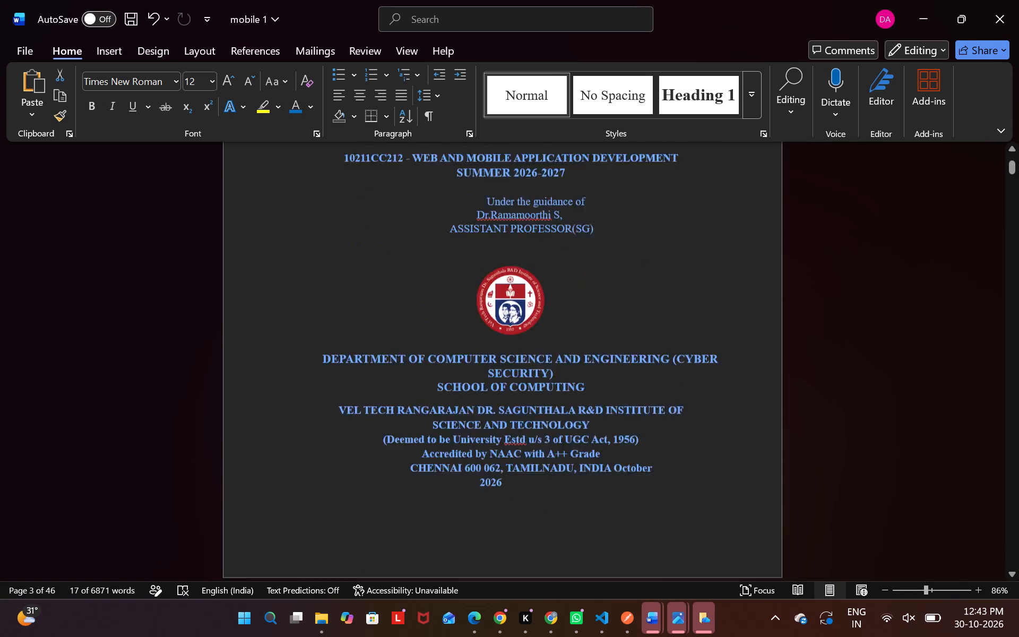
{"action": "scroll", "coordinate": [528, 426], "scroll_direction": "up", "scroll_amount": 2}
{"action": "scroll", "coordinate": [521, 415], "scroll_direction": "down", "scroll_amount": 1}
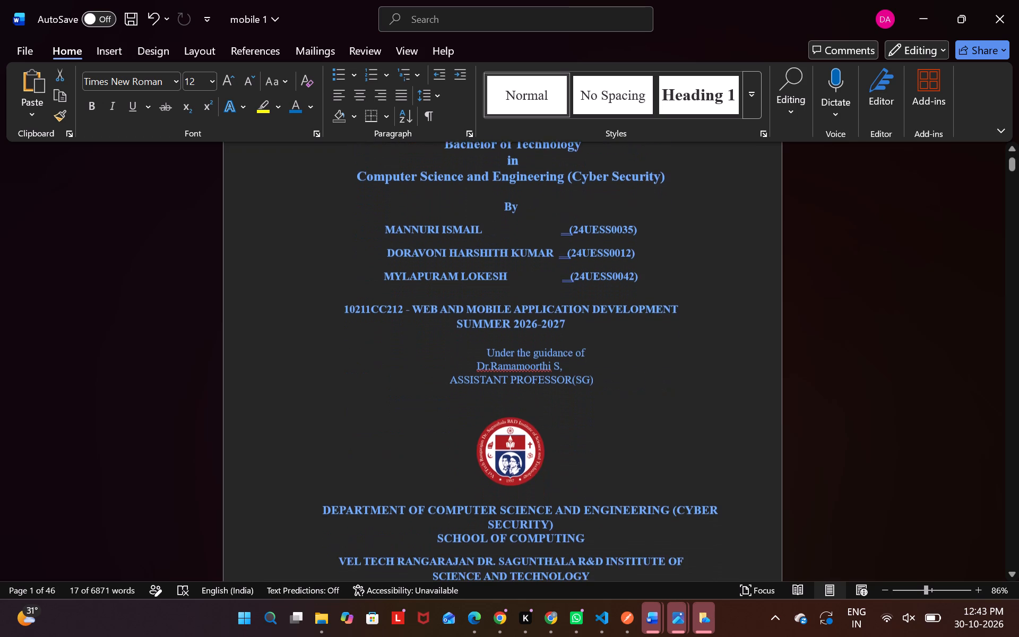
{"action": "scroll", "coordinate": [521, 415], "scroll_direction": "down", "scroll_amount": 1}
{"action": "left_click", "coordinate": [505, 432]}
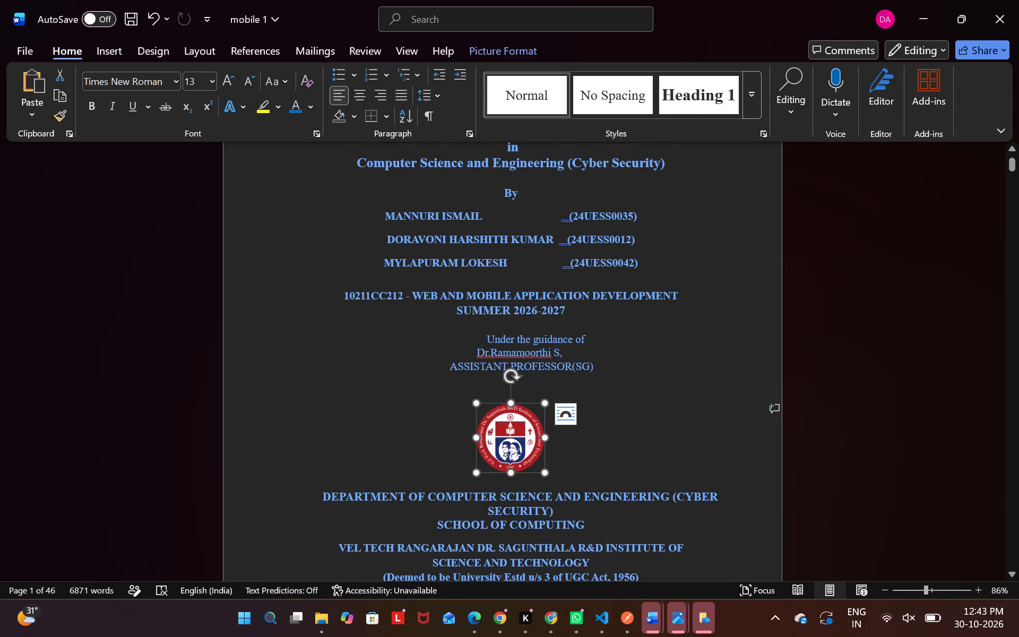
{"action": "key", "text": "ctrl+c"}
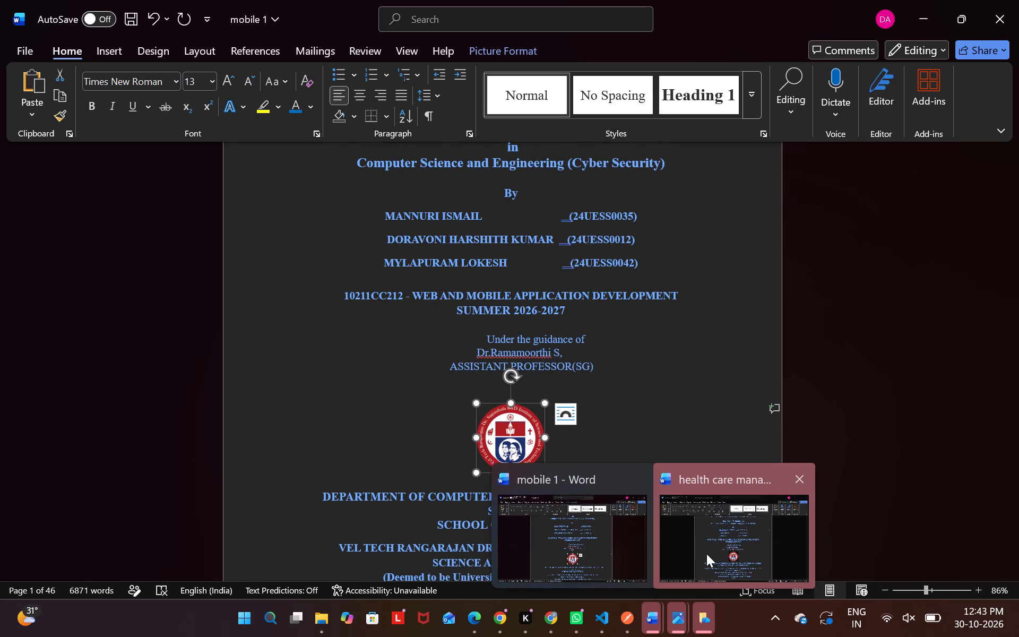
{"action": "left_click", "coordinate": [685, 552]}
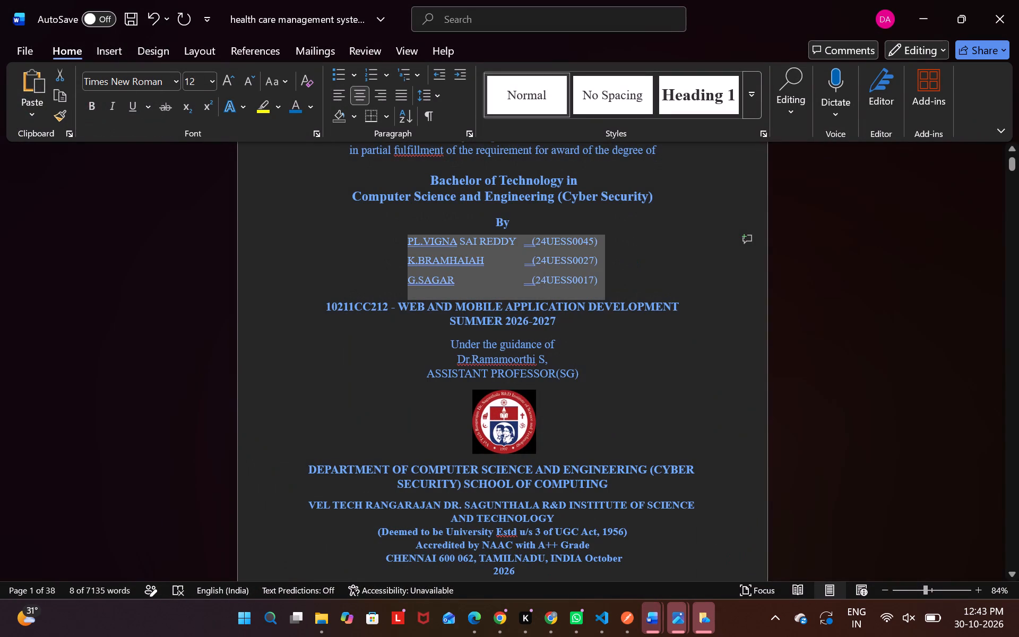
{"action": "left_click", "coordinate": [606, 561]}
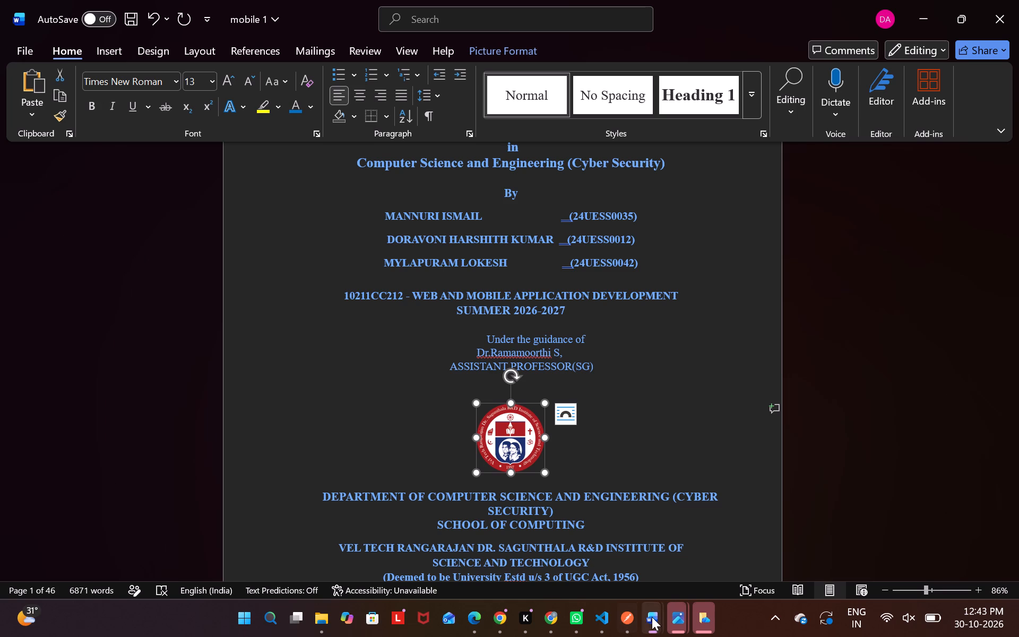
{"action": "left_click", "coordinate": [698, 566]}
{"action": "left_click", "coordinate": [509, 438]}
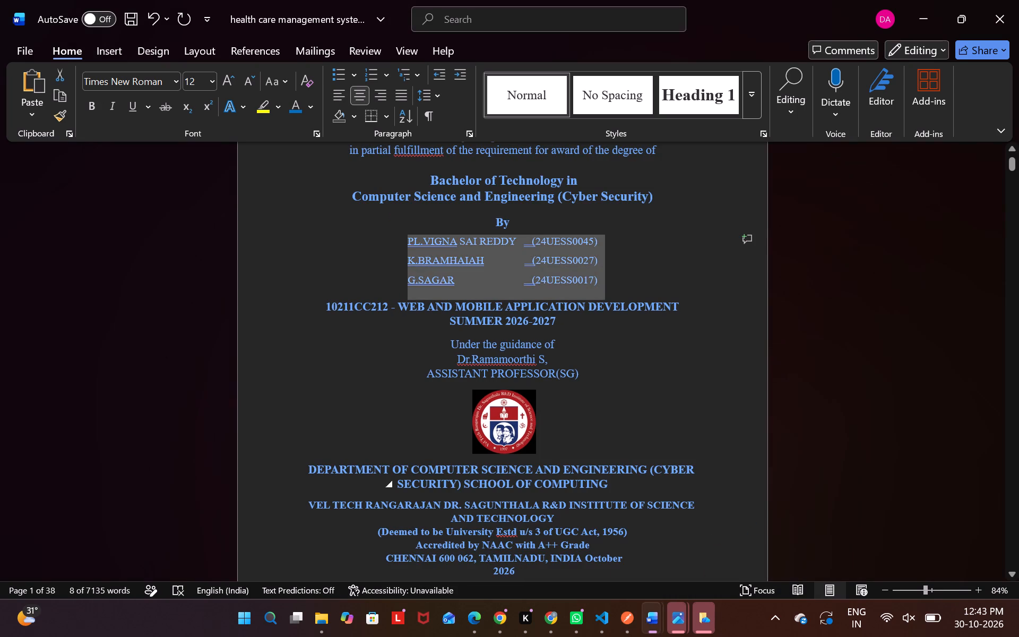
{"action": "key", "text": "BackSpace"}
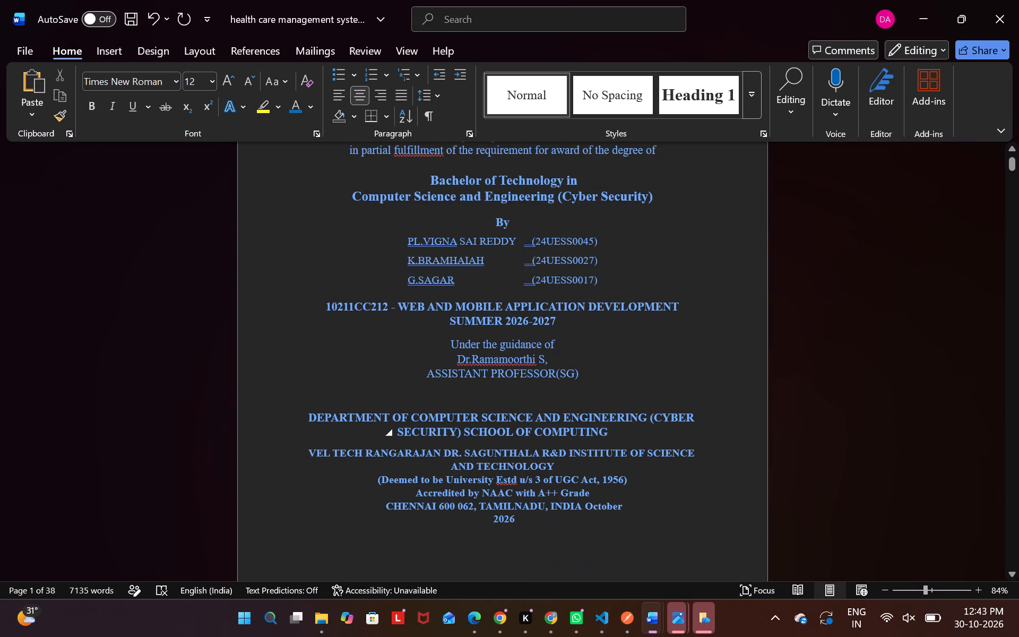
{"action": "key", "text": "ctrl+v"}
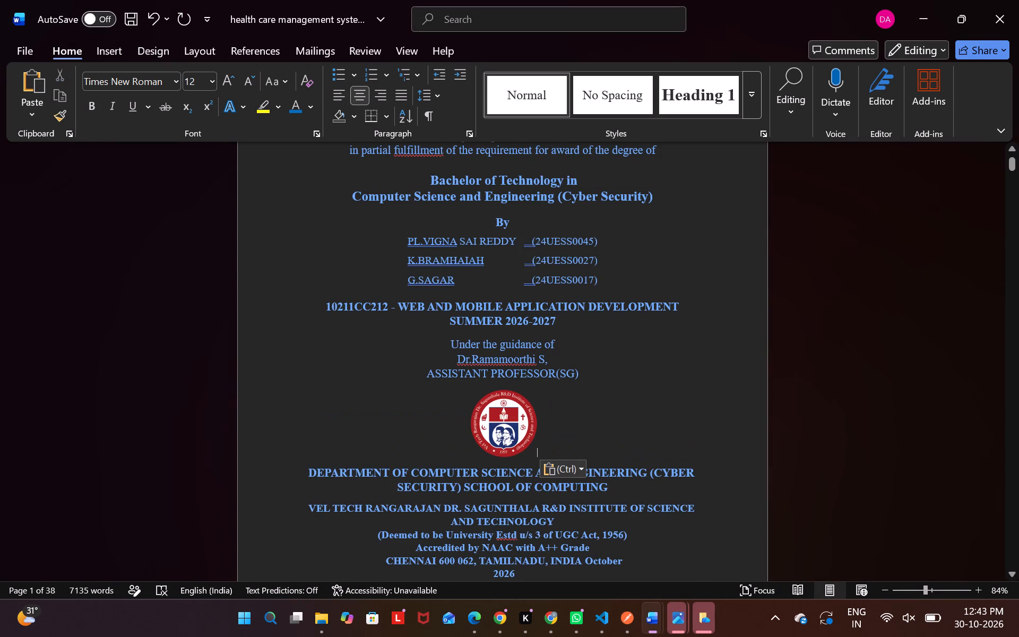
Make the three student names and roll numbers under "By" on the healthcare report's cover page bold.
{"action": "scroll", "coordinate": [441, 405], "scroll_direction": "up", "scroll_amount": 1}
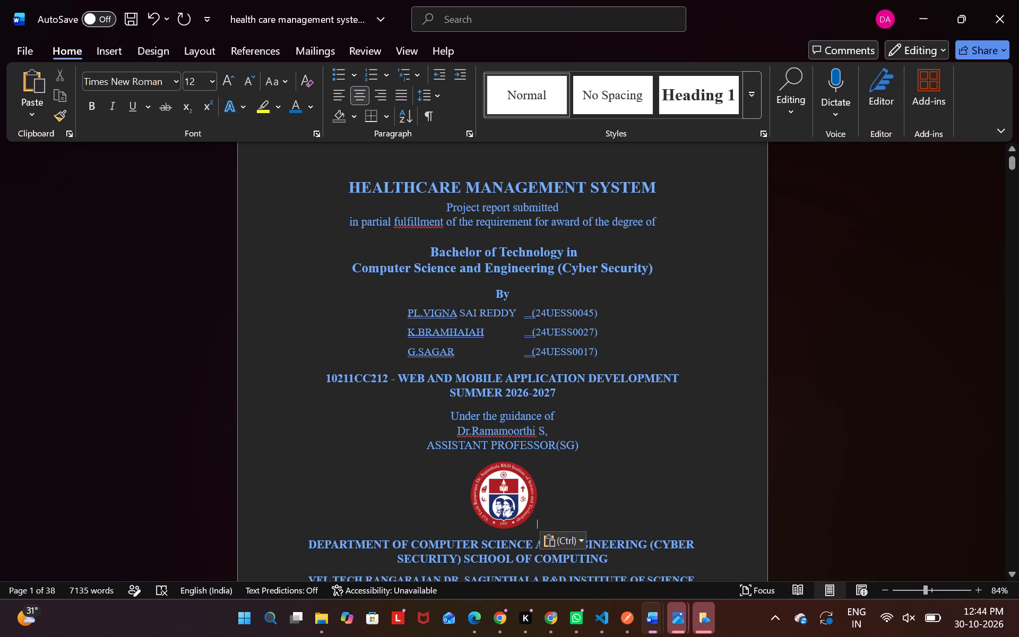
{"action": "left_click_drag", "start_coordinate": [403, 298], "coordinate": [604, 333]}
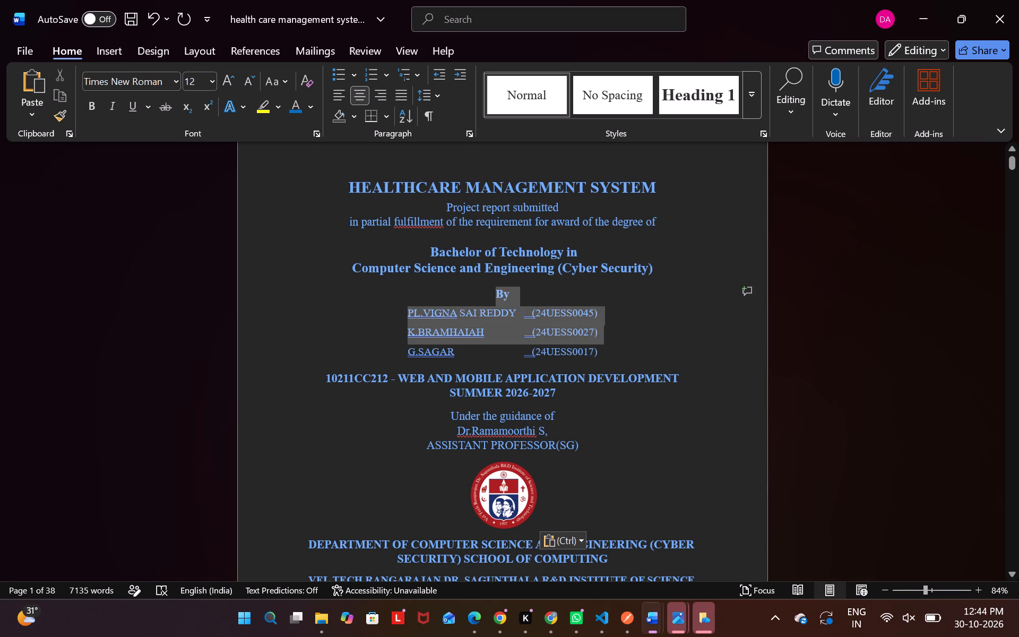
{"action": "left_click_drag", "start_coordinate": [604, 333], "coordinate": [602, 366]}
{"action": "left_click", "coordinate": [690, 258]}
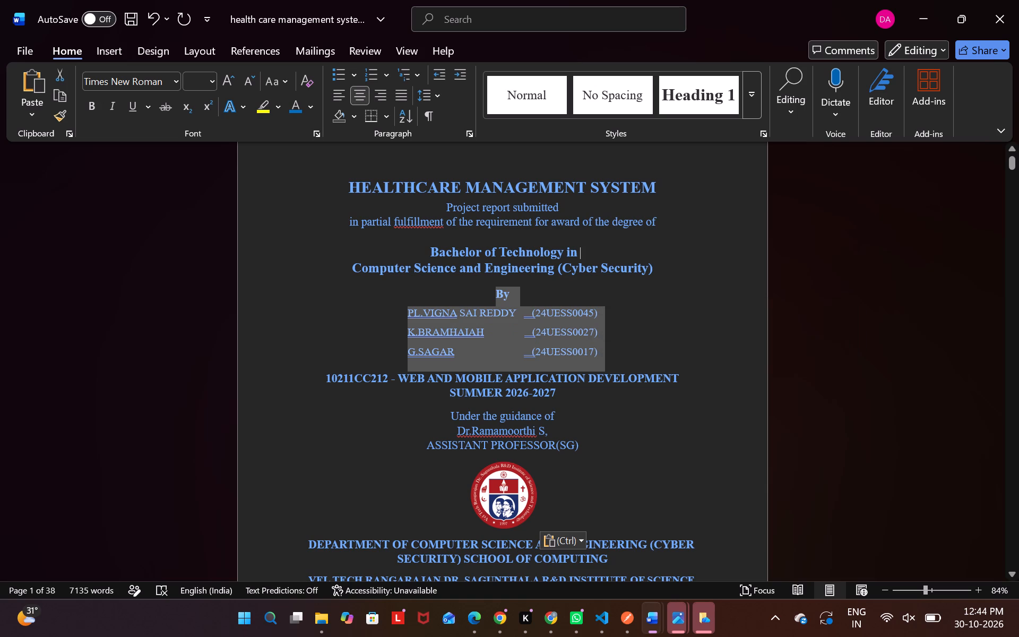
{"action": "left_click_drag", "start_coordinate": [406, 312], "coordinate": [585, 331]}
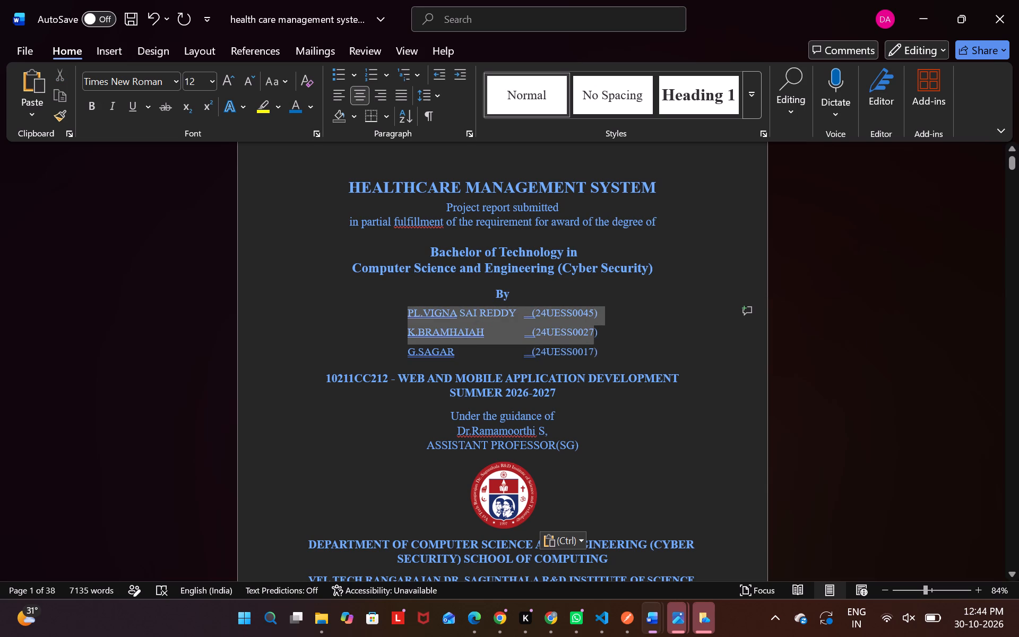
{"action": "left_click_drag", "start_coordinate": [585, 331], "coordinate": [607, 349]}
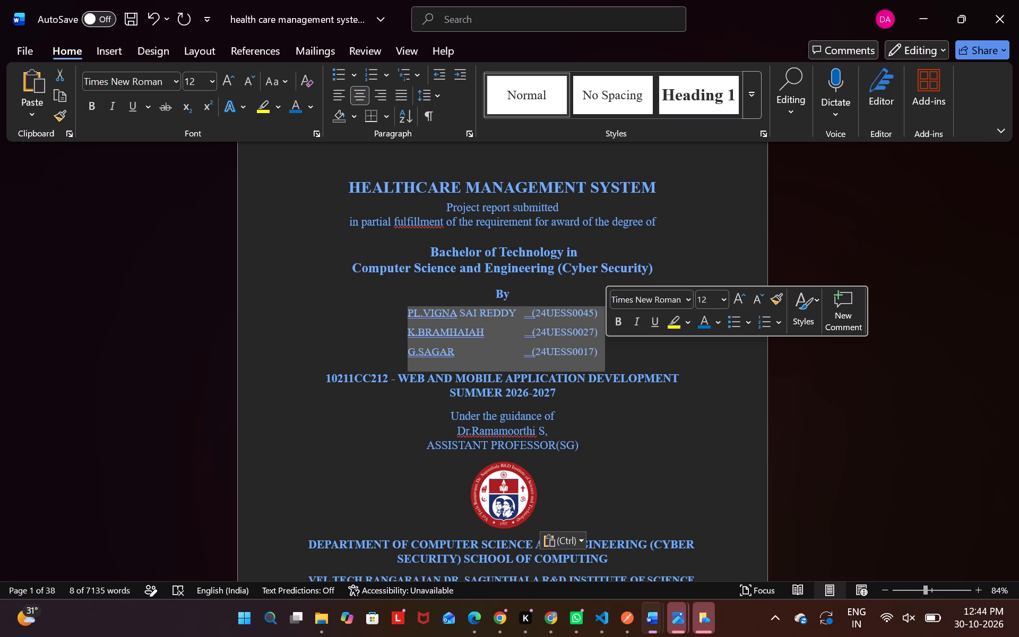
{"action": "left_click", "coordinate": [618, 322]}
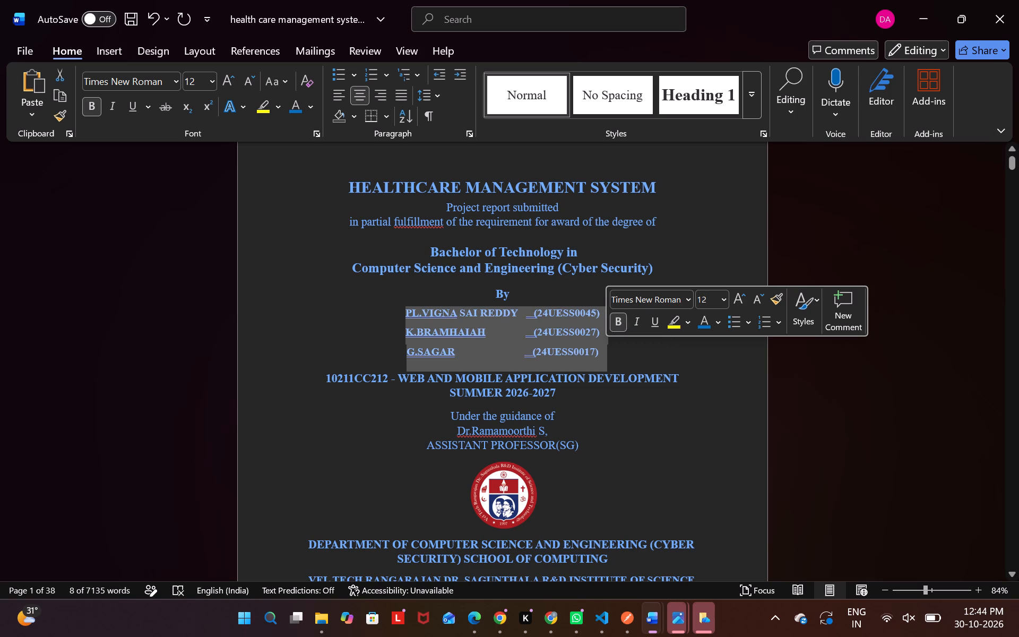
{"action": "left_click", "coordinate": [636, 446]}
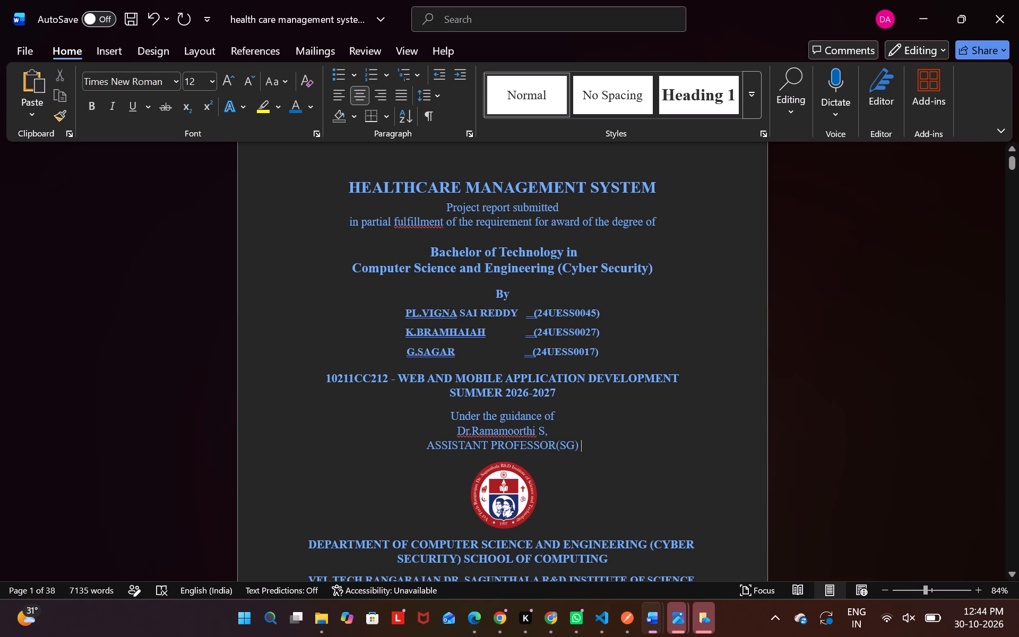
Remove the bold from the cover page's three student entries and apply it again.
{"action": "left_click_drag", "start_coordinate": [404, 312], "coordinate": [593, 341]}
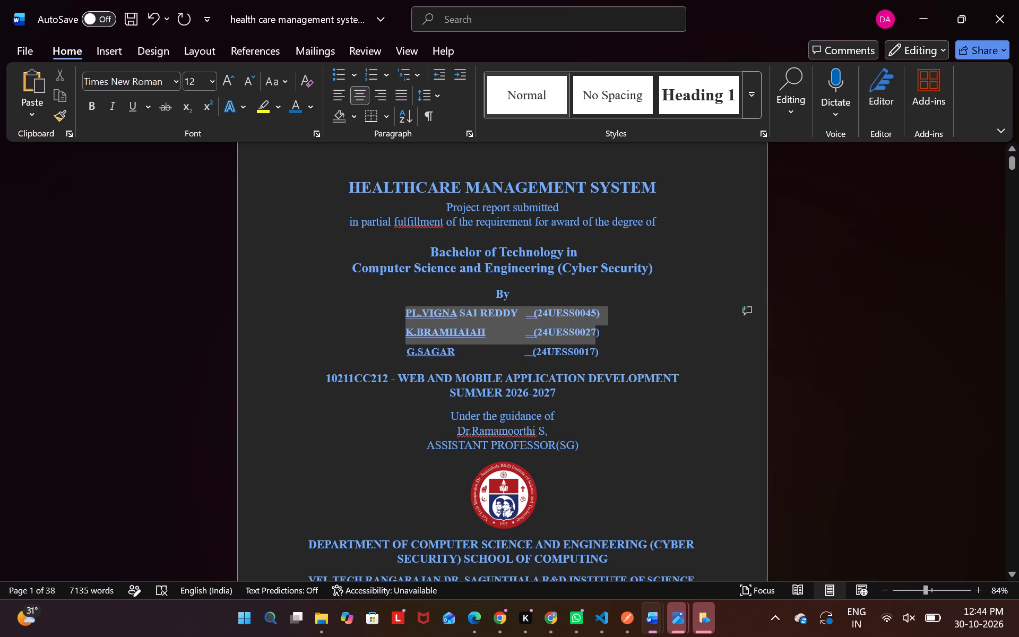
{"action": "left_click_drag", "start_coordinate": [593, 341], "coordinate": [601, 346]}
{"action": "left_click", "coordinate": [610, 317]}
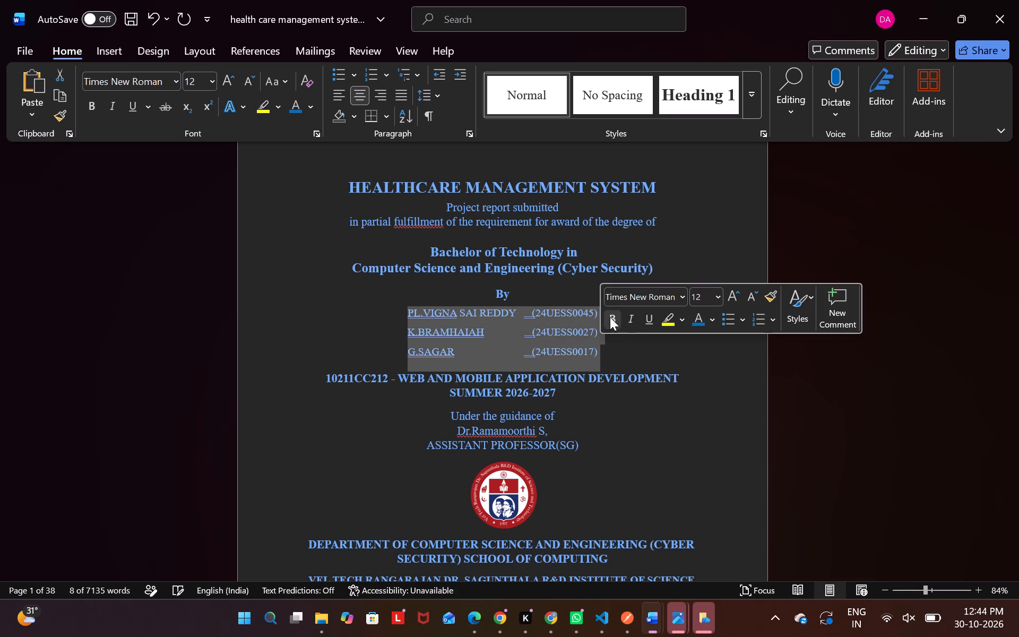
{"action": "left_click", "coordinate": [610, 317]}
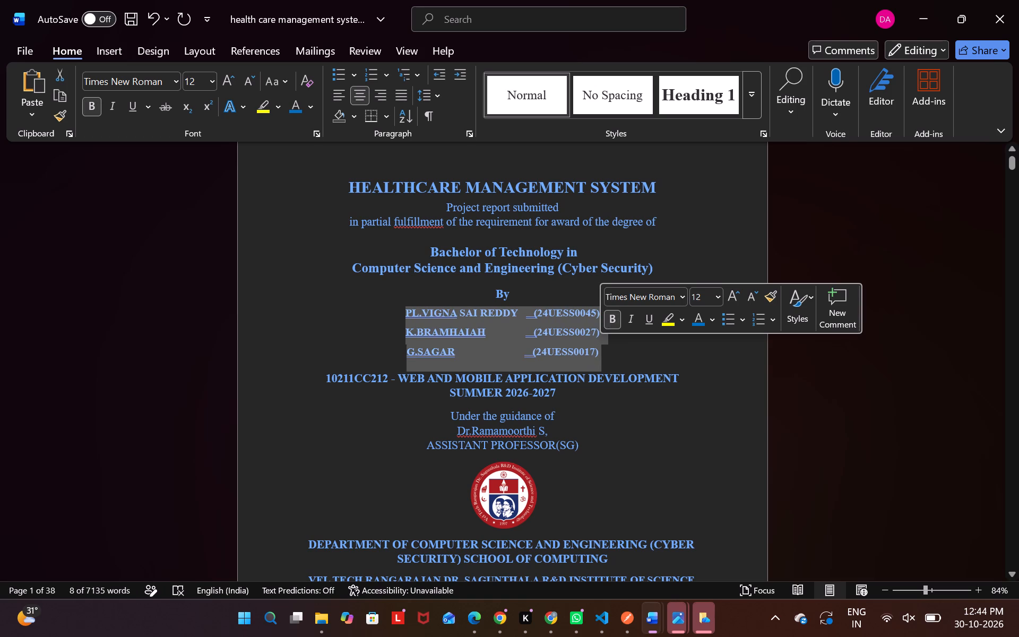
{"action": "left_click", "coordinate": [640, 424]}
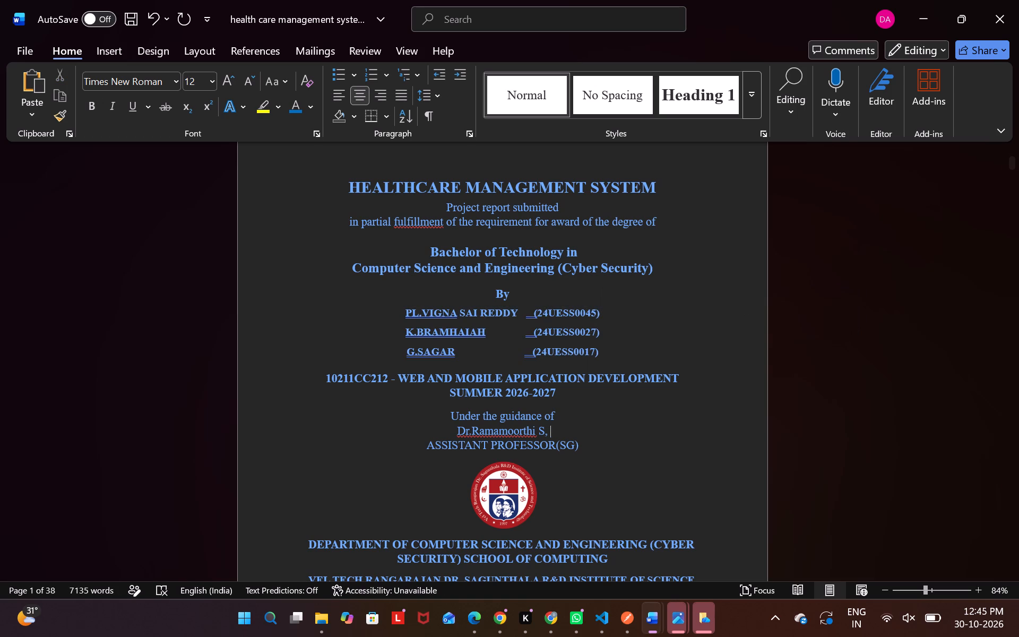
Review the layout from the cover page through the Certificate and Declaration to the student signature block.
{"action": "scroll", "coordinate": [565, 407], "scroll_direction": "down", "scroll_amount": 1}
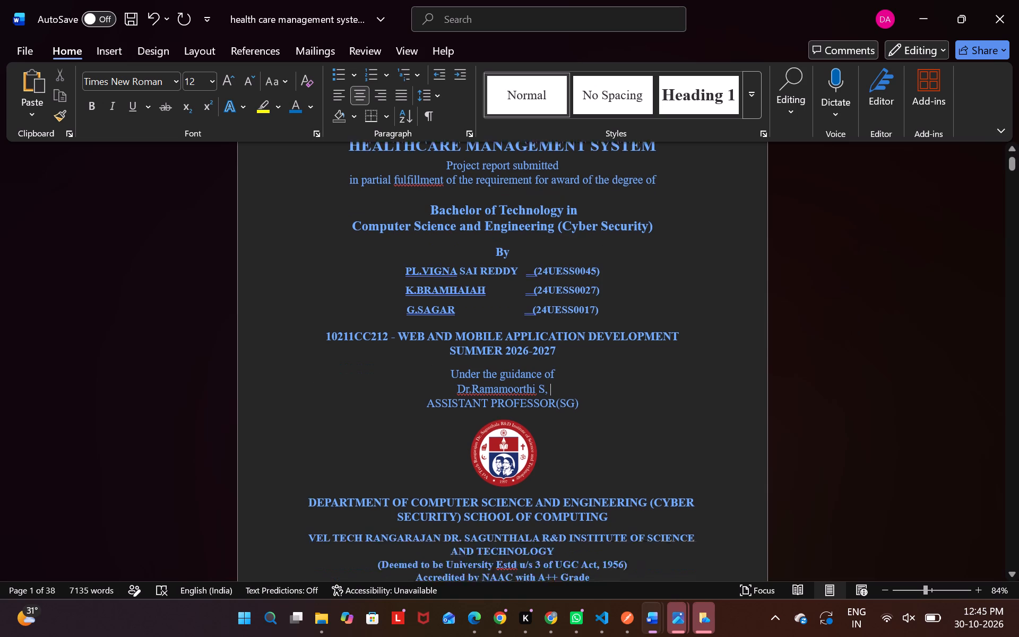
{"action": "scroll", "coordinate": [565, 407], "scroll_direction": "down", "scroll_amount": 3}
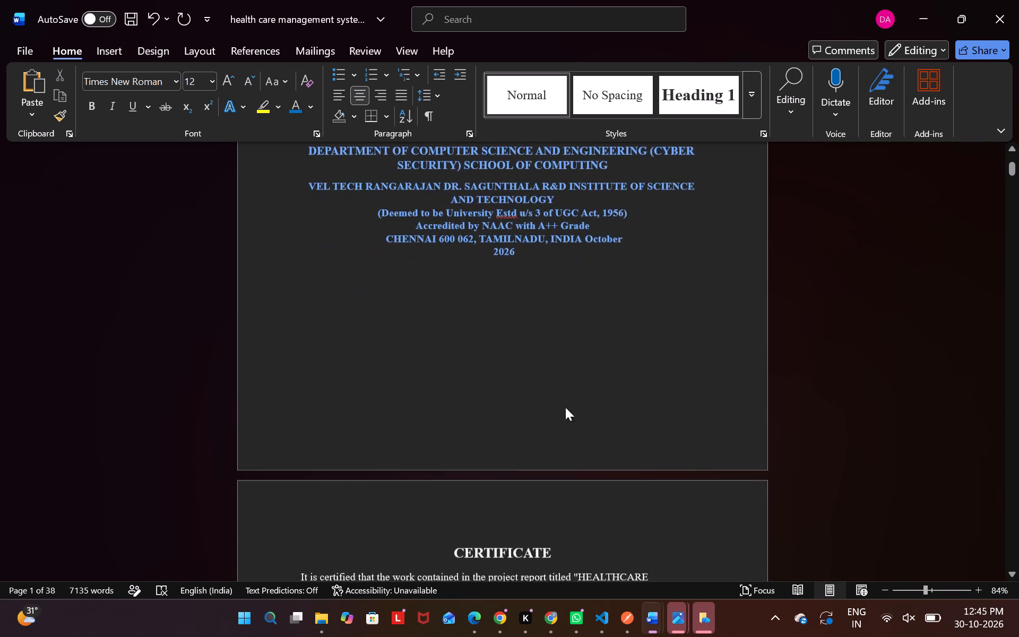
{"action": "scroll", "coordinate": [565, 407], "scroll_direction": "down", "scroll_amount": 2}
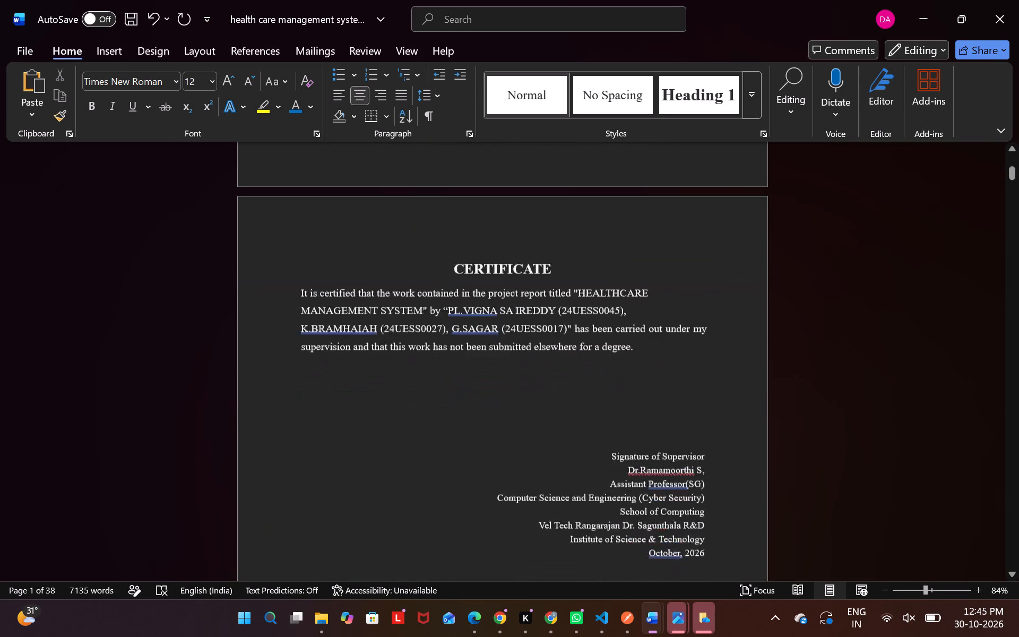
{"action": "scroll", "coordinate": [565, 407], "scroll_direction": "down", "scroll_amount": 3}
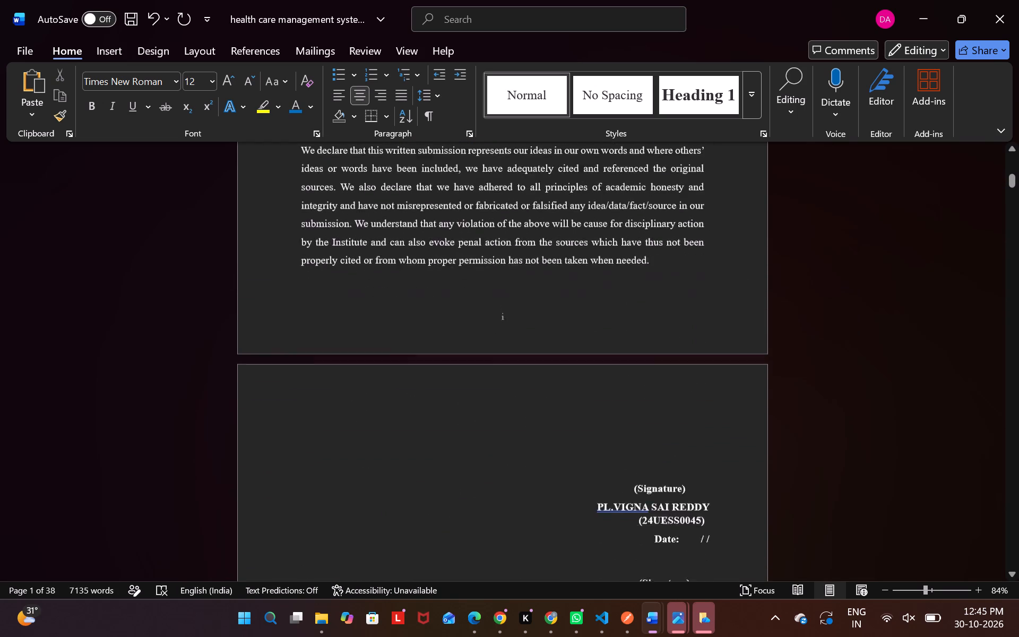
{"action": "scroll", "coordinate": [565, 407], "scroll_direction": "up", "scroll_amount": 2}
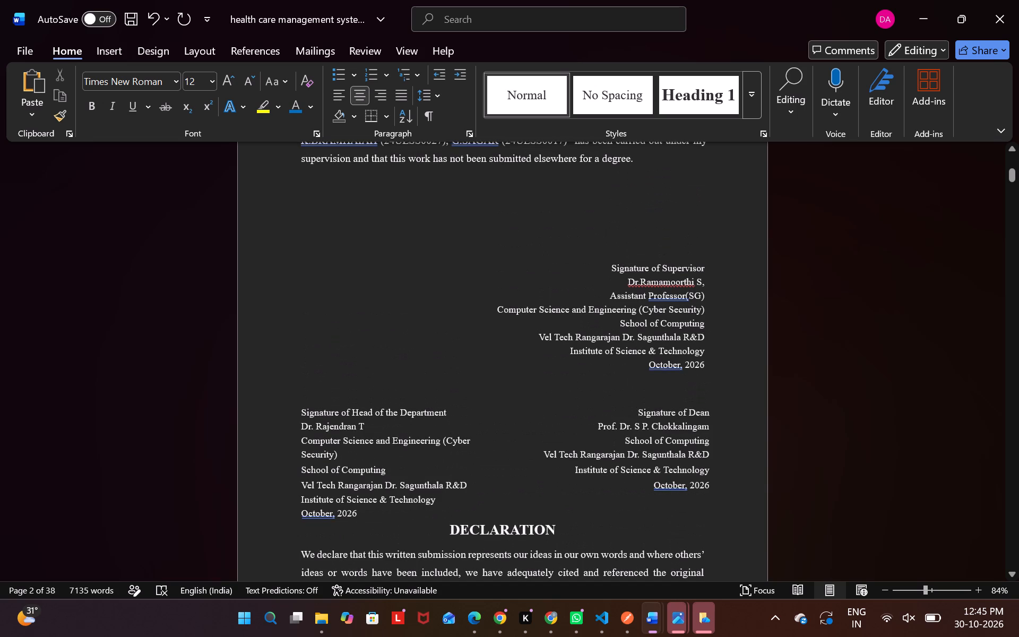
{"action": "scroll", "coordinate": [565, 407], "scroll_direction": "up", "scroll_amount": 1}
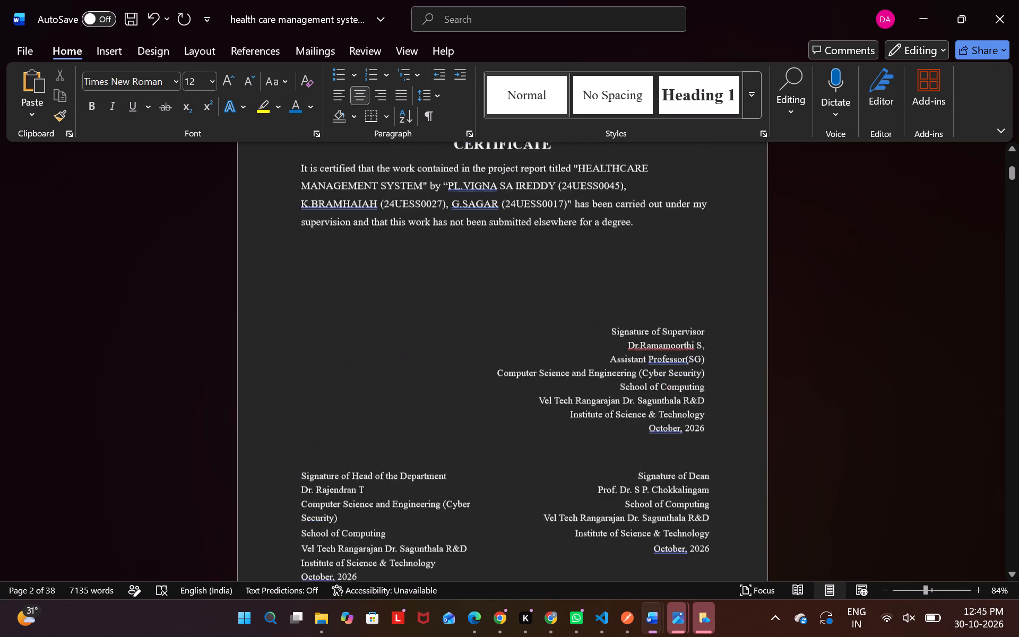
{"action": "scroll", "coordinate": [565, 407], "scroll_direction": "up", "scroll_amount": 1}
{"action": "scroll", "coordinate": [565, 407], "scroll_direction": "down", "scroll_amount": 3}
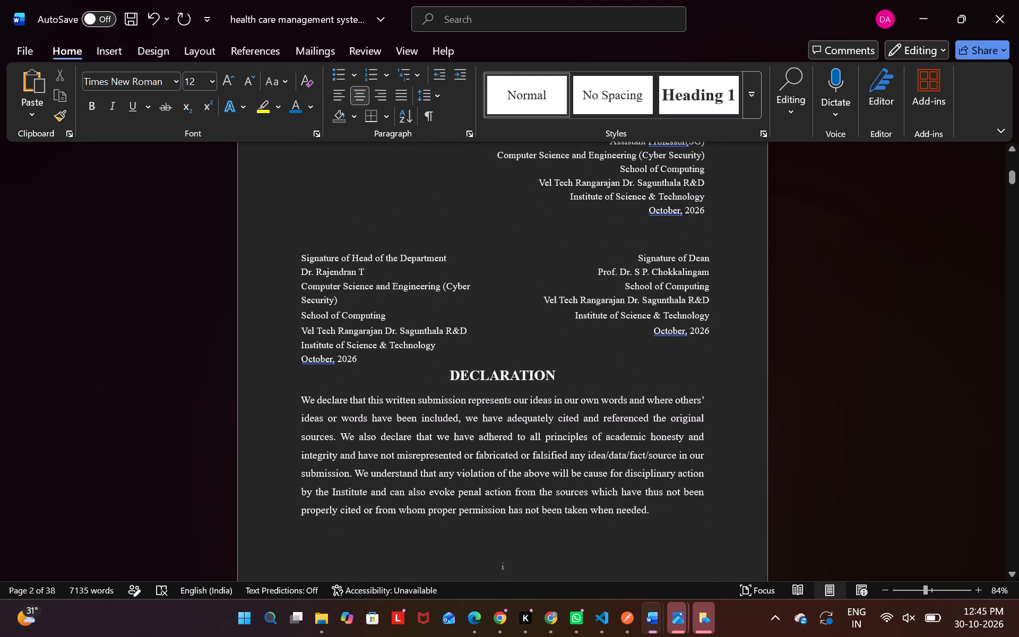
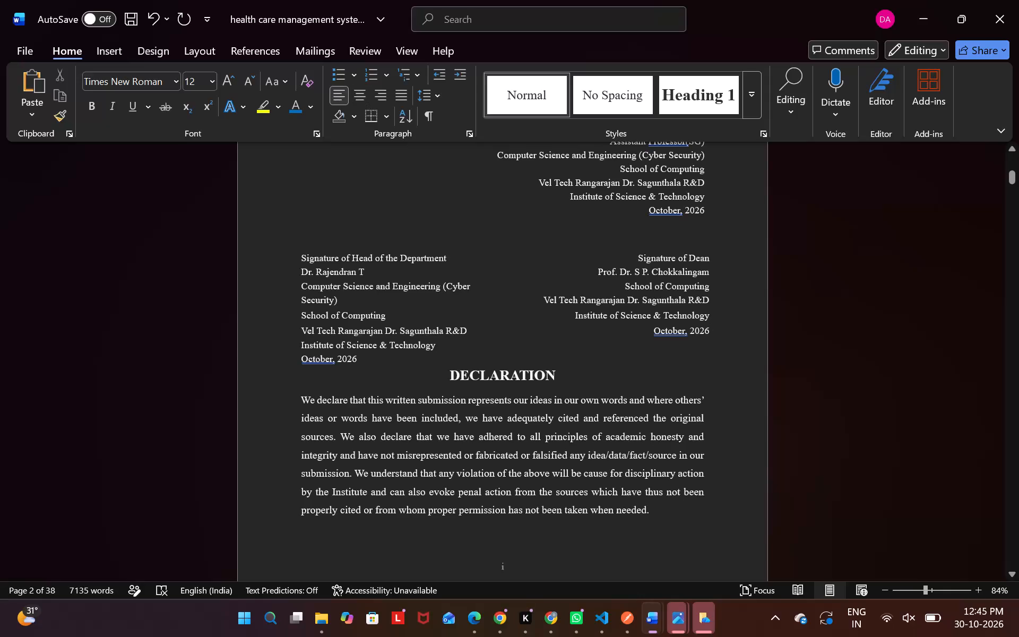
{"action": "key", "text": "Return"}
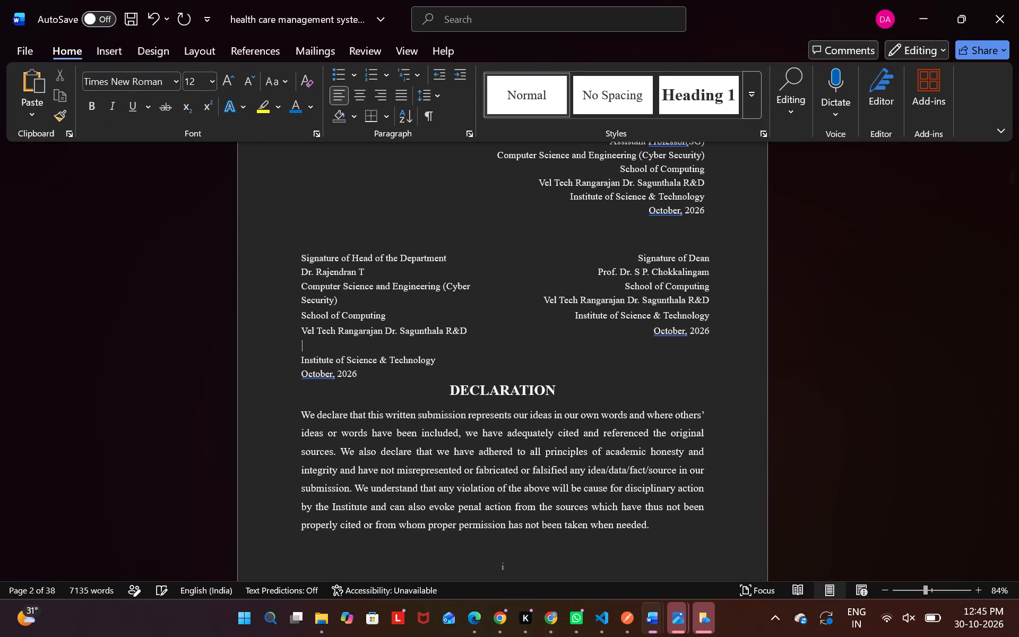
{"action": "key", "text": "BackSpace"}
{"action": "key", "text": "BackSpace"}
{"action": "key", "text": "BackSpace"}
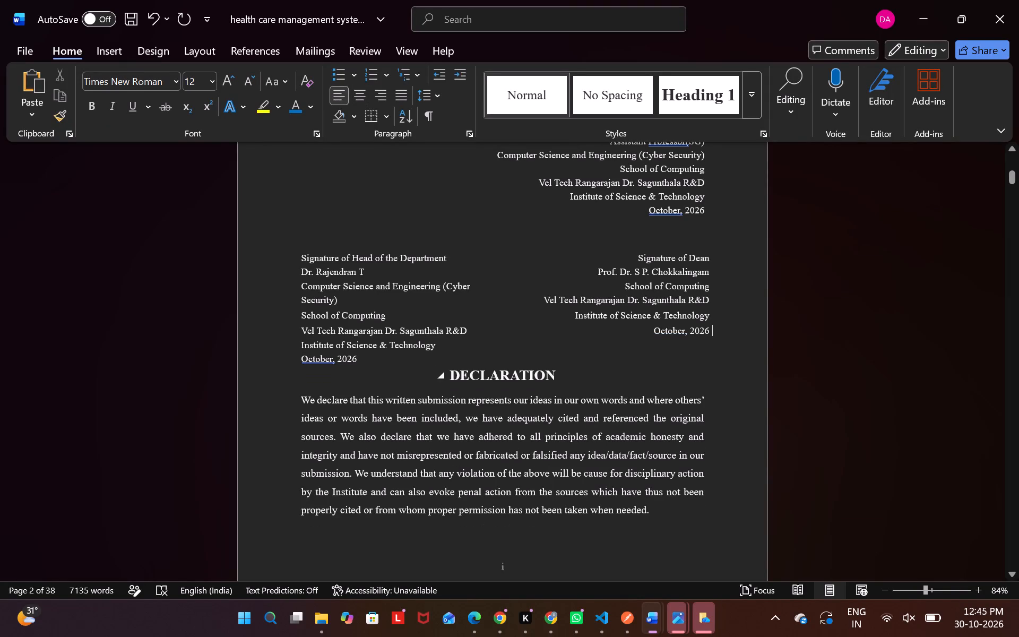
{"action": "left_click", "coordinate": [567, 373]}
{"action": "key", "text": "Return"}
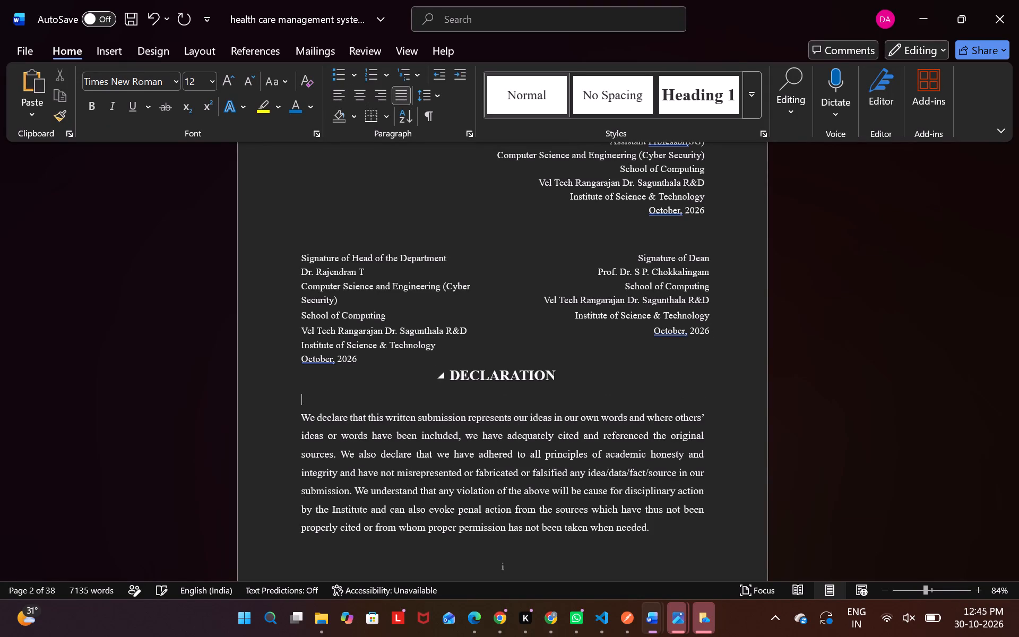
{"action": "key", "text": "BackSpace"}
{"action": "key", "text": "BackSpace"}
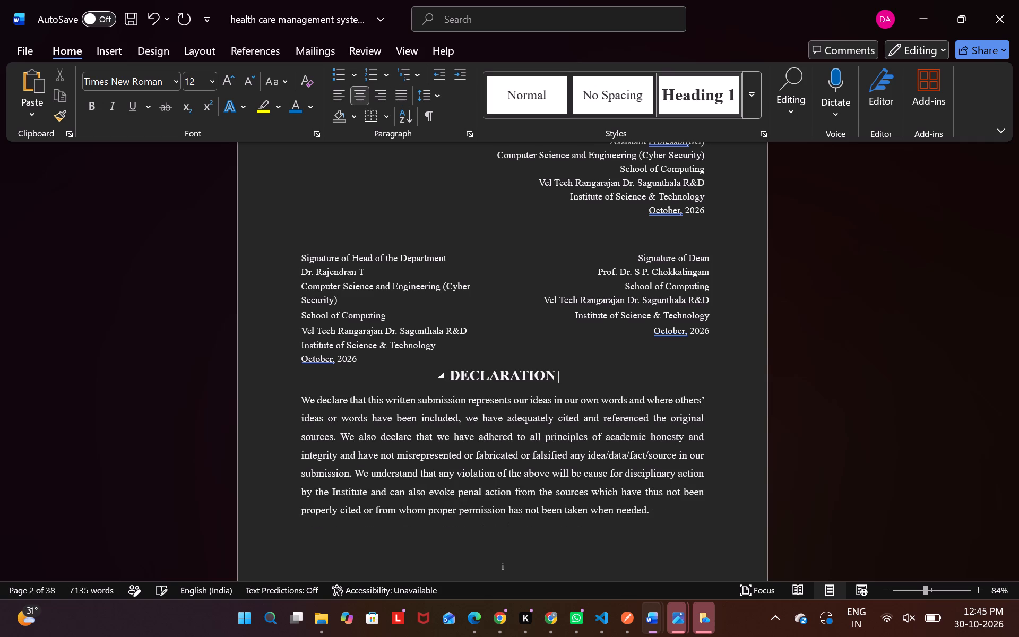
Insert blank lines before the DECLARATION heading until the declaration starts on the page after the Certificate.
{"action": "left_click", "coordinate": [427, 378]}
{"action": "key", "text": "Return"}
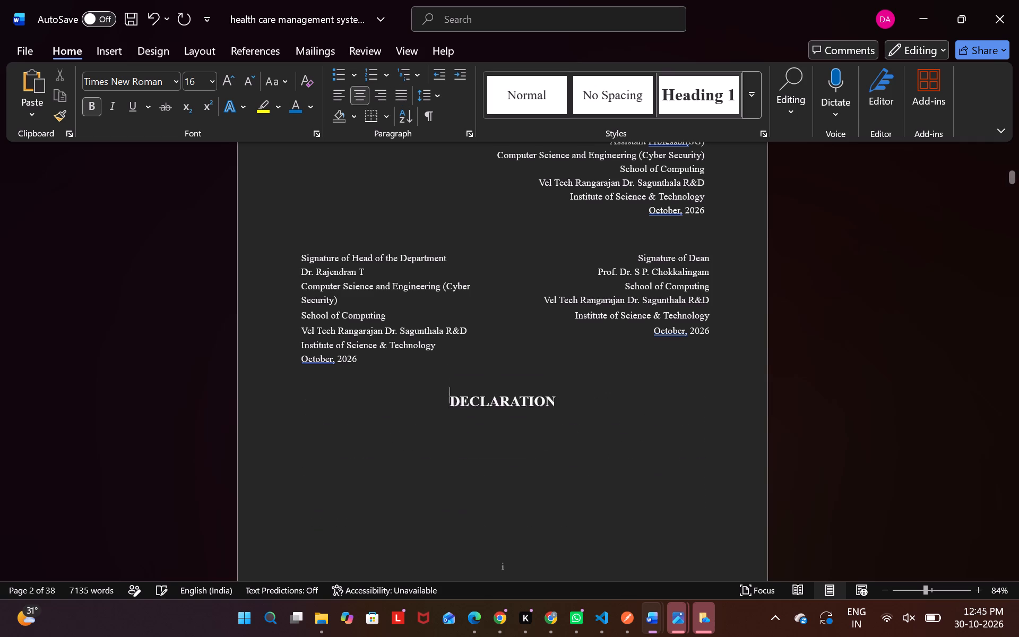
{"action": "key", "text": "Return"}
{"action": "key", "text": "Return"}
{"action": "key", "text": "Return"}
{"action": "scroll", "coordinate": [427, 378], "scroll_direction": "down", "scroll_amount": 1}
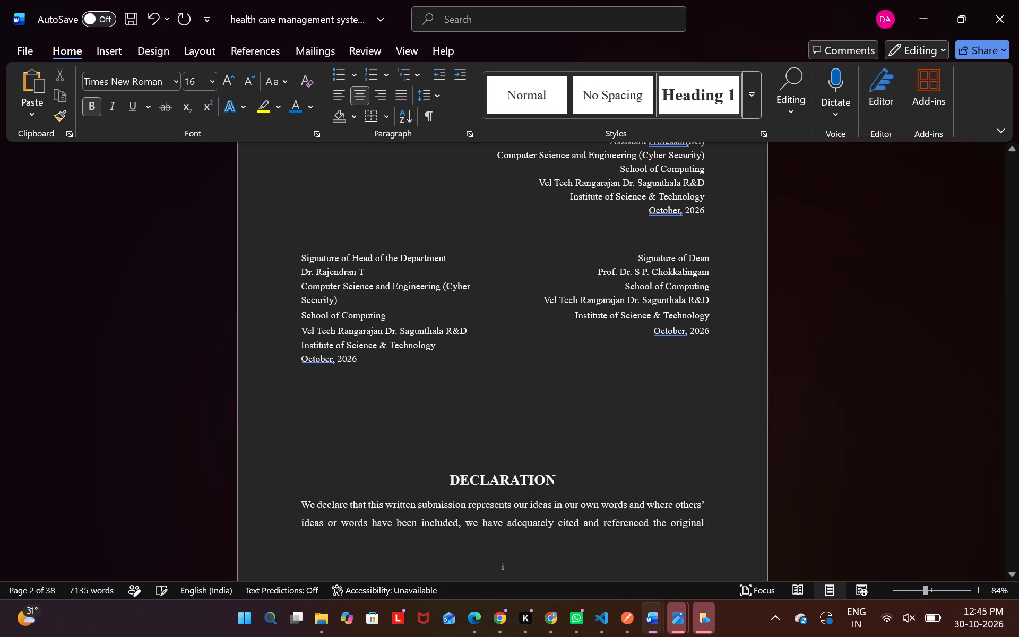
{"action": "scroll", "coordinate": [427, 378], "scroll_direction": "down", "scroll_amount": 1}
{"action": "key", "text": "Return"}
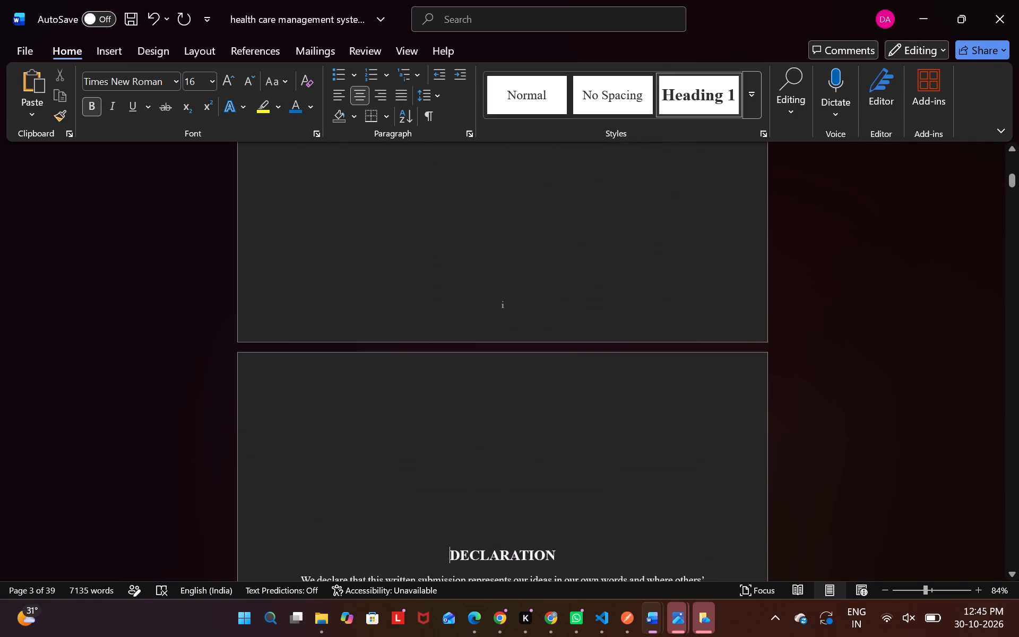
Review the page layout at 40% zoom, from the cover page through the Declaration, Approval Sheet and front-matter lists.
{"action": "scroll", "coordinate": [427, 378], "scroll_direction": "down", "scroll_amount": 2}
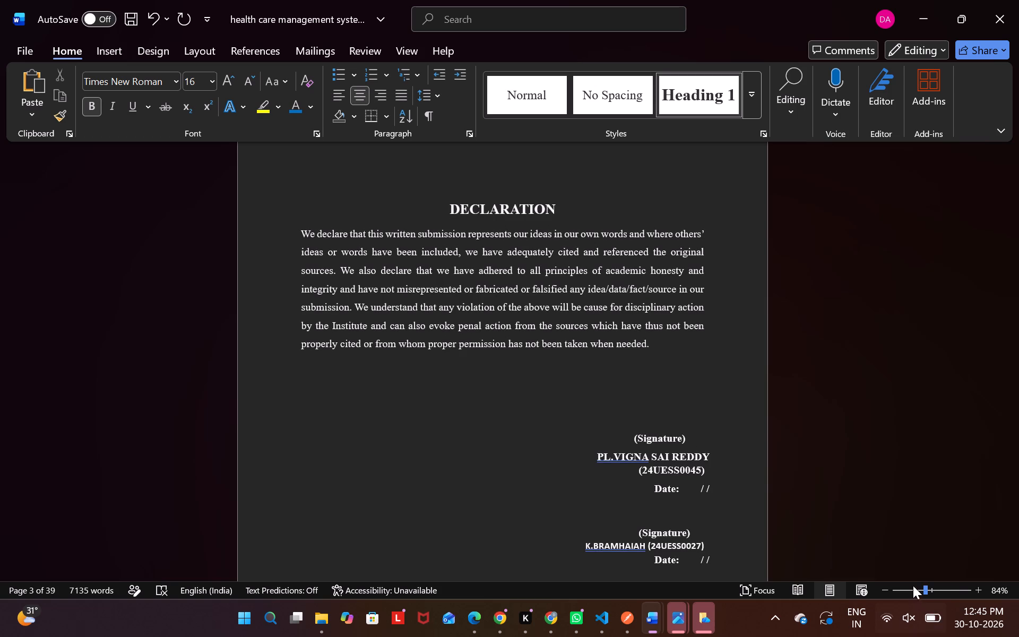
{"action": "left_click", "coordinate": [905, 588]}
{"action": "scroll", "coordinate": [602, 449], "scroll_direction": "down", "scroll_amount": 1}
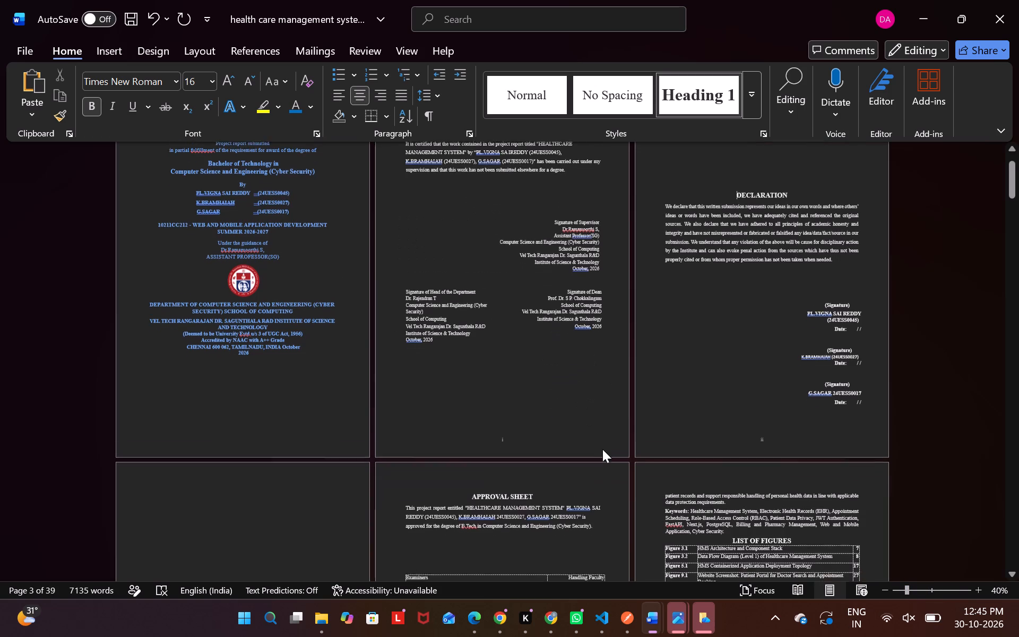
{"action": "scroll", "coordinate": [602, 449], "scroll_direction": "down", "scroll_amount": 3}
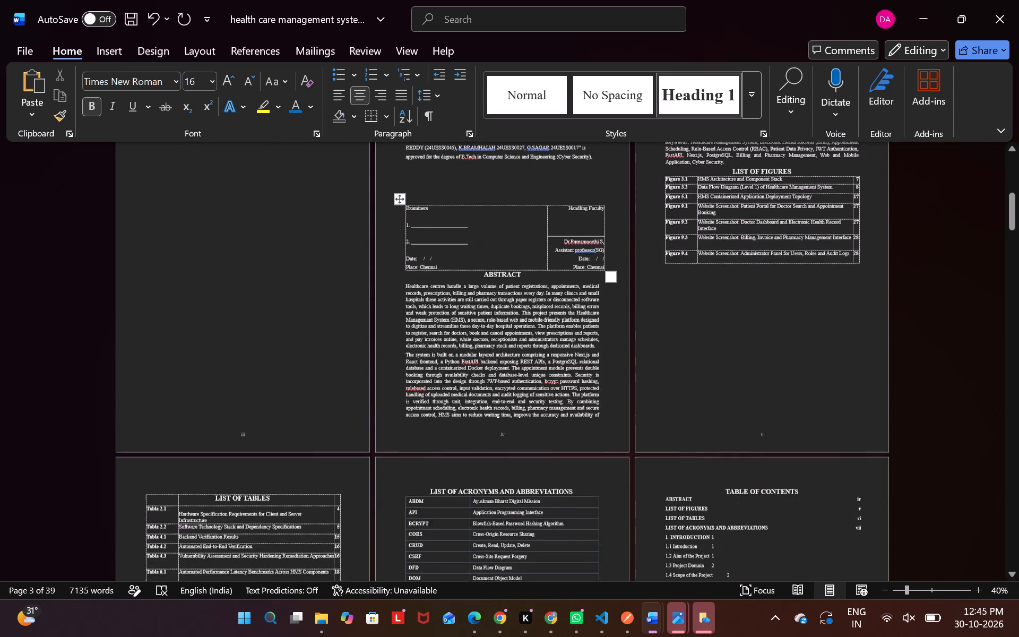
{"action": "scroll", "coordinate": [602, 449], "scroll_direction": "down", "scroll_amount": 2}
{"action": "scroll", "coordinate": [602, 449], "scroll_direction": "up", "scroll_amount": 2}
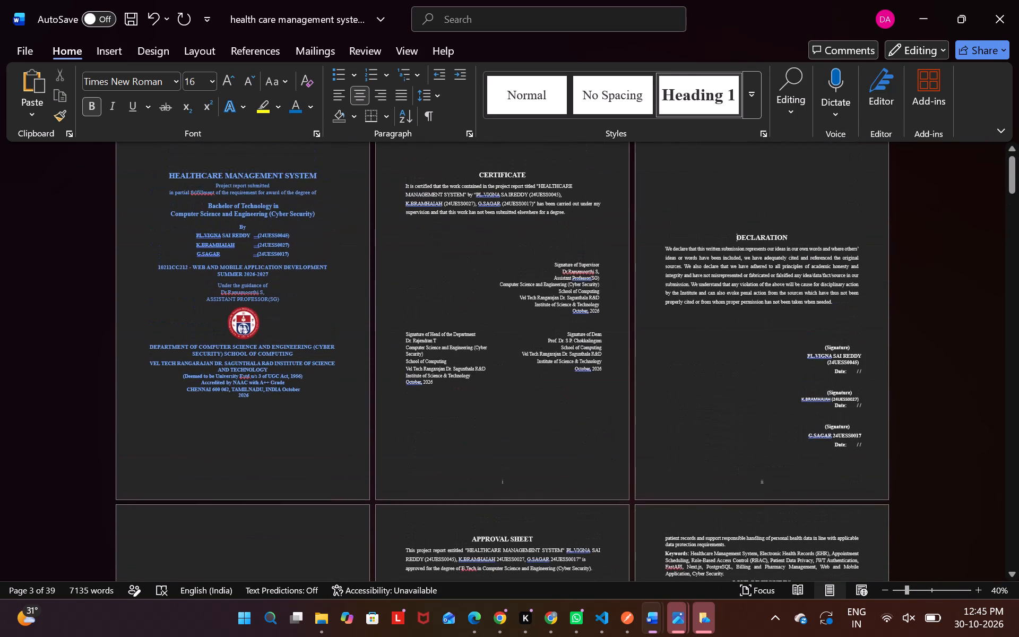
{"action": "scroll", "coordinate": [602, 449], "scroll_direction": "up", "scroll_amount": 3}
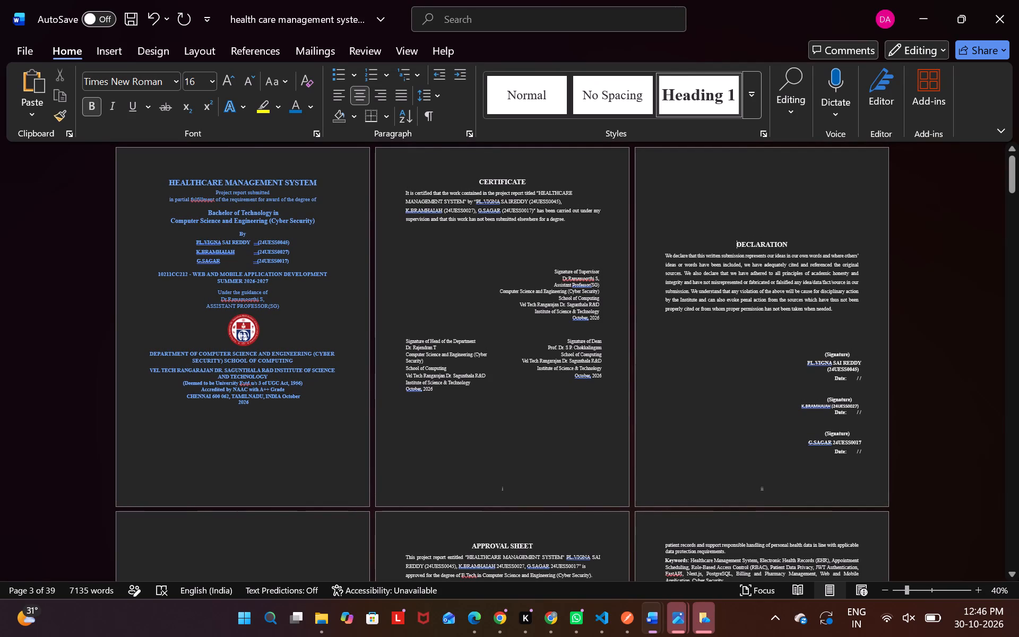
{"action": "key", "text": "BackSpace"}
{"action": "key", "text": "Return"}
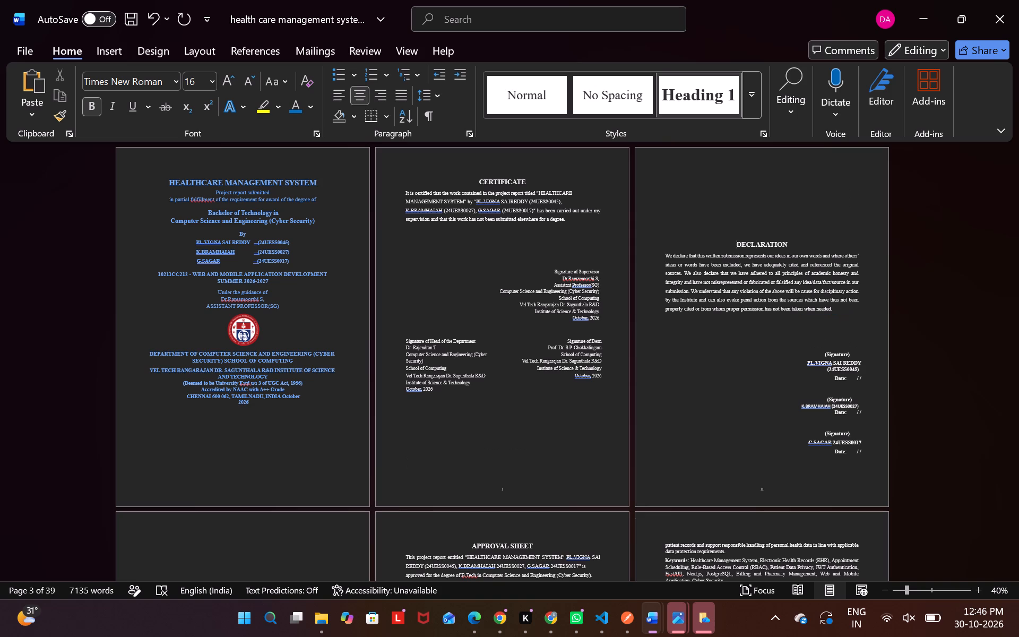
{"action": "scroll", "coordinate": [661, 293], "scroll_direction": "down", "scroll_amount": 1}
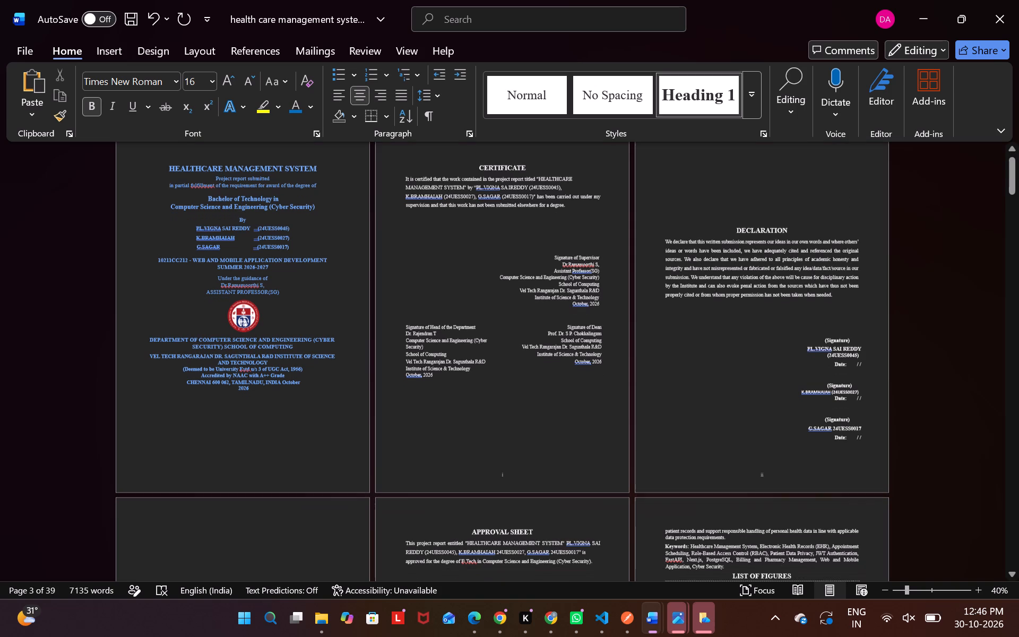
{"action": "scroll", "coordinate": [661, 293], "scroll_direction": "down", "scroll_amount": 1}
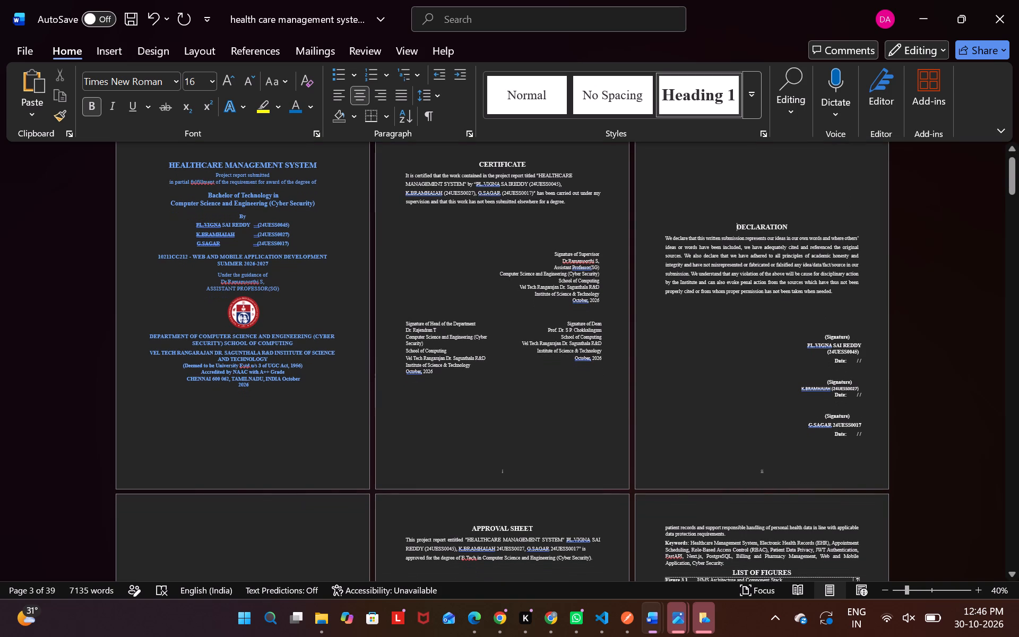
Turn on AutoSave by uploading the report to the personal OneDrive.
{"action": "left_click", "coordinate": [92, 21]}
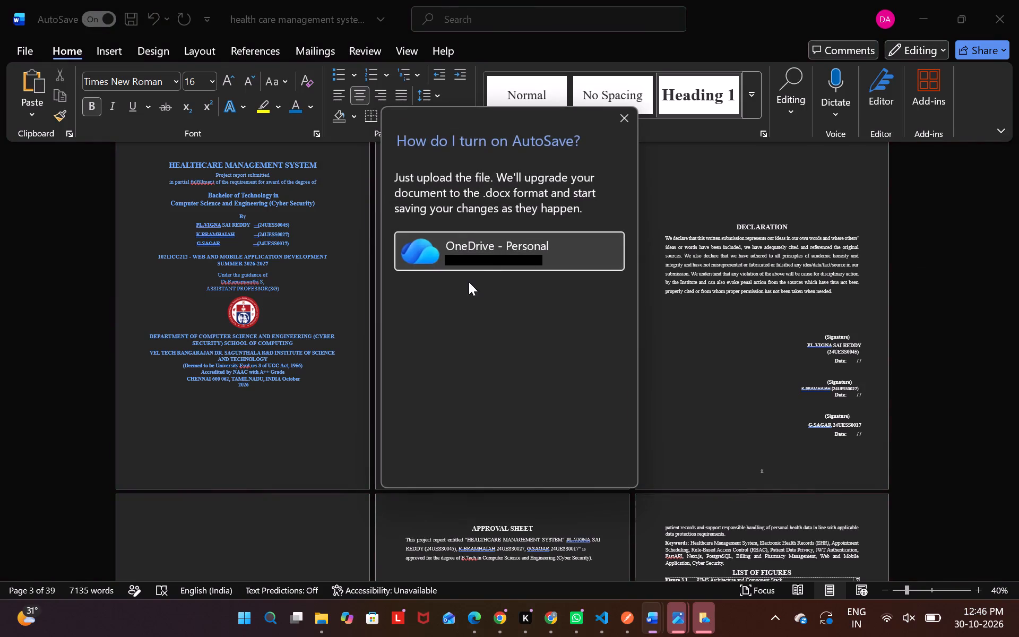
{"action": "left_click", "coordinate": [478, 257]}
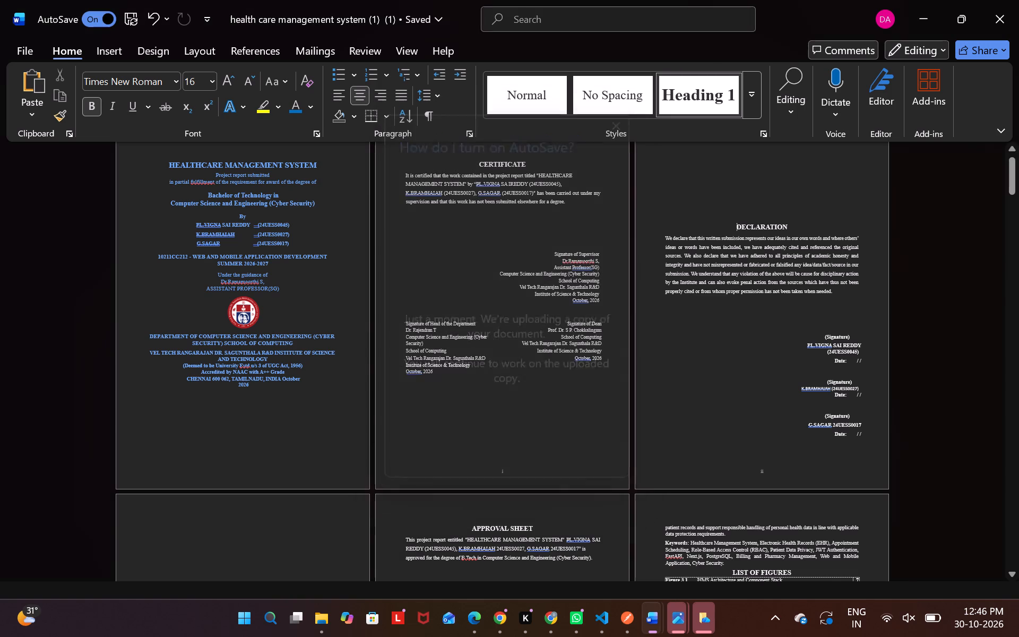
Rename the document as "health care management system report".
{"action": "left_click", "coordinate": [322, 14]}
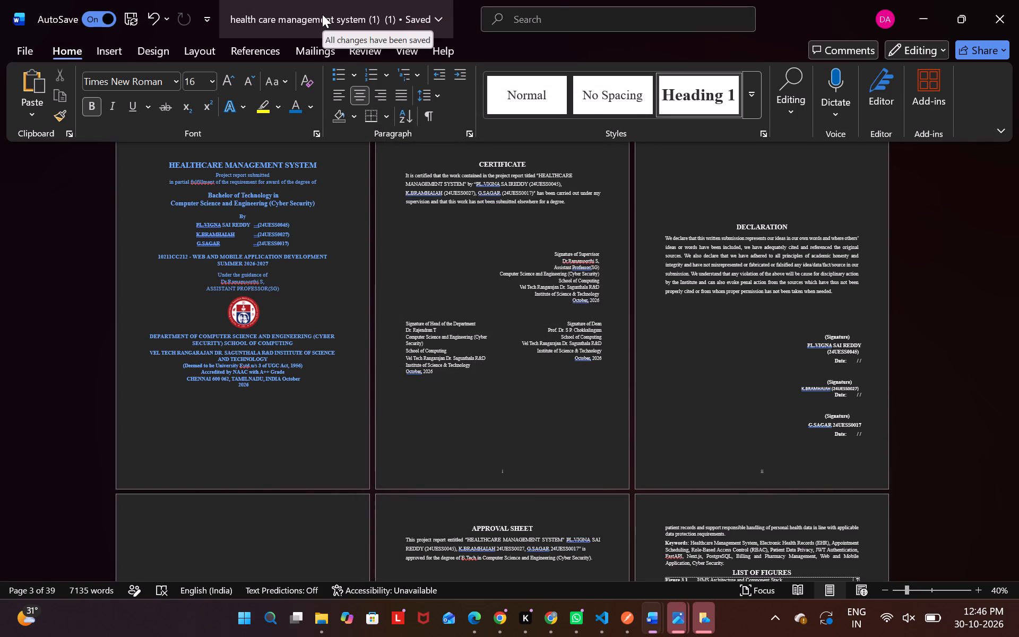
{"action": "left_click", "coordinate": [398, 85]}
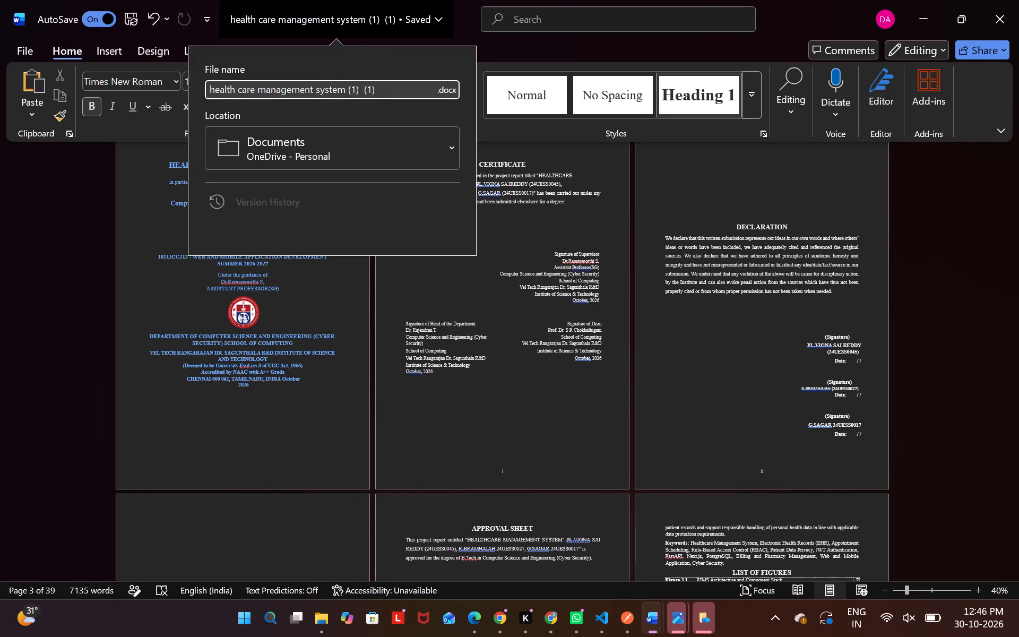
{"action": "key", "text": "BackSpace"}
{"action": "key", "text": "BackSpace"}
{"action": "key", "text": "BackSpace"}
{"action": "key", "text": "BackSpace"}
{"action": "key", "text": "BackSpace"}
{"action": "key", "text": "BackSpace"}
{"action": "key", "text": "BackSpace"}
{"action": "key", "text": "BackSpace"}
{"action": "type", "text": "report"}
{"action": "key", "text": "space"}
{"action": "left_click", "coordinate": [3, 382]}
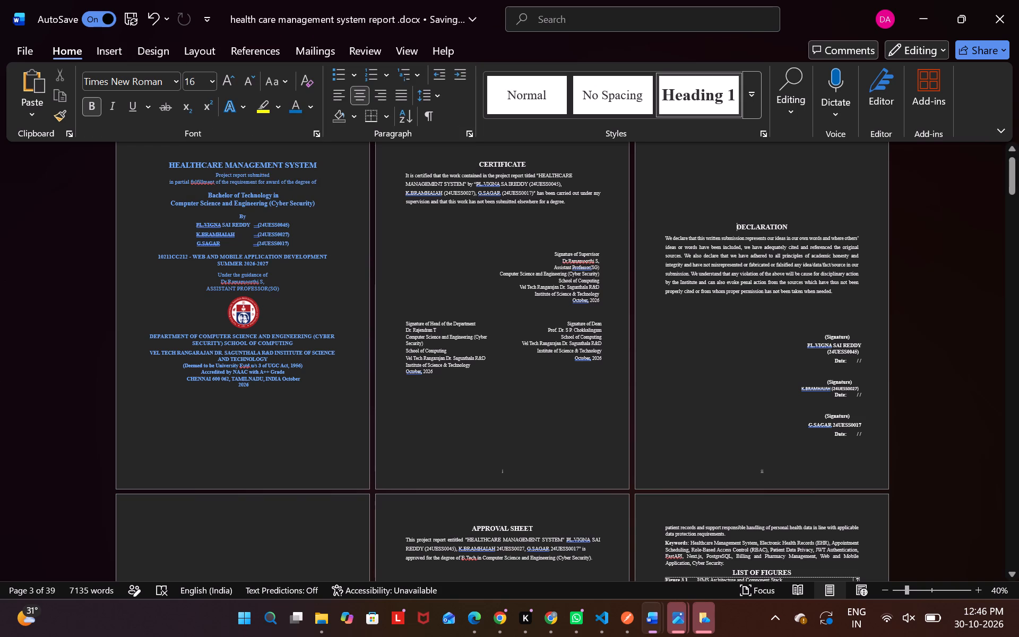
Check the cover page enlarged to 127% and close the report document.
{"action": "left_click", "coordinate": [935, 593]}
{"action": "scroll", "coordinate": [719, 496], "scroll_direction": "up", "scroll_amount": 2}
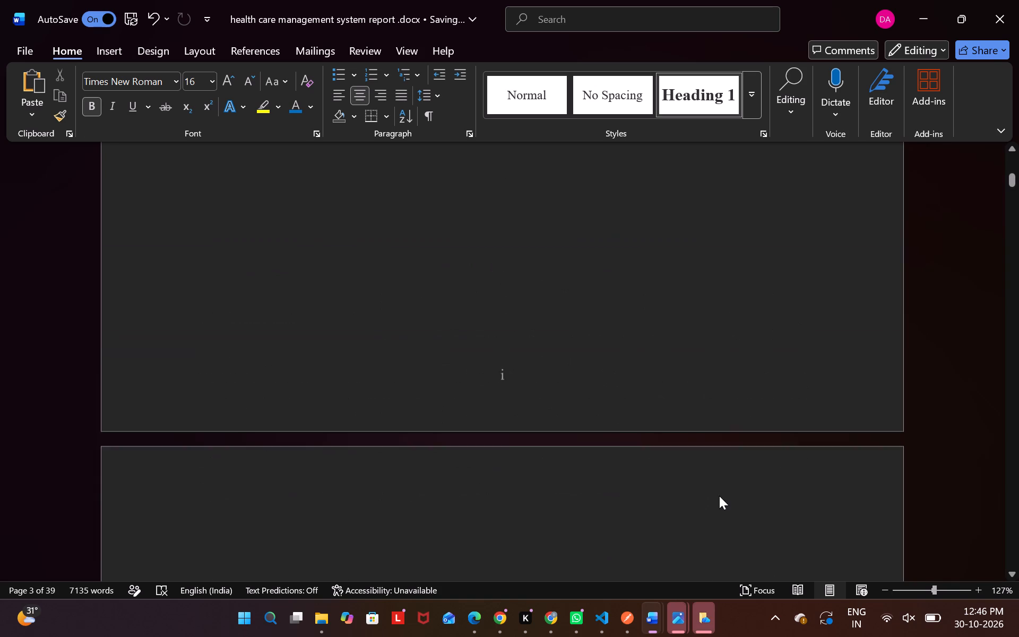
{"action": "scroll", "coordinate": [719, 496], "scroll_direction": "up", "scroll_amount": 4}
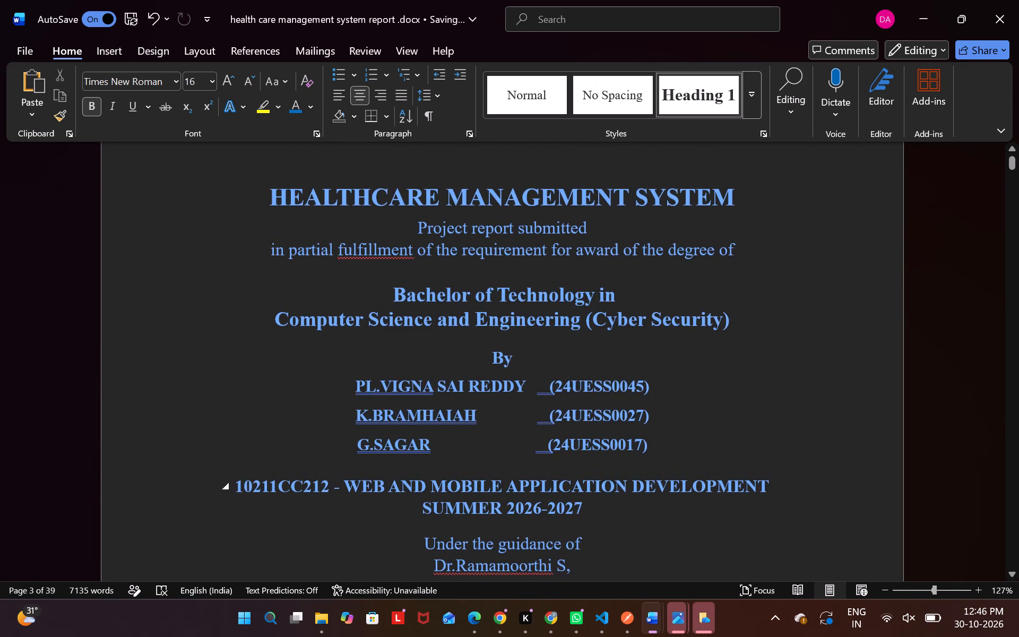
{"action": "left_click", "coordinate": [1009, 3]}
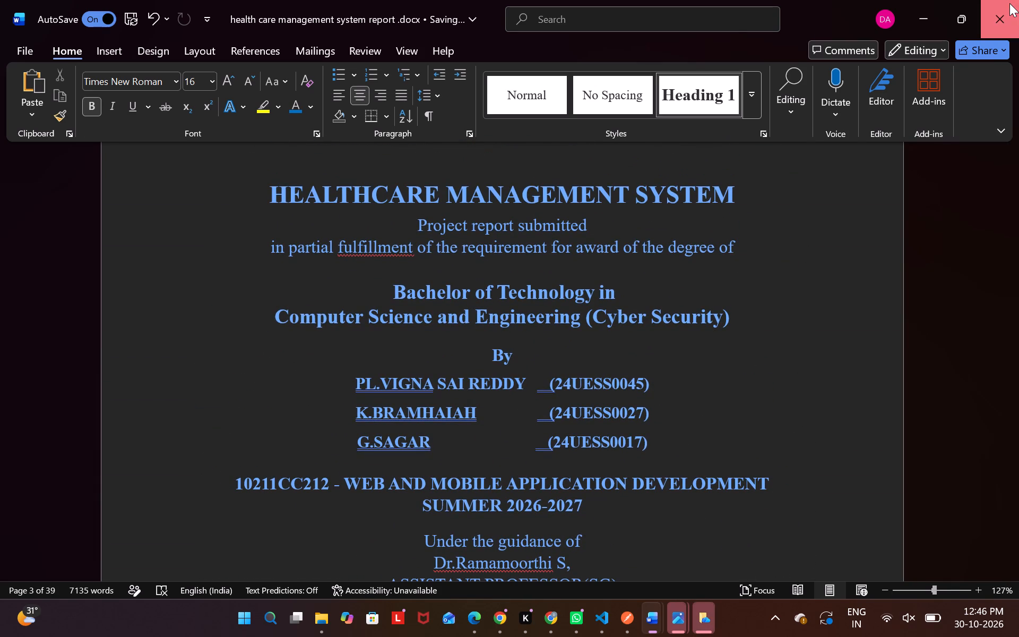
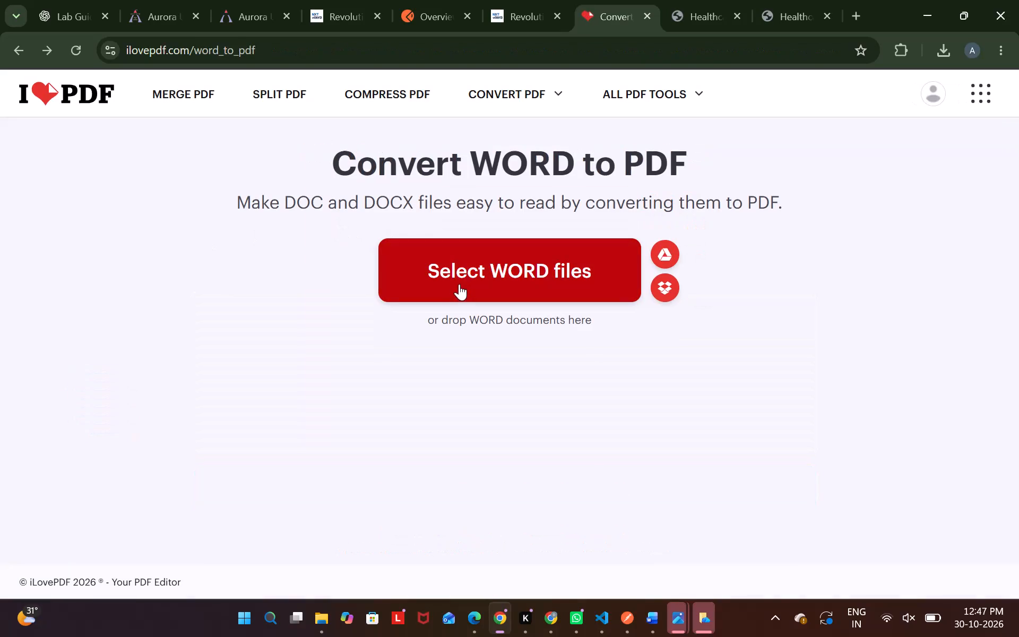
Convert the "health care management system report" Word file to PDF and download the resulting PDF.
{"action": "left_click", "coordinate": [459, 284]}
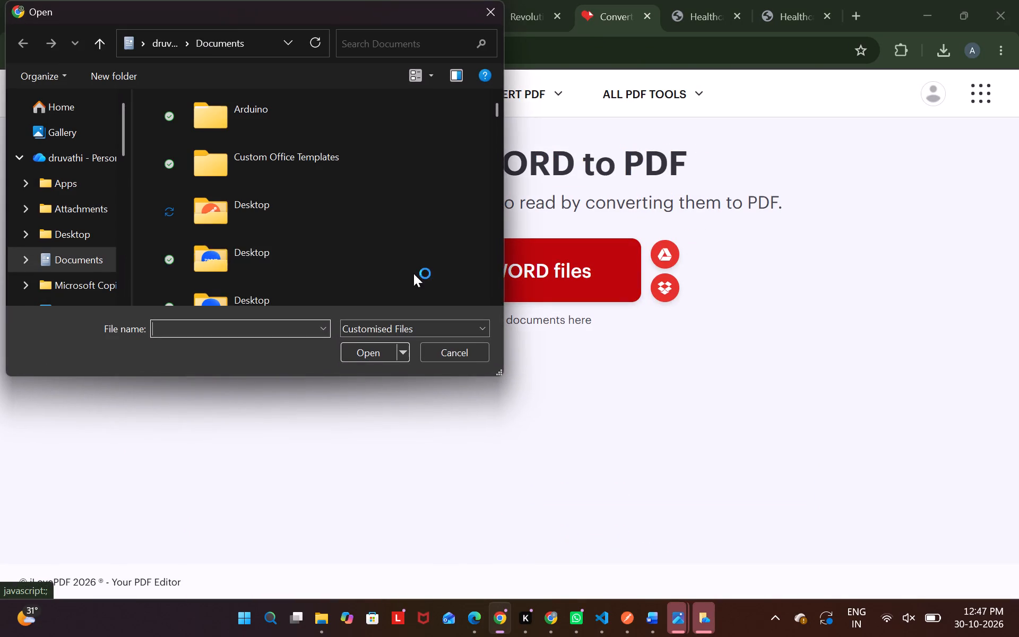
{"action": "scroll", "coordinate": [297, 185], "scroll_direction": "down", "scroll_amount": 1}
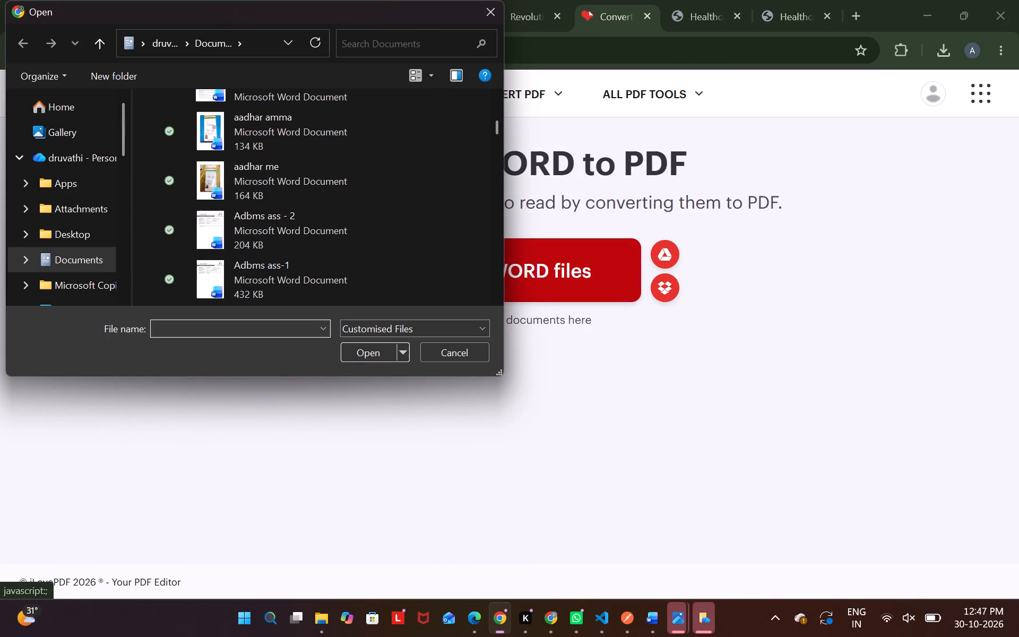
{"action": "left_click", "coordinate": [402, 46]}
{"action": "type", "text": "hea"}
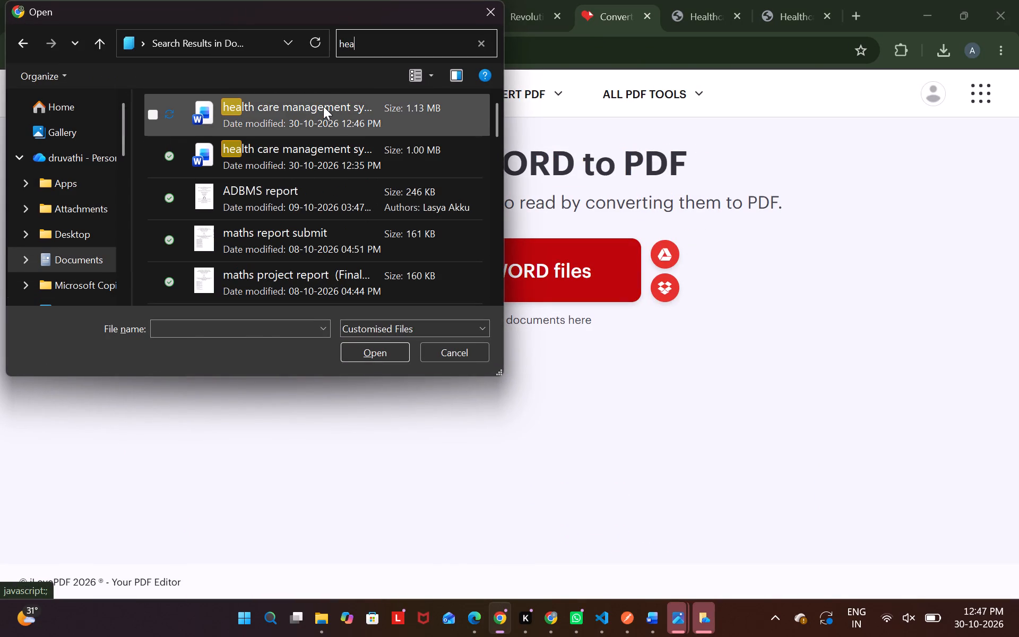
{"action": "left_click", "coordinate": [323, 106]}
{"action": "left_click", "coordinate": [358, 356]}
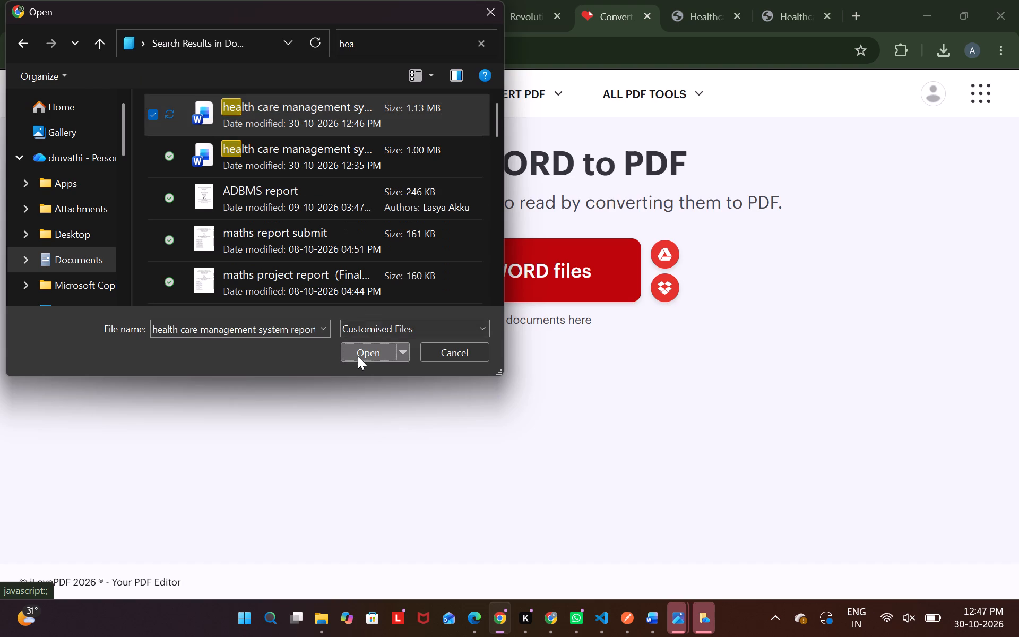
{"action": "left_click", "coordinate": [757, 556]}
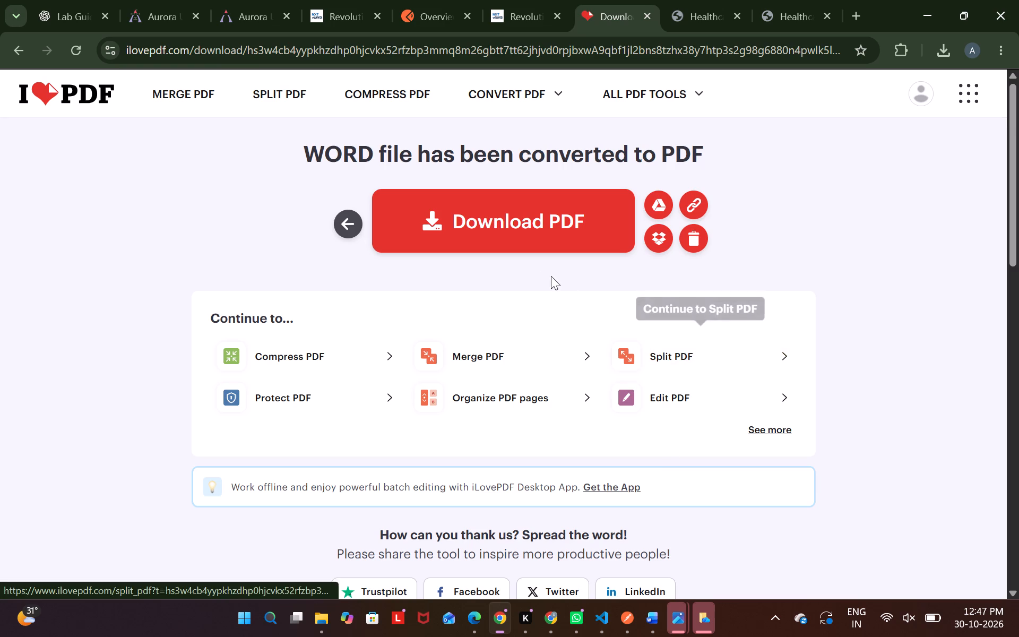
{"action": "left_click", "coordinate": [538, 241]}
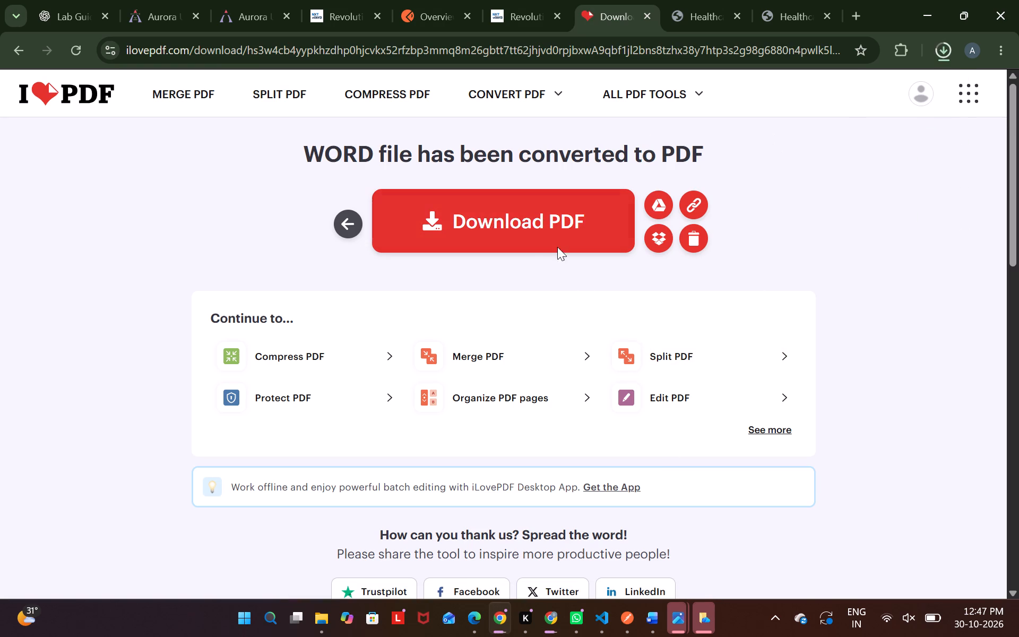
Open the downloaded report PDF and examine the layout of its cover page and Certificate page.
{"action": "left_click", "coordinate": [841, 83]}
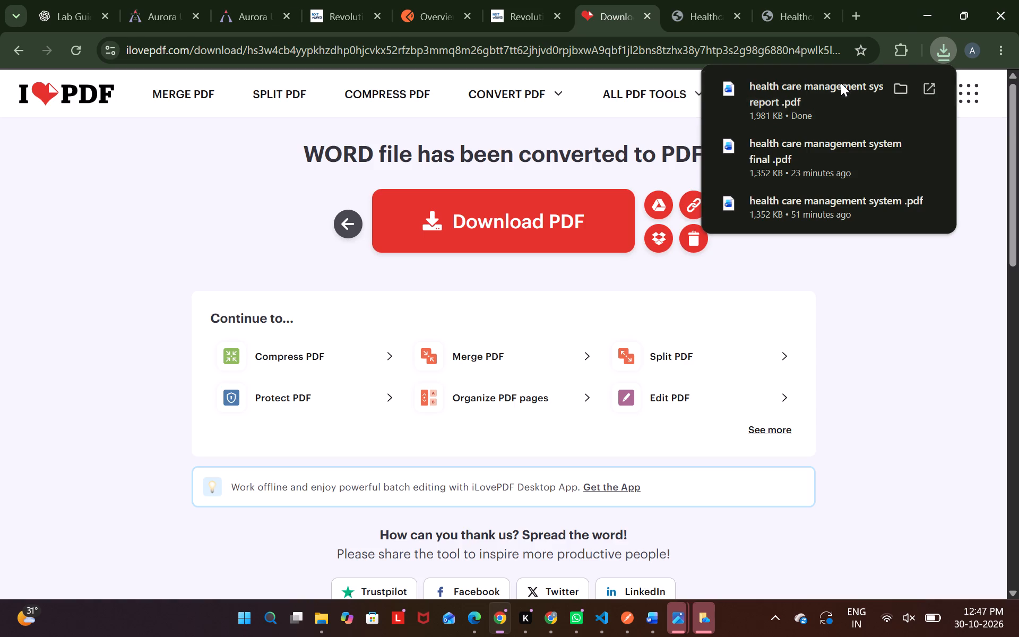
{"action": "scroll", "coordinate": [625, 332], "scroll_direction": "down", "scroll_amount": 3}
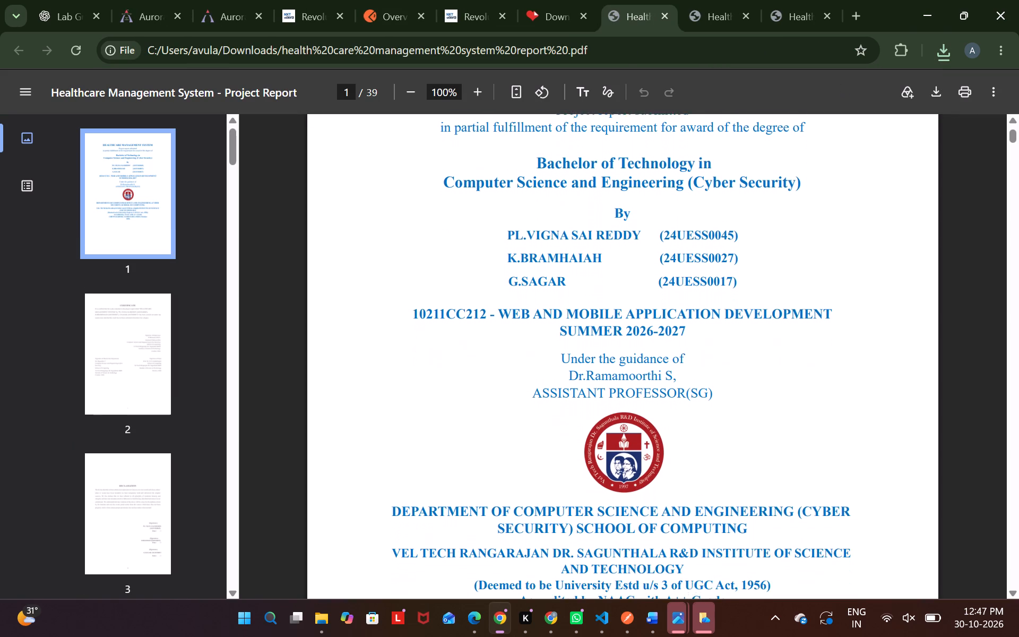
{"action": "scroll", "coordinate": [625, 332], "scroll_direction": "down", "scroll_amount": 2}
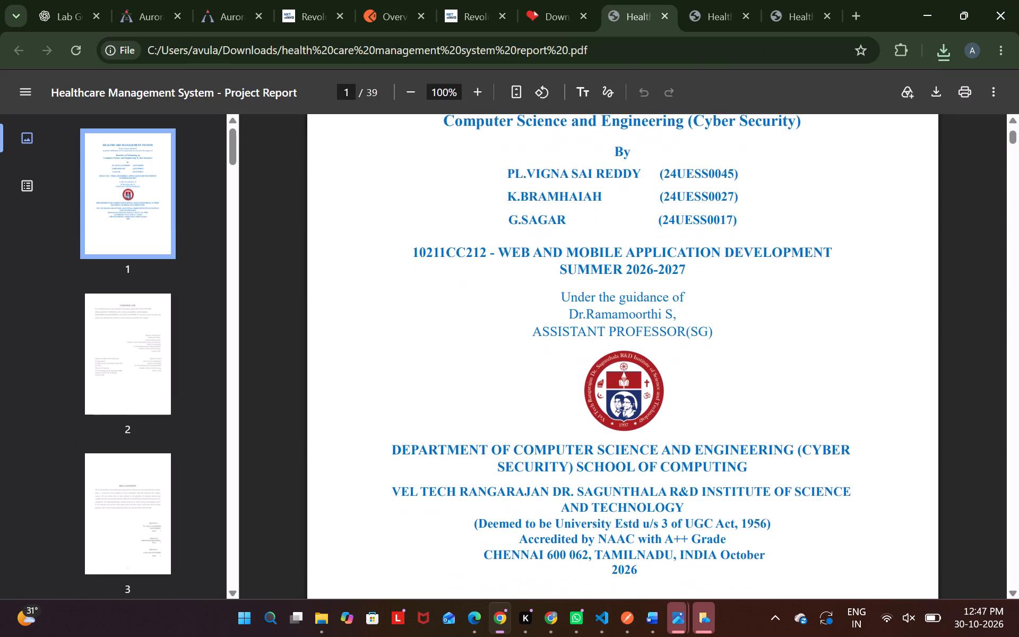
{"action": "scroll", "coordinate": [625, 332], "scroll_direction": "down", "scroll_amount": 3}
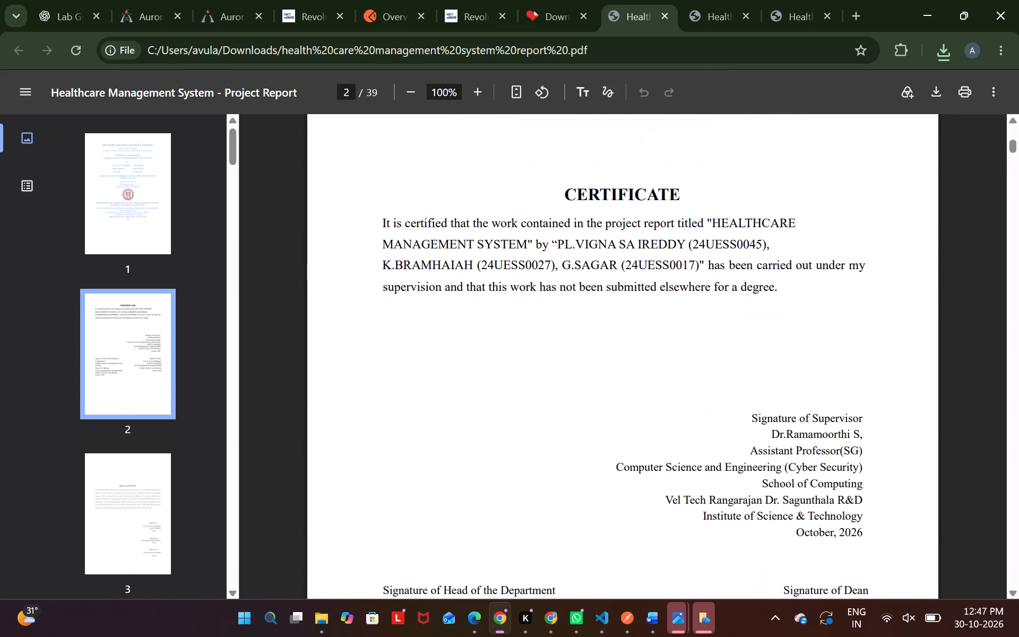
{"action": "scroll", "coordinate": [625, 332], "scroll_direction": "down", "scroll_amount": 3}
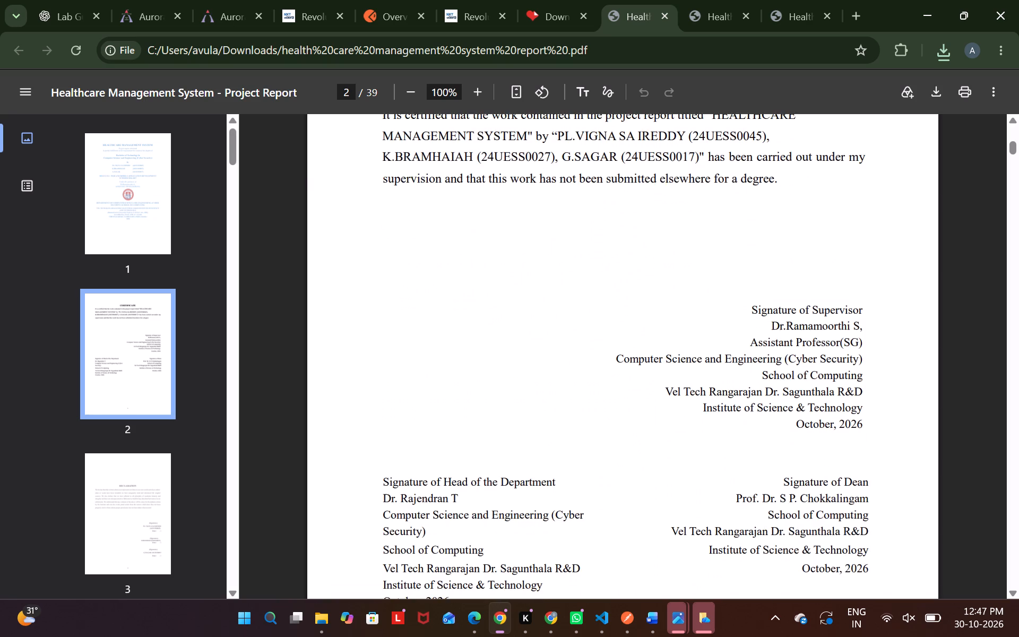
{"action": "scroll", "coordinate": [625, 332], "scroll_direction": "up", "scroll_amount": 1}
{"action": "scroll", "coordinate": [625, 332], "scroll_direction": "down", "scroll_amount": 1}
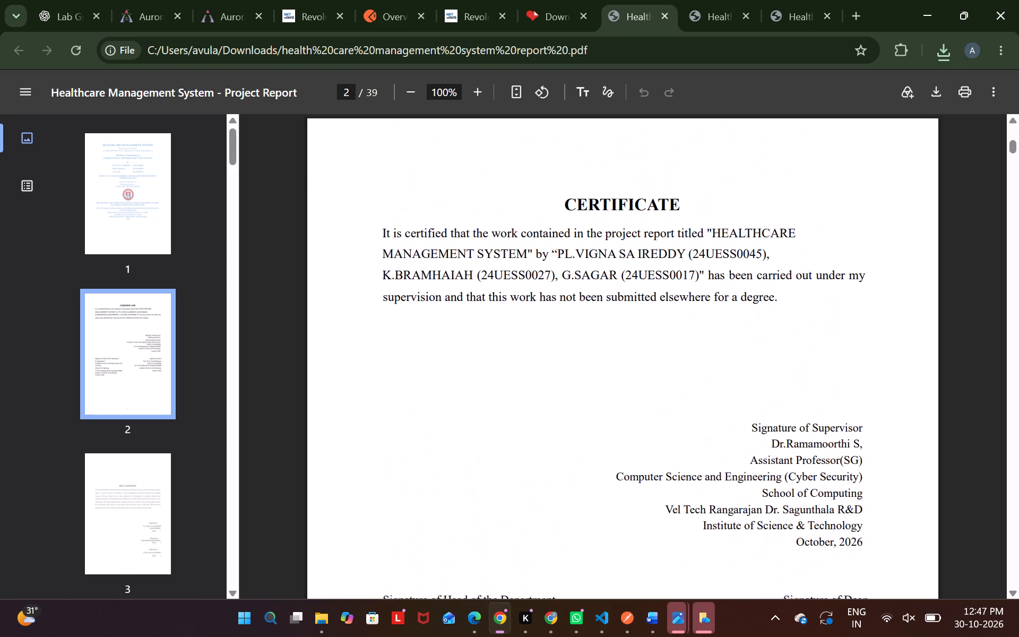
{"action": "scroll", "coordinate": [625, 332], "scroll_direction": "down", "scroll_amount": 3}
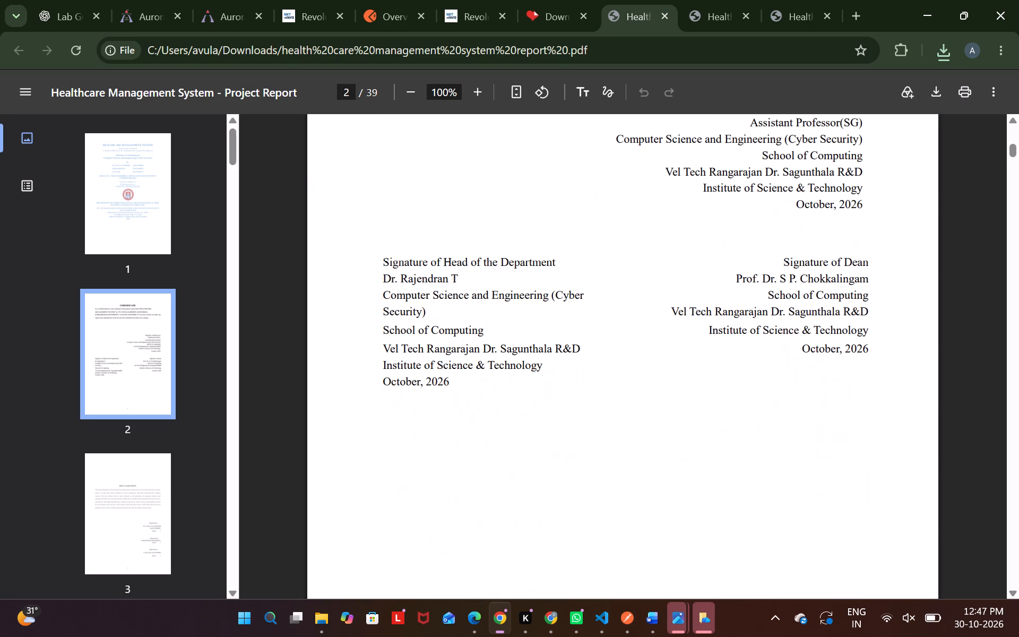
{"action": "scroll", "coordinate": [625, 332], "scroll_direction": "down", "scroll_amount": 4}
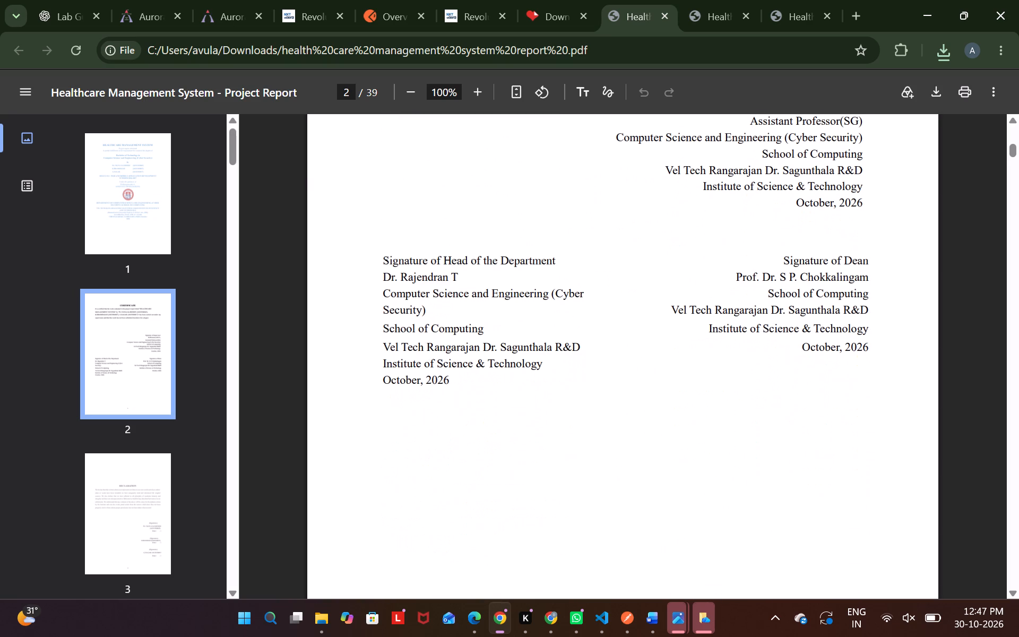
{"action": "scroll", "coordinate": [625, 332], "scroll_direction": "down", "scroll_amount": 1}
Show the downloaded "health care management system report" PDF in its Downloads folder.
{"action": "left_click", "coordinate": [939, 54]}
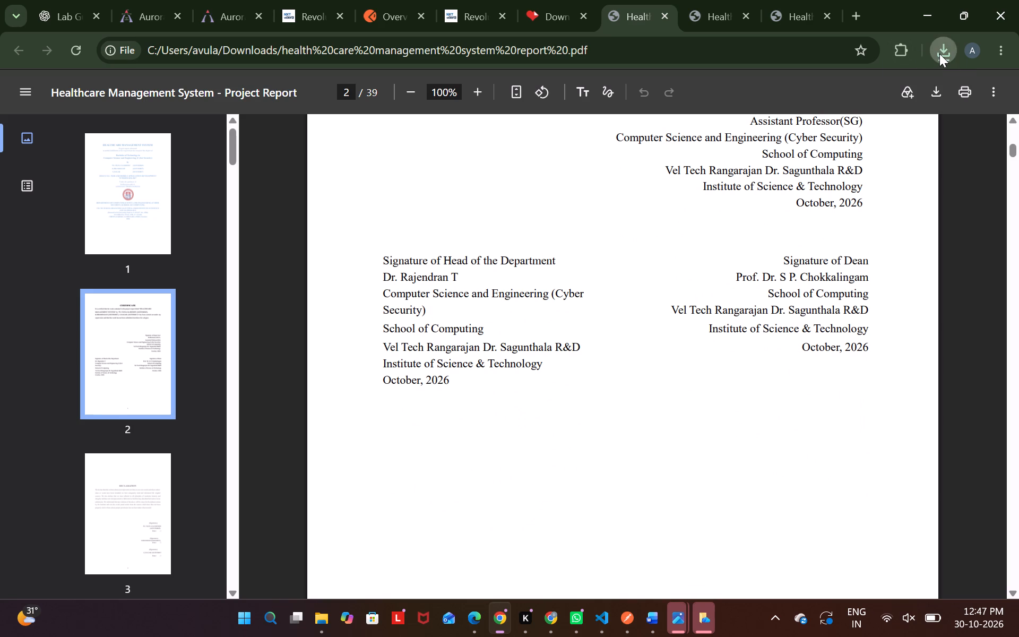
{"action": "left_click", "coordinate": [880, 122]}
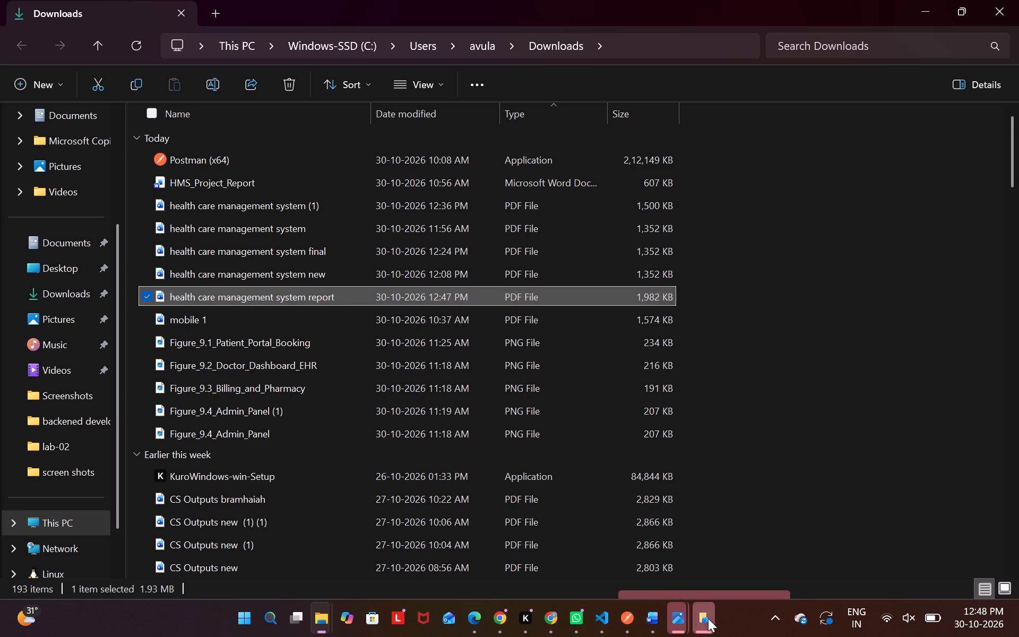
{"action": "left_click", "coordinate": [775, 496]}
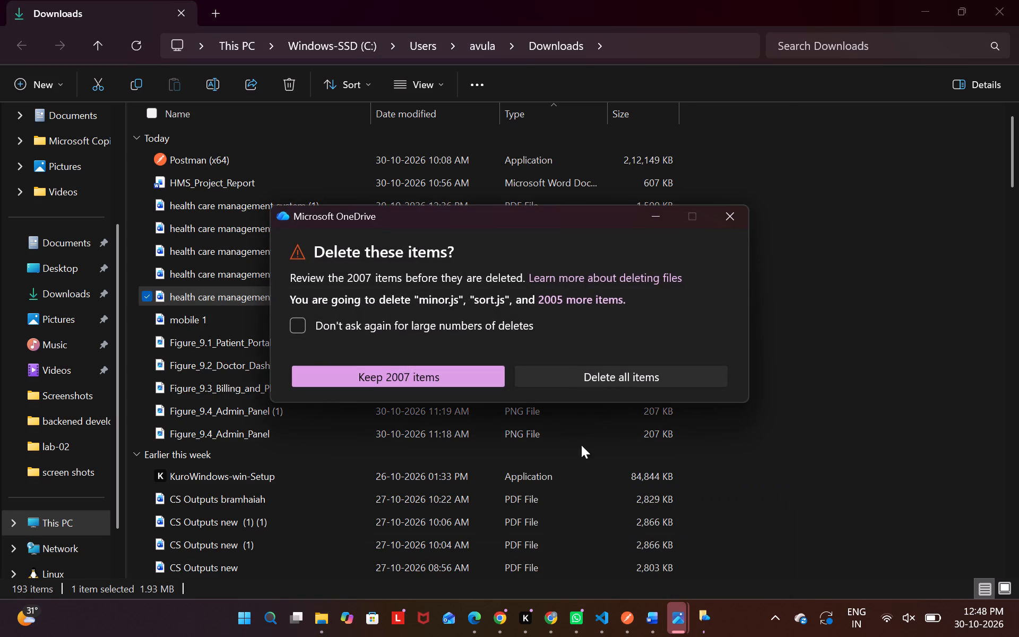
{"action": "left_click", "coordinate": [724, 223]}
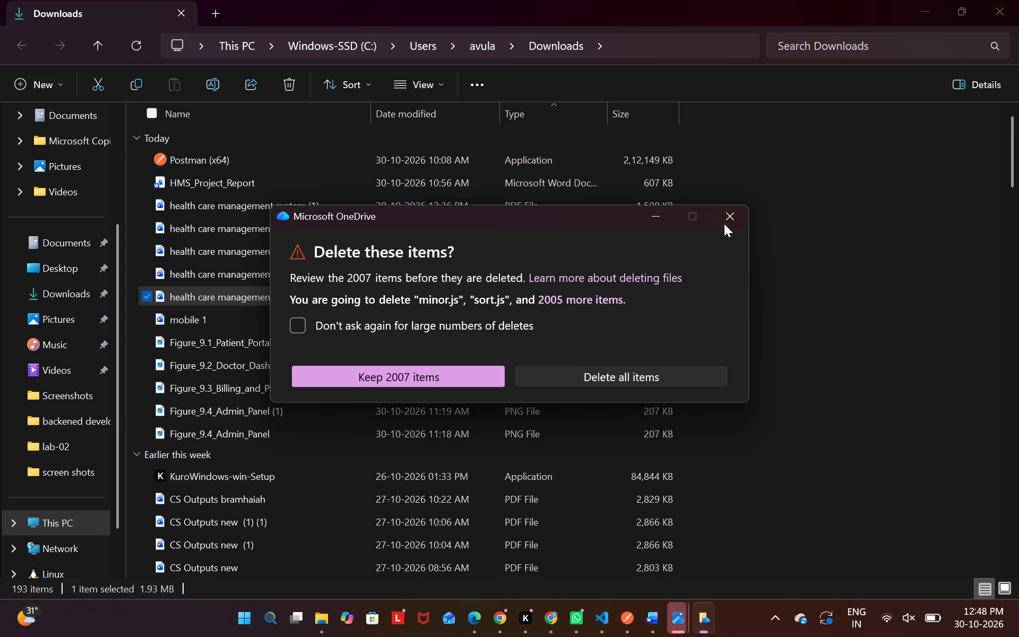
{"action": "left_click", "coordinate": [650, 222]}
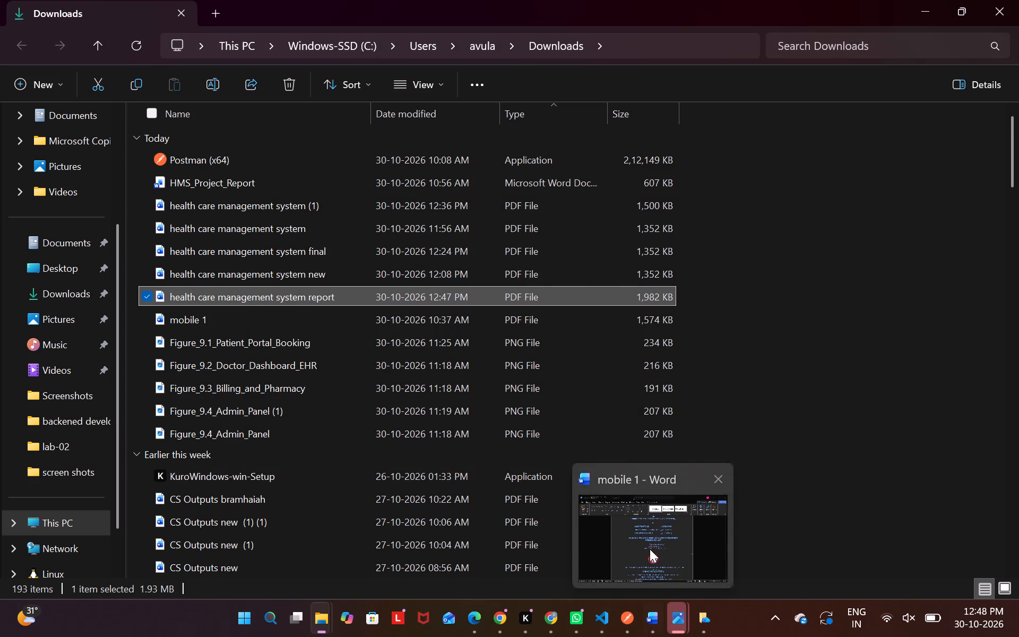
Switch to Word to check the "mobile 1" reference report's cover and Certificate pages, and return to the report PDF in Chrome.
{"action": "left_click", "coordinate": [650, 549]}
{"action": "scroll", "coordinate": [610, 498], "scroll_direction": "down", "scroll_amount": 2}
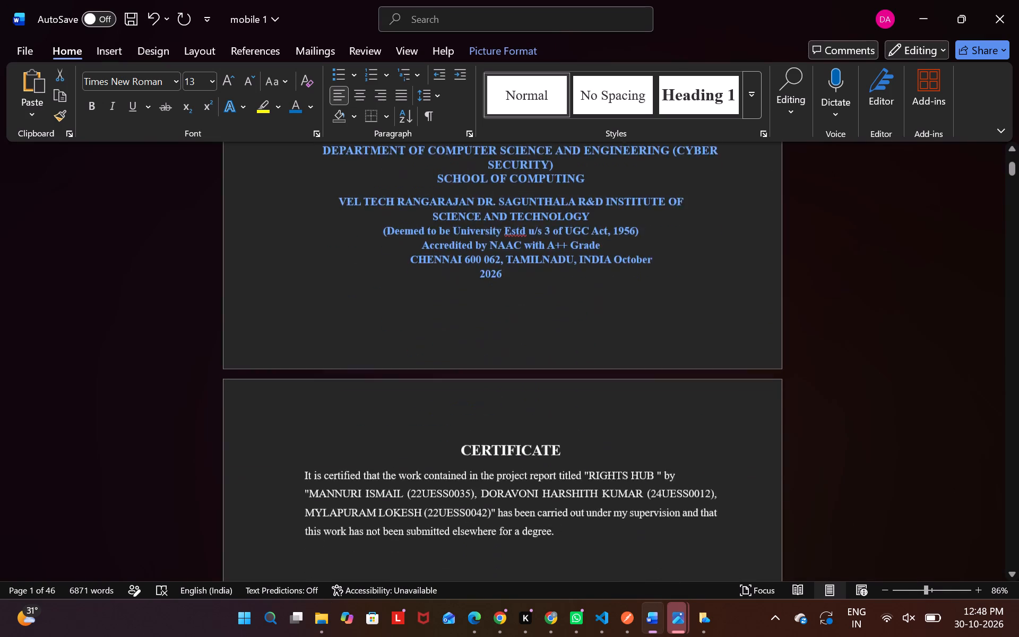
{"action": "scroll", "coordinate": [610, 498], "scroll_direction": "down", "scroll_amount": 3}
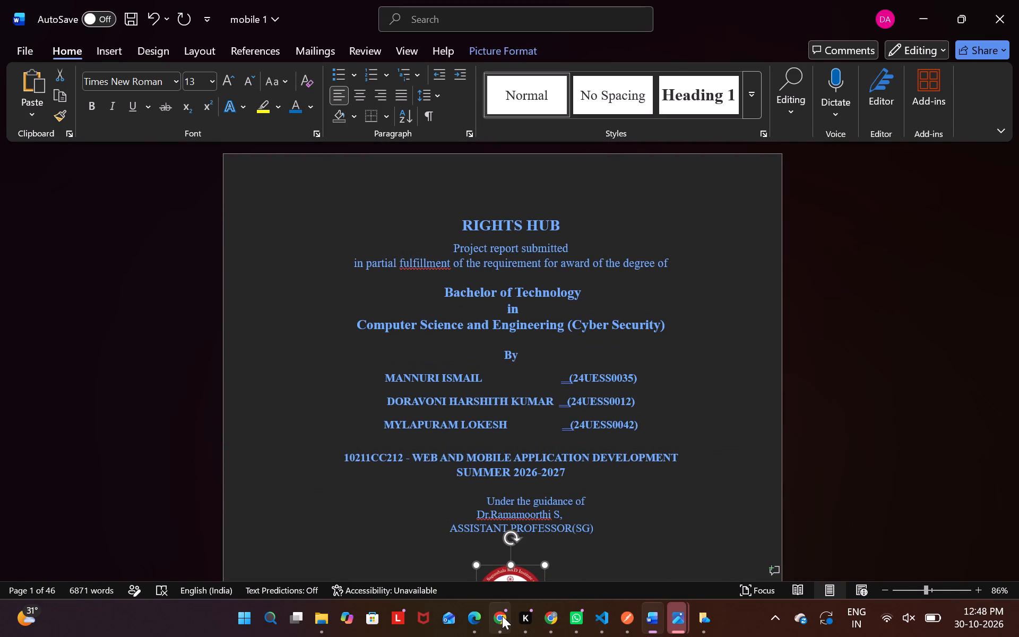
{"action": "left_click", "coordinate": [509, 559]}
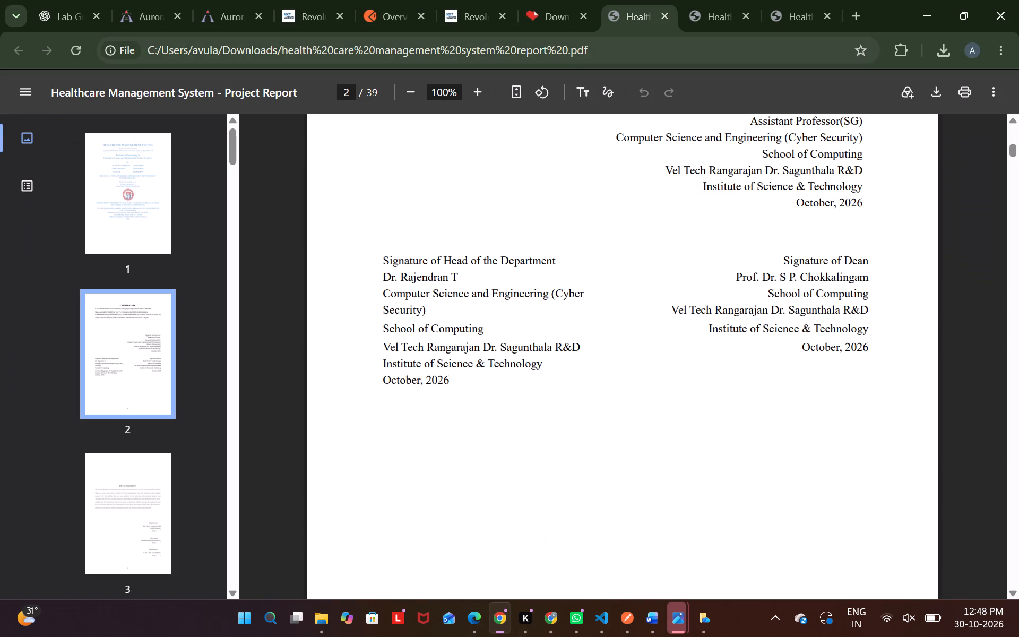
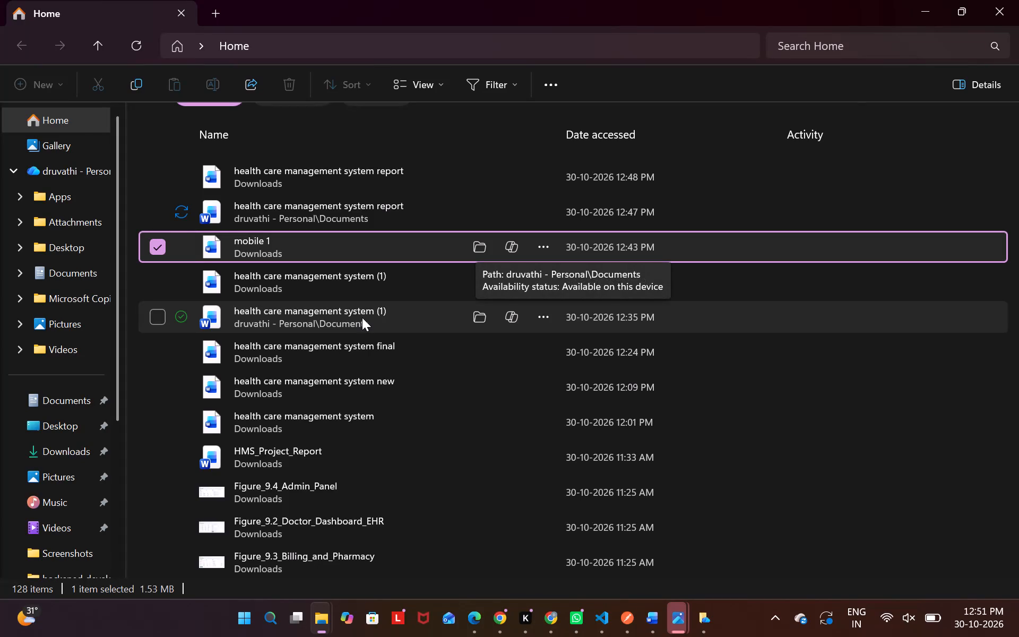
Open the "health care management system report" Word file from Downloads and enable editing.
{"action": "double_click", "coordinate": [357, 166]}
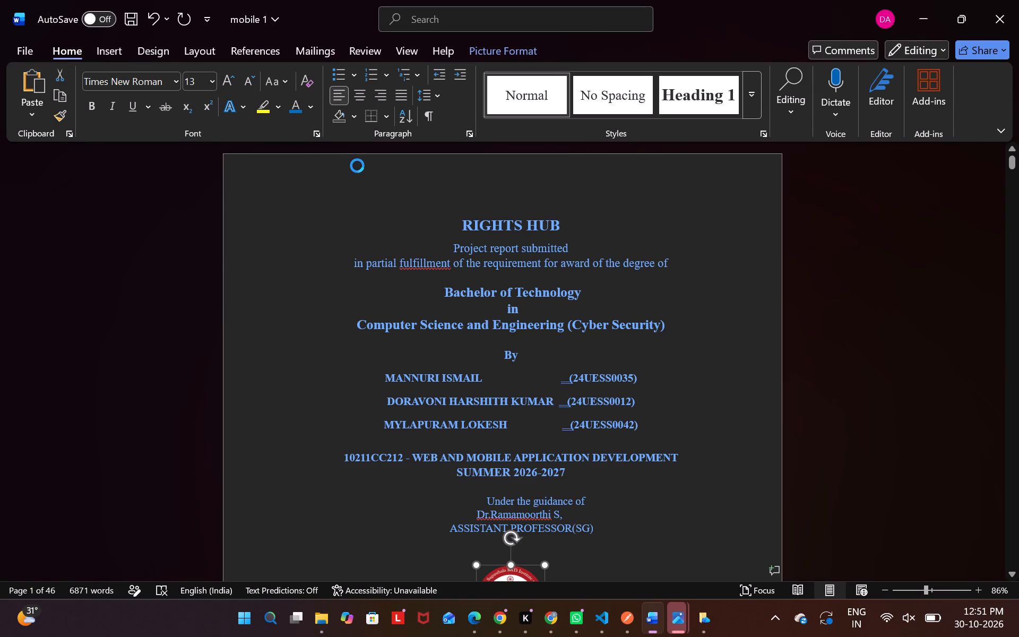
{"action": "scroll", "coordinate": [508, 332], "scroll_direction": "down", "scroll_amount": 3}
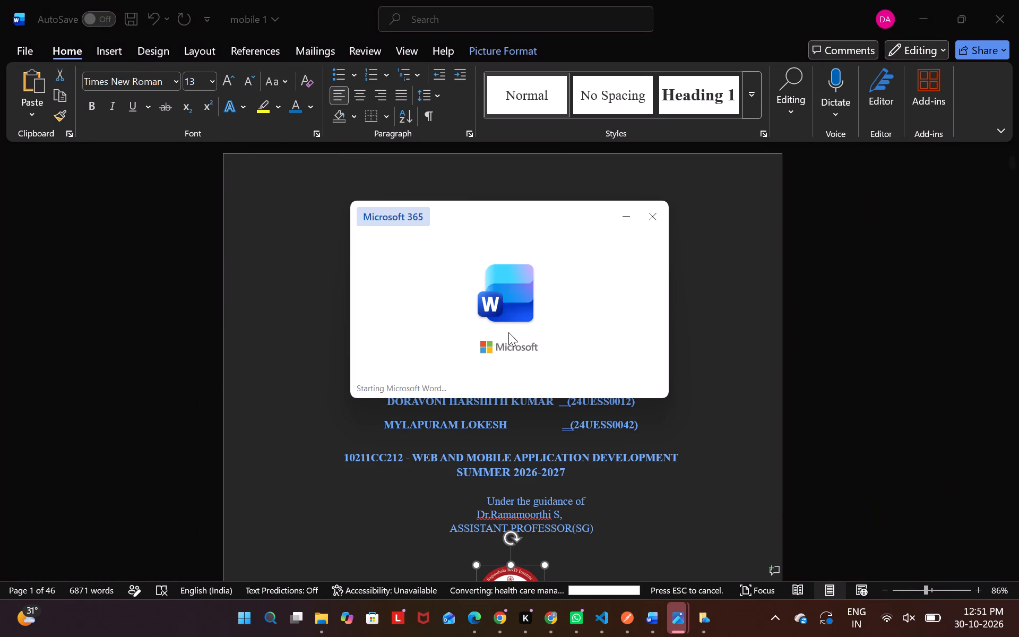
{"action": "scroll", "coordinate": [508, 332], "scroll_direction": "down", "scroll_amount": 1}
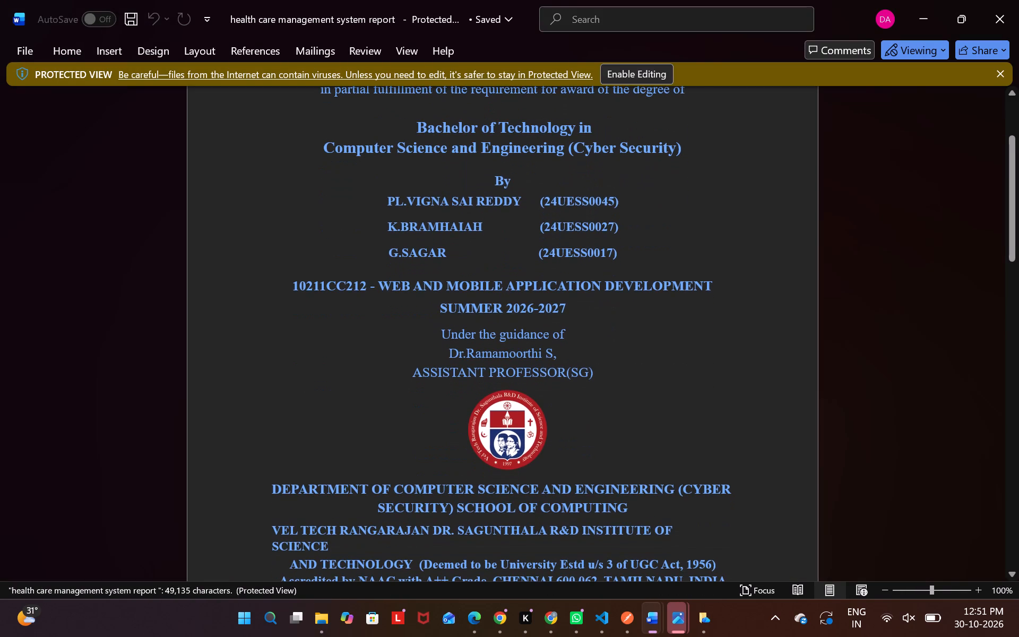
{"action": "left_click", "coordinate": [629, 79]}
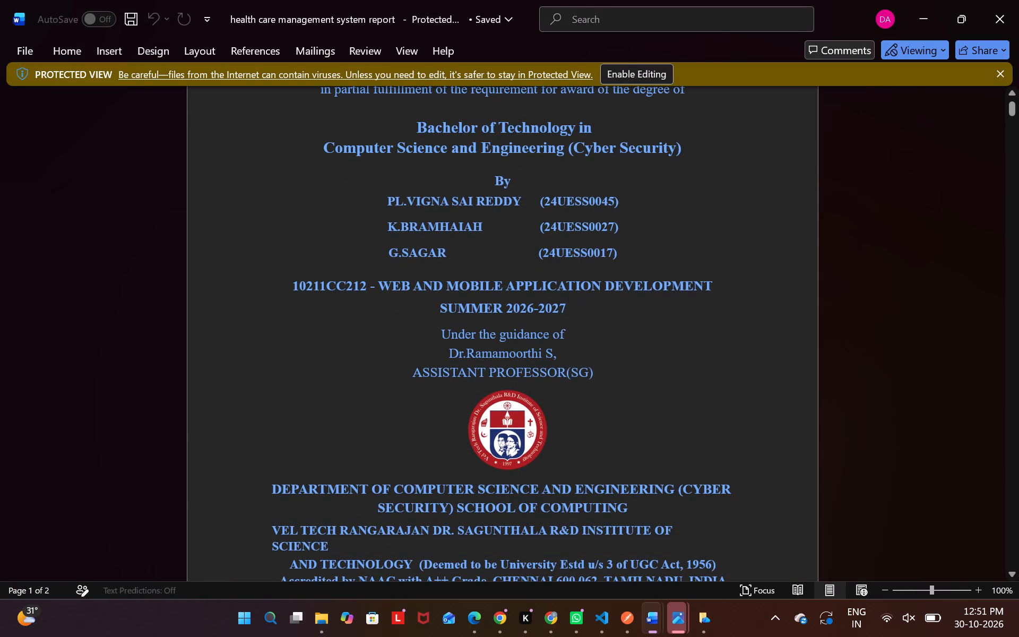
{"action": "scroll", "coordinate": [594, 303], "scroll_direction": "down", "scroll_amount": 2}
{"action": "left_click", "coordinate": [628, 74]}
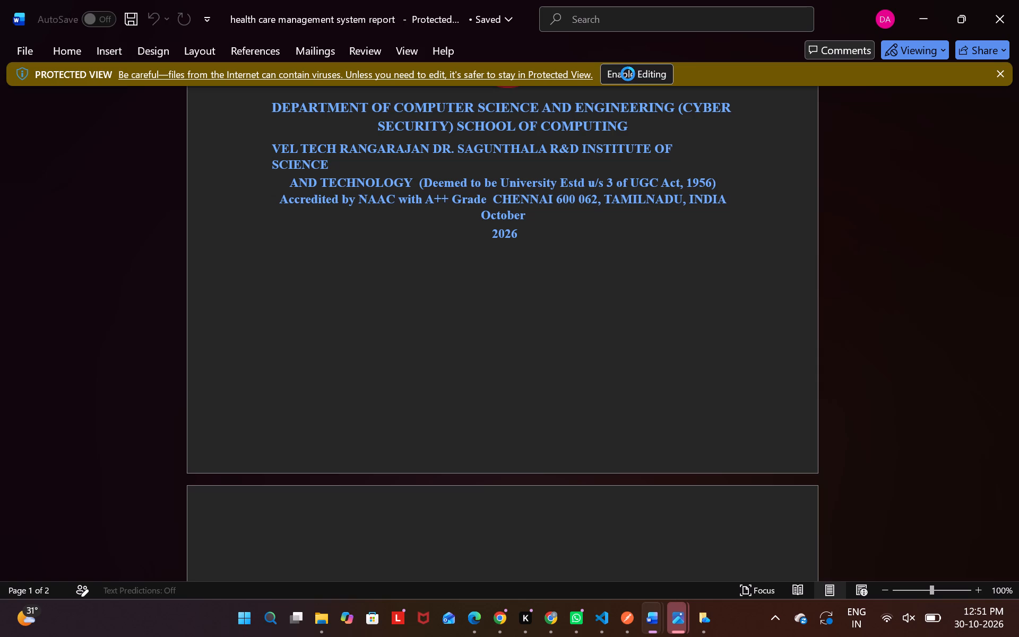
Examine the report's front-matter layout from the cover and Certificate pages through the List of Tables, and close the report.
{"action": "scroll", "coordinate": [586, 285], "scroll_direction": "down", "scroll_amount": 6}
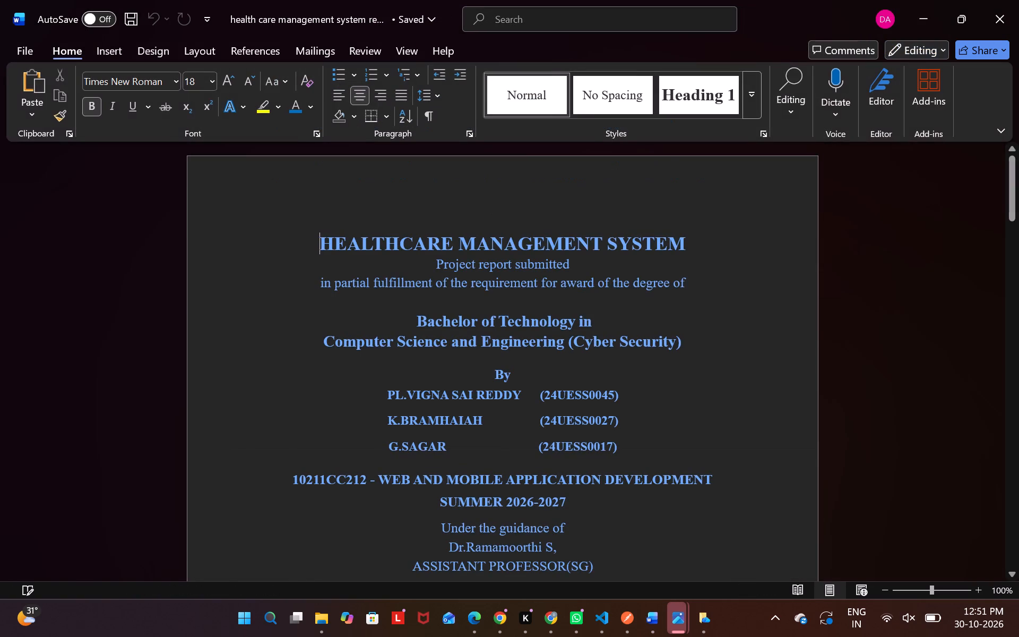
{"action": "scroll", "coordinate": [586, 285], "scroll_direction": "down", "scroll_amount": 9}
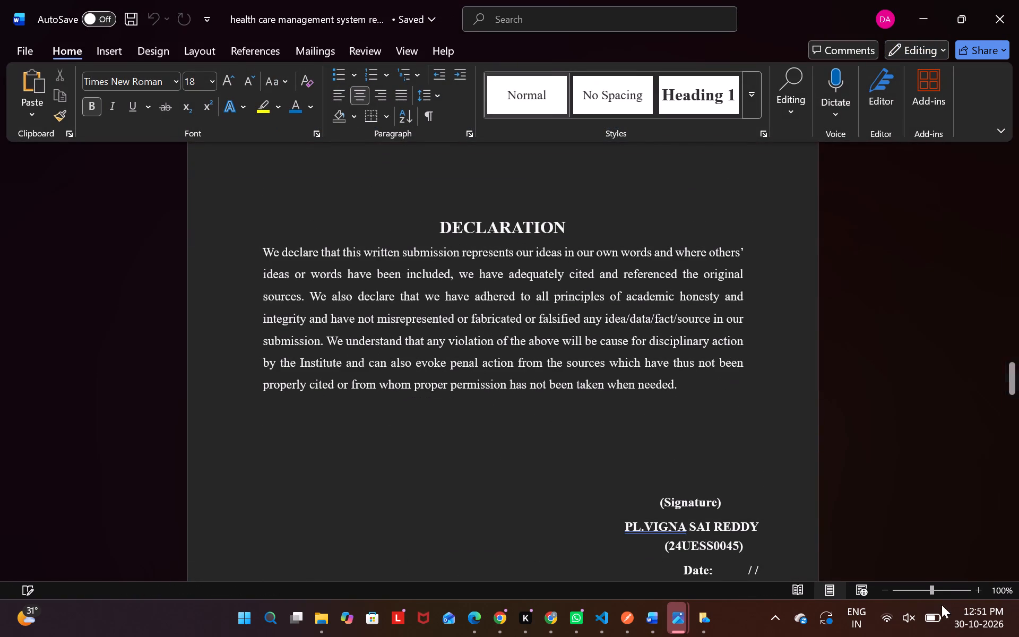
{"action": "left_click", "coordinate": [916, 592]}
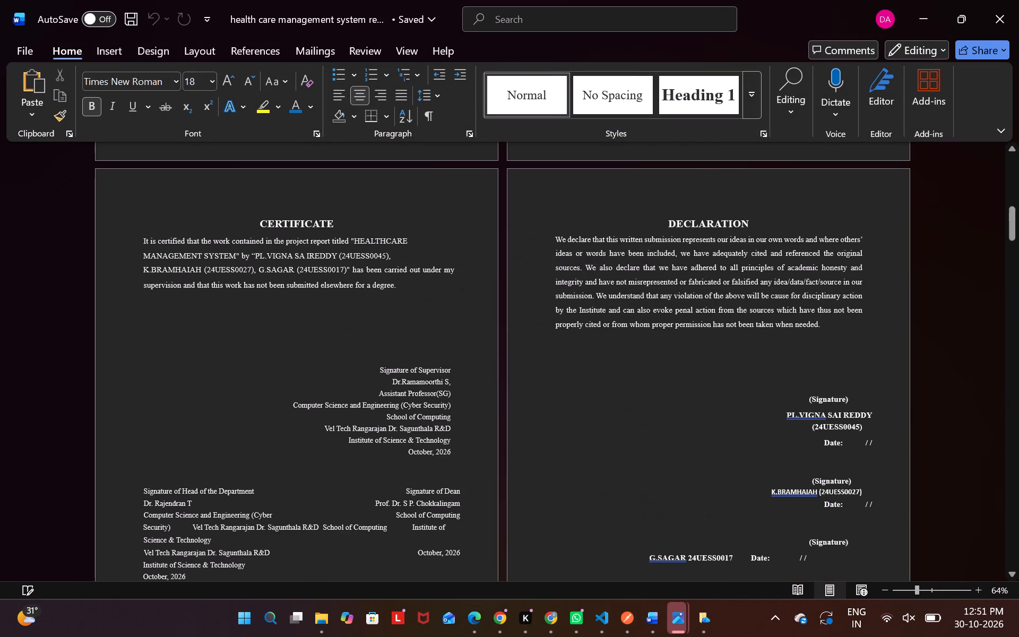
{"action": "scroll", "coordinate": [563, 429], "scroll_direction": "up", "scroll_amount": 5}
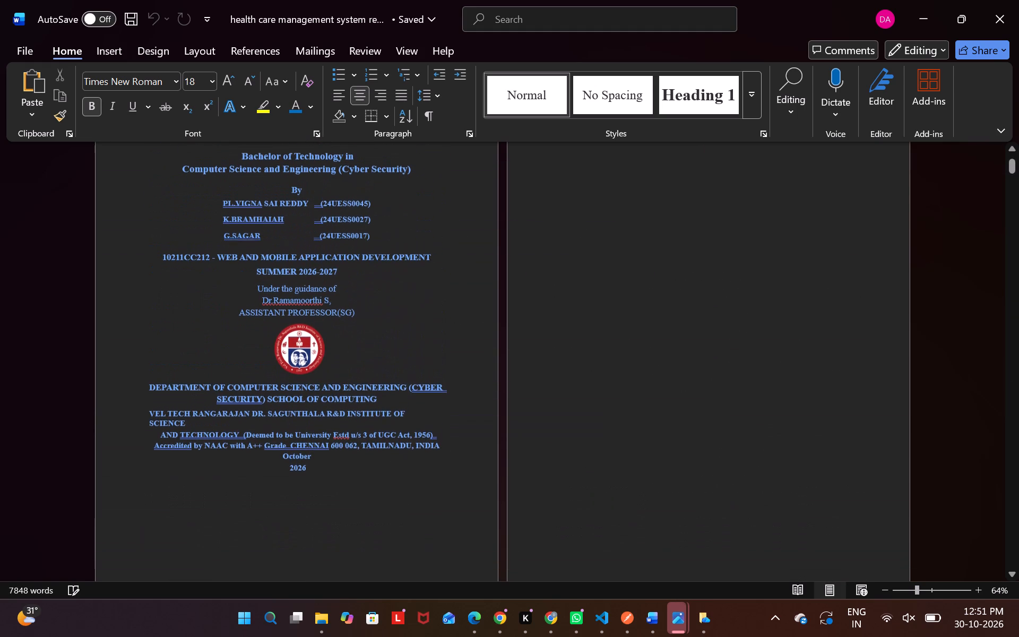
{"action": "scroll", "coordinate": [563, 429], "scroll_direction": "down", "scroll_amount": 3}
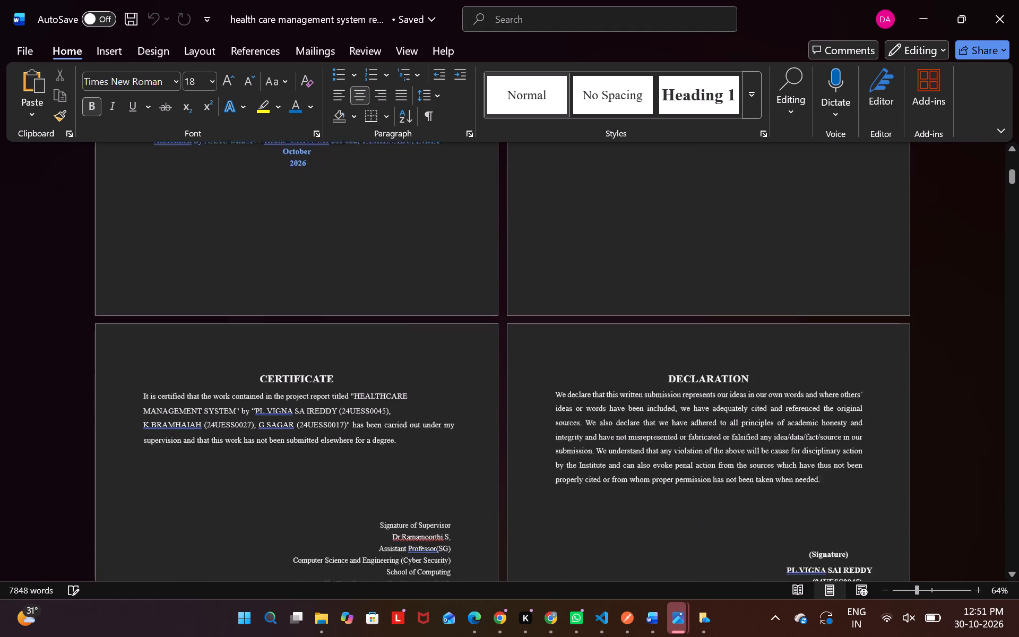
{"action": "scroll", "coordinate": [563, 429], "scroll_direction": "down", "scroll_amount": 4}
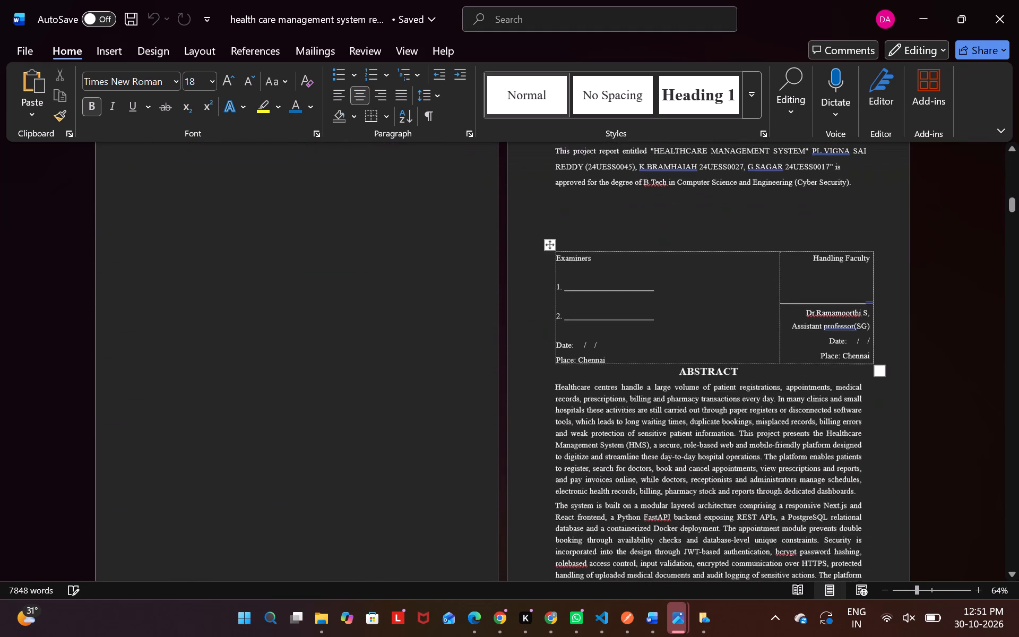
{"action": "scroll", "coordinate": [563, 429], "scroll_direction": "down", "scroll_amount": 3}
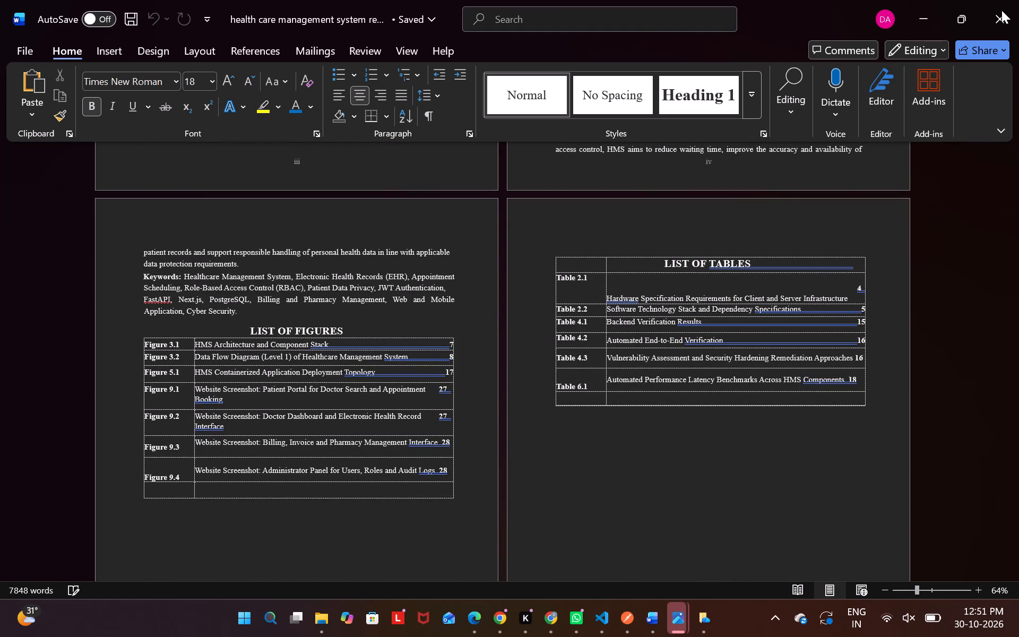
{"action": "left_click", "coordinate": [1001, 11]}
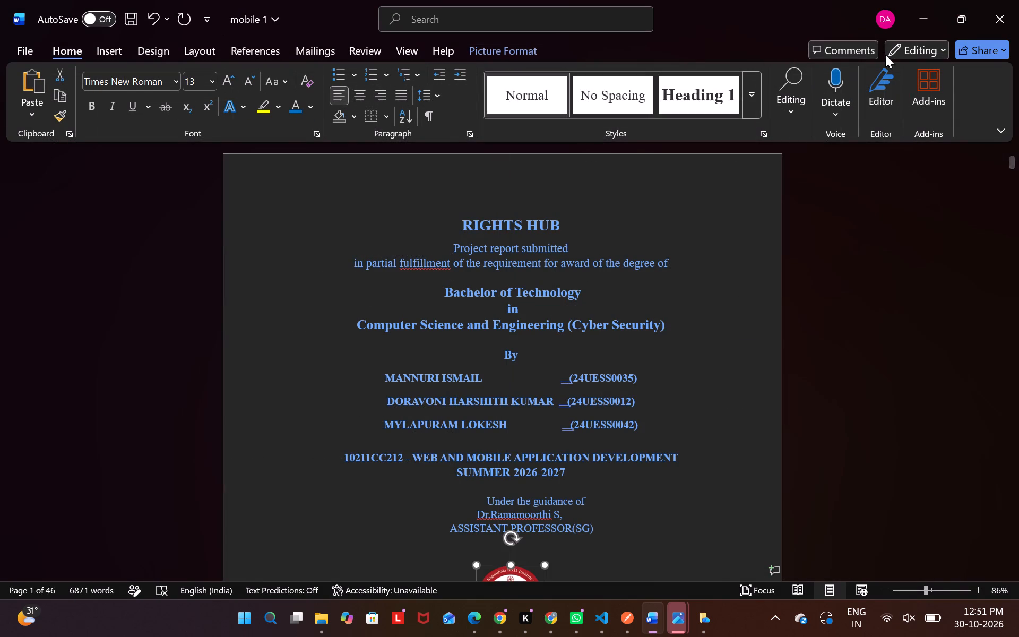
Close the "mobile 1" reference report without saving its changes.
{"action": "left_click", "coordinate": [991, 9]}
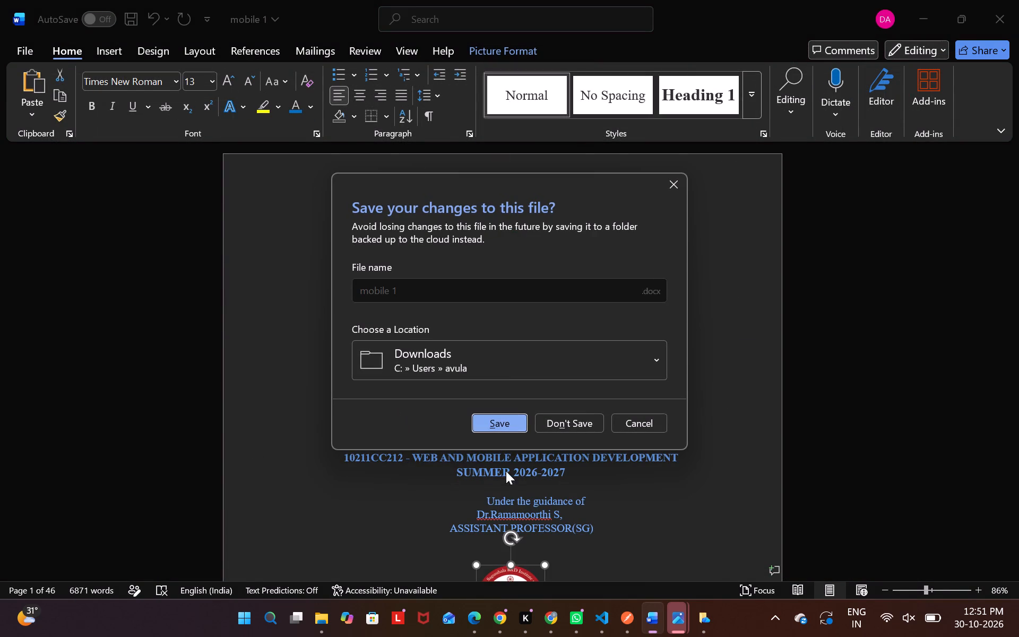
{"action": "left_click", "coordinate": [573, 418]}
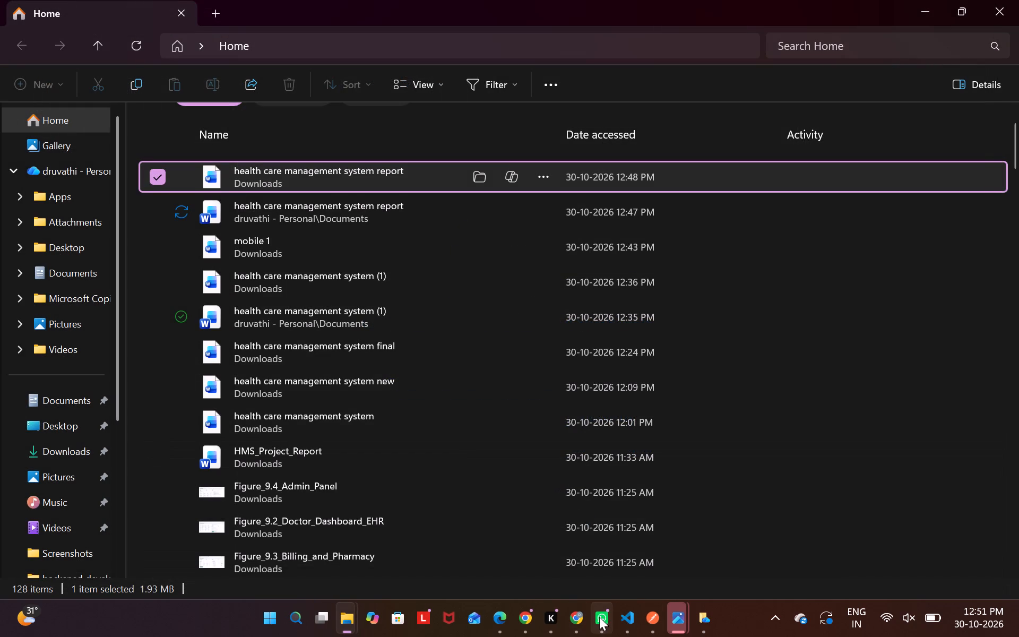
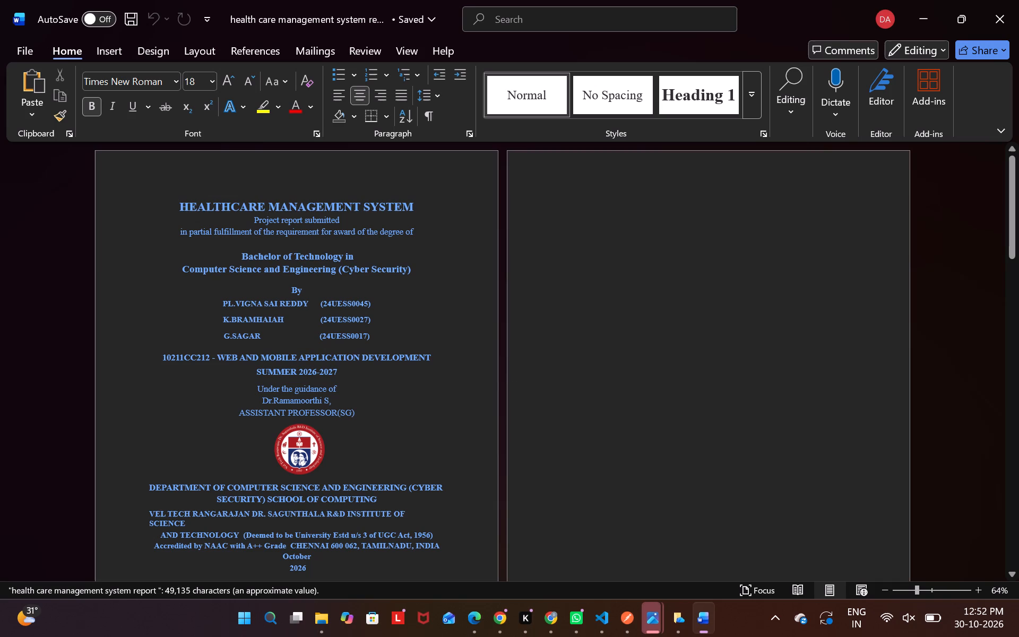
Delete the blank page between the cover page and the Certificate page.
{"action": "scroll", "coordinate": [496, 383], "scroll_direction": "down", "scroll_amount": 2}
{"action": "scroll", "coordinate": [496, 383], "scroll_direction": "up", "scroll_amount": 1}
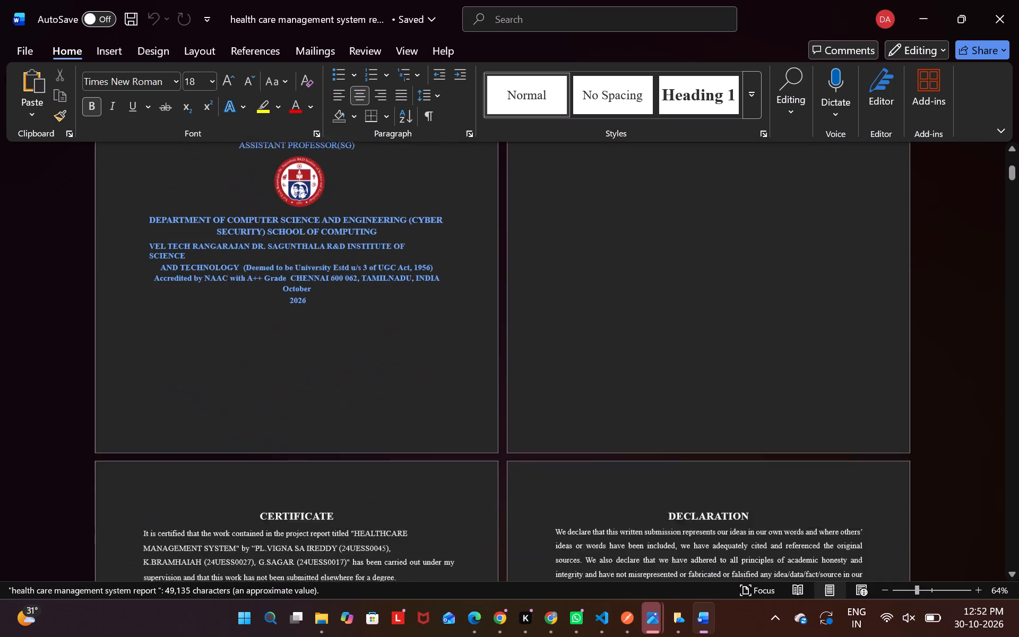
{"action": "scroll", "coordinate": [496, 383], "scroll_direction": "up", "scroll_amount": 2}
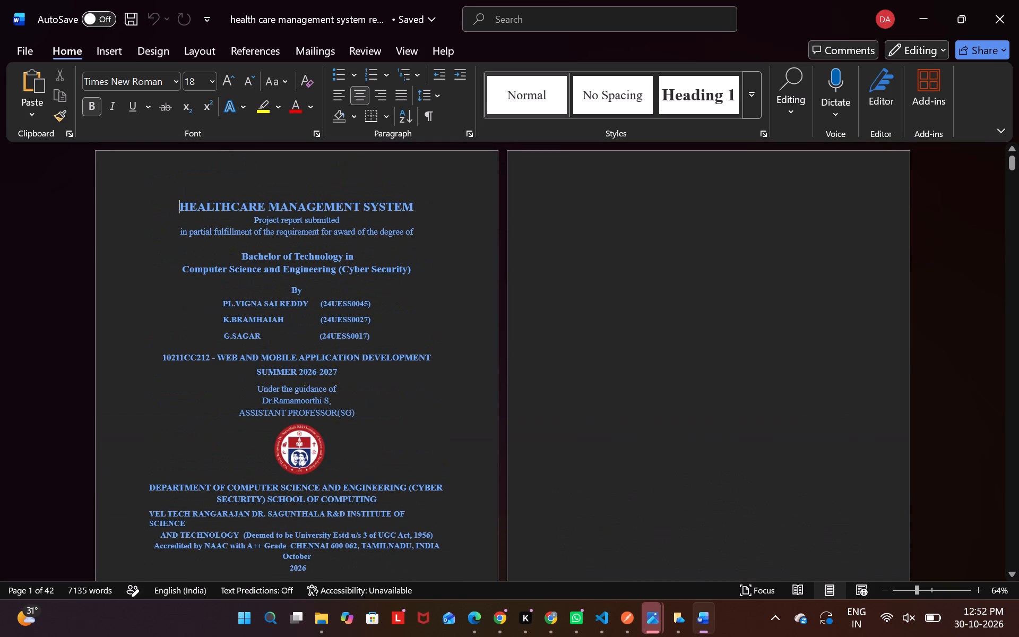
{"action": "left_click", "coordinate": [615, 361]}
{"action": "key", "text": "BackSpace"}
{"action": "key", "text": "BackSpace"}
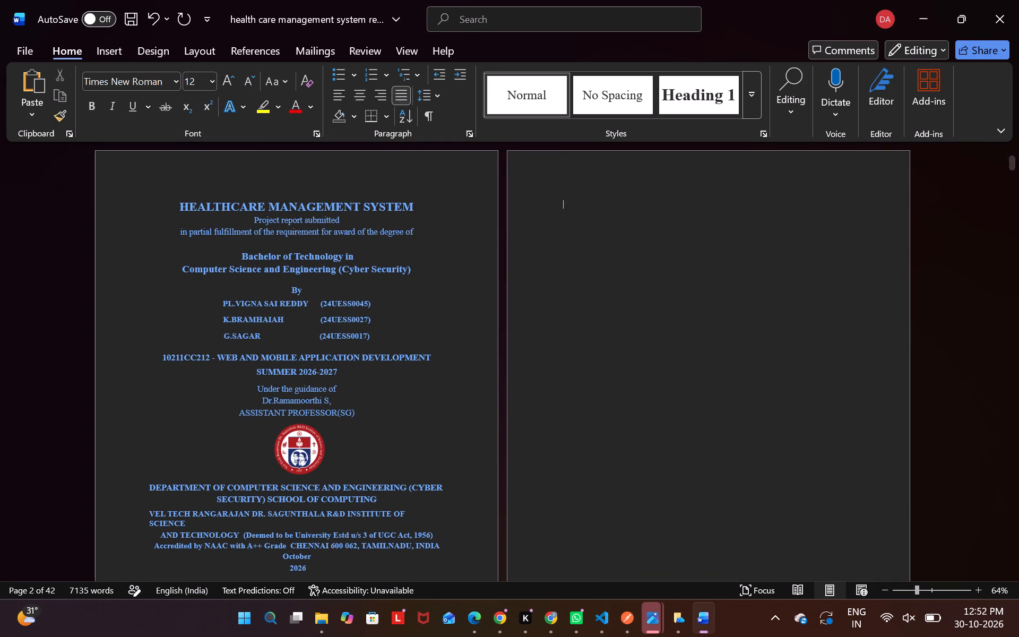
{"action": "key", "text": "BackSpace"}
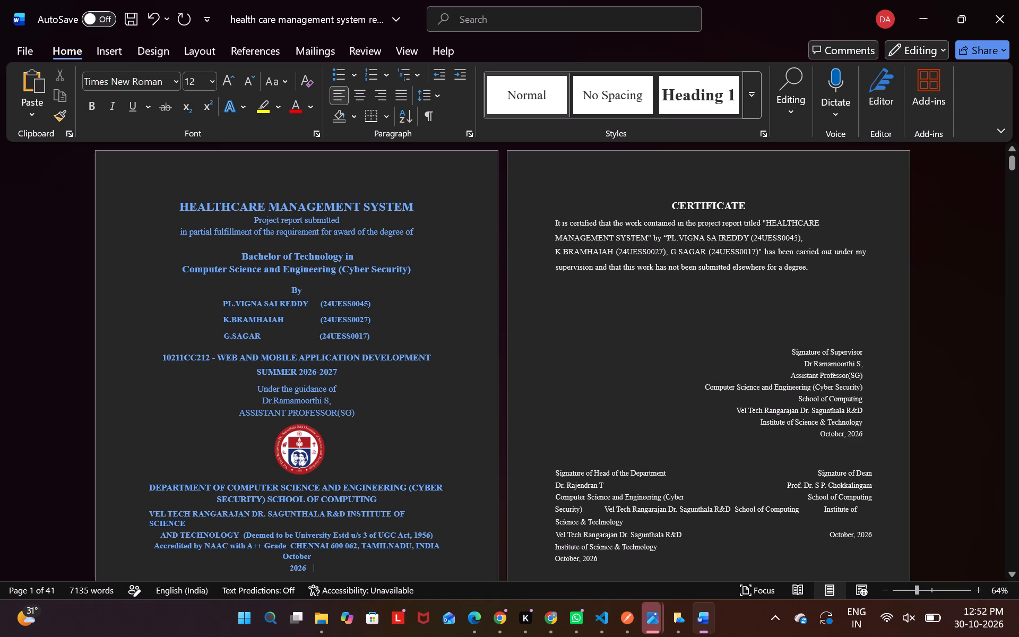
Delete the blank page between the Declaration page and the Approval Sheet.
{"action": "scroll", "coordinate": [515, 396], "scroll_direction": "down", "scroll_amount": 3}
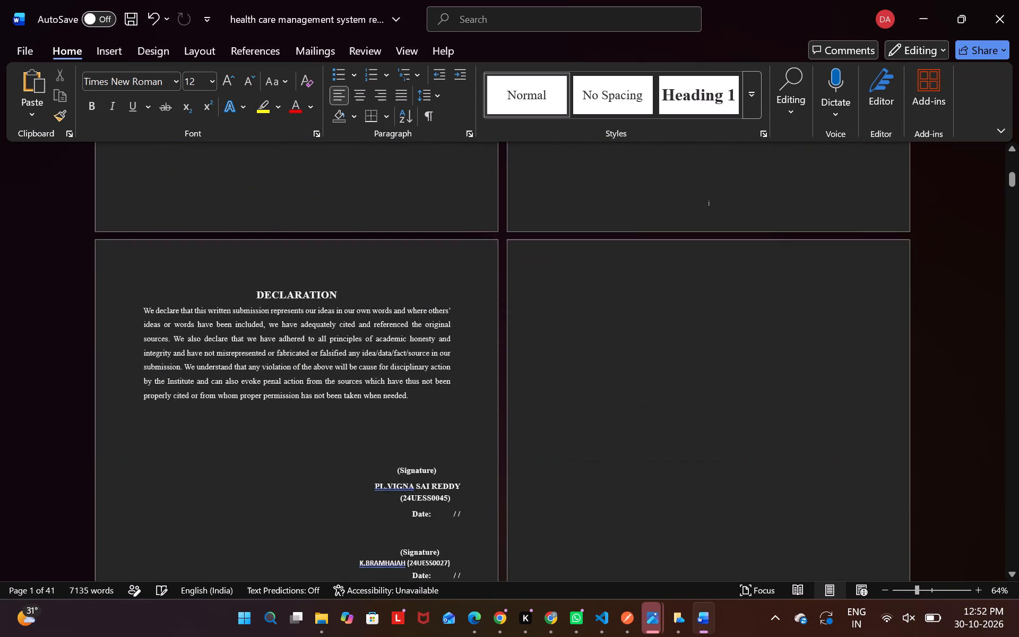
{"action": "scroll", "coordinate": [515, 396], "scroll_direction": "down", "scroll_amount": 3}
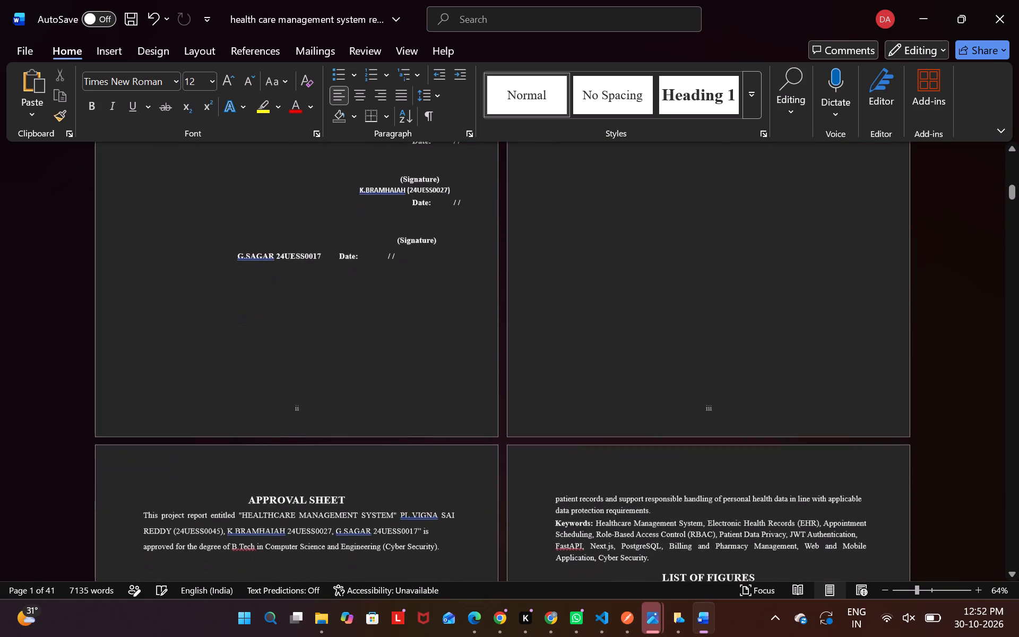
{"action": "scroll", "coordinate": [588, 335], "scroll_direction": "up", "scroll_amount": 2}
{"action": "left_click", "coordinate": [614, 315]}
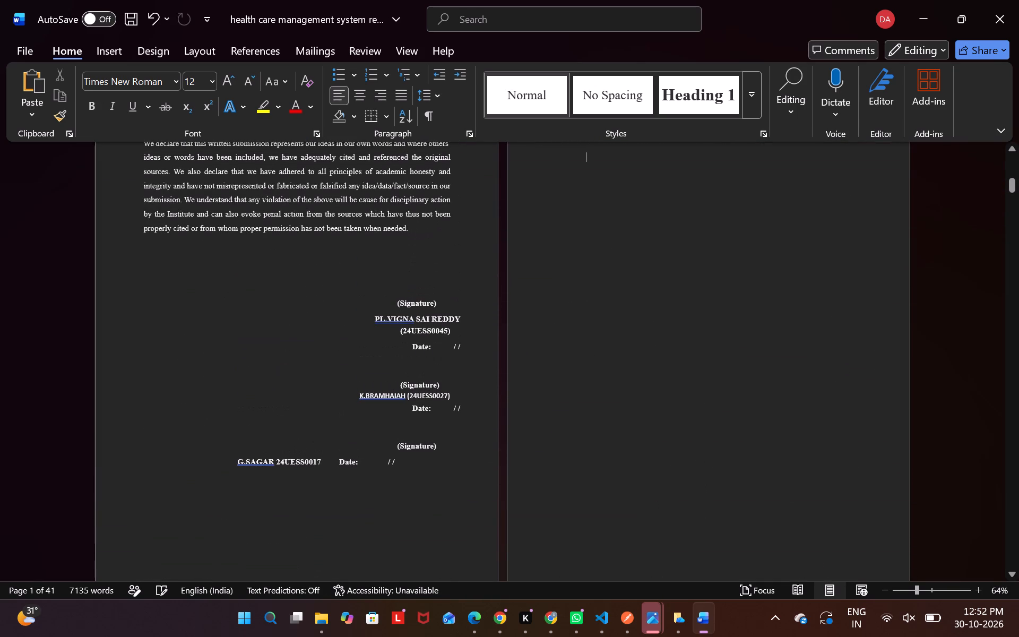
{"action": "key", "text": "BackSpace"}
{"action": "key", "text": "BackSpace"}
{"action": "key", "text": "BackSpace"}
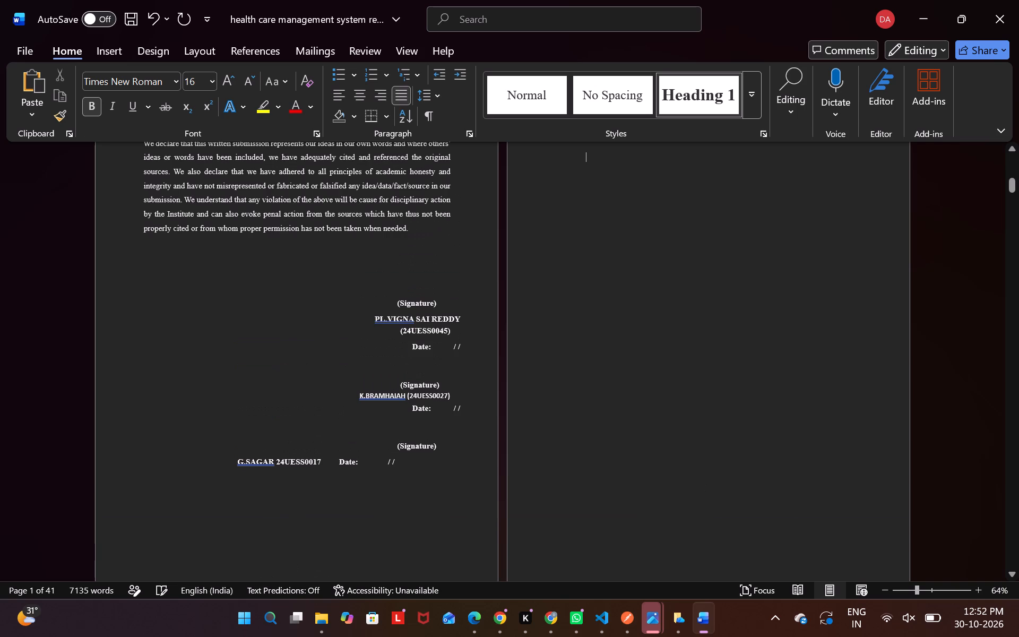
{"action": "key", "text": "BackSpace"}
{"action": "key", "text": "BackSpace"}
Examine the front matter from the Approval Sheet through the lists of figures, tables and acronyms to the Table of Contents.
{"action": "scroll", "coordinate": [611, 427], "scroll_direction": "down", "scroll_amount": 1}
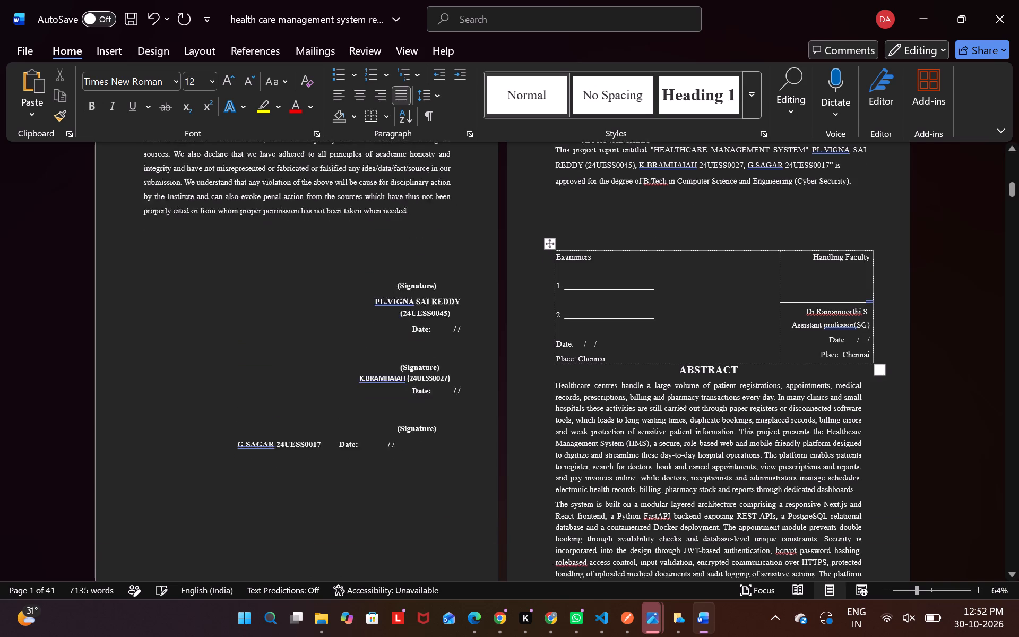
{"action": "scroll", "coordinate": [611, 427], "scroll_direction": "down", "scroll_amount": 3}
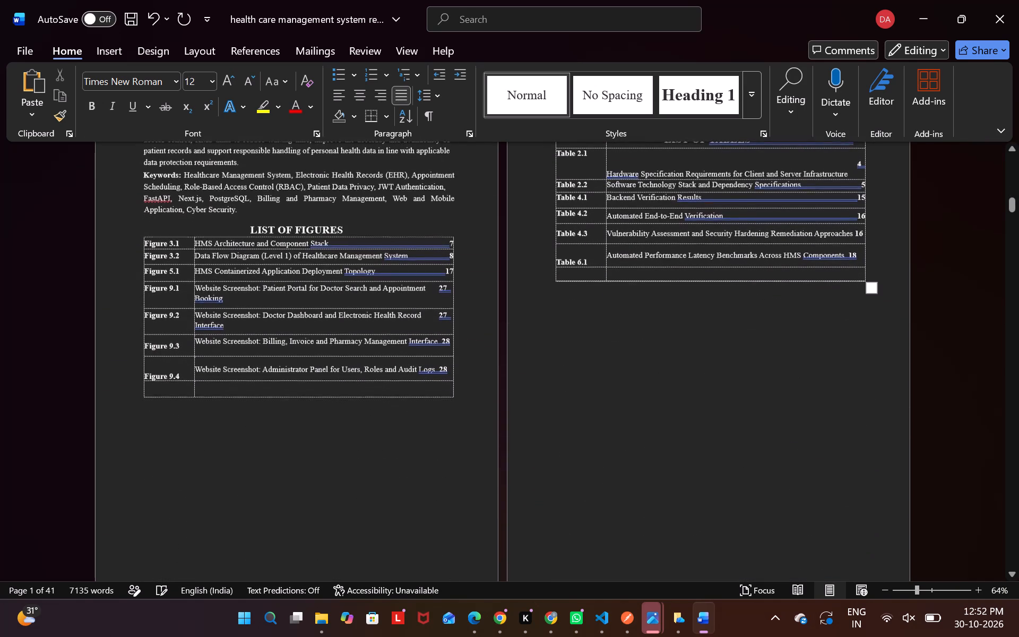
{"action": "scroll", "coordinate": [483, 391], "scroll_direction": "down", "scroll_amount": 2}
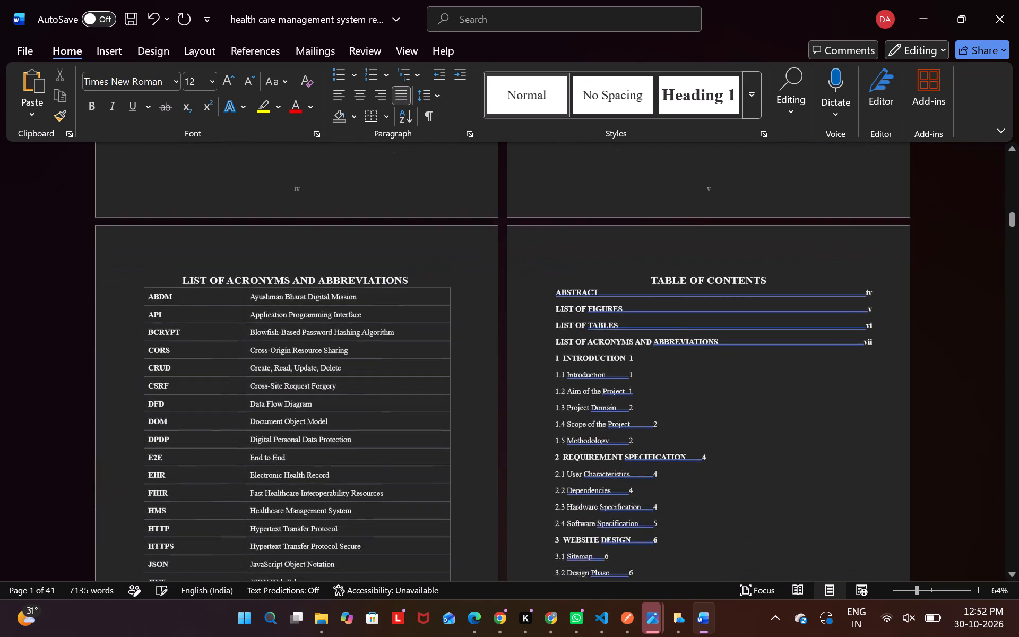
{"action": "scroll", "coordinate": [483, 391], "scroll_direction": "down", "scroll_amount": 4}
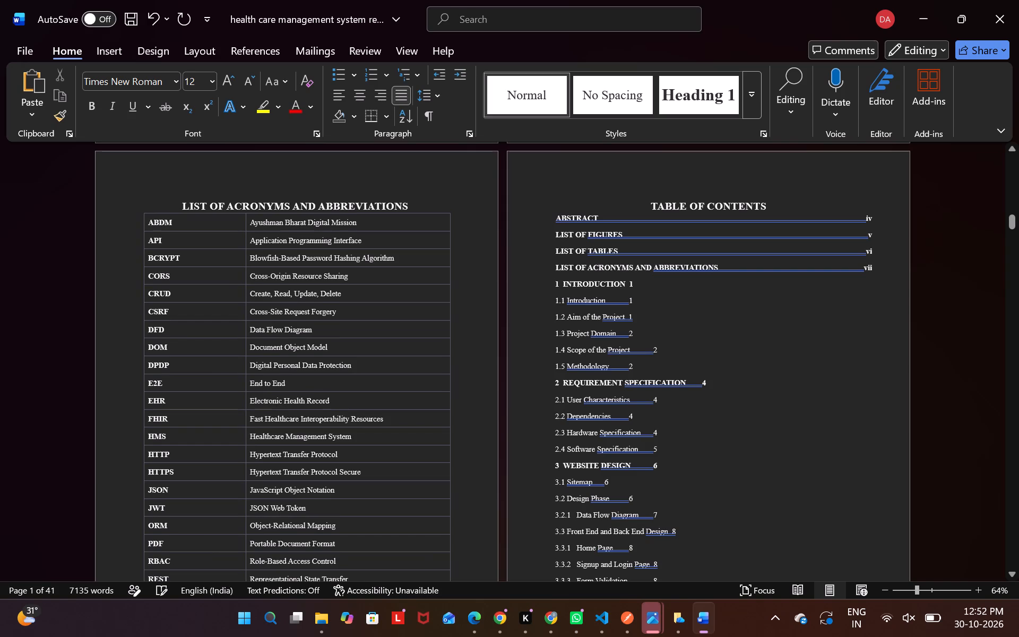
{"action": "scroll", "coordinate": [483, 391], "scroll_direction": "down", "scroll_amount": 2}
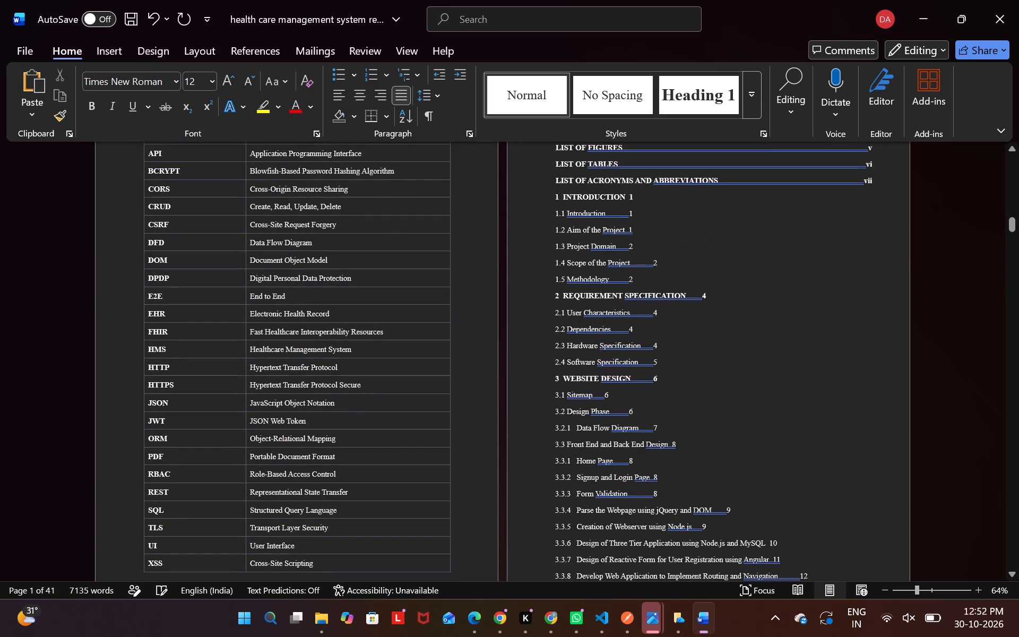
{"action": "scroll", "coordinate": [483, 391], "scroll_direction": "down", "scroll_amount": 1}
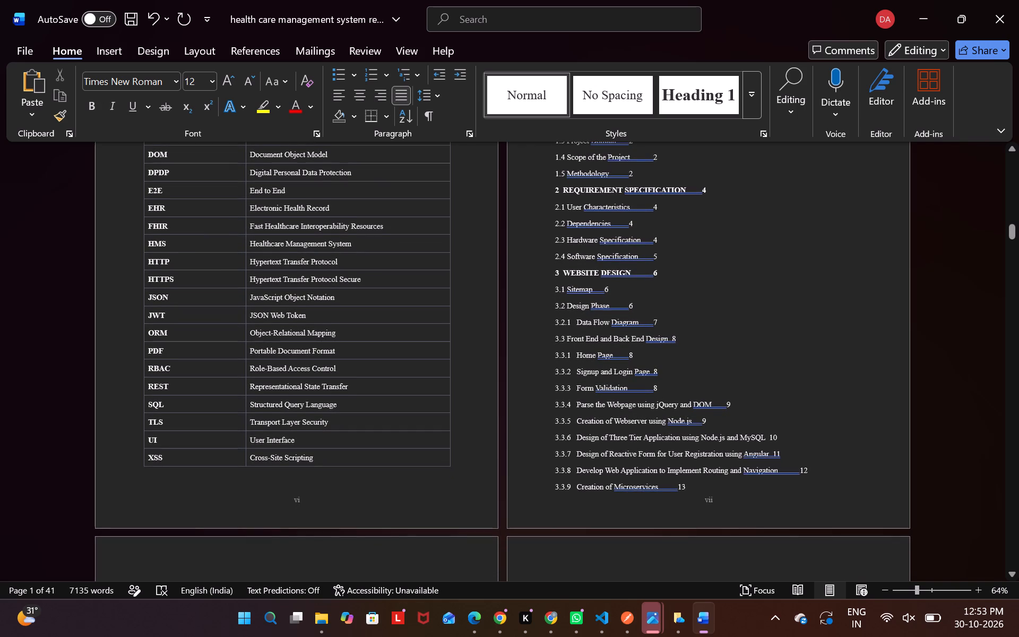
{"action": "scroll", "coordinate": [594, 379], "scroll_direction": "up", "scroll_amount": 1}
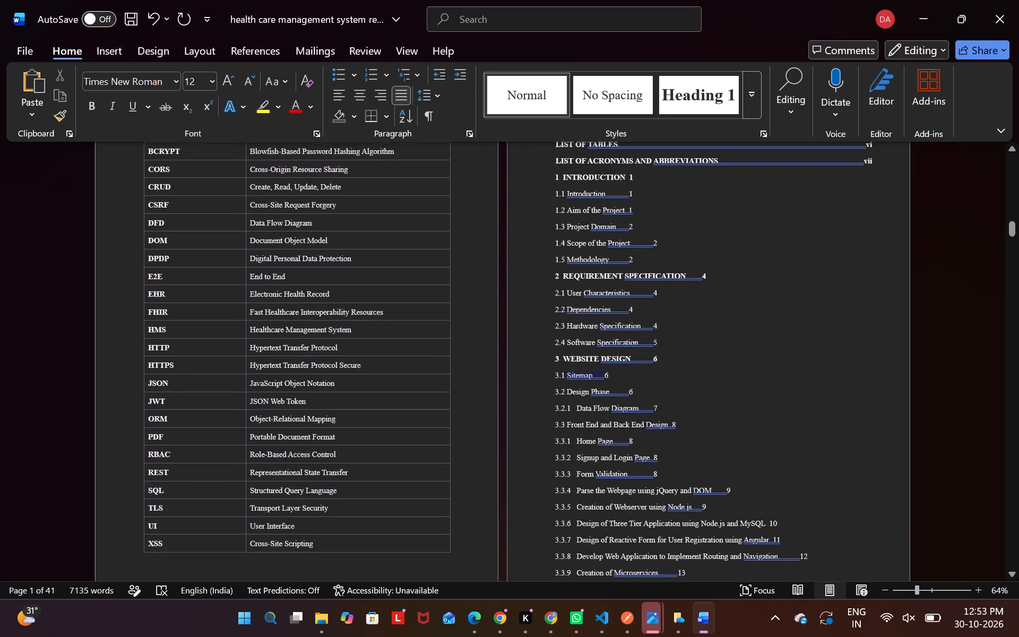
{"action": "scroll", "coordinate": [594, 379], "scroll_direction": "up", "scroll_amount": 2}
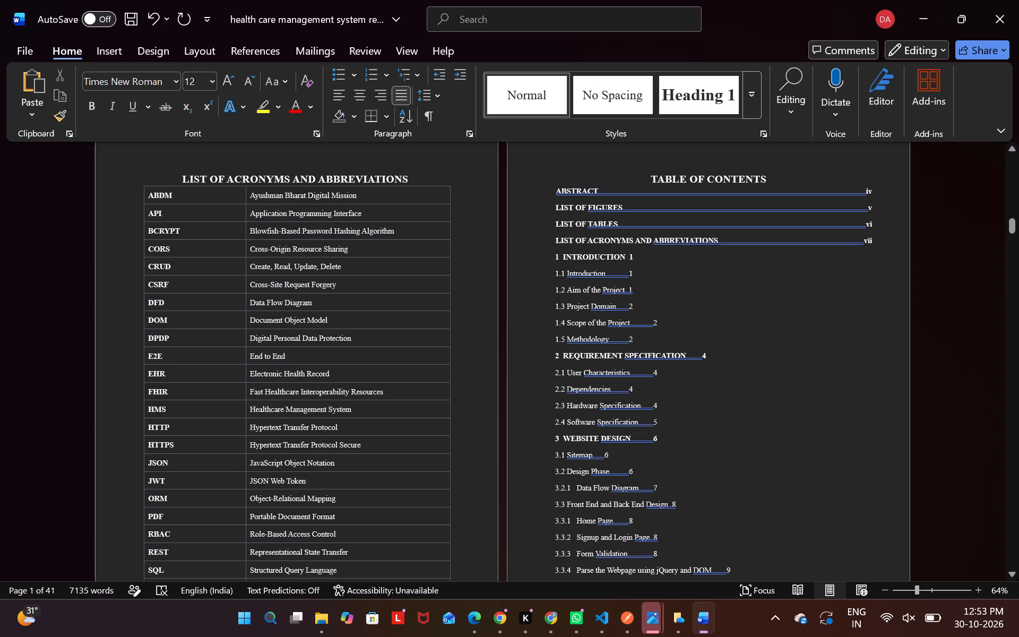
Add spaces before the page number of the 1.1 Introduction contents entry to shift it toward the right margin.
{"action": "left_click", "coordinate": [625, 276]}
{"action": "key", "text": "space"}
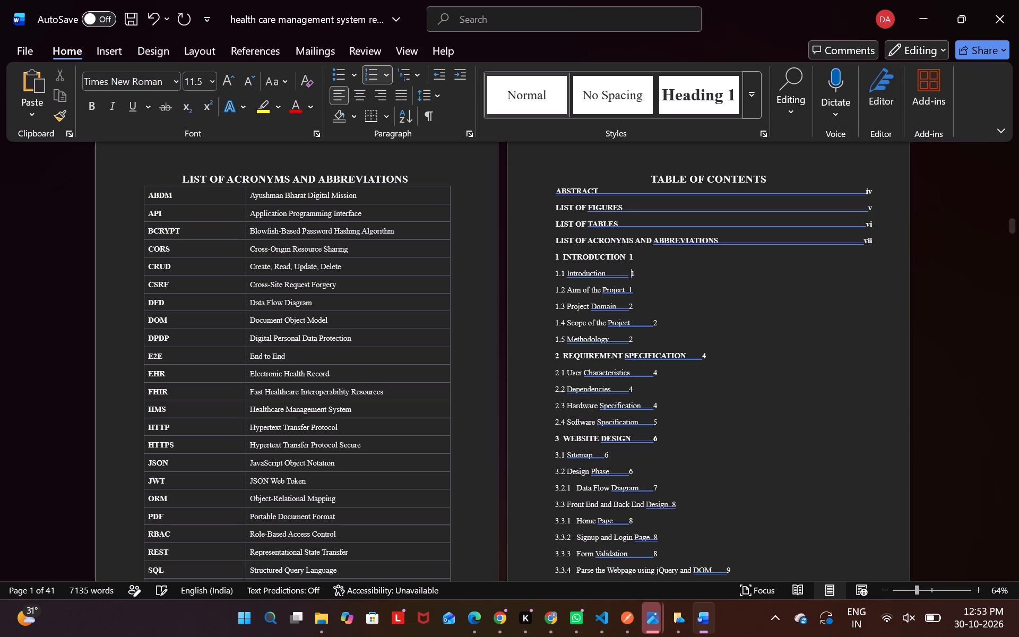
{"action": "key", "text": "space"}
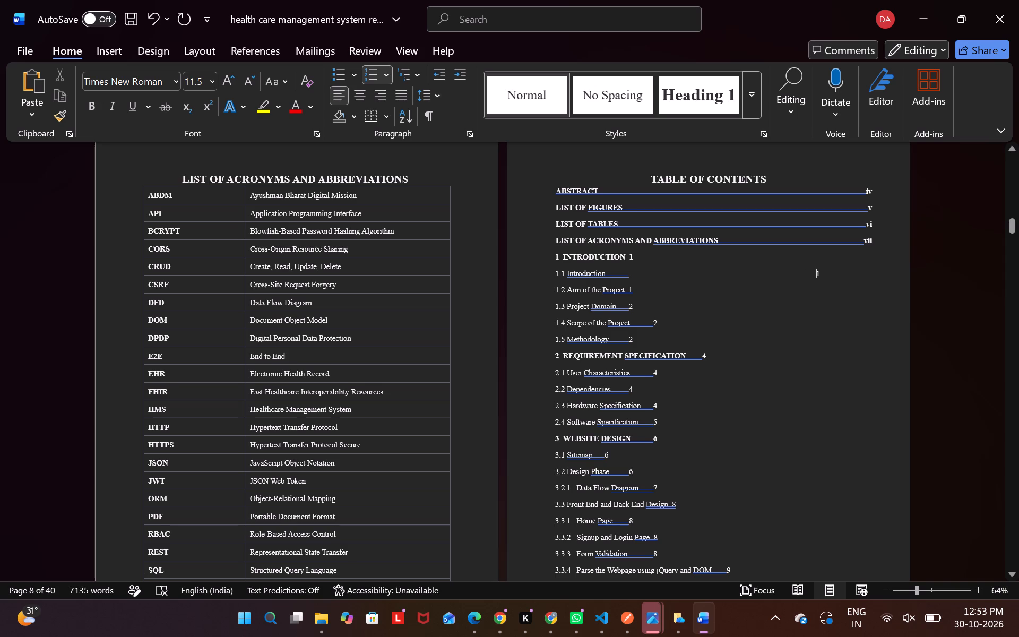
Align the page number of the "1 INTRODUCTION" contents entry with the right-hand page-number column using spaces.
{"action": "left_click", "coordinate": [625, 257]}
{"action": "key", "text": "space"}
{"action": "key", "text": "space"}
{"action": "key", "text": "space"}
{"action": "key", "text": "space"}
{"action": "key", "text": "space"}
{"action": "key", "text": "space"}
{"action": "key", "text": "space"}
{"action": "key", "text": "space"}
{"action": "key", "text": "space"}
{"action": "key", "text": "space"}
{"action": "key", "text": "space"}
{"action": "key", "text": "space"}
{"action": "key", "text": "space"}
{"action": "key", "text": "space"}
{"action": "key", "text": "space"}
{"action": "key", "text": "space"}
{"action": "key", "text": "space"}
{"action": "key", "text": "space"}
{"action": "key", "text": "space"}
{"action": "key", "text": "space"}
{"action": "key", "text": "space"}
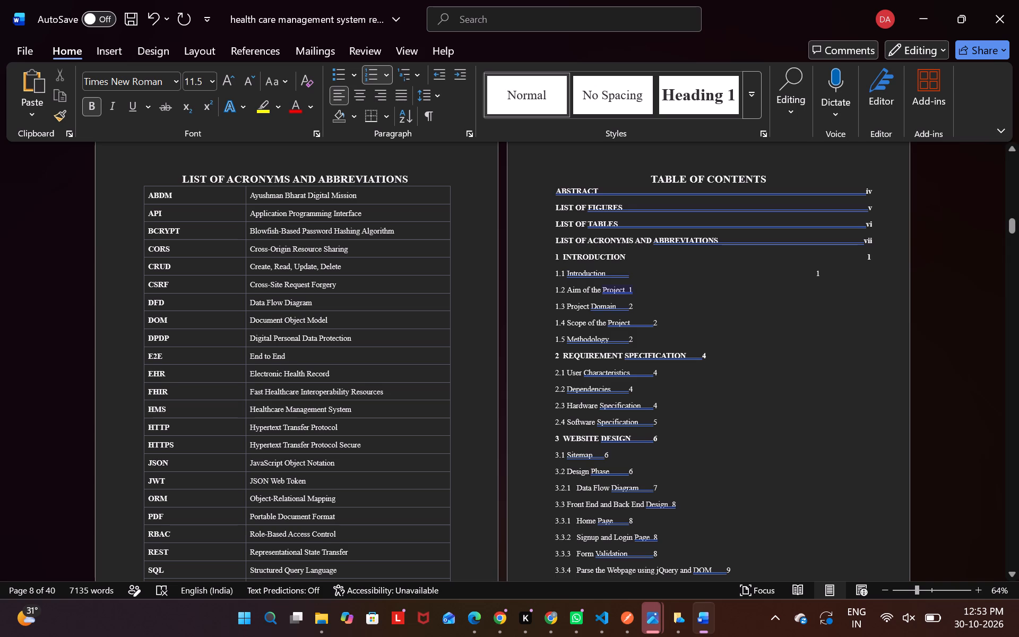
Finish aligning the 1.1 Introduction entry's page number under the chapter's page number, keeping it on one line.
{"action": "left_click", "coordinate": [800, 269]}
{"action": "key", "text": "space"}
{"action": "key", "text": "space"}
{"action": "key", "text": "space"}
{"action": "key", "text": "space"}
{"action": "key", "text": "space"}
{"action": "key", "text": "space"}
{"action": "key", "text": "space"}
{"action": "key", "text": "space"}
{"action": "key", "text": "space"}
{"action": "key", "text": "space"}
{"action": "key", "text": "space"}
{"action": "key", "text": "space"}
{"action": "key", "text": "space"}
{"action": "key", "text": "space"}
{"action": "key", "text": "space"}
{"action": "key", "text": "space"}
{"action": "key", "text": "space"}
{"action": "key", "text": "space"}
{"action": "key", "text": "space"}
{"action": "key", "text": "space"}
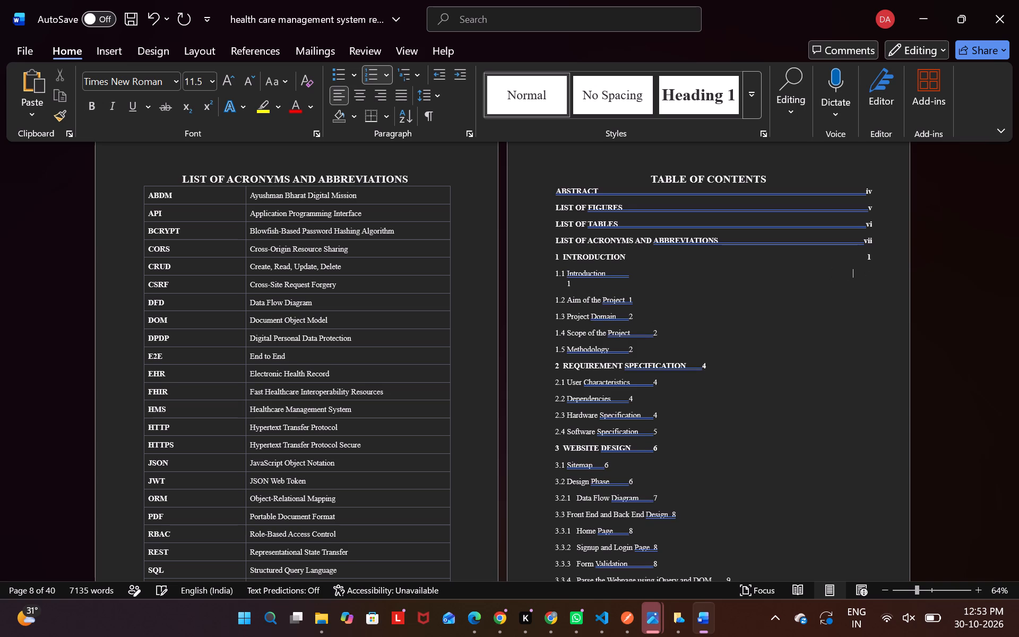
{"action": "key", "text": "BackSpace"}
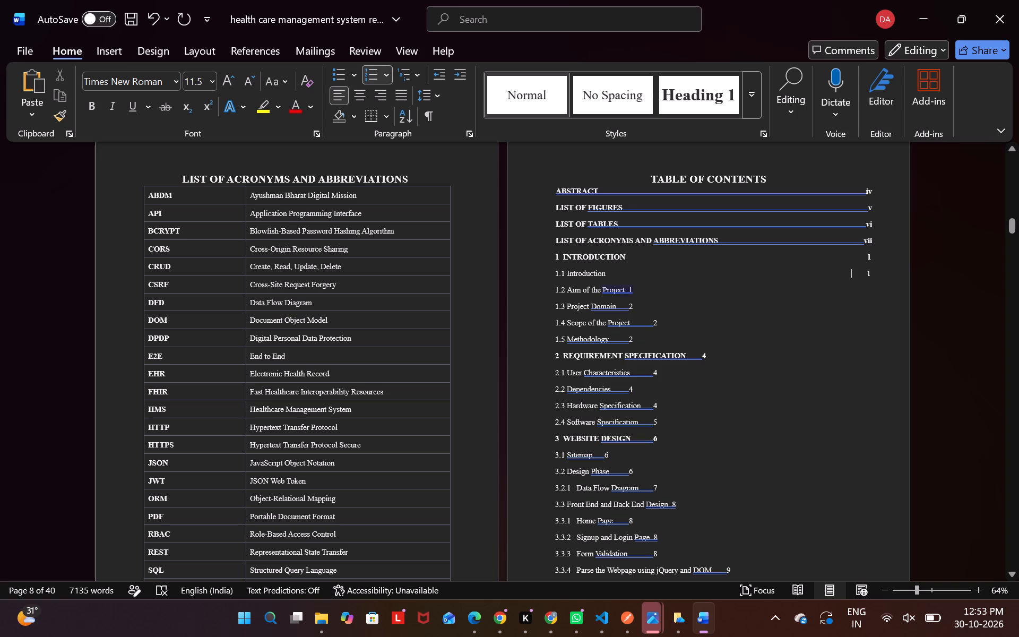
{"action": "key", "text": "space"}
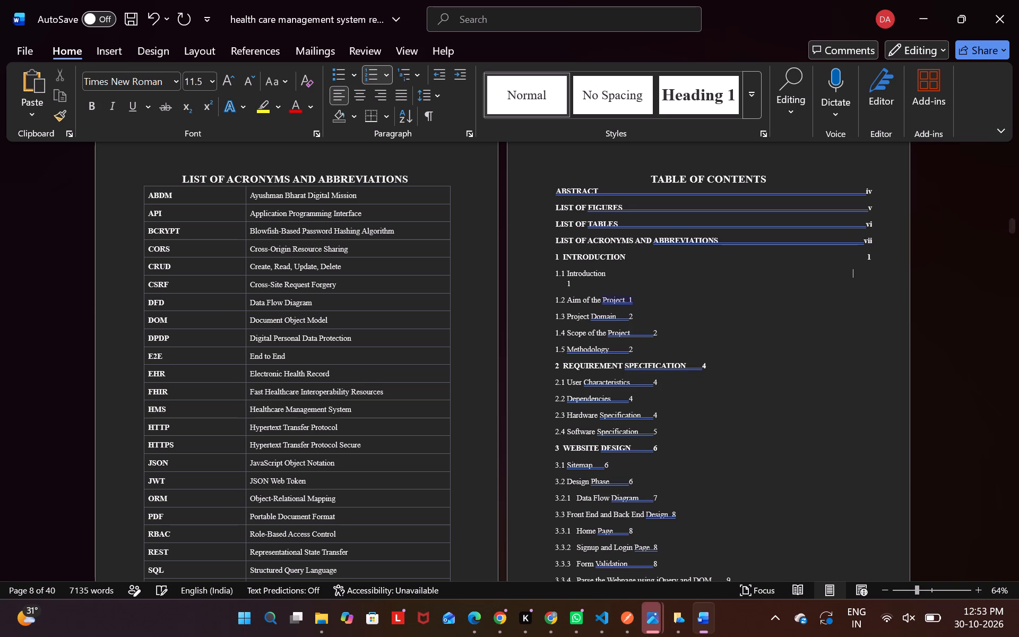
{"action": "key", "text": "BackSpace"}
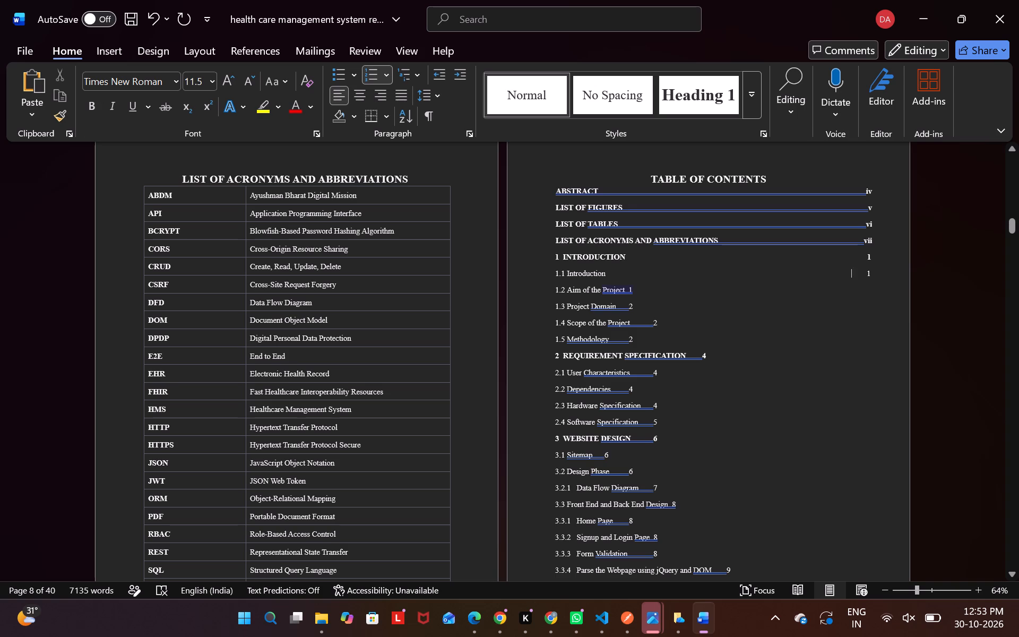
Align the page number of the "1.2 Aim of the Project" entry with the right-hand page-number column, keeping it on one line.
{"action": "left_click", "coordinate": [626, 288]}
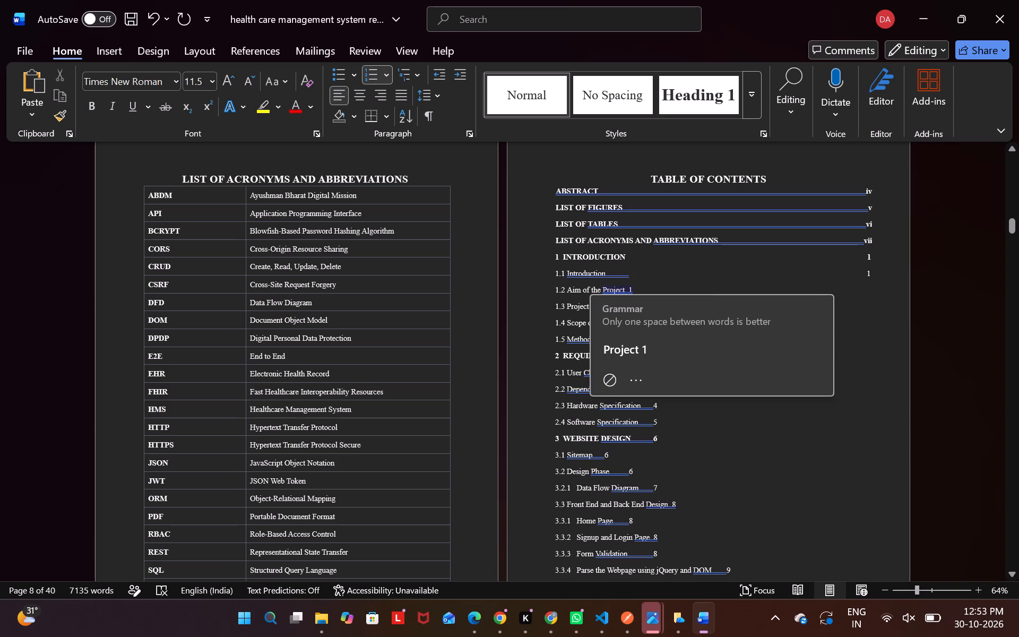
{"action": "key", "text": "Right"}
{"action": "key", "text": "space"}
{"action": "key", "text": "space"}
{"action": "key", "text": "space"}
{"action": "key", "text": "space"}
{"action": "key", "text": "space"}
{"action": "key", "text": "space"}
{"action": "key", "text": "space"}
{"action": "key", "text": "space"}
{"action": "key", "text": "space"}
{"action": "key", "text": "space"}
{"action": "key", "text": "space"}
{"action": "key", "text": "space"}
{"action": "key", "text": "space"}
{"action": "key", "text": "space"}
{"action": "key", "text": "space"}
{"action": "key", "text": "space"}
{"action": "key", "text": "space"}
{"action": "key", "text": "space"}
{"action": "key", "text": "space"}
{"action": "key", "text": "space"}
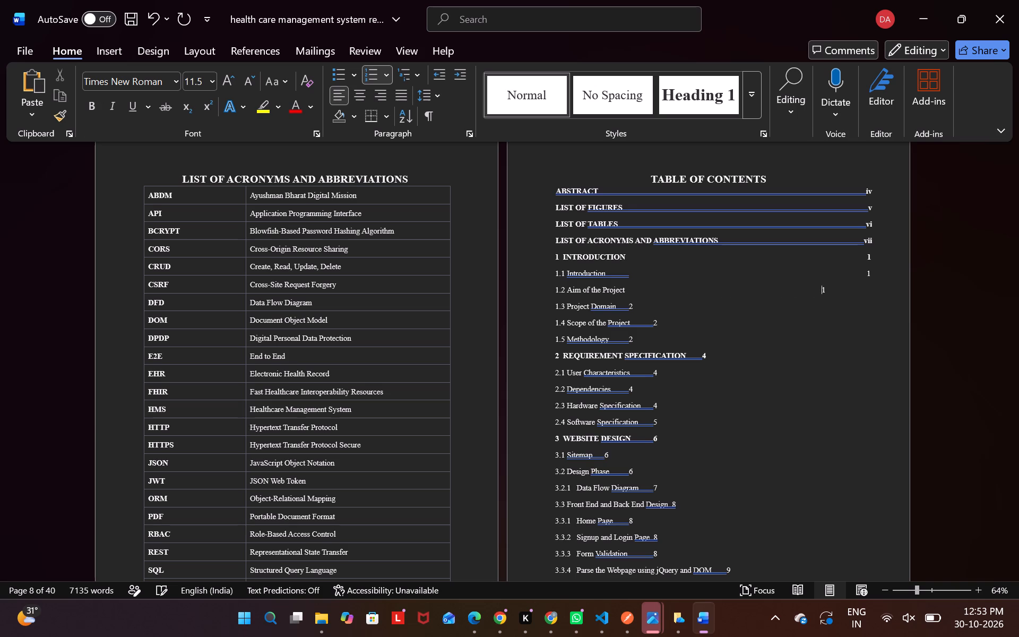
{"action": "key", "text": "space"}
{"action": "key", "text": "space"}
{"action": "key", "text": "space"}
{"action": "key", "text": "space"}
{"action": "key", "text": "space"}
{"action": "key", "text": "space"}
{"action": "key", "text": "space"}
{"action": "key", "text": "space"}
{"action": "key", "text": "space"}
{"action": "key", "text": "space"}
{"action": "key", "text": "space"}
{"action": "key", "text": "space"}
{"action": "key", "text": "space"}
{"action": "key", "text": "space"}
{"action": "key", "text": "space"}
{"action": "key", "text": "space"}
{"action": "key", "text": "space"}
{"action": "key", "text": "space"}
{"action": "key", "text": "space"}
{"action": "key", "text": "space"}
{"action": "key", "text": "space"}
{"action": "key", "text": "space"}
{"action": "key", "text": "space"}
{"action": "key", "text": "space"}
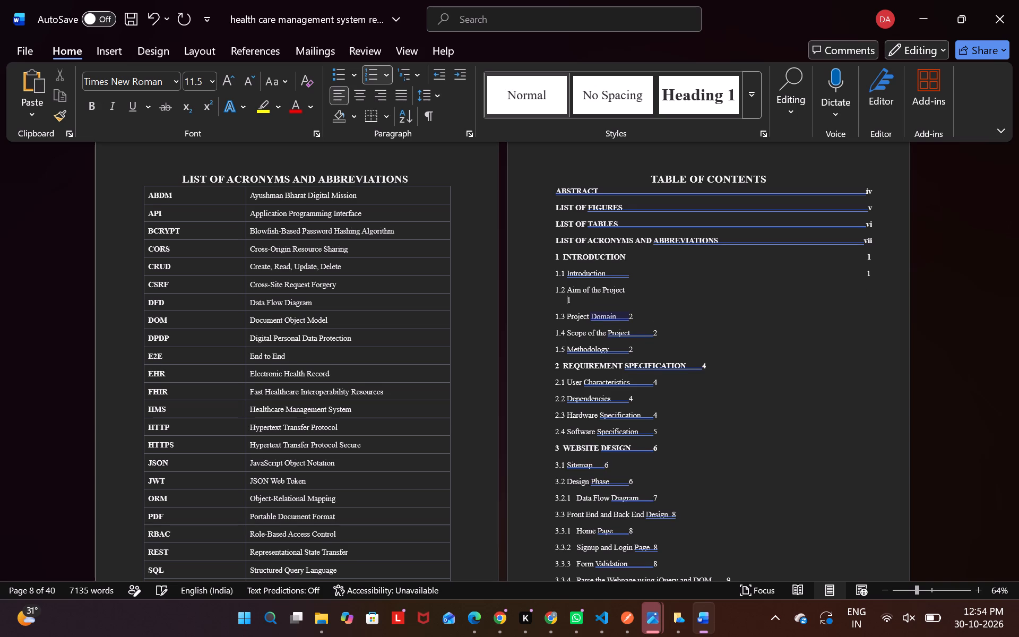
{"action": "key", "text": "BackSpace"}
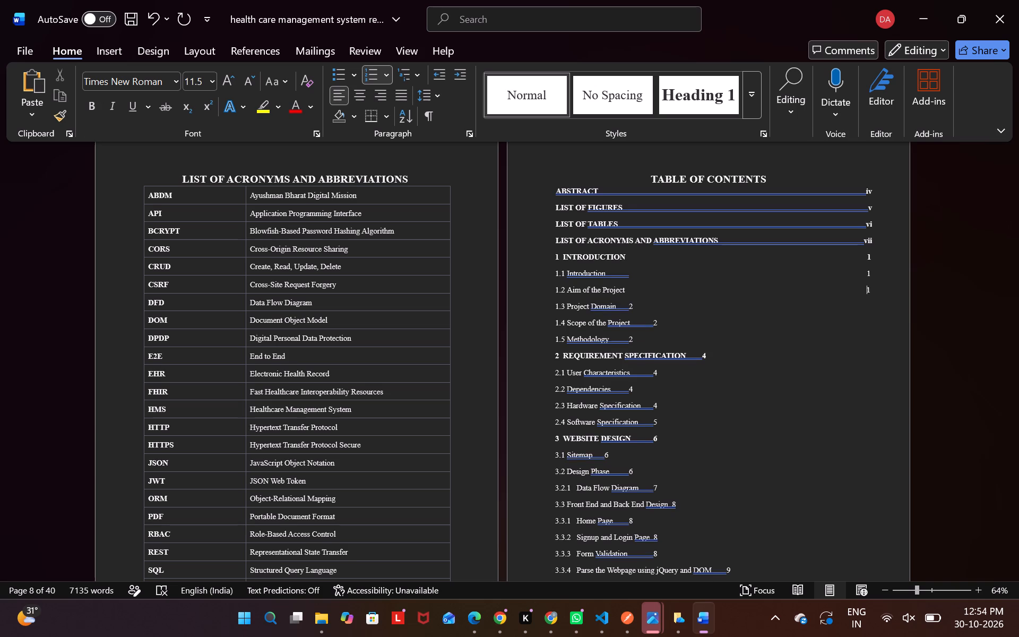
{"action": "key", "text": "space"}
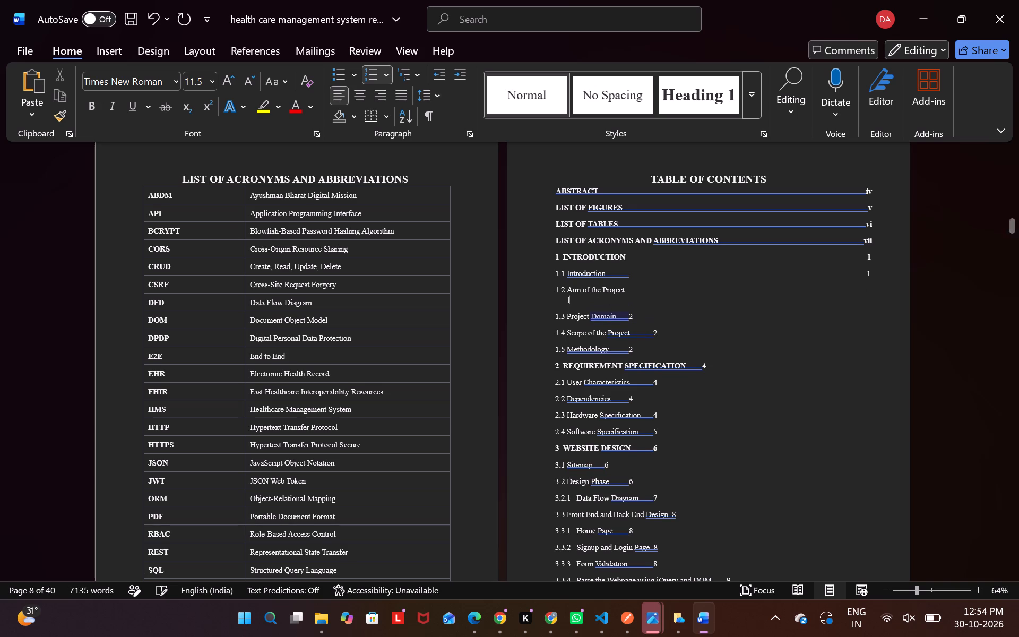
{"action": "key", "text": "BackSpace"}
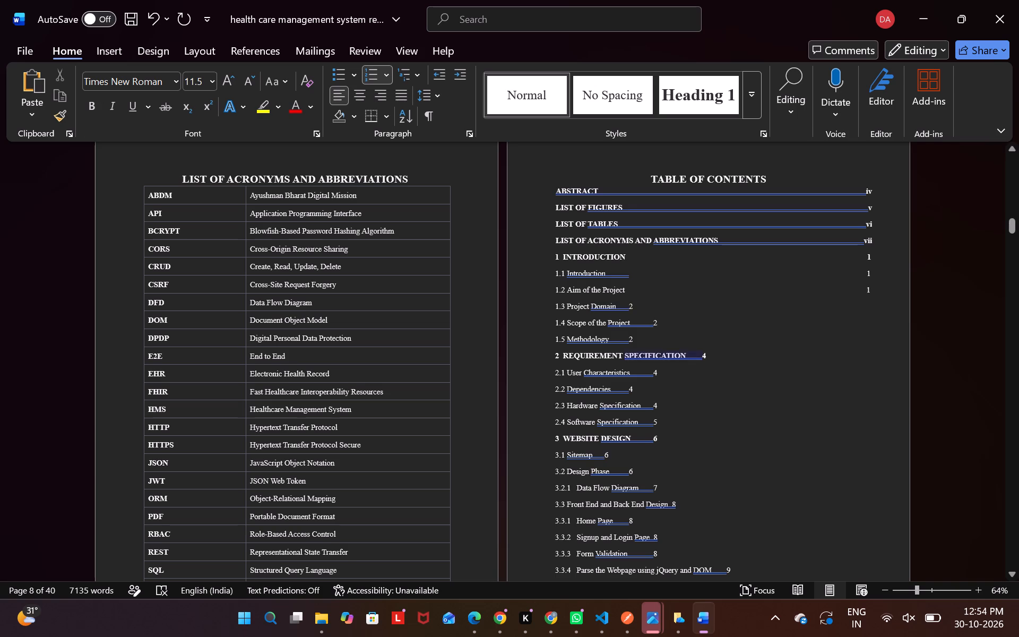
Close the currently open copy of the healthcare management system report.
{"action": "scroll", "coordinate": [632, 352], "scroll_direction": "down", "scroll_amount": 2}
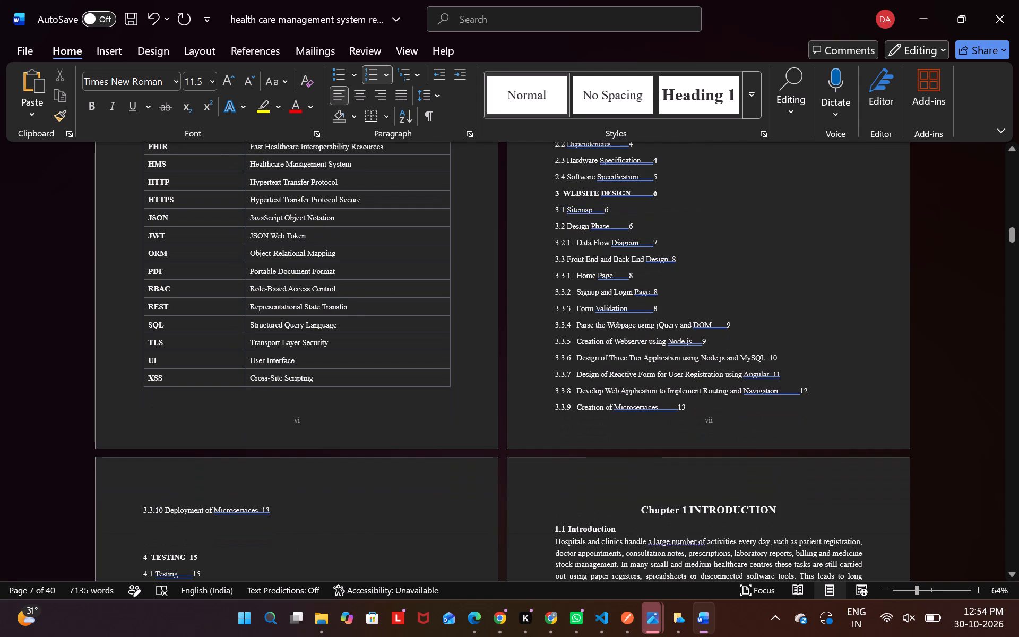
{"action": "scroll", "coordinate": [599, 355], "scroll_direction": "down", "scroll_amount": 3}
{"action": "scroll", "coordinate": [599, 355], "scroll_direction": "up", "scroll_amount": 1}
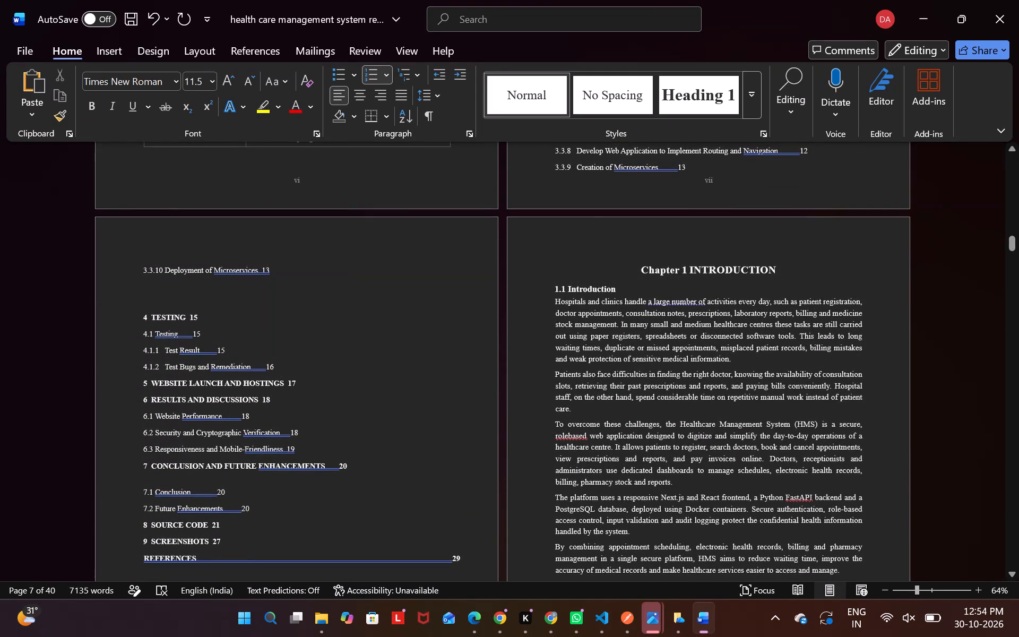
{"action": "left_click", "coordinate": [989, 6]}
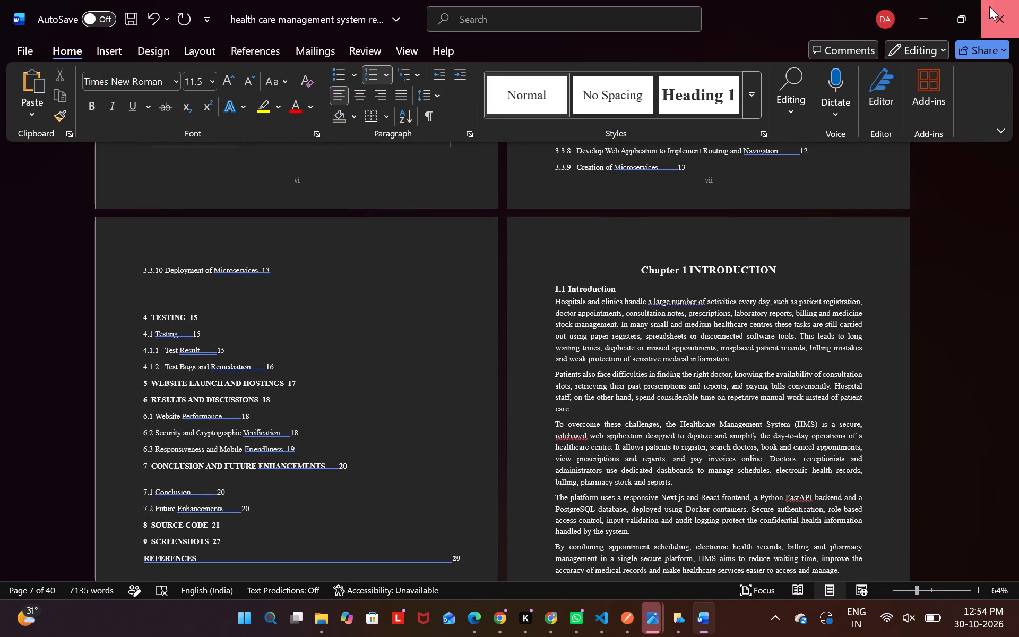
{"action": "left_click", "coordinate": [569, 422]}
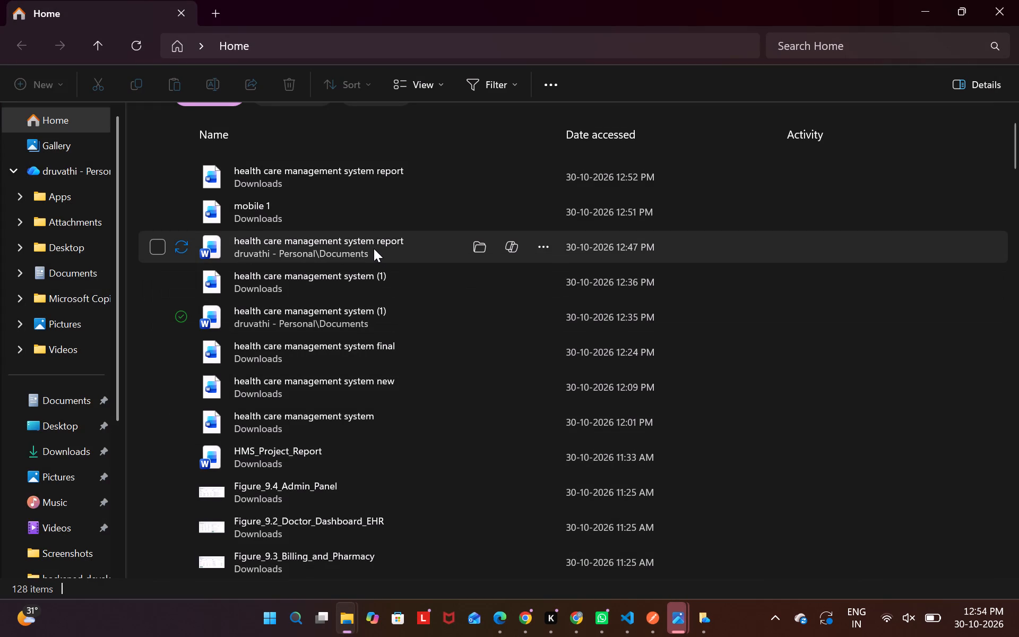
From File Explorer's recent files, open the health care management system report stored in the personal Documents folder.
{"action": "double_click", "coordinate": [374, 248]}
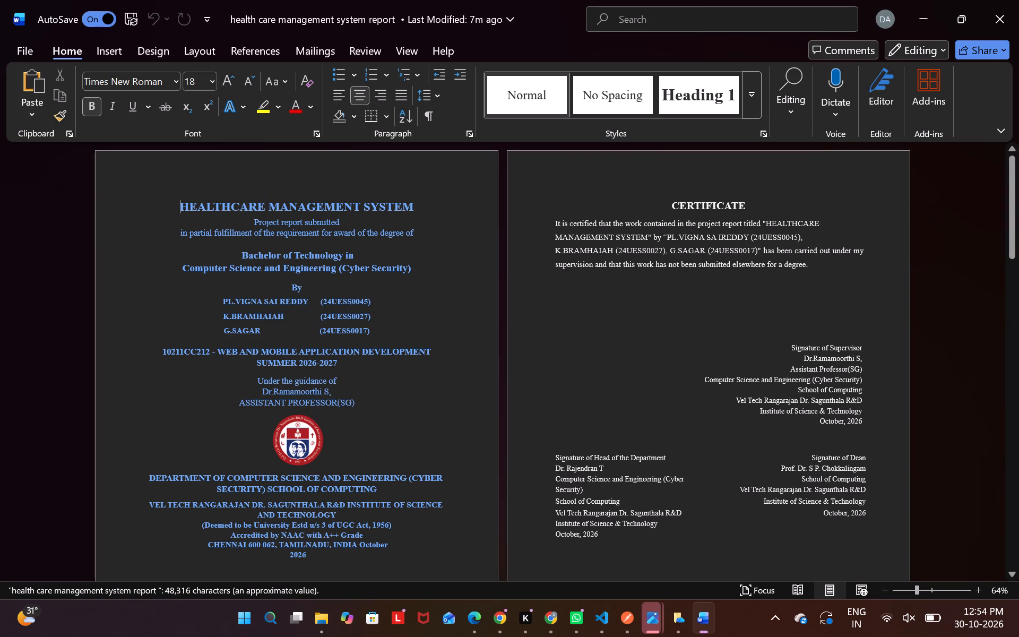
Insert ten blank lines before the ABSTRACT heading to move it onto the page following the approval sheet.
{"action": "scroll", "coordinate": [544, 306], "scroll_direction": "down", "scroll_amount": 3}
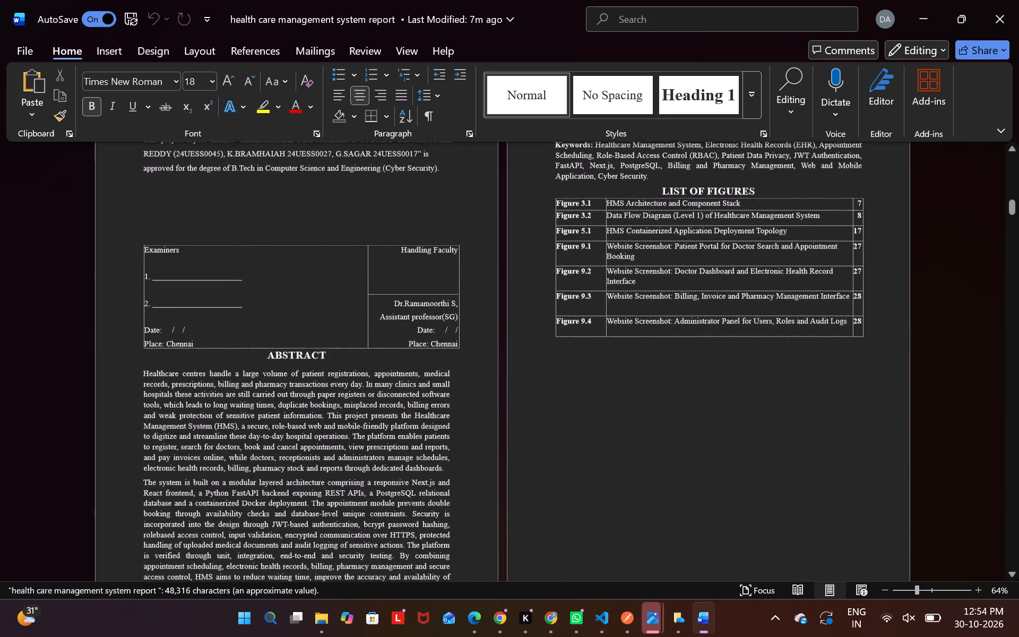
{"action": "scroll", "coordinate": [544, 306], "scroll_direction": "down", "scroll_amount": 1}
{"action": "scroll", "coordinate": [544, 306], "scroll_direction": "up", "scroll_amount": 1}
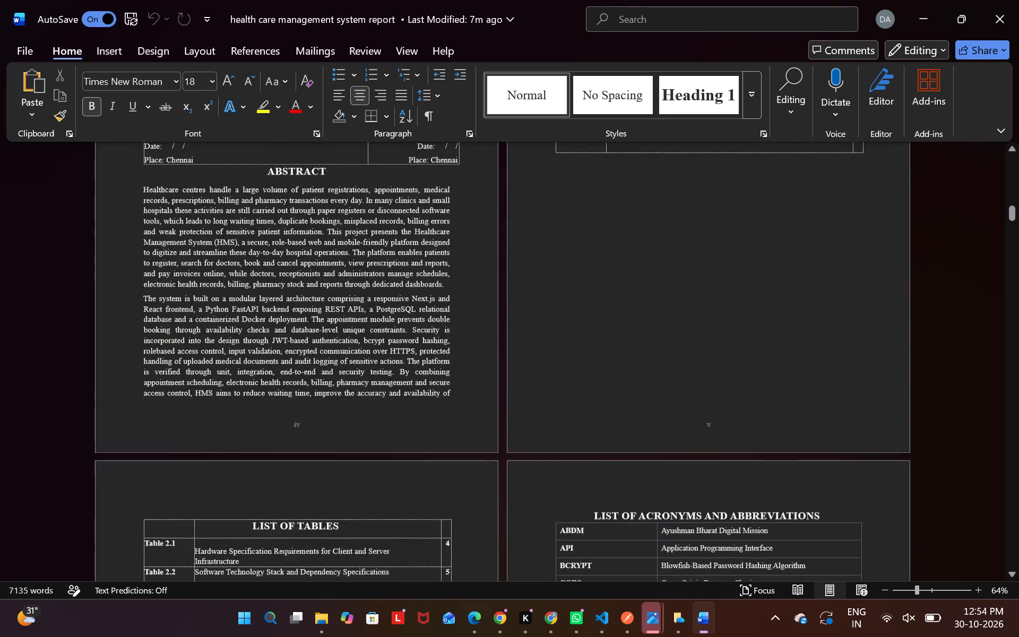
{"action": "scroll", "coordinate": [544, 306], "scroll_direction": "up", "scroll_amount": 1}
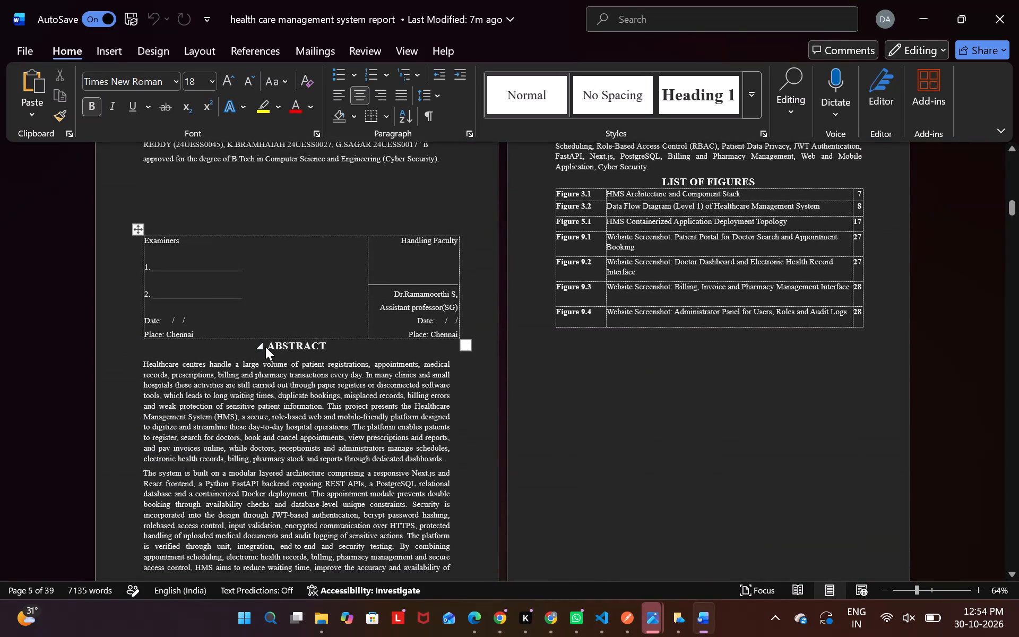
{"action": "left_click", "coordinate": [251, 343]}
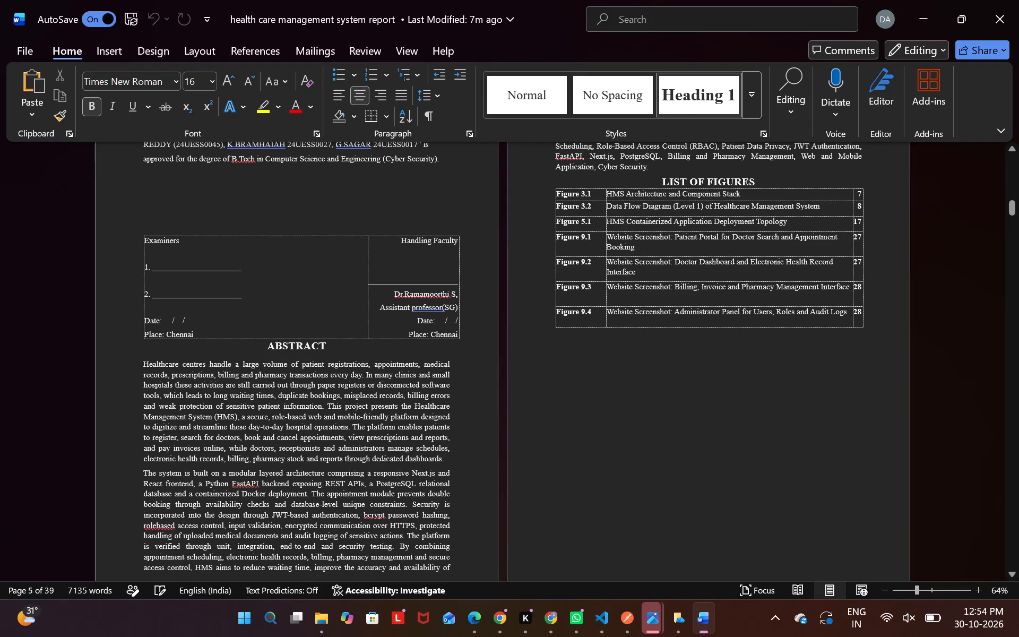
{"action": "key", "text": "Return"}
{"action": "key", "text": "Return"}
{"action": "key", "text": "Return"}
{"action": "key", "text": "Return"}
{"action": "key", "text": "Return"}
{"action": "key", "text": "Return"}
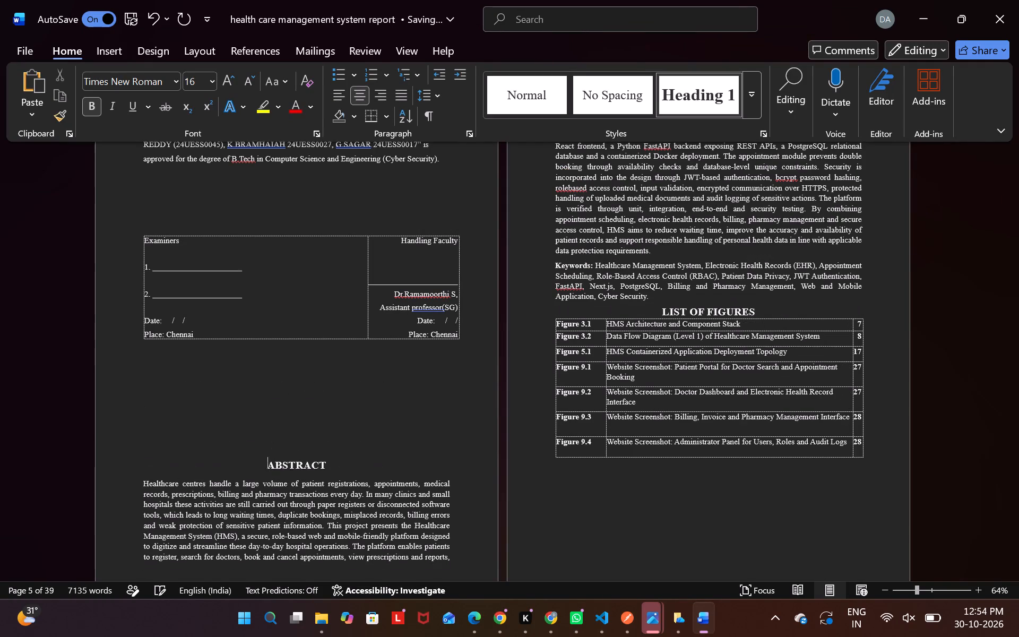
{"action": "key", "text": "Return"}
{"action": "key", "text": "Return"}
{"action": "key", "text": "Return"}
{"action": "key", "text": "Return"}
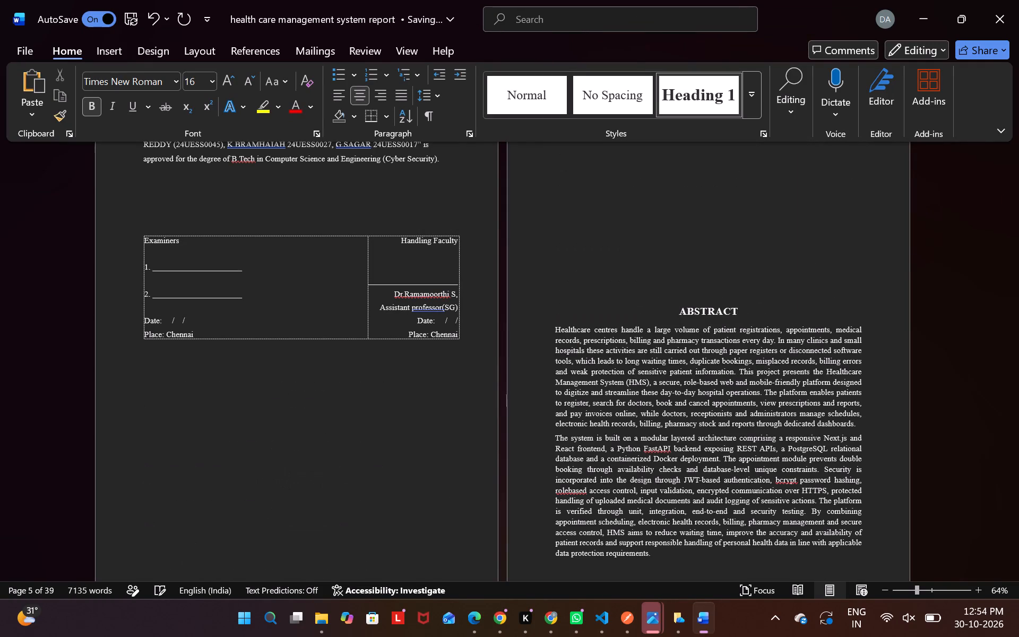
{"action": "scroll", "coordinate": [251, 343], "scroll_direction": "up", "scroll_amount": 1}
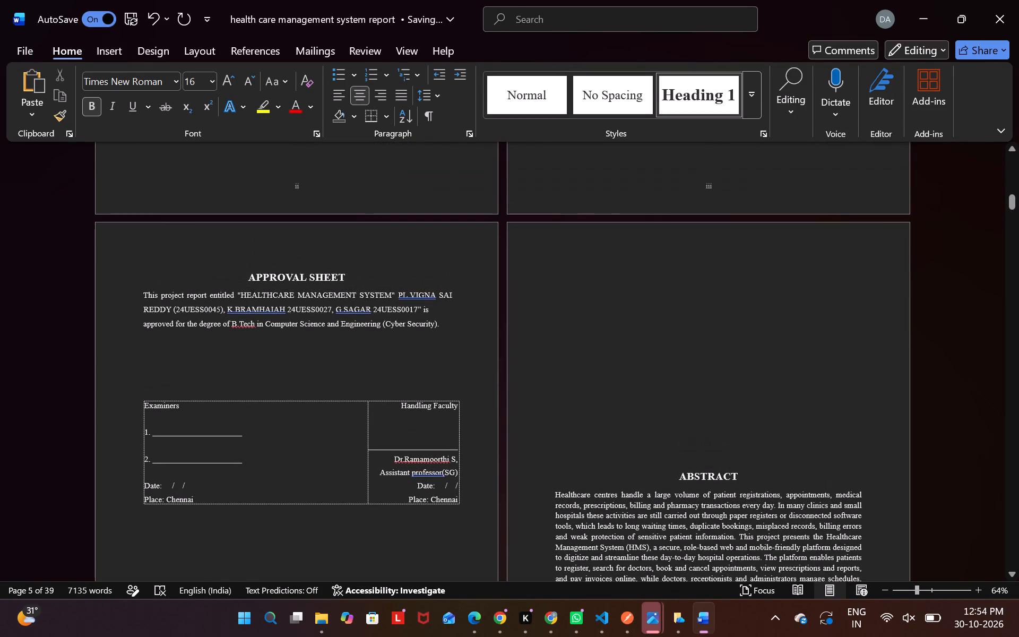
{"action": "key", "text": "BackSpace"}
{"action": "key", "text": "Return"}
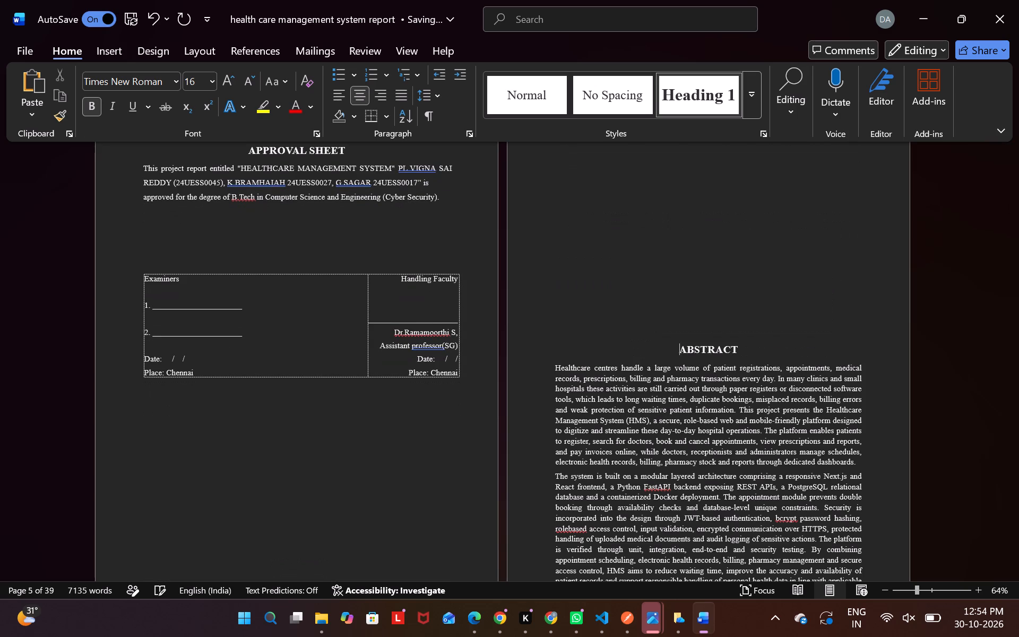
Insert three blank lines between the abstract's Keywords paragraph and the LIST OF FIGURES heading.
{"action": "scroll", "coordinate": [722, 354], "scroll_direction": "up", "scroll_amount": 1}
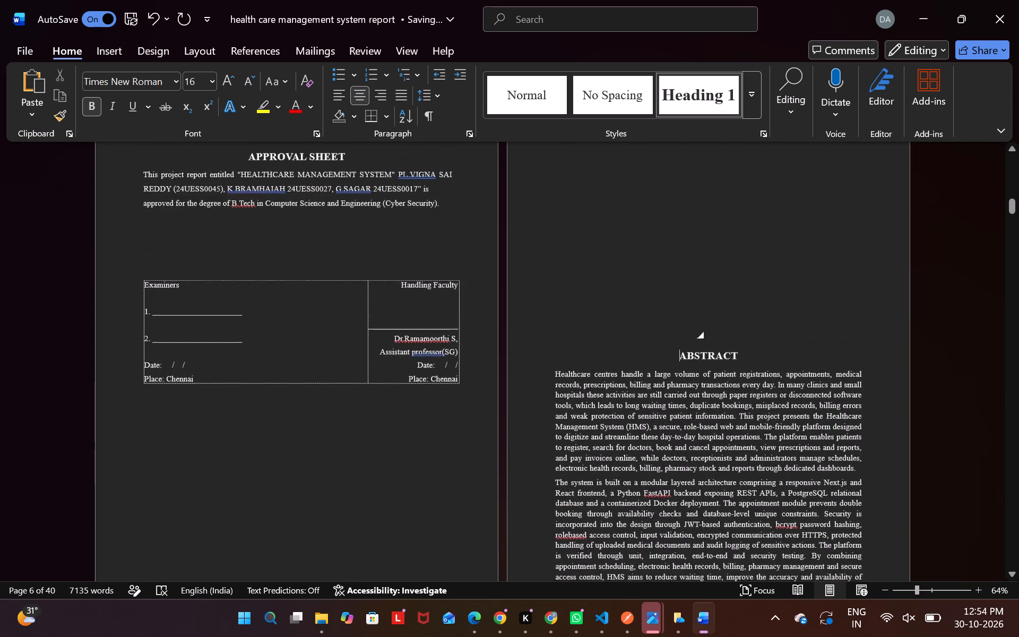
{"action": "scroll", "coordinate": [722, 354], "scroll_direction": "up", "scroll_amount": 2}
{"action": "scroll", "coordinate": [673, 421], "scroll_direction": "down", "scroll_amount": 1}
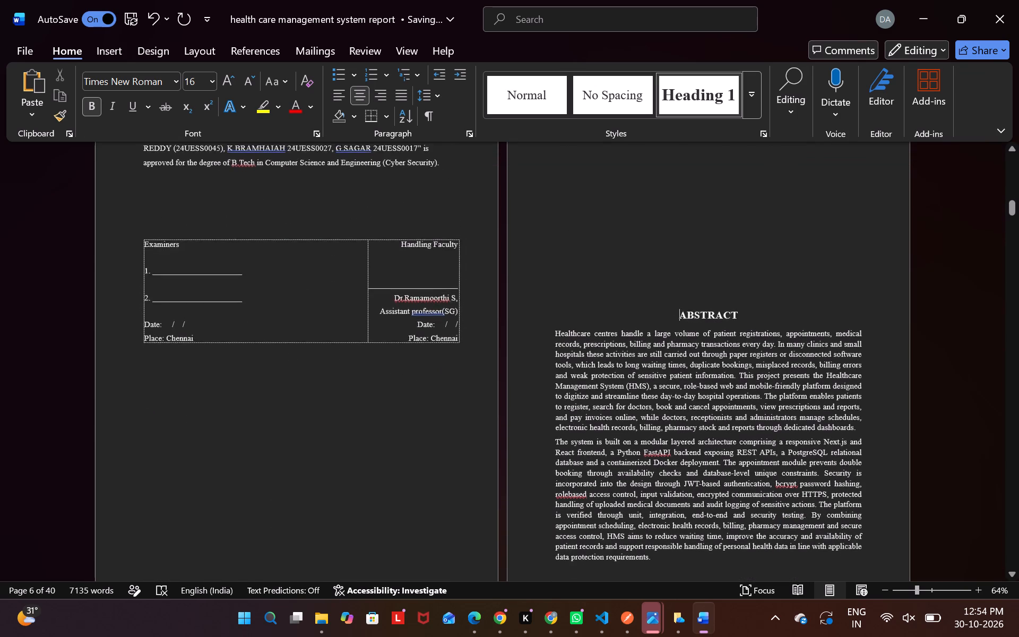
{"action": "scroll", "coordinate": [675, 381], "scroll_direction": "down", "scroll_amount": 3}
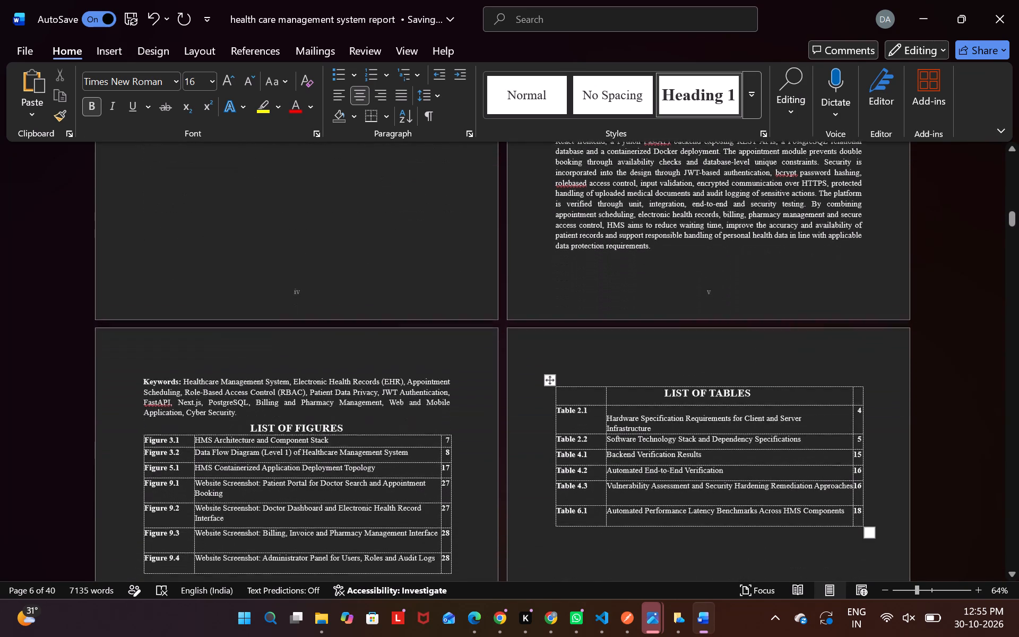
{"action": "left_click", "coordinate": [240, 409]}
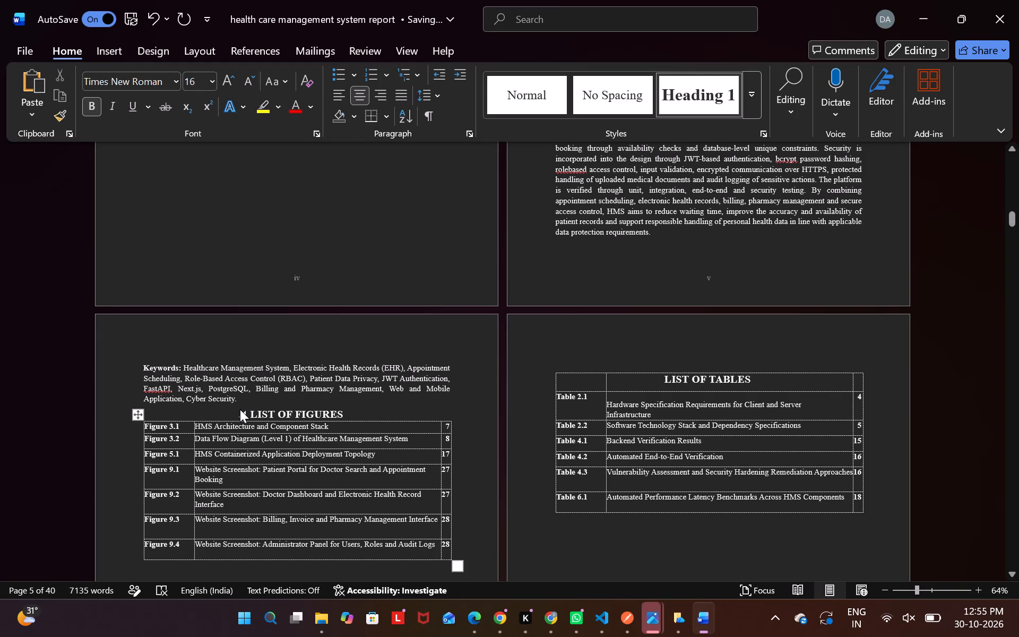
{"action": "left_click", "coordinate": [240, 414]}
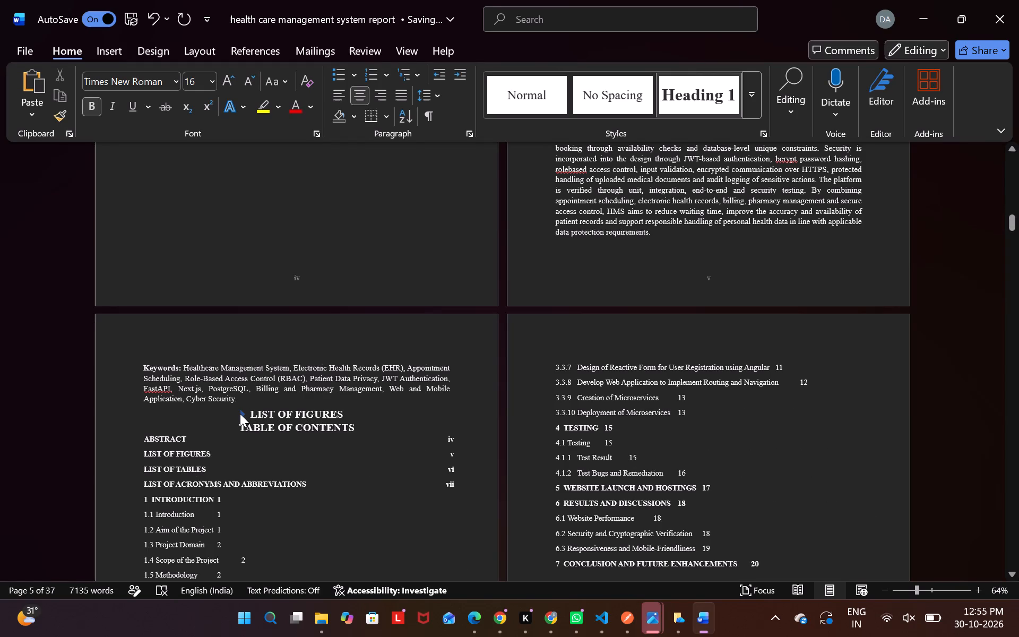
{"action": "left_click", "coordinate": [236, 412]}
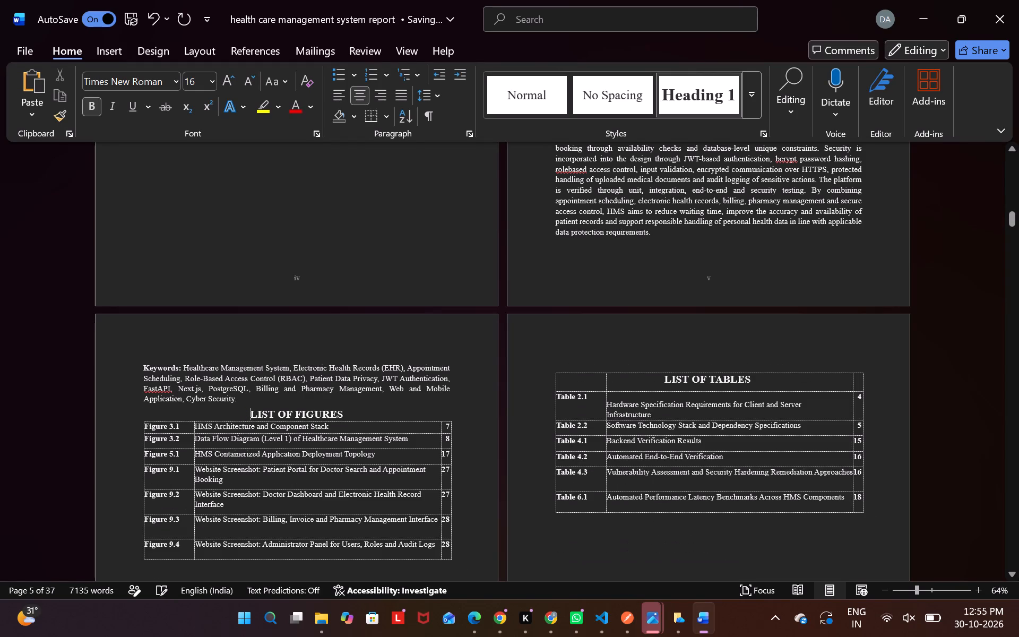
{"action": "key", "text": "Return"}
{"action": "key", "text": "Return"}
{"action": "key", "text": "Return"}
{"action": "key", "text": "Return"}
{"action": "key", "text": "Return"}
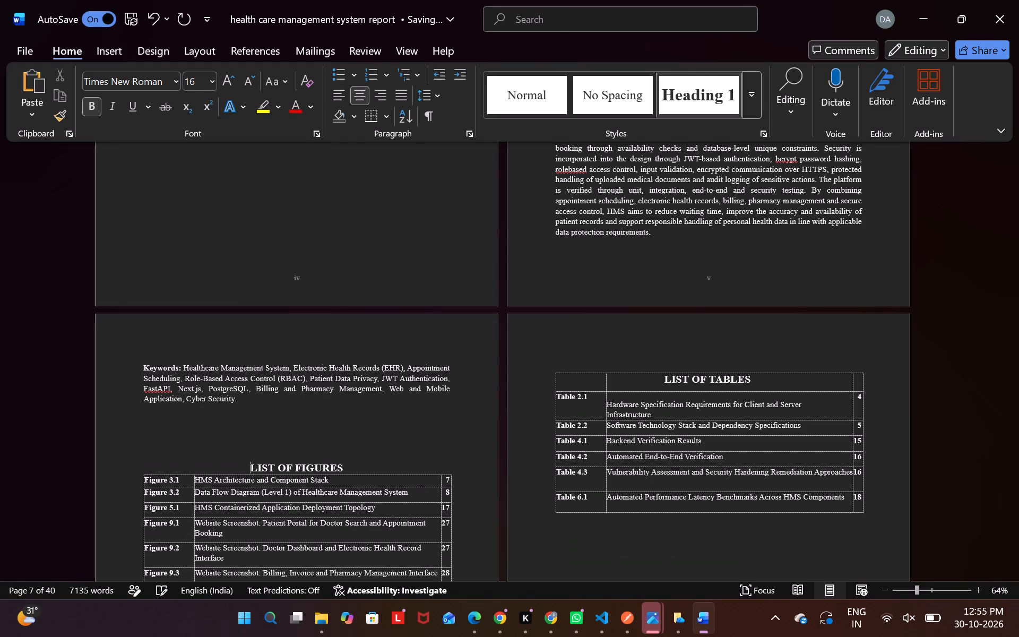
{"action": "key", "text": "Return"}
{"action": "key", "text": "Return"}
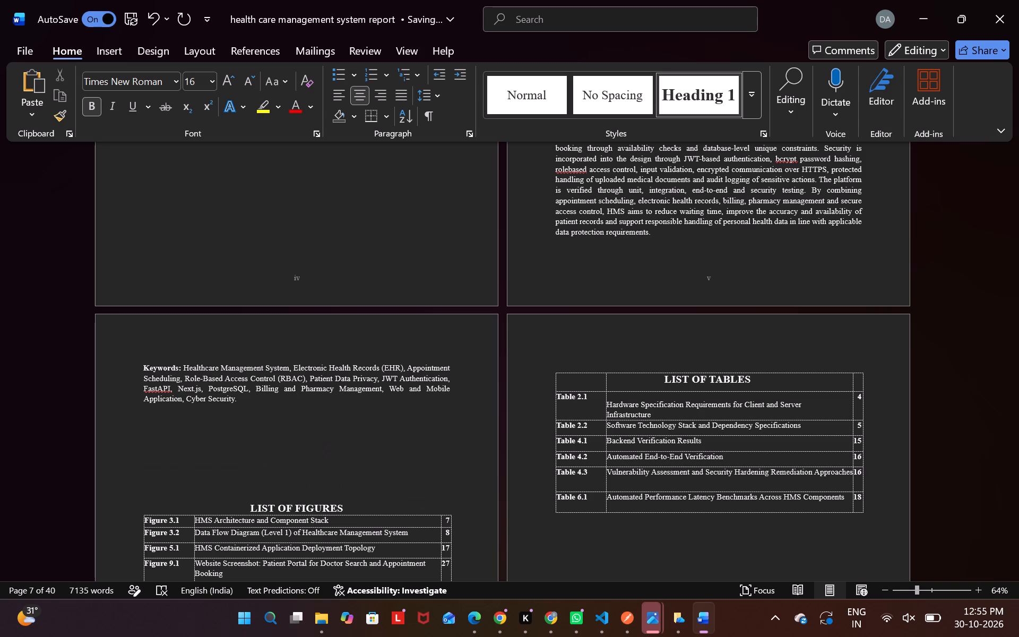
{"action": "key", "text": "BackSpace"}
{"action": "key", "text": "BackSpace"}
{"action": "key", "text": "BackSpace"}
{"action": "key", "text": "BackSpace"}
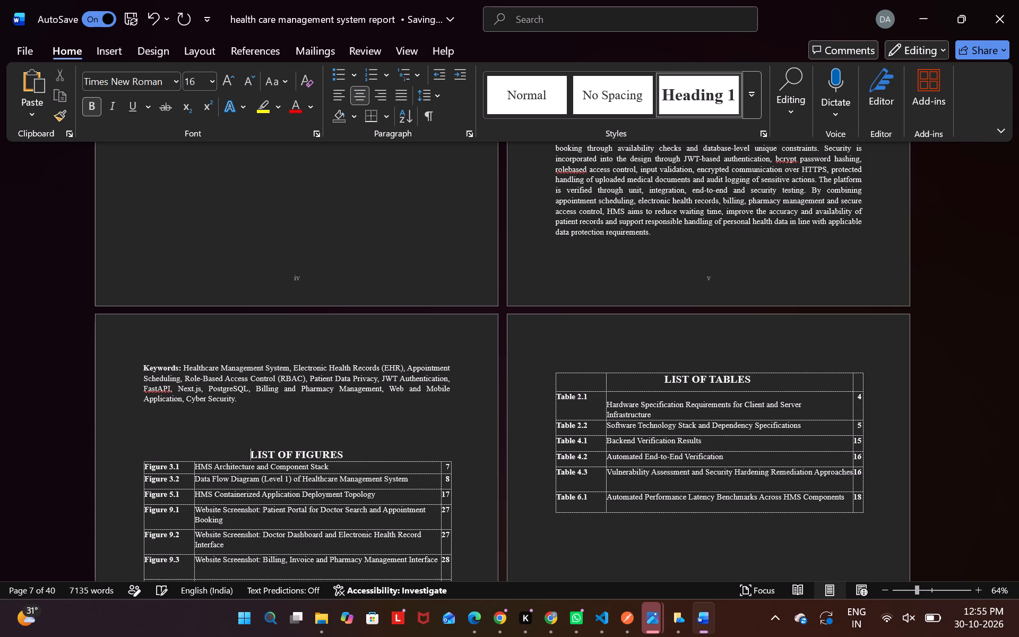
Try centred and left alignment on the Table of Contents entries from ABSTRACT to 3.3.10, leaving them justified.
{"action": "scroll", "coordinate": [236, 412], "scroll_direction": "down", "scroll_amount": 3}
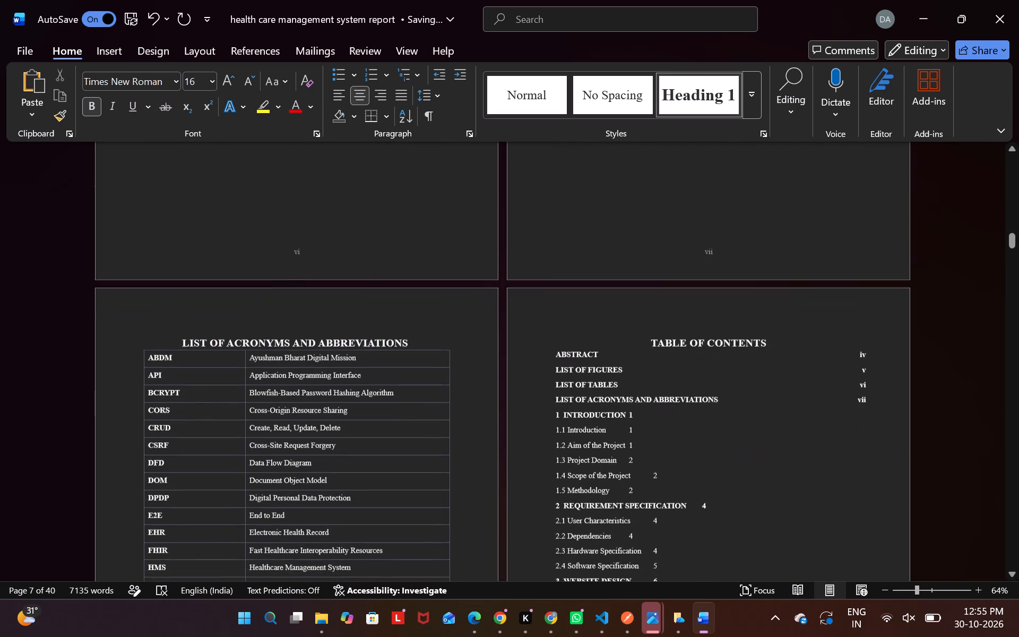
{"action": "scroll", "coordinate": [236, 412], "scroll_direction": "down", "scroll_amount": 2}
{"action": "scroll", "coordinate": [236, 412], "scroll_direction": "up", "scroll_amount": 2}
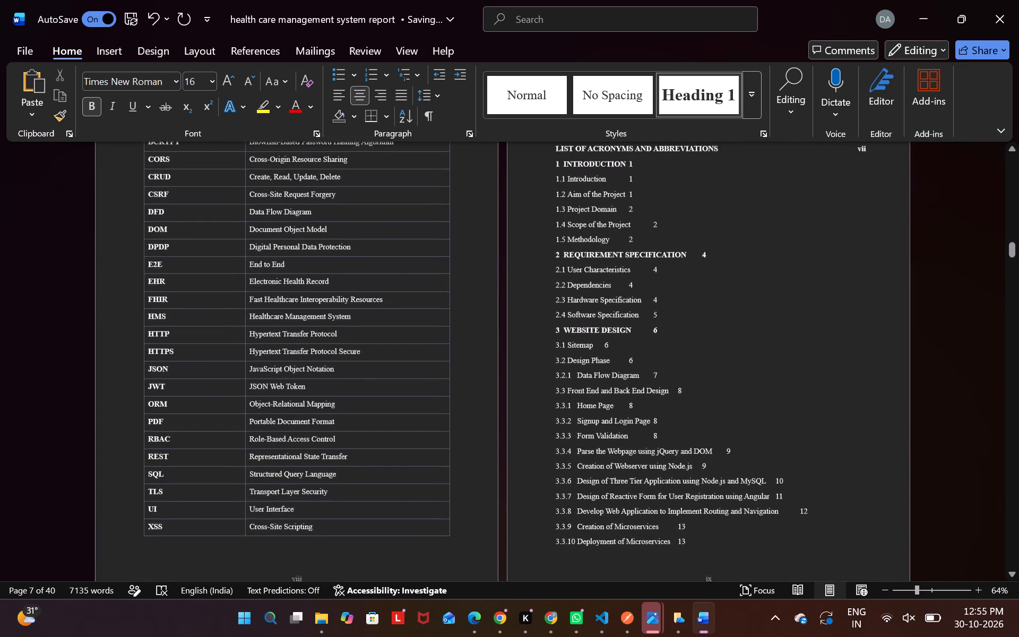
{"action": "scroll", "coordinate": [236, 412], "scroll_direction": "up", "scroll_amount": 1}
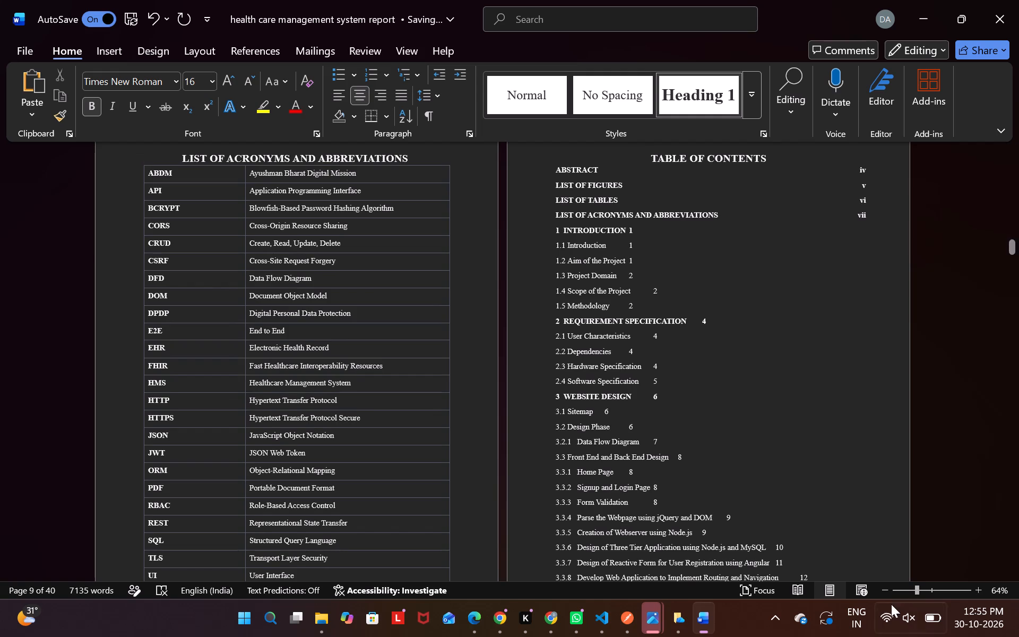
{"action": "left_click", "coordinate": [911, 588]}
{"action": "scroll", "coordinate": [773, 408], "scroll_direction": "up", "scroll_amount": 1}
{"action": "left_click_drag", "start_coordinate": [546, 186], "coordinate": [562, 192]}
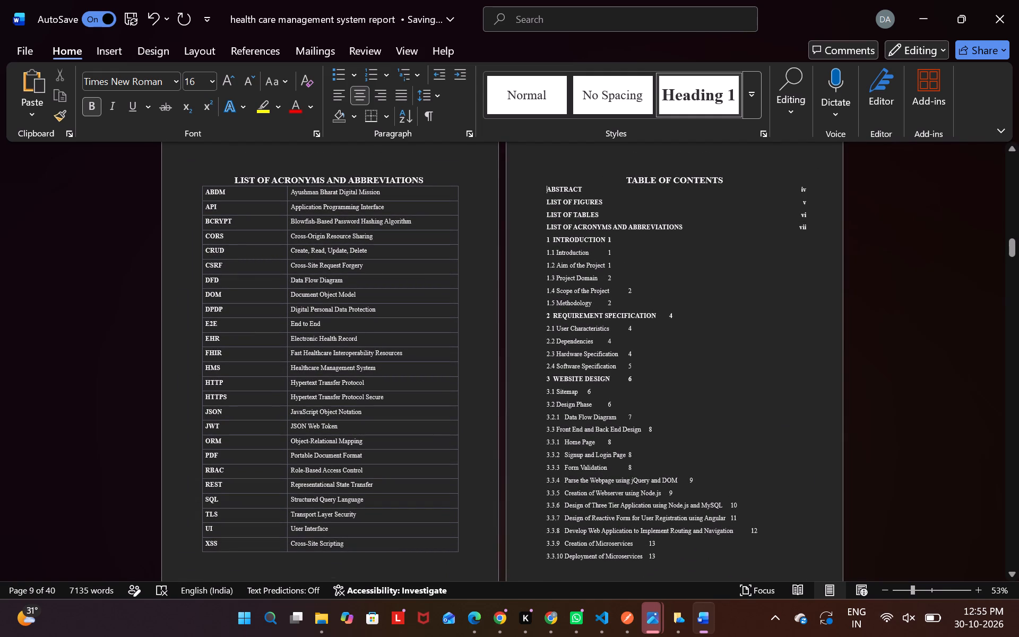
{"action": "left_click_drag", "start_coordinate": [562, 192], "coordinate": [758, 547]}
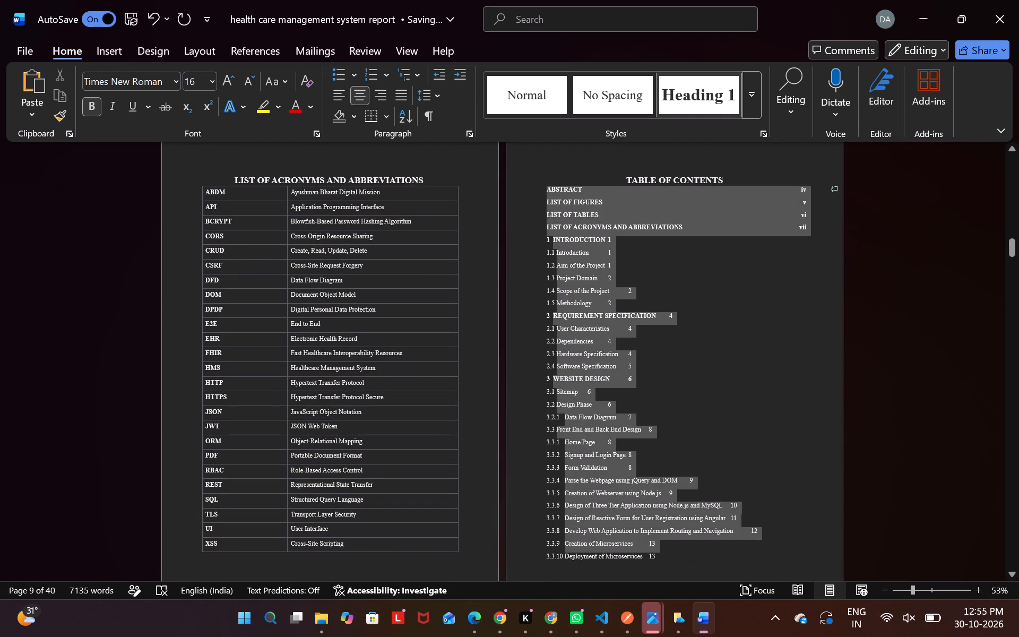
{"action": "left_click_drag", "start_coordinate": [758, 547], "coordinate": [756, 567]}
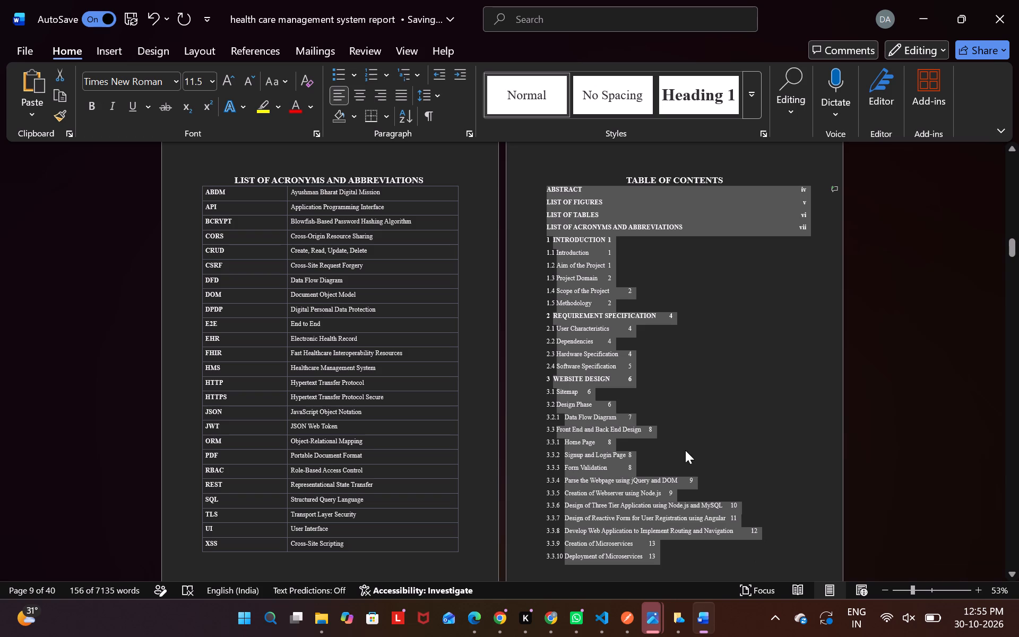
{"action": "left_click", "coordinate": [356, 96]}
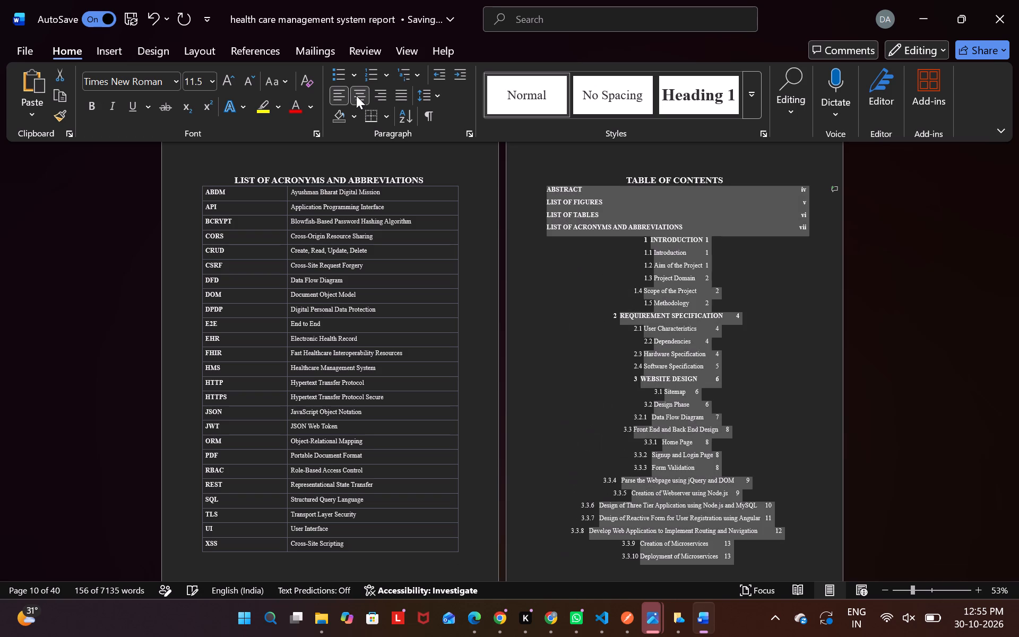
{"action": "left_click", "coordinate": [400, 96]}
{"action": "left_click", "coordinate": [334, 97]}
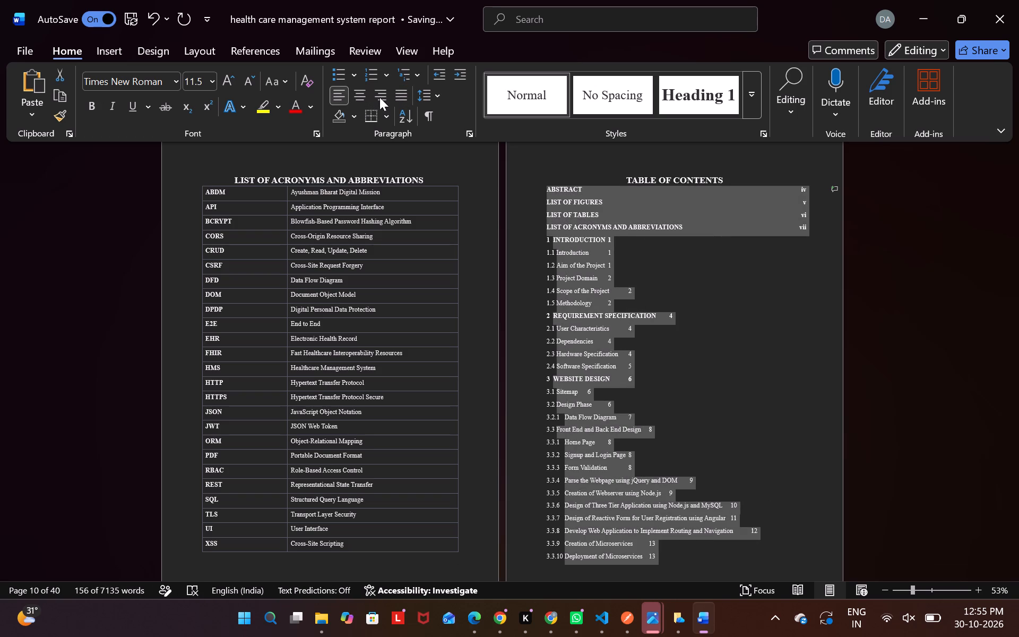
{"action": "left_click", "coordinate": [334, 98]}
{"action": "left_click", "coordinate": [537, 365]}
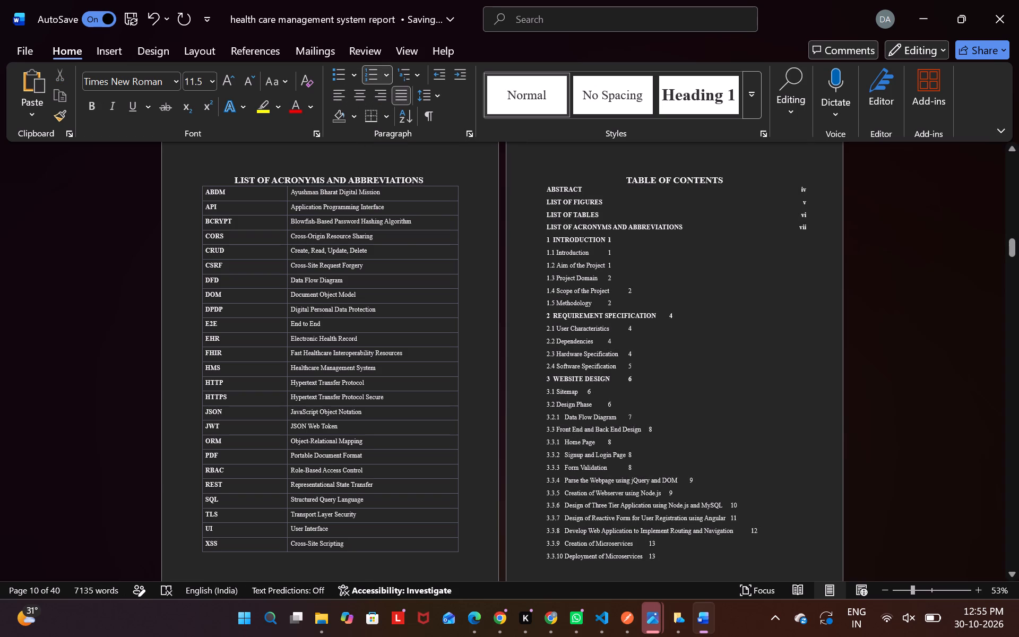
Align the page number of the "1.1 Introduction" contents entry with the right-hand page-number column using spaces, keeping it on one line.
{"action": "left_click", "coordinate": [608, 253]}
{"action": "key", "text": "space"}
{"action": "key", "text": "space"}
{"action": "key", "text": "space"}
{"action": "key", "text": "space"}
{"action": "key", "text": "space"}
{"action": "key", "text": "space"}
{"action": "key", "text": "space"}
{"action": "key", "text": "space"}
{"action": "key", "text": "space"}
{"action": "key", "text": "space"}
{"action": "key", "text": "space"}
{"action": "key", "text": "space"}
{"action": "key", "text": "space"}
{"action": "key", "text": "space"}
{"action": "key", "text": "space"}
{"action": "key", "text": "space"}
{"action": "key", "text": "space"}
{"action": "key", "text": "space"}
{"action": "key", "text": "space"}
{"action": "key", "text": "space"}
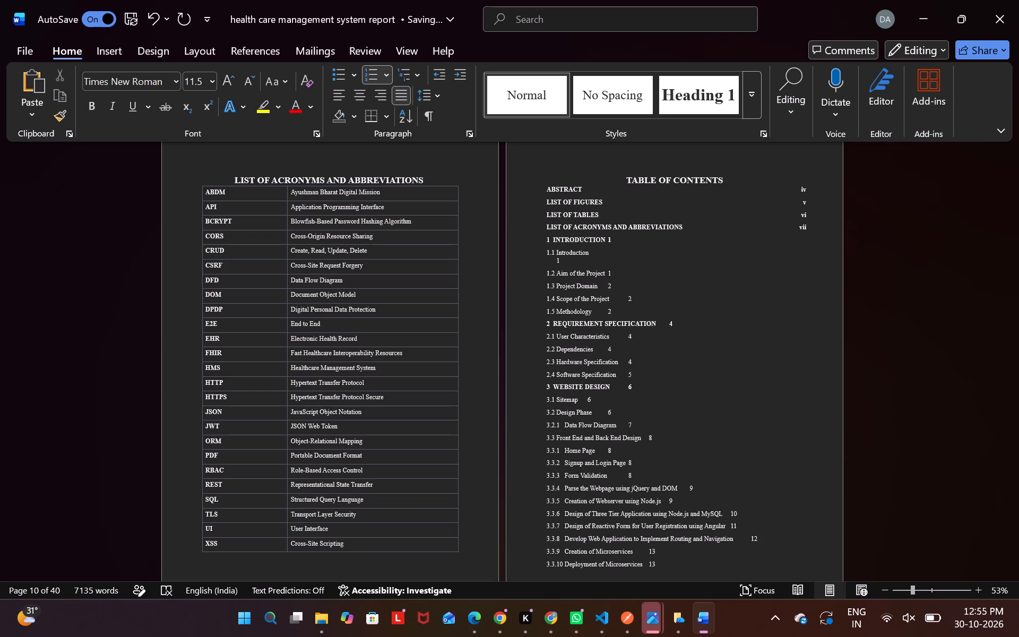
{"action": "key", "text": "BackSpace"}
{"action": "key", "text": "BackSpace"}
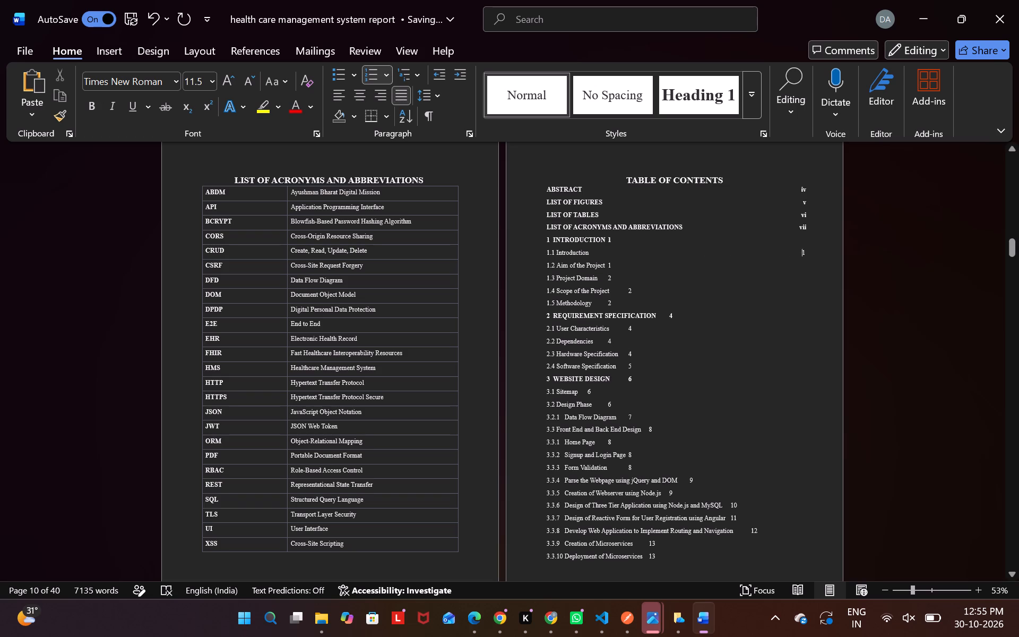
Move the page number of the "1.2 Aim of the Project" contents entry close to the right-hand page-number column using spaces.
{"action": "left_click", "coordinate": [606, 265]}
{"action": "key", "text": "space"}
{"action": "key", "text": "space"}
{"action": "key", "text": "space"}
{"action": "key", "text": "space"}
{"action": "key", "text": "space"}
{"action": "key", "text": "space"}
{"action": "key", "text": "space"}
{"action": "key", "text": "space"}
{"action": "key", "text": "space"}
{"action": "key", "text": "space"}
{"action": "key", "text": "space"}
{"action": "key", "text": "space"}
{"action": "key", "text": "space"}
{"action": "key", "text": "space"}
{"action": "key", "text": "space"}
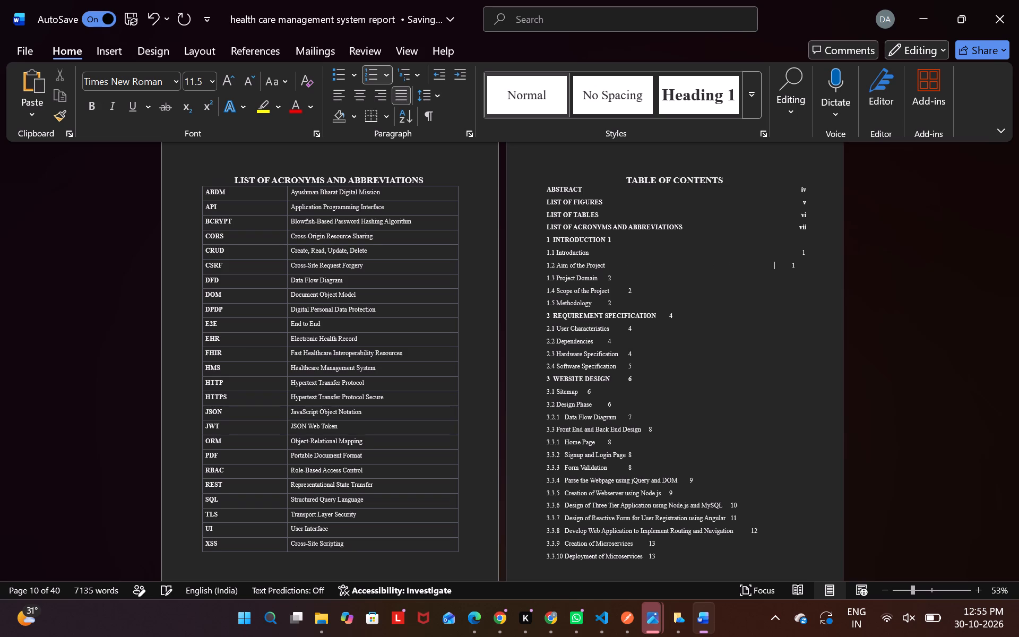
{"action": "key", "text": "space"}
{"action": "key", "text": "space"}
{"action": "key", "text": "space"}
{"action": "key", "text": "space"}
{"action": "key", "text": "space"}
{"action": "key", "text": "space"}
{"action": "key", "text": "space"}
{"action": "key", "text": "space"}
{"action": "key", "text": "space"}
{"action": "key", "text": "space"}
{"action": "key", "text": "BackSpace"}
{"action": "key", "text": "BackSpace"}
{"action": "key", "text": "BackSpace"}
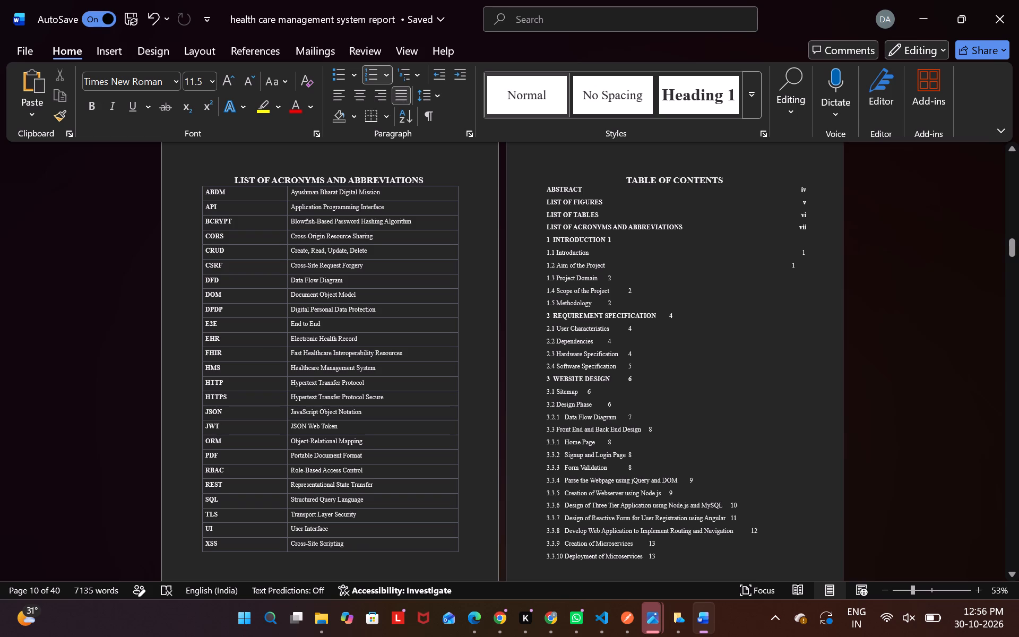
Move the page number of the "1.3 Project Domain" contents entry under the 1.2 entry's page number using spaces.
{"action": "left_click_drag", "start_coordinate": [608, 278], "coordinate": [671, 303]}
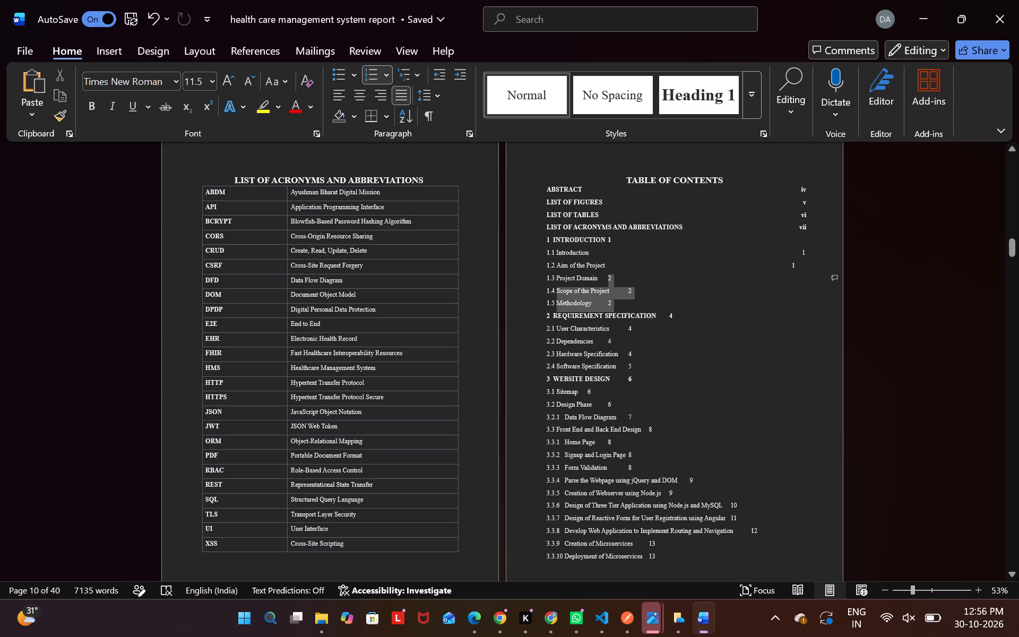
{"action": "left_click_drag", "start_coordinate": [671, 303], "coordinate": [619, 286]}
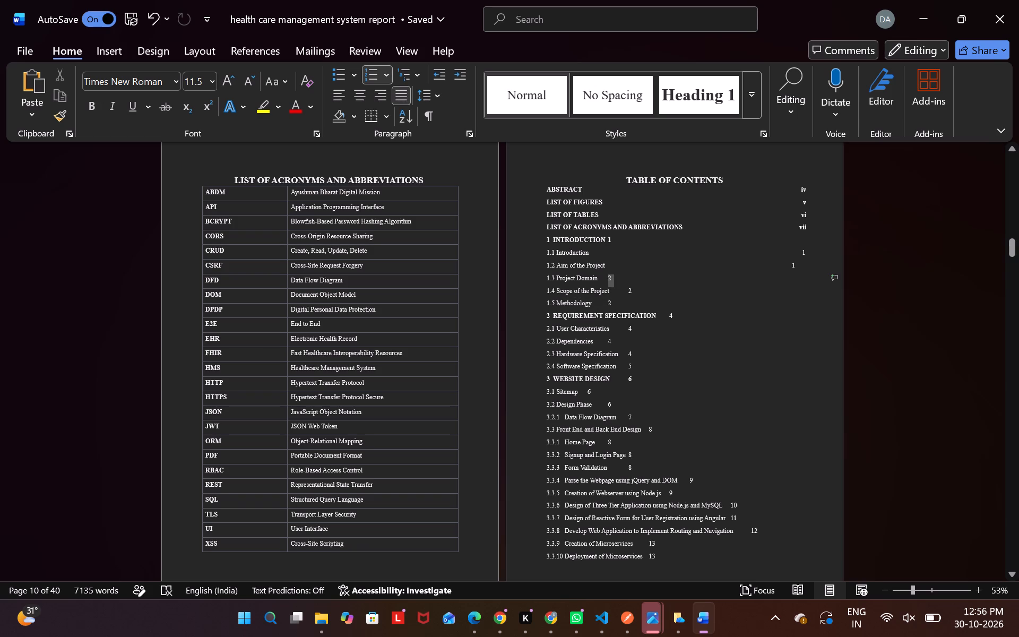
{"action": "left_click_drag", "start_coordinate": [619, 286], "coordinate": [614, 281]}
{"action": "left_click", "coordinate": [681, 330]}
{"action": "left_click", "coordinate": [606, 277]}
{"action": "key", "text": "space"}
{"action": "key", "text": "space"}
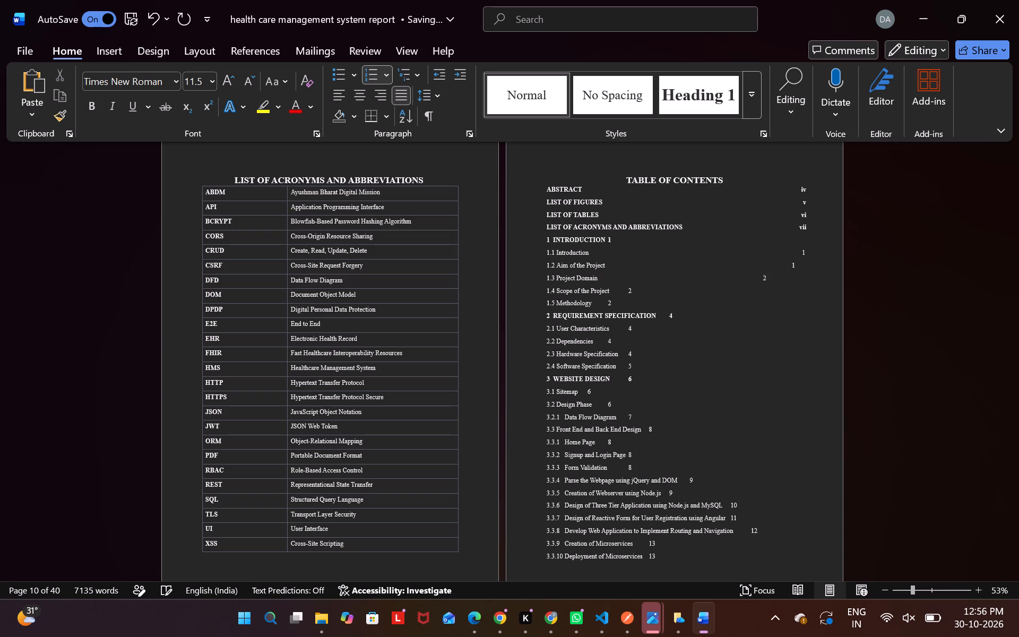
{"action": "key", "text": "space"}
{"action": "key", "text": "space"}
{"action": "key", "text": "space"}
{"action": "key", "text": "space"}
{"action": "key", "text": "space"}
{"action": "key", "text": "space"}
{"action": "key", "text": "space"}
{"action": "key", "text": "space"}
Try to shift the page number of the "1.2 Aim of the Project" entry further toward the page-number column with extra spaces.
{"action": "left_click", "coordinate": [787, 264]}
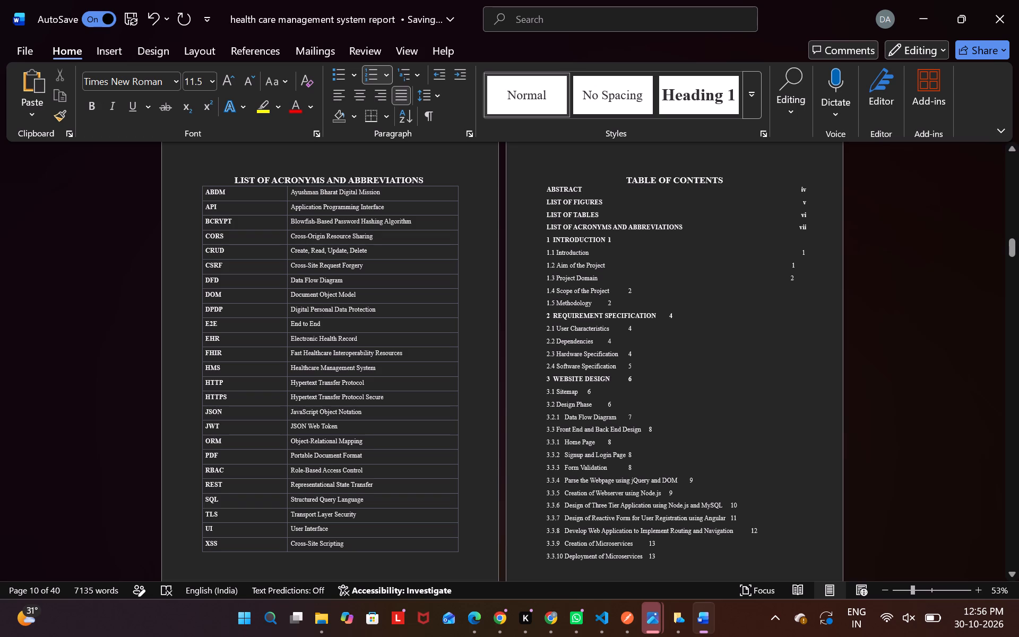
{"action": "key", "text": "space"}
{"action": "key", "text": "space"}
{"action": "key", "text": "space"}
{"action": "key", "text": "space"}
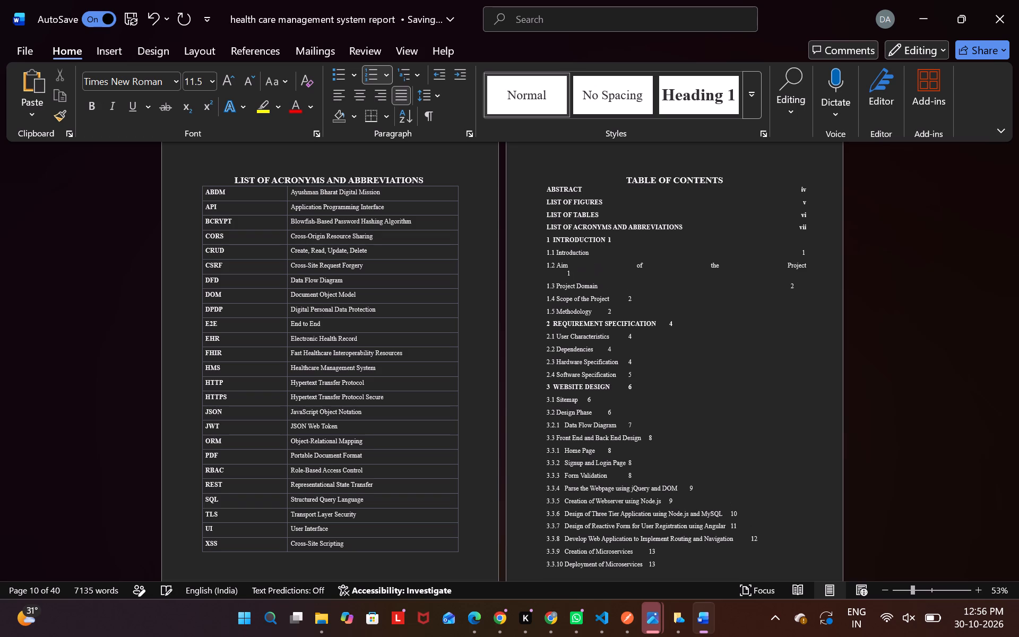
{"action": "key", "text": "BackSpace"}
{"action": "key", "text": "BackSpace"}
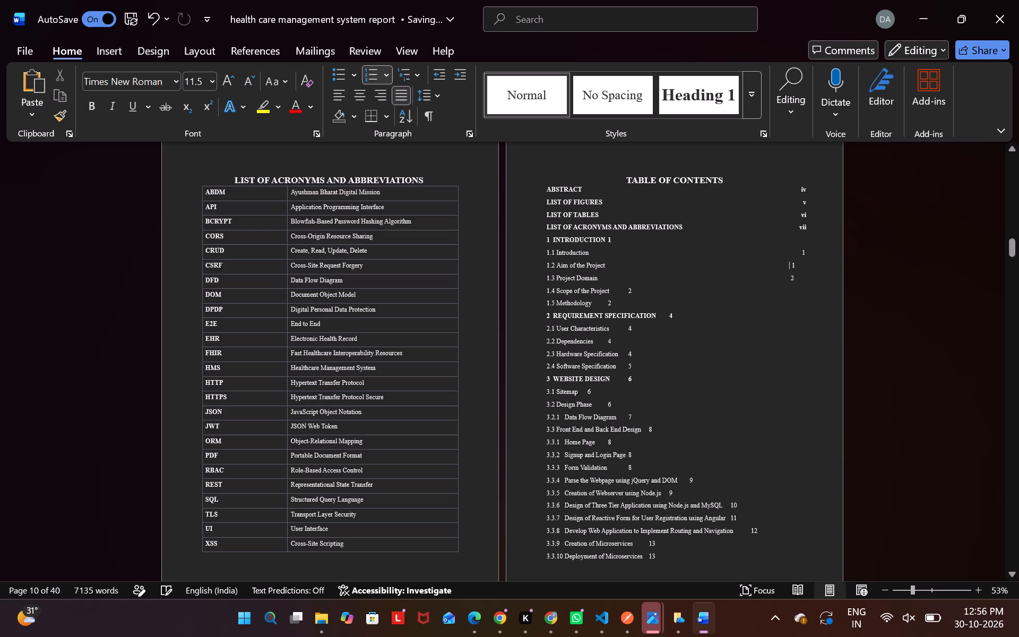
Open "health care management system (1)" from Downloads, examine its Table of Contents page-number layout, and close it.
{"action": "scroll", "coordinate": [723, 257], "scroll_direction": "down", "scroll_amount": 1}
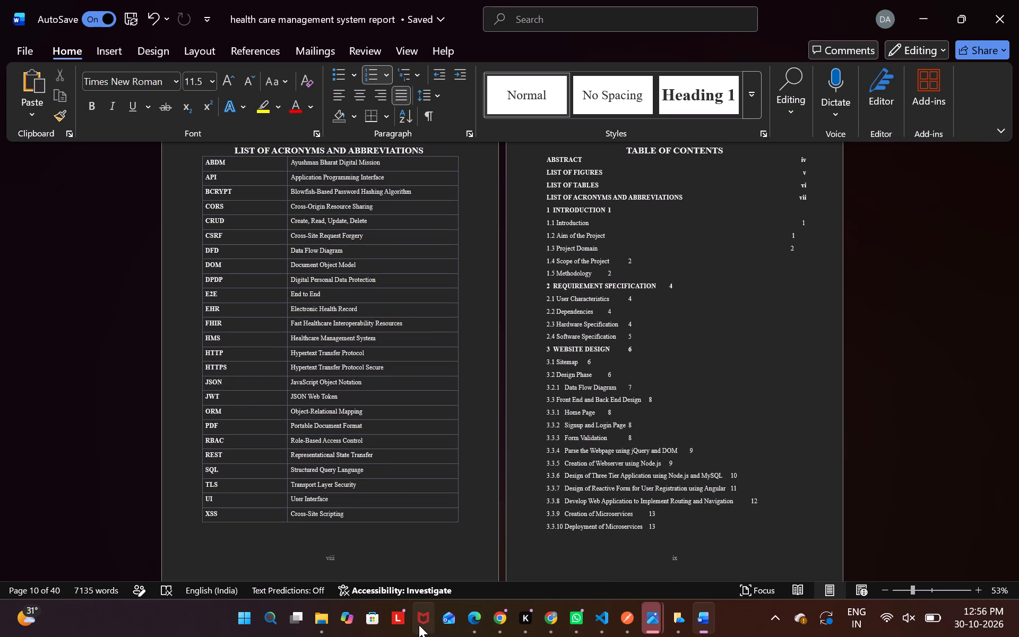
{"action": "left_click", "coordinate": [317, 622]}
{"action": "left_click", "coordinate": [296, 557]}
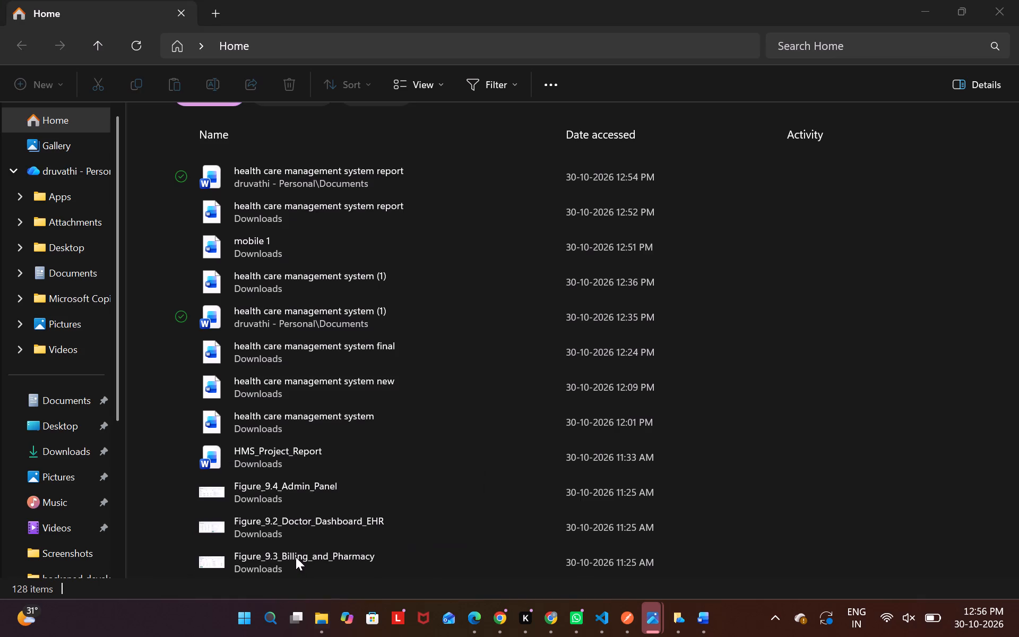
{"action": "double_click", "coordinate": [324, 280]}
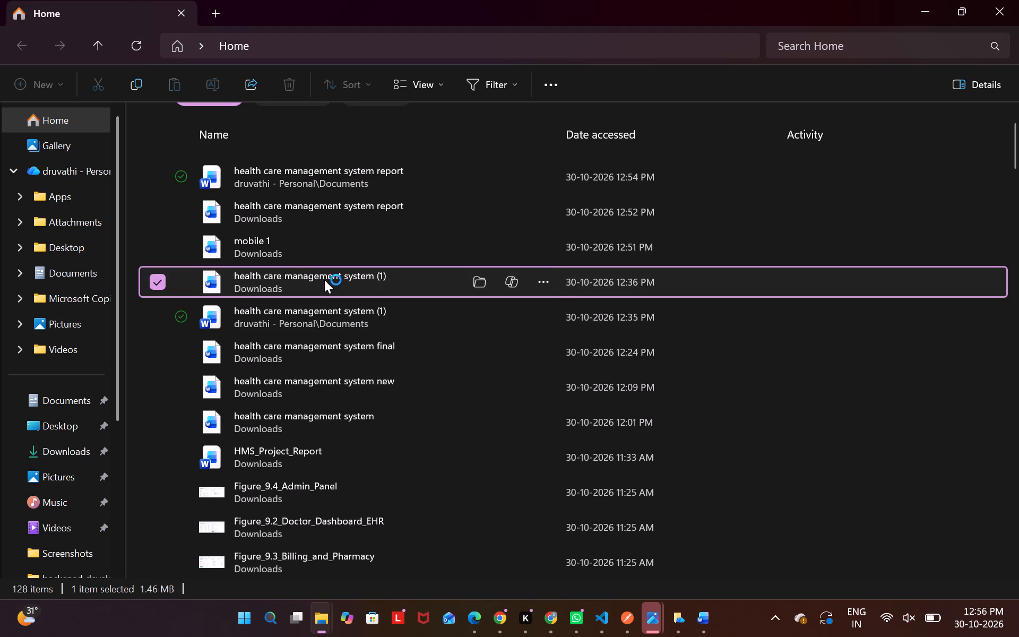
{"action": "scroll", "coordinate": [545, 443], "scroll_direction": "down", "scroll_amount": 1}
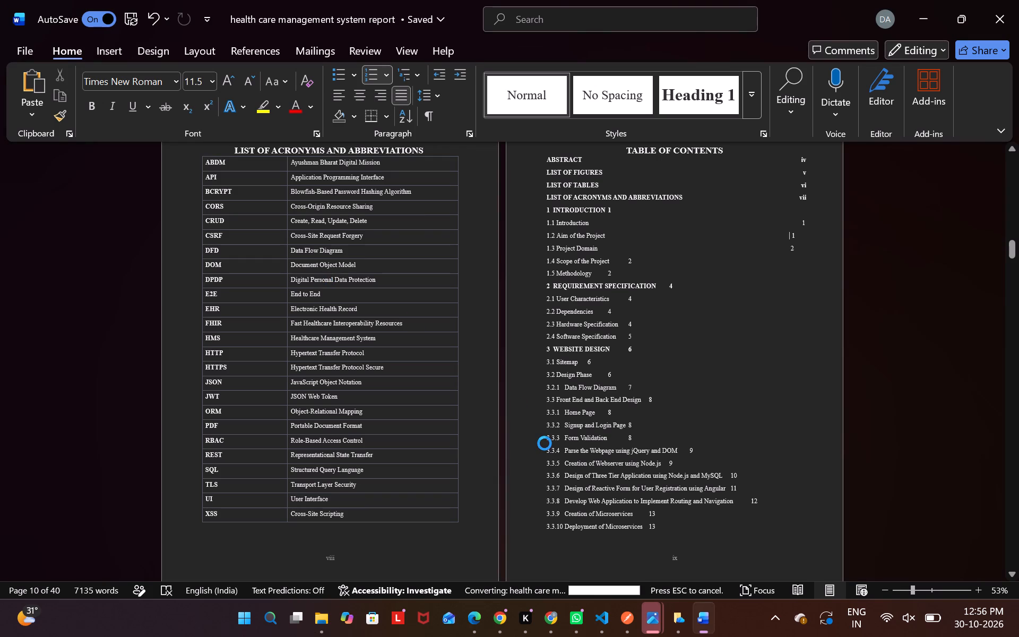
{"action": "scroll", "coordinate": [545, 443], "scroll_direction": "down", "scroll_amount": 10}
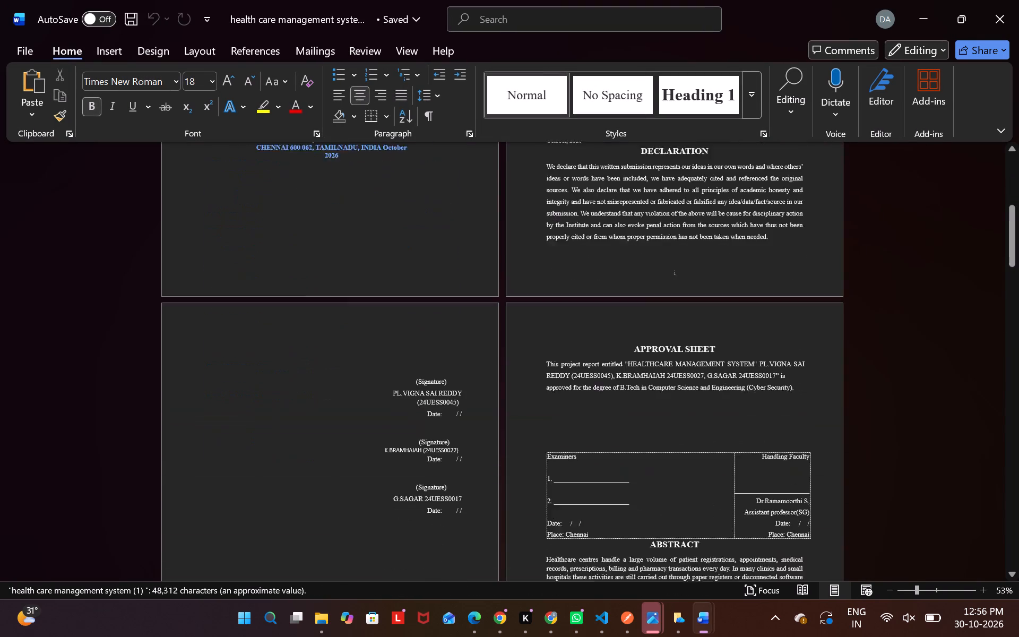
{"action": "scroll", "coordinate": [545, 443], "scroll_direction": "down", "scroll_amount": 7}
{"action": "scroll", "coordinate": [545, 443], "scroll_direction": "up", "scroll_amount": 2}
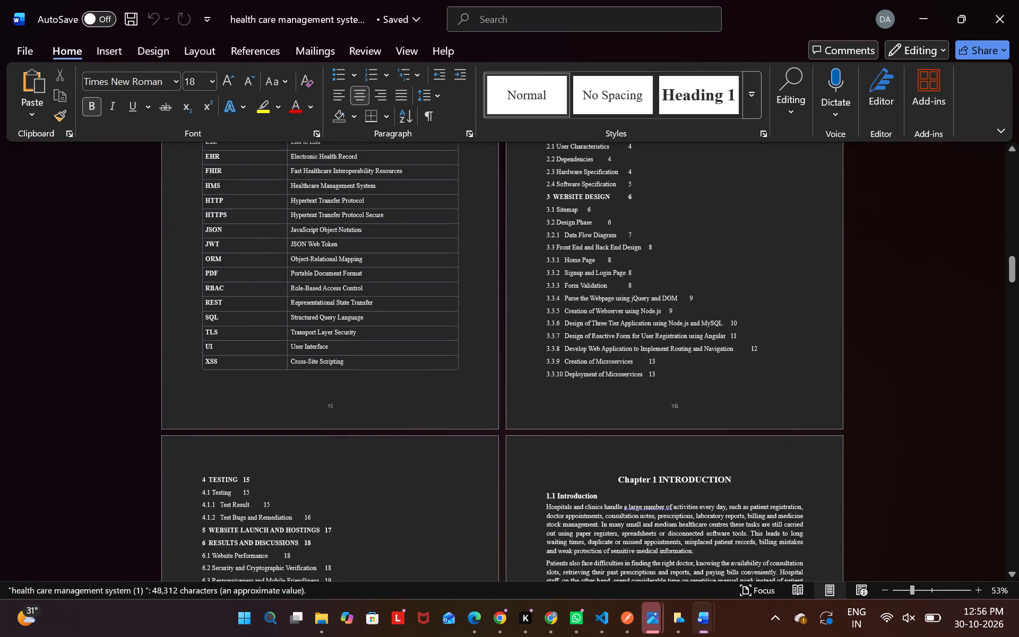
{"action": "scroll", "coordinate": [545, 443], "scroll_direction": "up", "scroll_amount": 1}
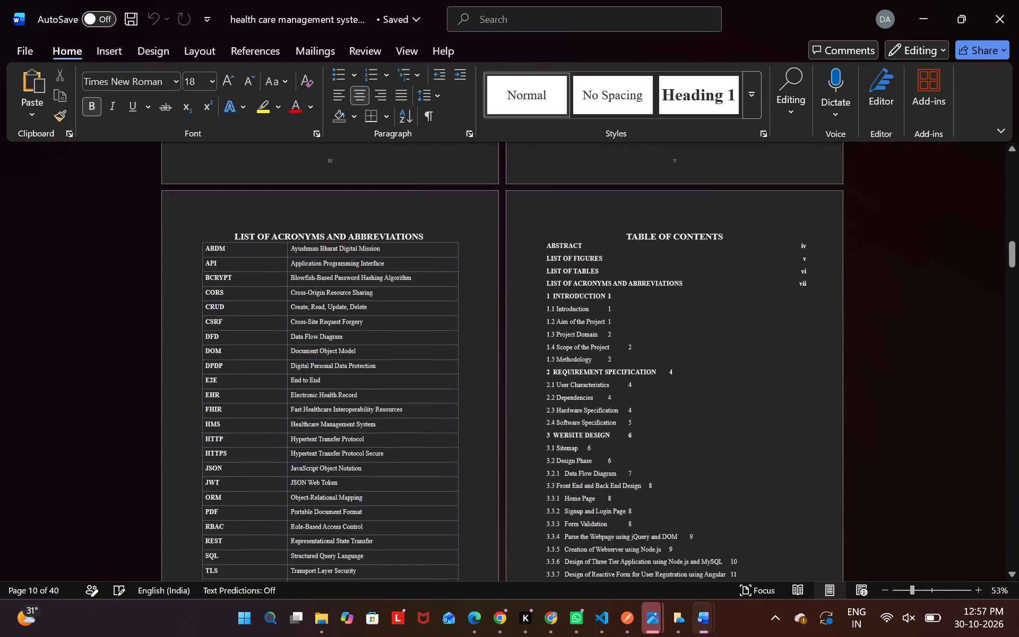
{"action": "scroll", "coordinate": [545, 443], "scroll_direction": "down", "scroll_amount": 3}
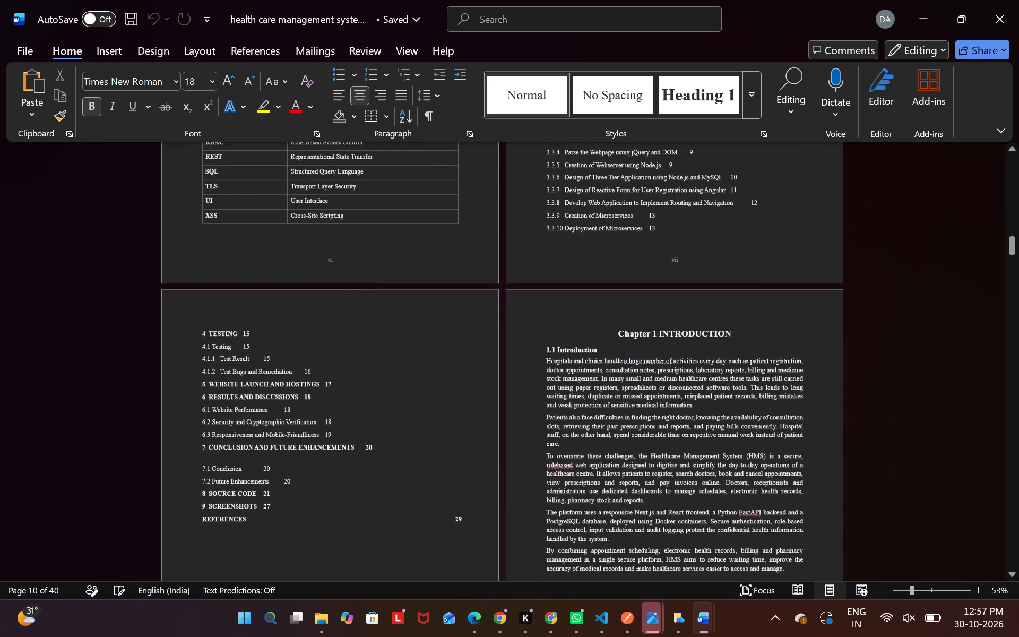
{"action": "scroll", "coordinate": [545, 443], "scroll_direction": "down", "scroll_amount": 1}
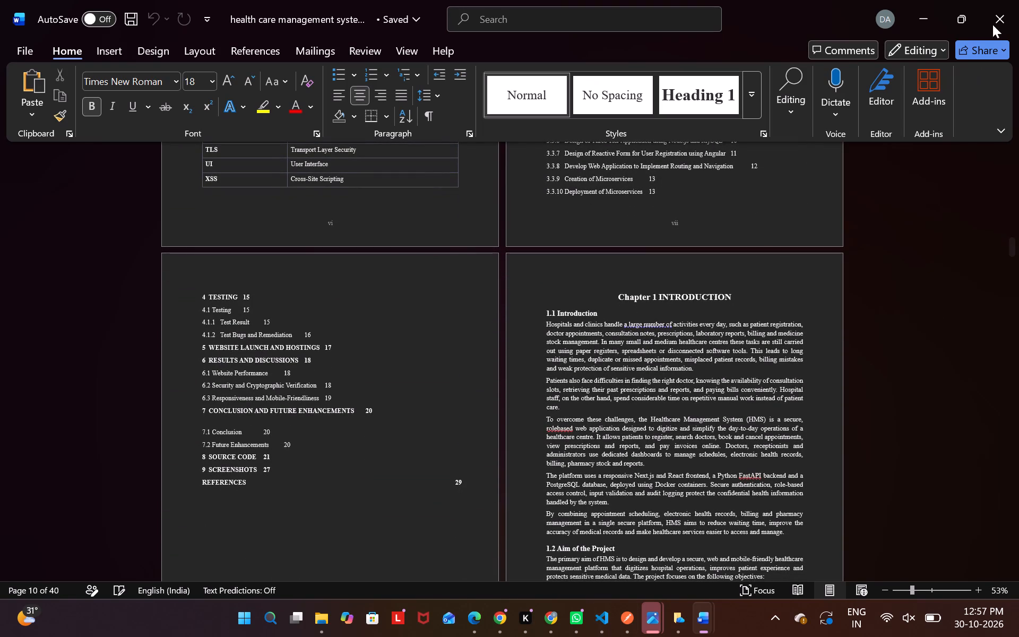
{"action": "left_click", "coordinate": [1001, 7]}
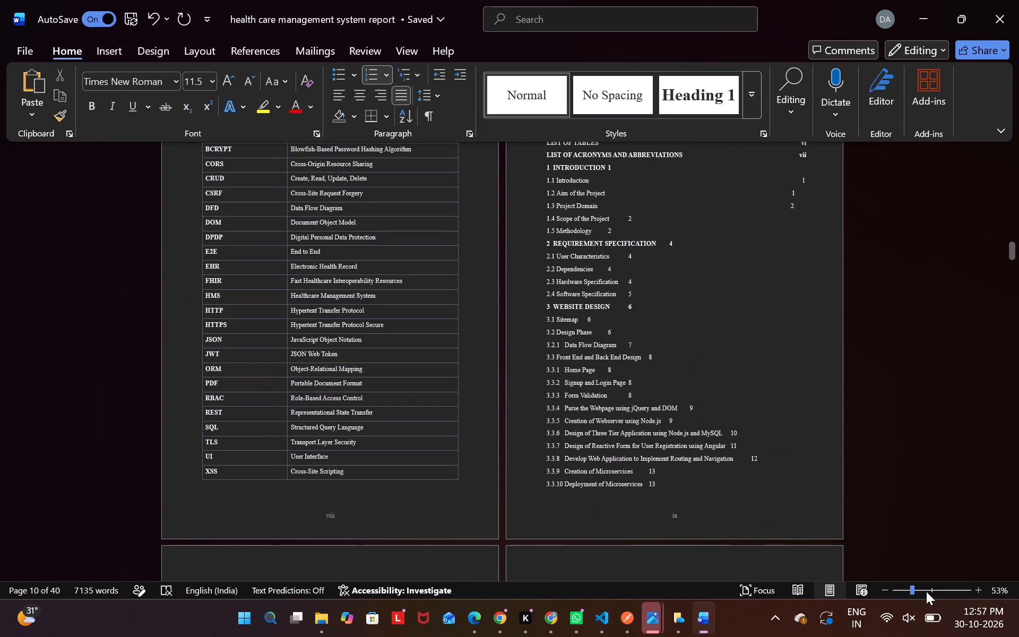
Align the page number of the "1.4 Scope of the Project" contents entry with the right-hand page-number column using spaces.
{"action": "left_click", "coordinate": [929, 592]}
{"action": "scroll", "coordinate": [700, 487], "scroll_direction": "up", "scroll_amount": 1}
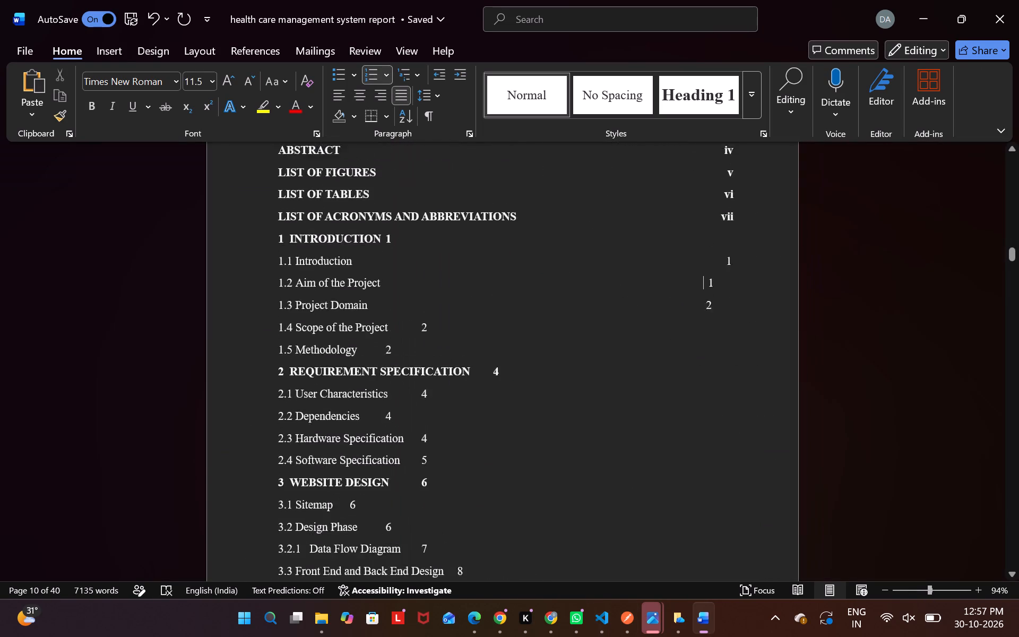
{"action": "scroll", "coordinate": [700, 487], "scroll_direction": "down", "scroll_amount": 1}
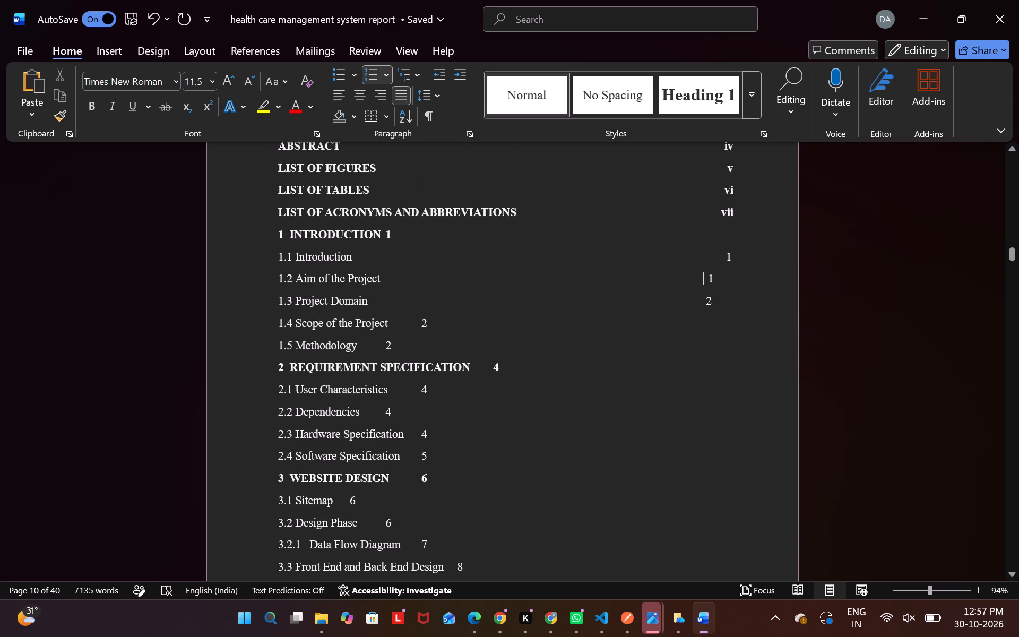
{"action": "left_click", "coordinate": [416, 323]}
{"action": "key", "text": "space"}
{"action": "key", "text": "space"}
{"action": "key", "text": "space"}
{"action": "key", "text": "space"}
{"action": "key", "text": "space"}
{"action": "key", "text": "space"}
{"action": "key", "text": "space"}
{"action": "key", "text": "space"}
{"action": "key", "text": "space"}
{"action": "key", "text": "space"}
{"action": "key", "text": "space"}
{"action": "key", "text": "space"}
{"action": "key", "text": "space"}
{"action": "key", "text": "space"}
{"action": "key", "text": "space"}
{"action": "key", "text": "space"}
{"action": "key", "text": "space"}
{"action": "key", "text": "space"}
{"action": "key", "text": "space"}
{"action": "key", "text": "space"}
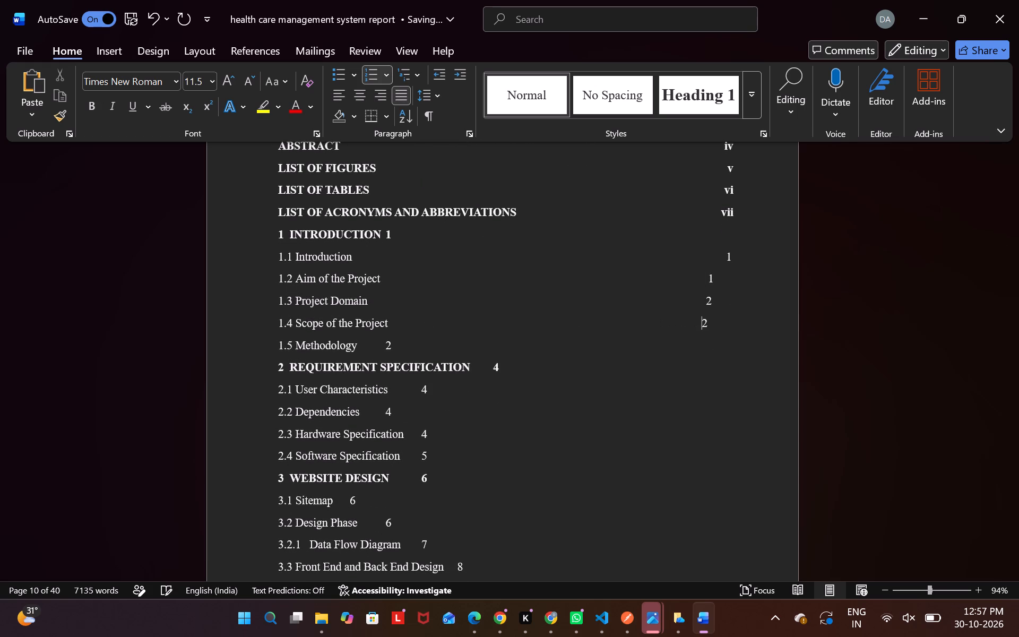
{"action": "key", "text": "space"}
{"action": "key", "text": "space"}
{"action": "key", "text": "space"}
{"action": "key", "text": "space"}
{"action": "key", "text": "space"}
{"action": "key", "text": "space"}
{"action": "key", "text": "space"}
{"action": "key", "text": "space"}
{"action": "key", "text": "space"}
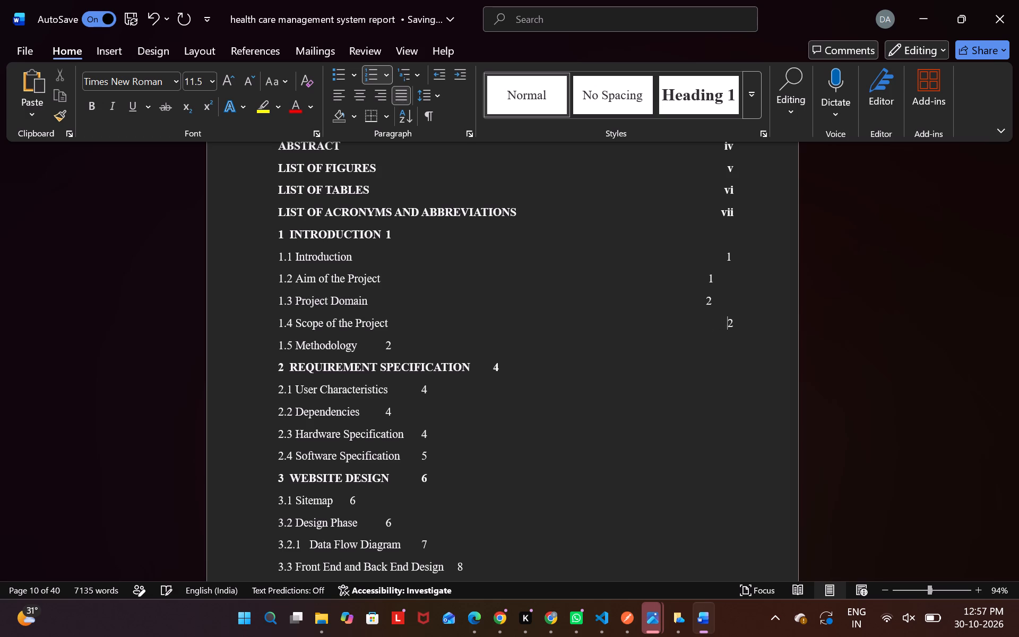
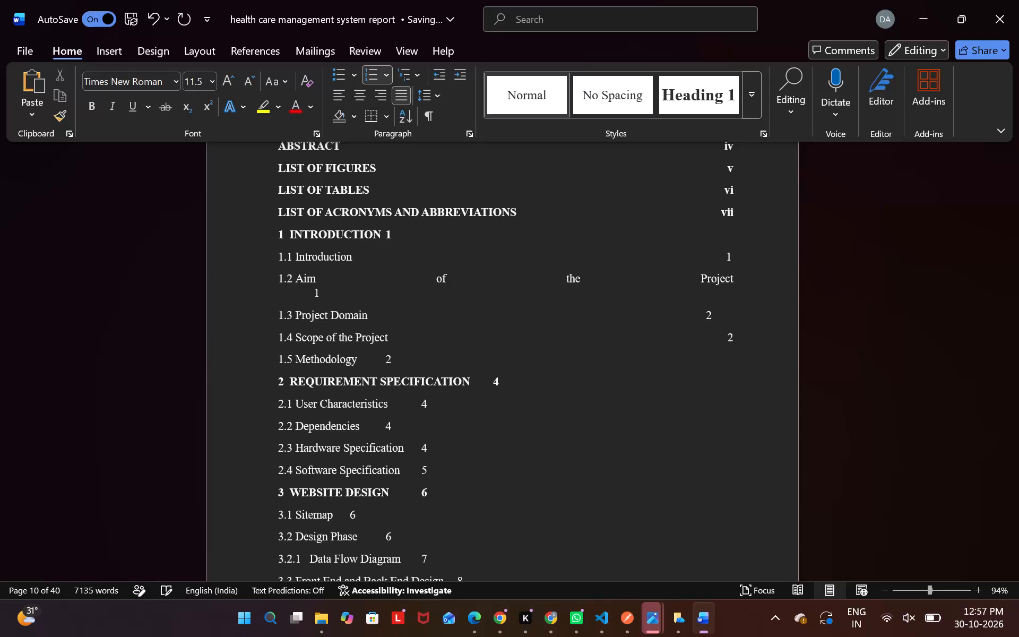
Remove the extra space before the page number of the "1.2 Aim of the Project" contents entry.
{"action": "key", "text": "BackSpace"}
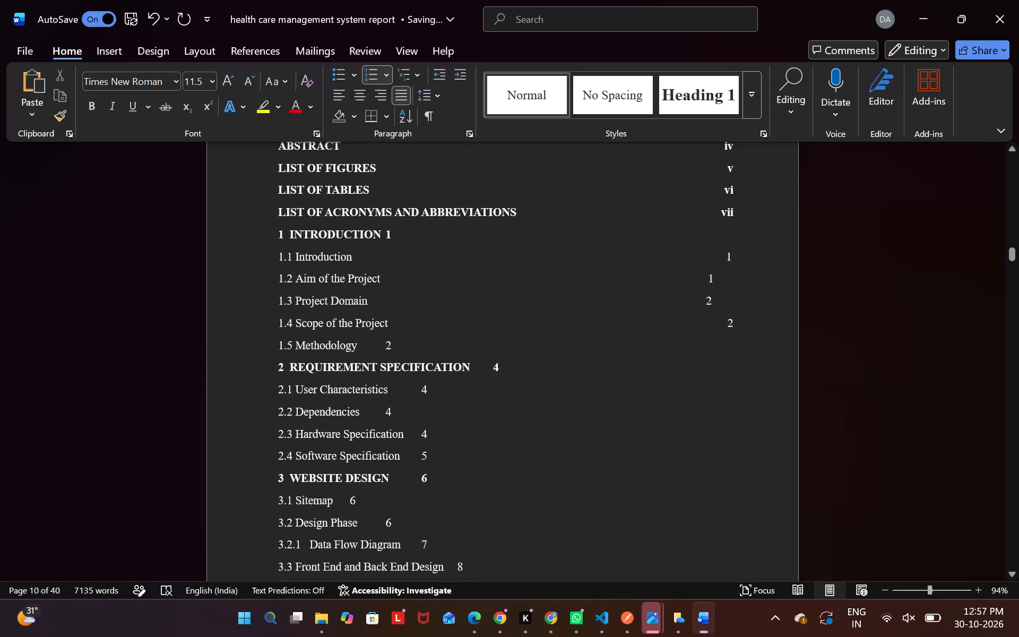
Align the page number of the "2 REQUIREMENT SPECIFICATION" contents heading with the right-hand page-number column using spaces.
{"action": "left_click", "coordinate": [493, 363]}
{"action": "key", "text": "space"}
{"action": "key", "text": "space"}
{"action": "key", "text": "space"}
{"action": "key", "text": "space"}
{"action": "key", "text": "space"}
{"action": "key", "text": "space"}
{"action": "key", "text": "space"}
{"action": "key", "text": "space"}
{"action": "key", "text": "space"}
{"action": "key", "text": "space"}
{"action": "key", "text": "space"}
{"action": "key", "text": "space"}
{"action": "key", "text": "space"}
{"action": "key", "text": "space"}
{"action": "key", "text": "space"}
{"action": "key", "text": "space"}
{"action": "key", "text": "space"}
{"action": "key", "text": "space"}
{"action": "key", "text": "space"}
{"action": "key", "text": "space"}
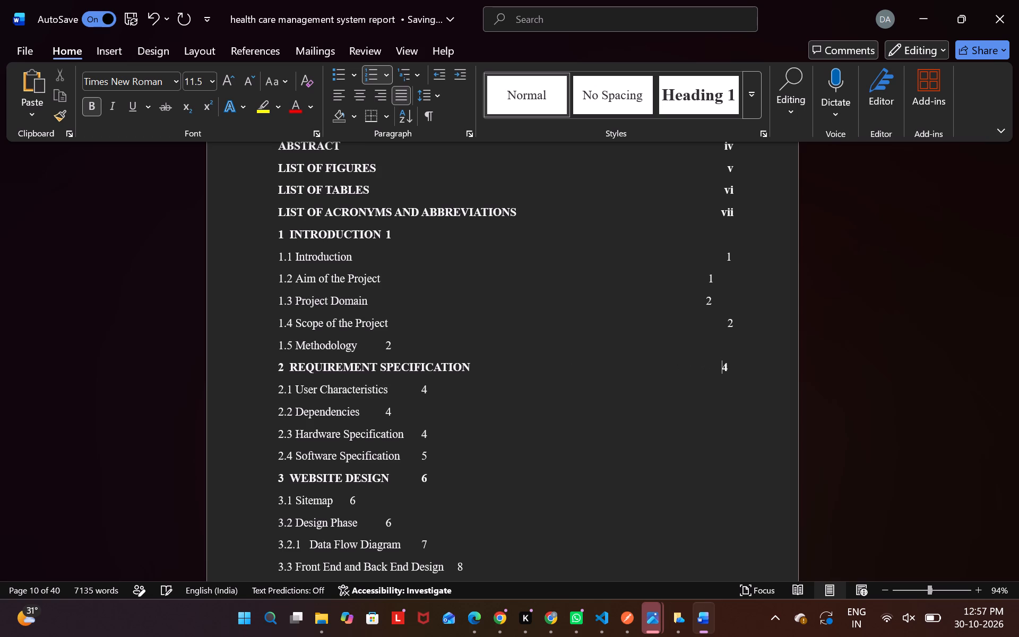
Align the page number of the "1.5 Methodology" contents entry with the right-hand page-number column using spaces.
{"action": "left_click", "coordinate": [386, 344]}
{"action": "key", "text": "space"}
{"action": "key", "text": "space"}
{"action": "key", "text": "space"}
{"action": "key", "text": "space"}
{"action": "key", "text": "space"}
{"action": "key", "text": "space"}
{"action": "key", "text": "space"}
{"action": "key", "text": "space"}
{"action": "key", "text": "space"}
{"action": "key", "text": "space"}
{"action": "key", "text": "space"}
{"action": "key", "text": "space"}
{"action": "key", "text": "space"}
{"action": "key", "text": "space"}
{"action": "key", "text": "space"}
{"action": "key", "text": "space"}
{"action": "key", "text": "space"}
{"action": "key", "text": "space"}
{"action": "key", "text": "space"}
{"action": "key", "text": "space"}
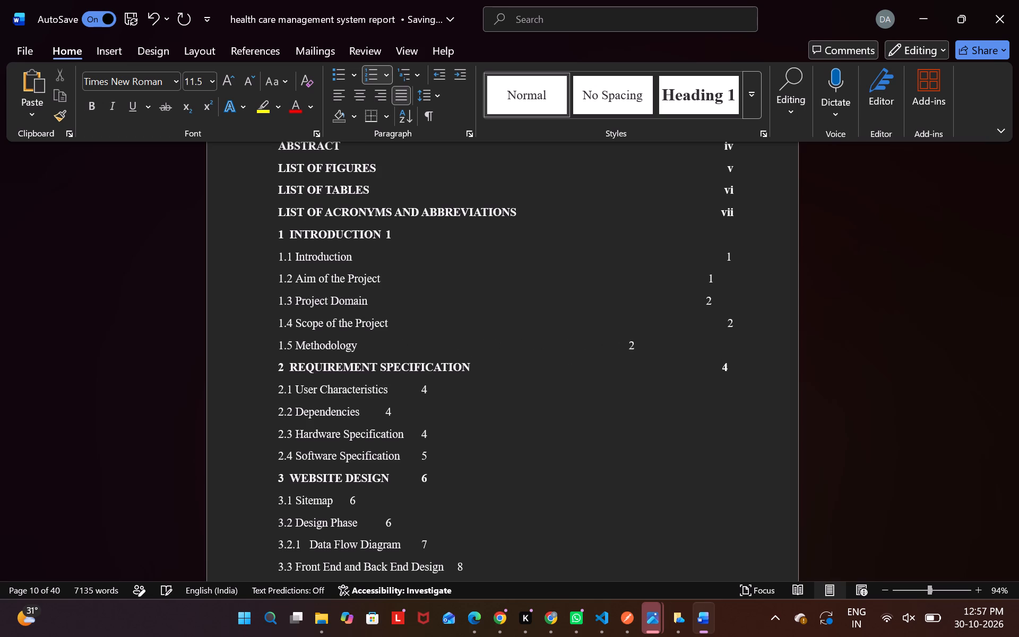
{"action": "key", "text": "space"}
{"action": "key", "text": "space"}
{"action": "key", "text": "space"}
{"action": "key", "text": "space"}
{"action": "key", "text": "space"}
{"action": "key", "text": "space"}
Align the page number of the "2.1 User Characteristics" contents entry with the right-hand page-number column using spaces.
{"action": "left_click", "coordinate": [411, 392]}
{"action": "key", "text": "space"}
{"action": "key", "text": "space"}
{"action": "key", "text": "space"}
{"action": "key", "text": "space"}
{"action": "key", "text": "space"}
{"action": "key", "text": "space"}
{"action": "key", "text": "space"}
{"action": "key", "text": "space"}
{"action": "key", "text": "space"}
{"action": "key", "text": "space"}
{"action": "key", "text": "space"}
{"action": "key", "text": "space"}
{"action": "key", "text": "space"}
{"action": "key", "text": "space"}
{"action": "key", "text": "space"}
{"action": "key", "text": "space"}
{"action": "key", "text": "space"}
{"action": "key", "text": "space"}
{"action": "key", "text": "space"}
{"action": "key", "text": "space"}
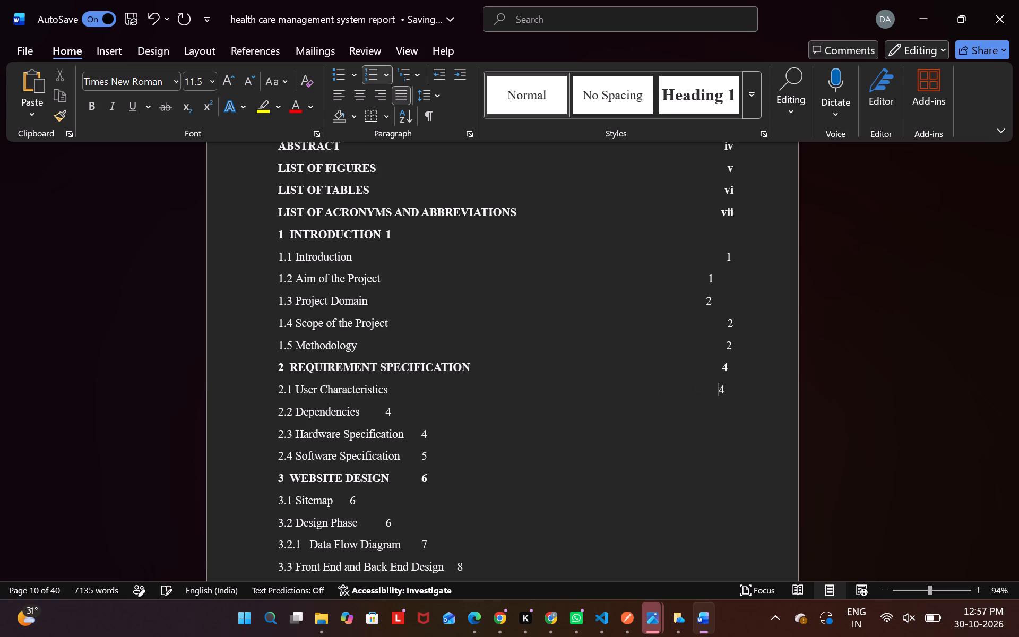
Align the page number of the "2.2 Dependencies" contents entry under the 2.1 entry's page number using spaces.
{"action": "scroll", "coordinate": [411, 392], "scroll_direction": "down", "scroll_amount": 1}
{"action": "scroll", "coordinate": [329, 311], "scroll_direction": "up", "scroll_amount": 1}
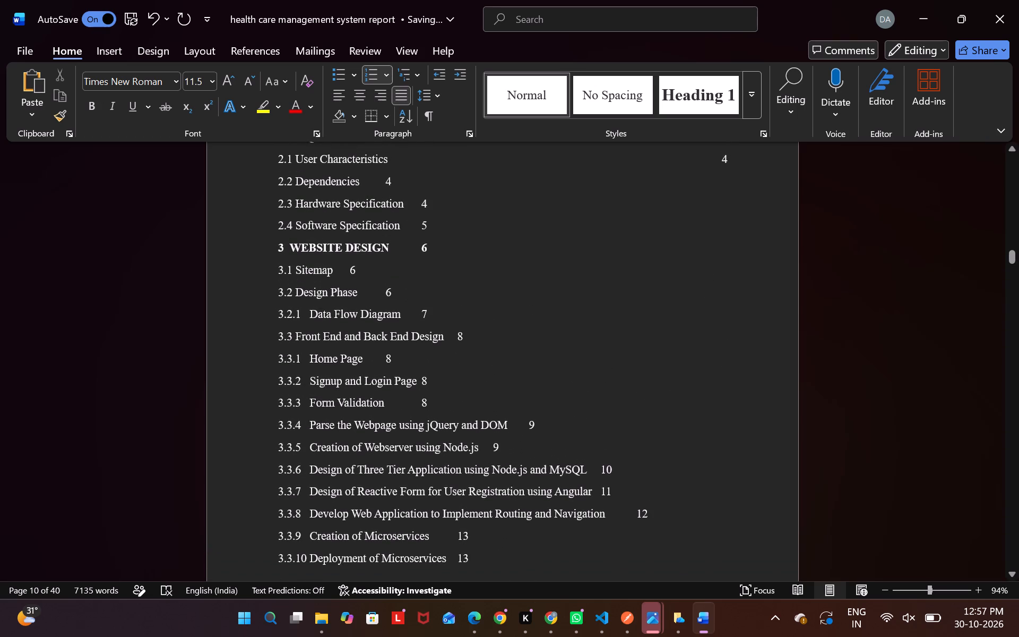
{"action": "left_click", "coordinate": [379, 185]}
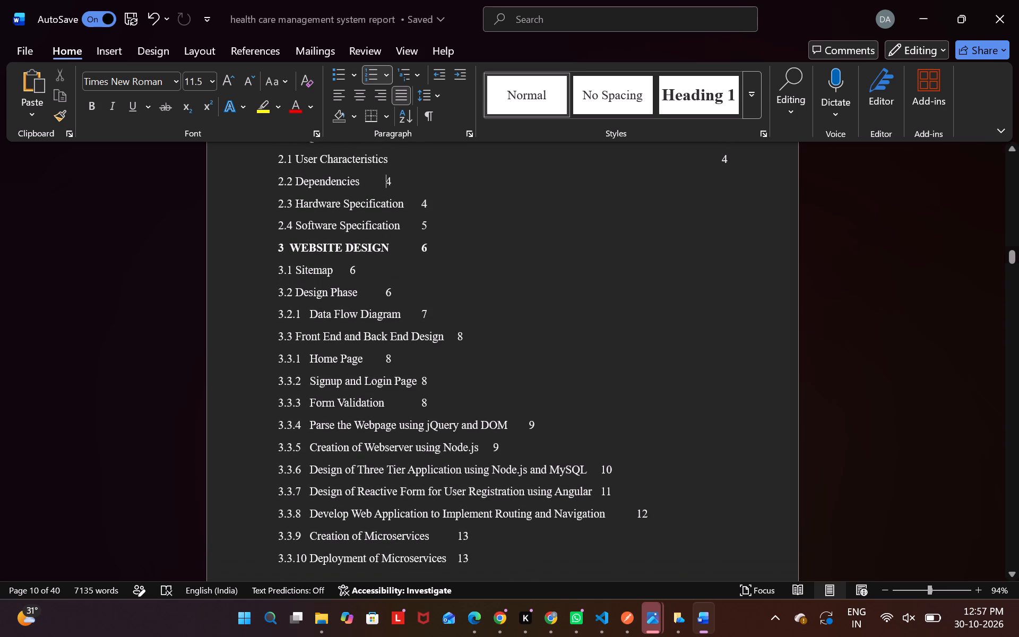
{"action": "key", "text": "space"}
{"action": "key", "text": "space"}
{"action": "key", "text": "space"}
{"action": "key", "text": "space"}
{"action": "key", "text": "space"}
{"action": "key", "text": "space"}
{"action": "key", "text": "space"}
{"action": "key", "text": "space"}
{"action": "key", "text": "space"}
{"action": "key", "text": "space"}
{"action": "key", "text": "space"}
{"action": "key", "text": "space"}
{"action": "key", "text": "space"}
{"action": "key", "text": "space"}
{"action": "key", "text": "space"}
{"action": "key", "text": "space"}
{"action": "key", "text": "space"}
{"action": "key", "text": "space"}
{"action": "key", "text": "space"}
{"action": "key", "text": "space"}
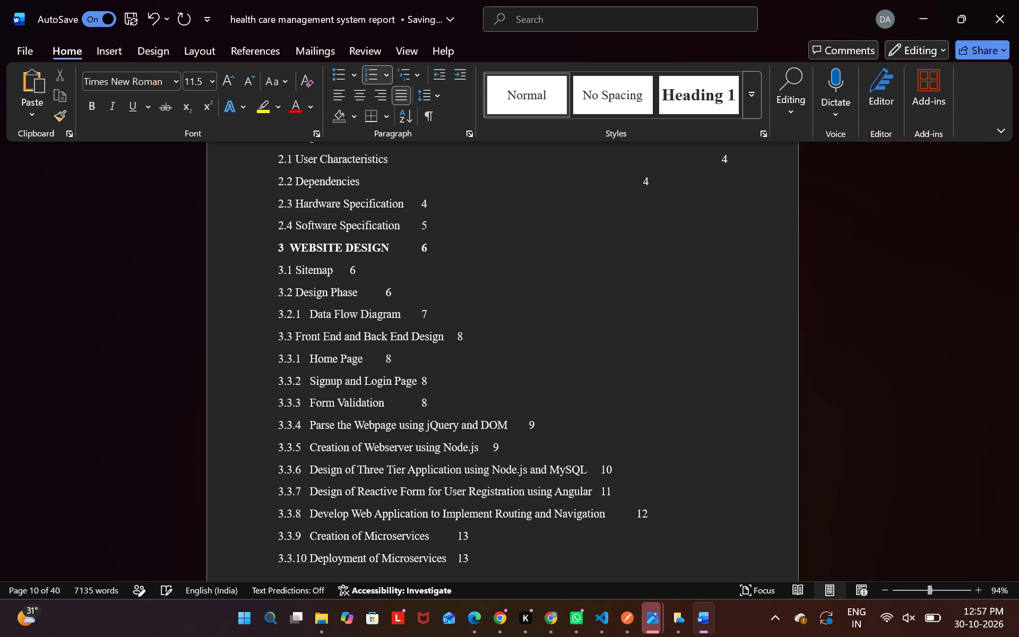
{"action": "key", "text": "space"}
{"action": "key", "text": "space"}
{"action": "key", "text": "space"}
{"action": "key", "text": "space"}
{"action": "key", "text": "space"}
{"action": "key", "text": "space"}
{"action": "key", "text": "space"}
{"action": "key", "text": "space"}
Align the page number of the "2.3 Hardware Specification" contents entry under the 2.2 entry's page number using spaces.
{"action": "left_click_drag", "start_coordinate": [417, 202], "coordinate": [425, 232]}
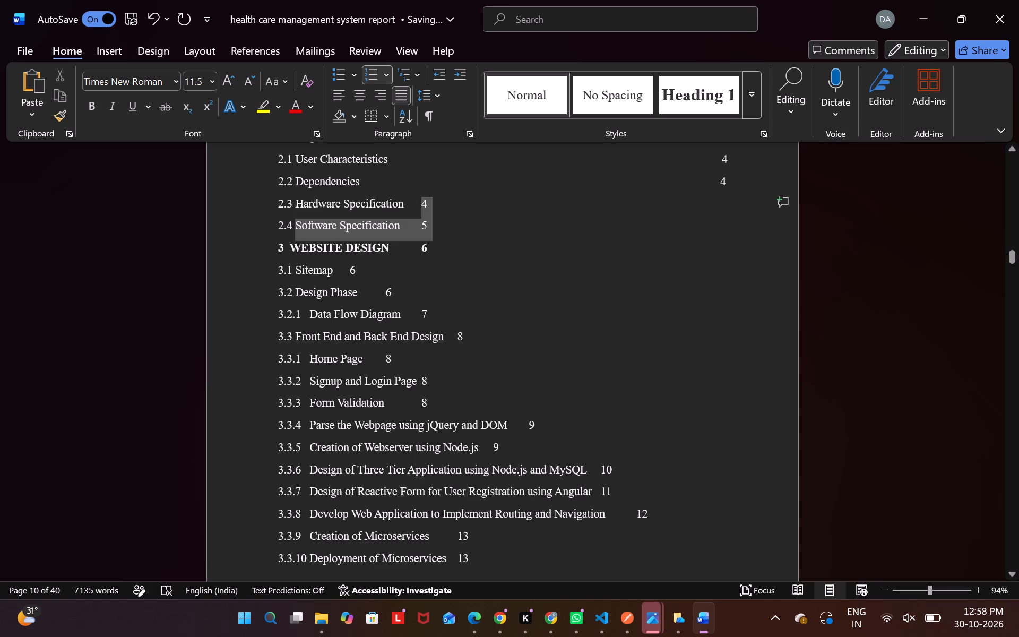
{"action": "left_click_drag", "start_coordinate": [425, 232], "coordinate": [420, 210]}
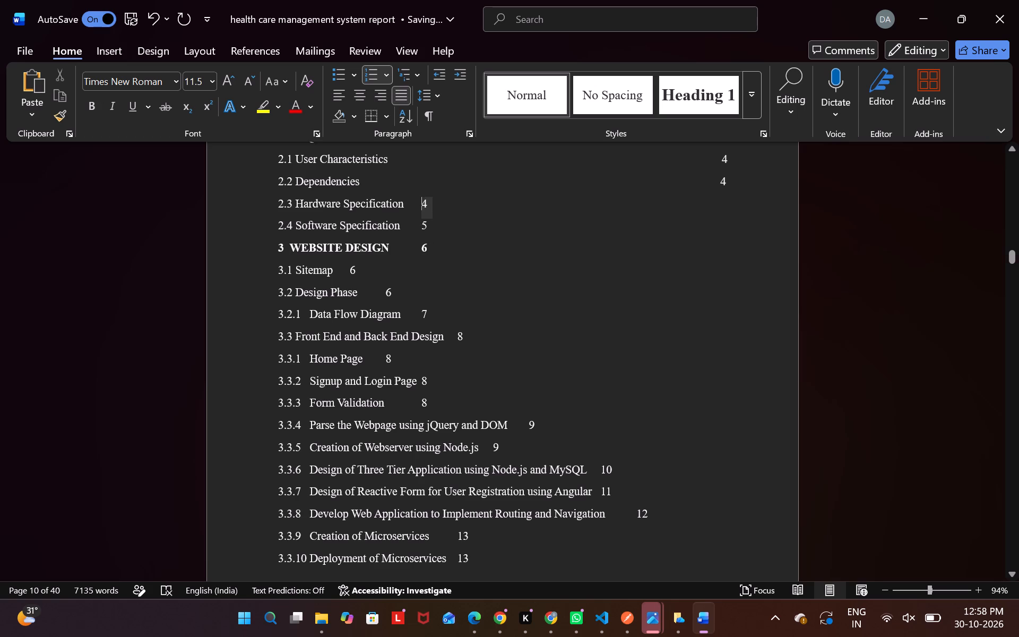
{"action": "key", "text": "space"}
{"action": "key", "text": "space"}
{"action": "key", "text": "space"}
{"action": "key", "text": "space"}
{"action": "key", "text": "space"}
{"action": "key", "text": "space"}
{"action": "key", "text": "space"}
{"action": "key", "text": "space"}
{"action": "key", "text": "space"}
{"action": "key", "text": "space"}
{"action": "key", "text": "space"}
{"action": "key", "text": "space"}
{"action": "key", "text": "space"}
{"action": "key", "text": "space"}
{"action": "key", "text": "space"}
{"action": "key", "text": "space"}
{"action": "key", "text": "space"}
{"action": "key", "text": "space"}
{"action": "key", "text": "space"}
{"action": "key", "text": "space"}
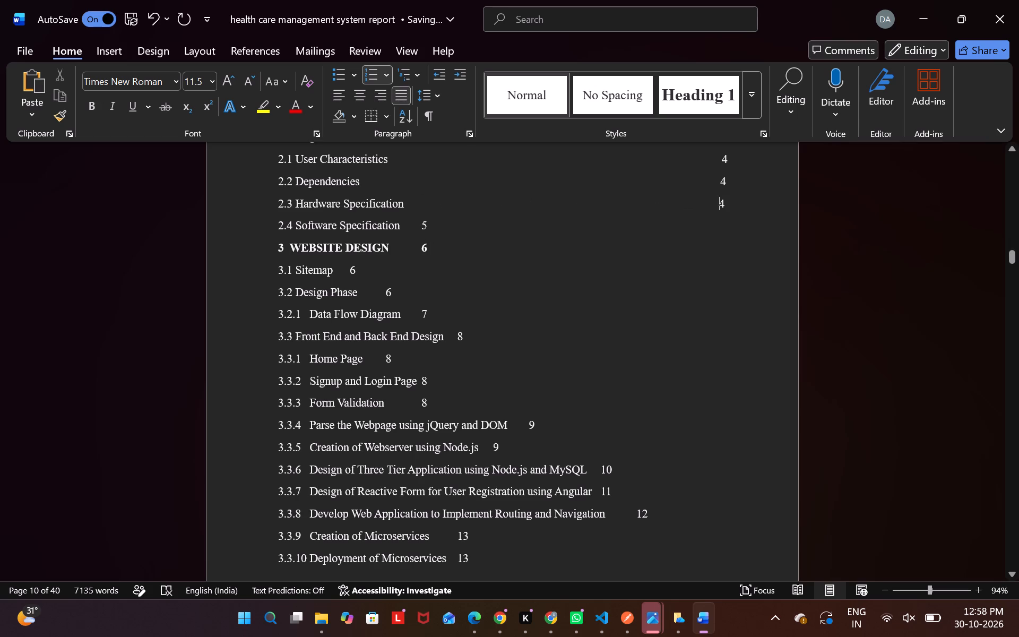
Align the page number of the "2.4 Software Specification" contents entry under the 2.3 entry's page number using spaces.
{"action": "left_click", "coordinate": [420, 223]}
{"action": "key", "text": "space"}
{"action": "key", "text": "space"}
{"action": "key", "text": "space"}
{"action": "key", "text": "space"}
{"action": "key", "text": "space"}
{"action": "key", "text": "space"}
{"action": "key", "text": "space"}
{"action": "key", "text": "space"}
{"action": "key", "text": "space"}
{"action": "key", "text": "space"}
{"action": "key", "text": "space"}
{"action": "key", "text": "space"}
{"action": "key", "text": "space"}
{"action": "key", "text": "space"}
{"action": "key", "text": "space"}
{"action": "key", "text": "space"}
{"action": "key", "text": "space"}
{"action": "key", "text": "space"}
{"action": "key", "text": "space"}
{"action": "key", "text": "space"}
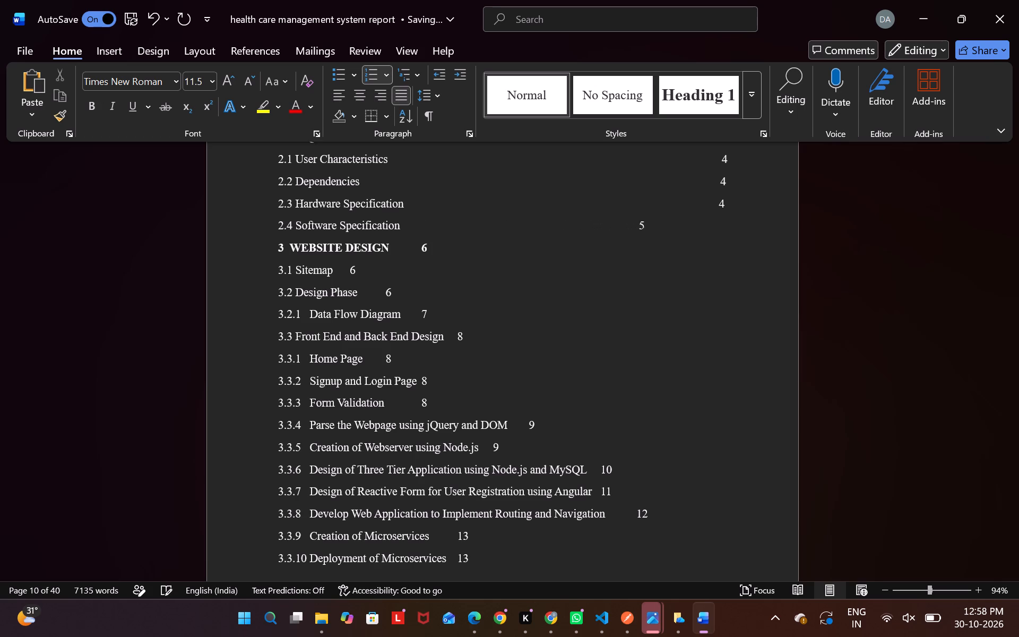
{"action": "key", "text": "space"}
{"action": "key", "text": "space"}
{"action": "key", "text": "space"}
{"action": "key", "text": "space"}
{"action": "key", "text": "space"}
{"action": "key", "text": "space"}
{"action": "key", "text": "space"}
{"action": "key", "text": "space"}
{"action": "key", "text": "space"}
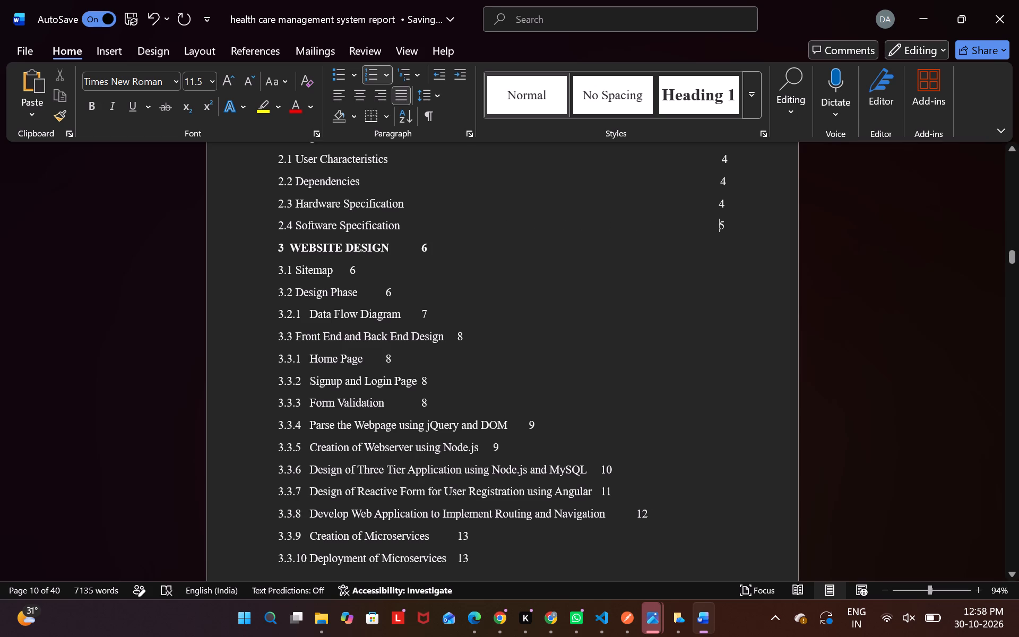
Align the page number of the "3 WEBSITE DESIGN" contents entry with the page-number column above using spaces.
{"action": "left_click", "coordinate": [416, 249]}
{"action": "key", "text": "space"}
{"action": "key", "text": "space"}
{"action": "key", "text": "space"}
{"action": "key", "text": "space"}
{"action": "key", "text": "space"}
{"action": "key", "text": "space"}
{"action": "key", "text": "space"}
{"action": "key", "text": "space"}
{"action": "key", "text": "space"}
{"action": "key", "text": "space"}
{"action": "key", "text": "space"}
{"action": "key", "text": "space"}
{"action": "key", "text": "space"}
{"action": "key", "text": "space"}
{"action": "key", "text": "space"}
{"action": "key", "text": "space"}
{"action": "key", "text": "space"}
{"action": "key", "text": "space"}
{"action": "key", "text": "space"}
{"action": "key", "text": "space"}
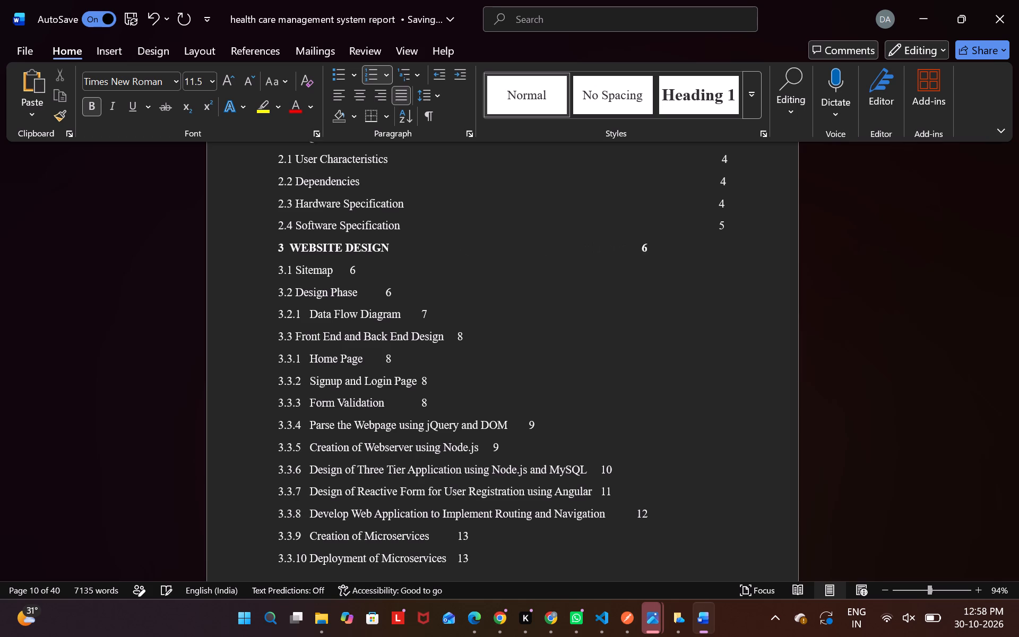
{"action": "key", "text": "space"}
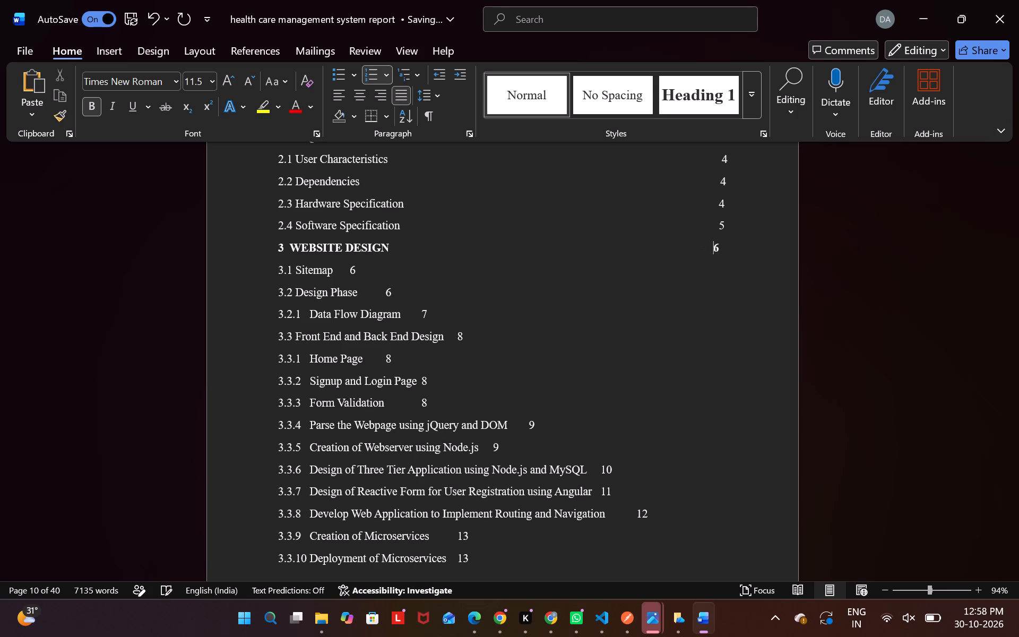
Align the page number of the "3.1 Sitemap" contents entry roughly under the "3 WEBSITE DESIGN" page number using spaces.
{"action": "left_click", "coordinate": [348, 272]}
{"action": "key", "text": "space"}
{"action": "key", "text": "space"}
{"action": "key", "text": "space"}
{"action": "key", "text": "space"}
{"action": "key", "text": "space"}
{"action": "key", "text": "space"}
{"action": "key", "text": "space"}
{"action": "key", "text": "space"}
{"action": "key", "text": "space"}
{"action": "key", "text": "space"}
{"action": "key", "text": "space"}
{"action": "key", "text": "space"}
{"action": "key", "text": "space"}
{"action": "key", "text": "space"}
{"action": "key", "text": "space"}
{"action": "key", "text": "space"}
{"action": "key", "text": "space"}
{"action": "key", "text": "space"}
{"action": "key", "text": "space"}
{"action": "key", "text": "space"}
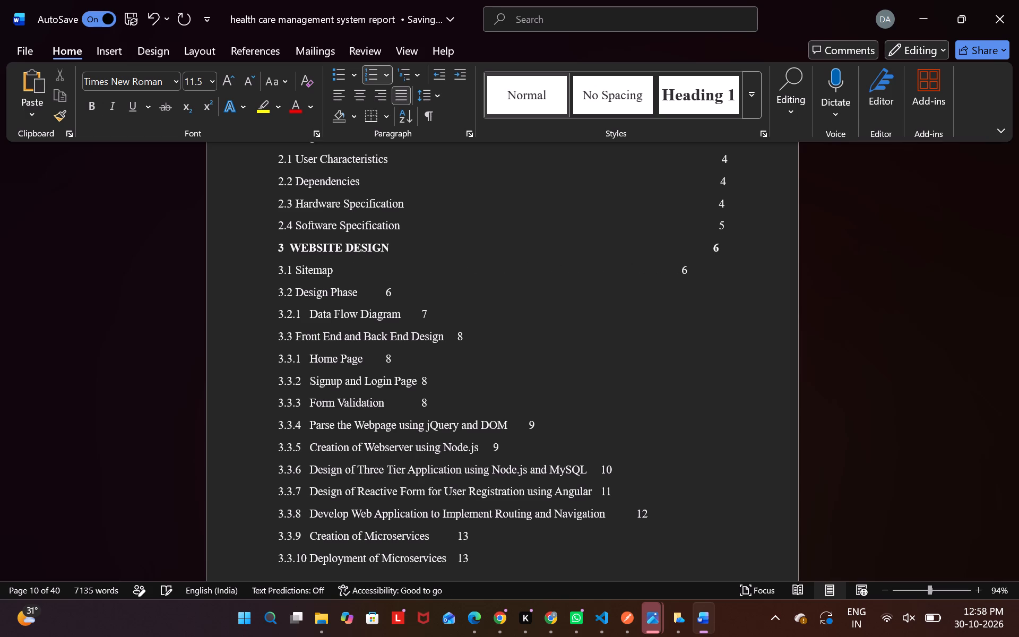
{"action": "key", "text": "space"}
{"action": "key", "text": "space"}
{"action": "key", "text": "space"}
{"action": "key", "text": "space"}
Review the Table of Contents alignment and the front-matter pages before it, back to the declaration's signature blocks.
{"action": "scroll", "coordinate": [353, 312], "scroll_direction": "up", "scroll_amount": 1}
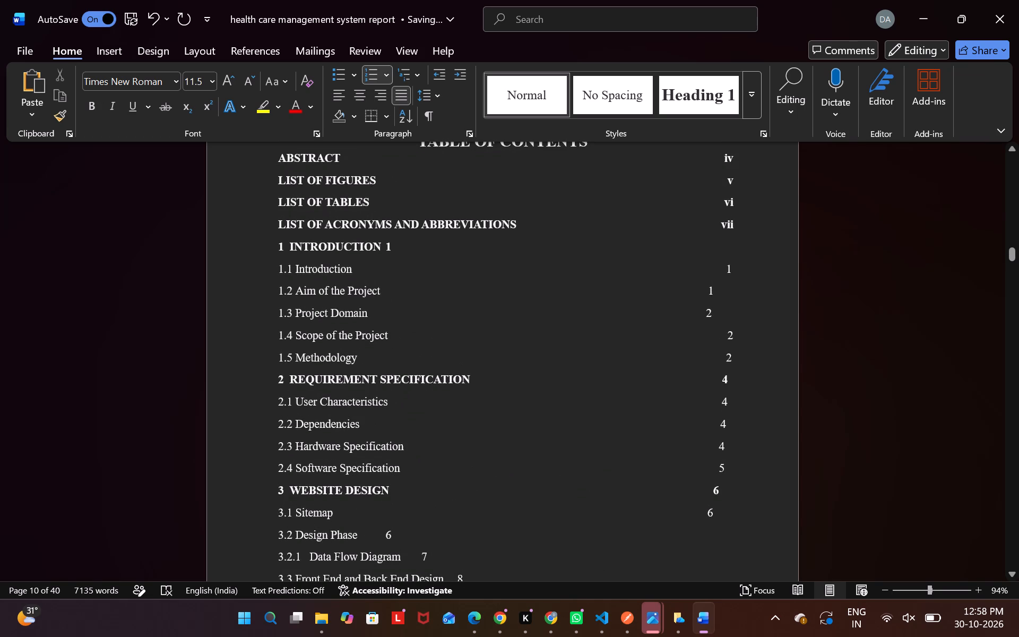
{"action": "scroll", "coordinate": [353, 312], "scroll_direction": "up", "scroll_amount": 2}
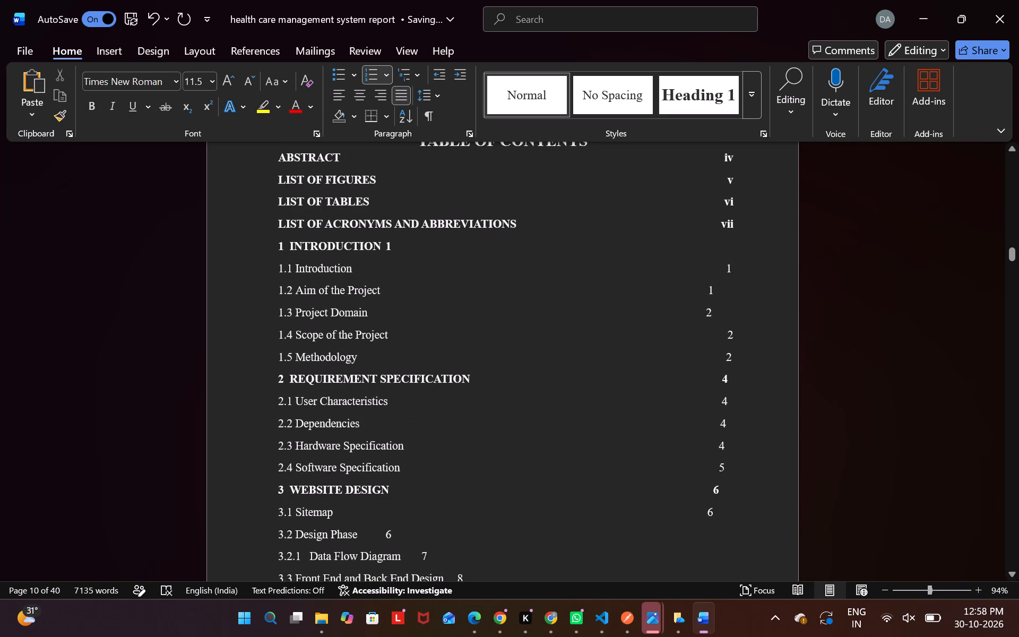
{"action": "scroll", "coordinate": [394, 271], "scroll_direction": "up", "scroll_amount": 5}
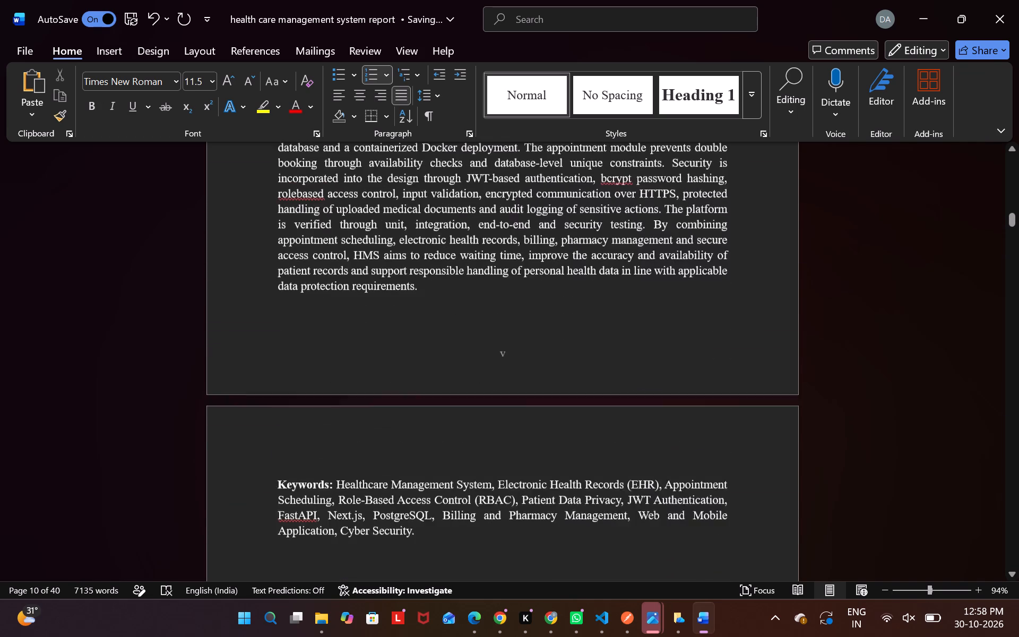
{"action": "scroll", "coordinate": [394, 271], "scroll_direction": "up", "scroll_amount": 4}
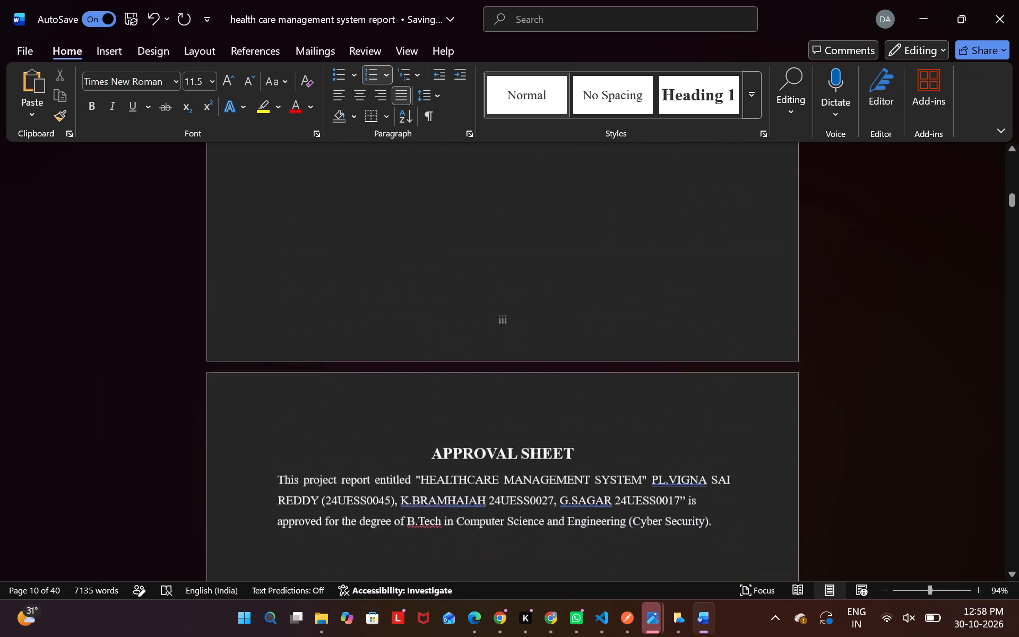
{"action": "scroll", "coordinate": [394, 271], "scroll_direction": "up", "scroll_amount": 3}
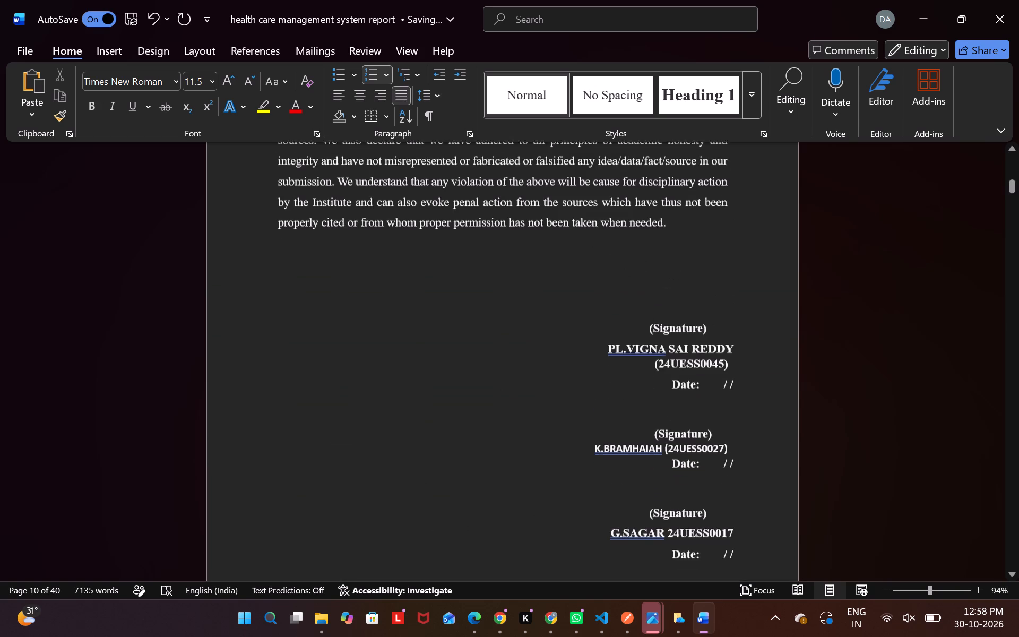
Rename the document as "health care management system report new".
{"action": "left_click", "coordinate": [308, 21]}
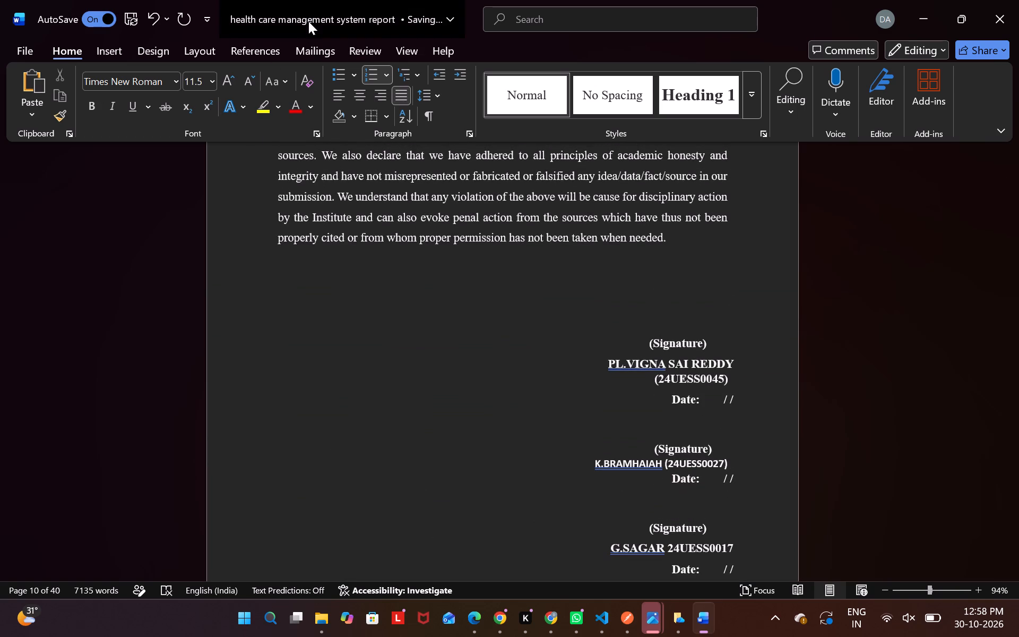
{"action": "left_click", "coordinate": [400, 88]}
{"action": "type", "text": "new"}
{"action": "key", "text": "space"}
{"action": "left_click", "coordinate": [197, 291]}
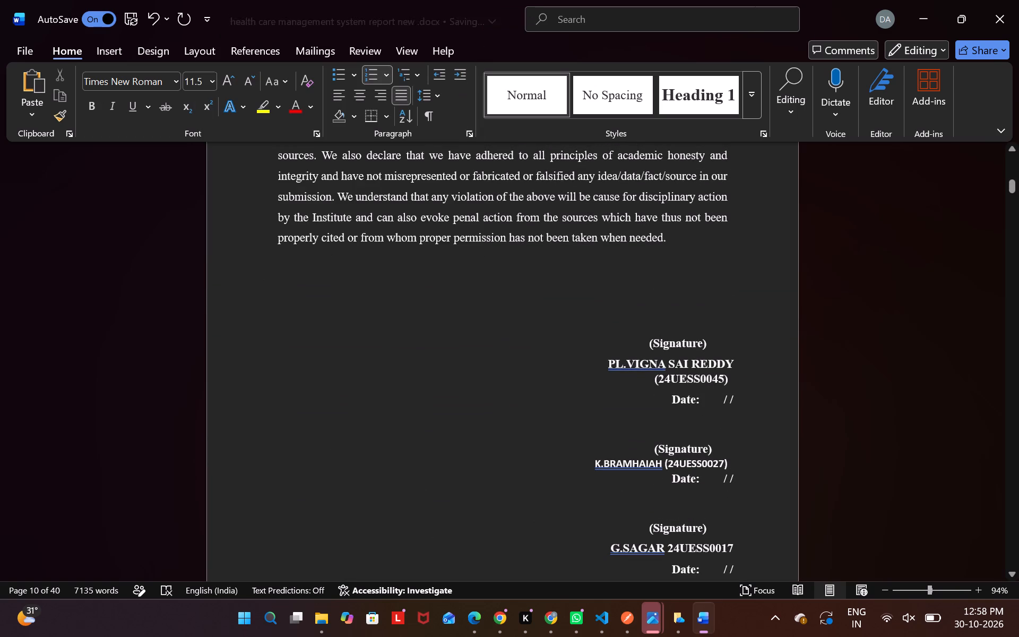
Close the Word document and minimise the OneDrive deletion prompt without choosing to keep or delete the items.
{"action": "left_click", "coordinate": [993, 4]}
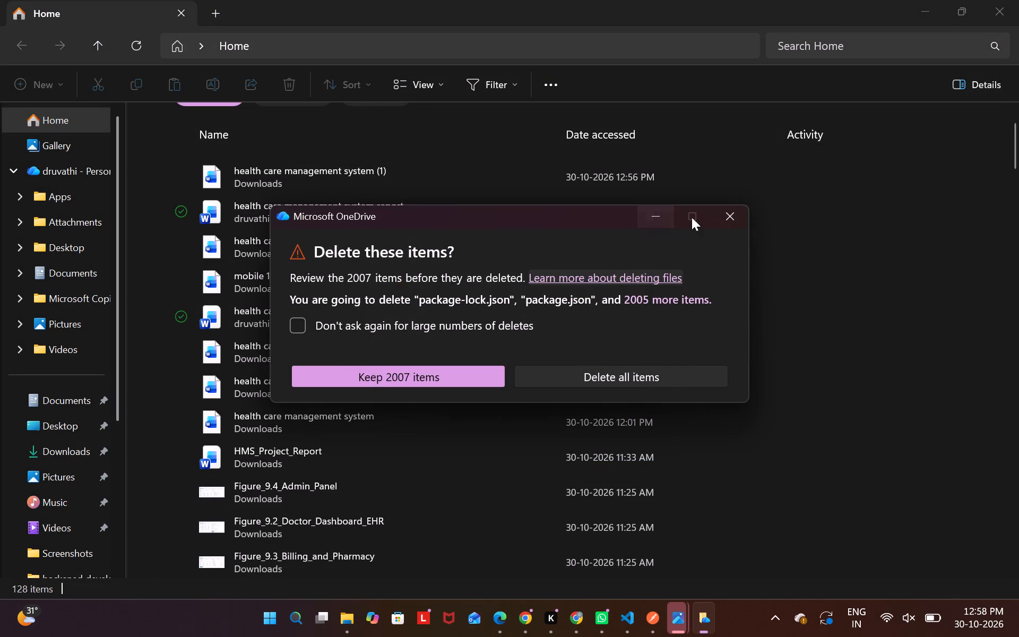
{"action": "left_click", "coordinate": [727, 224]}
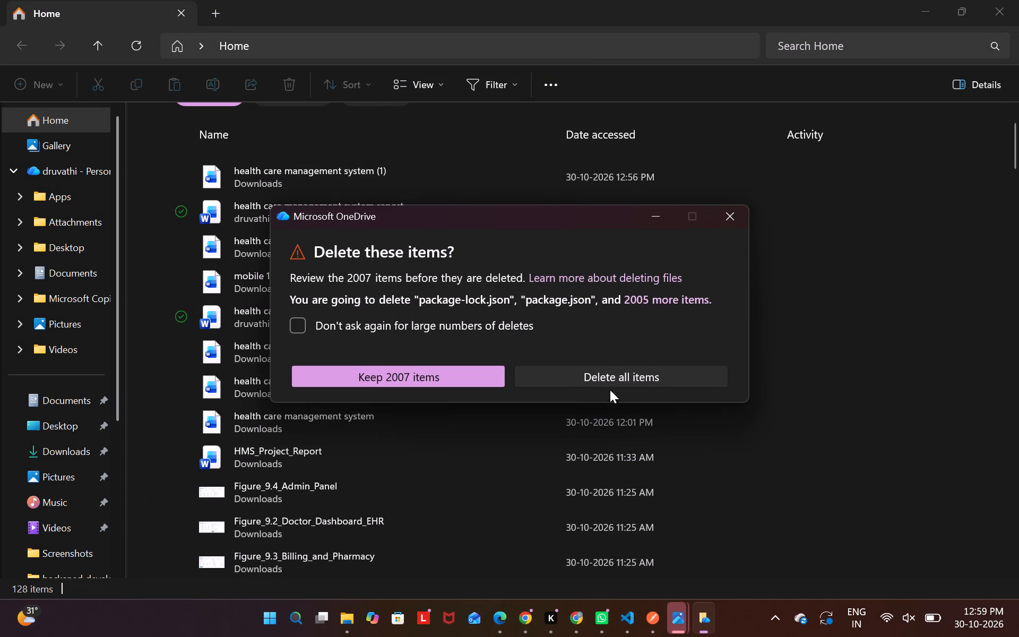
{"action": "left_click", "coordinate": [655, 213]}
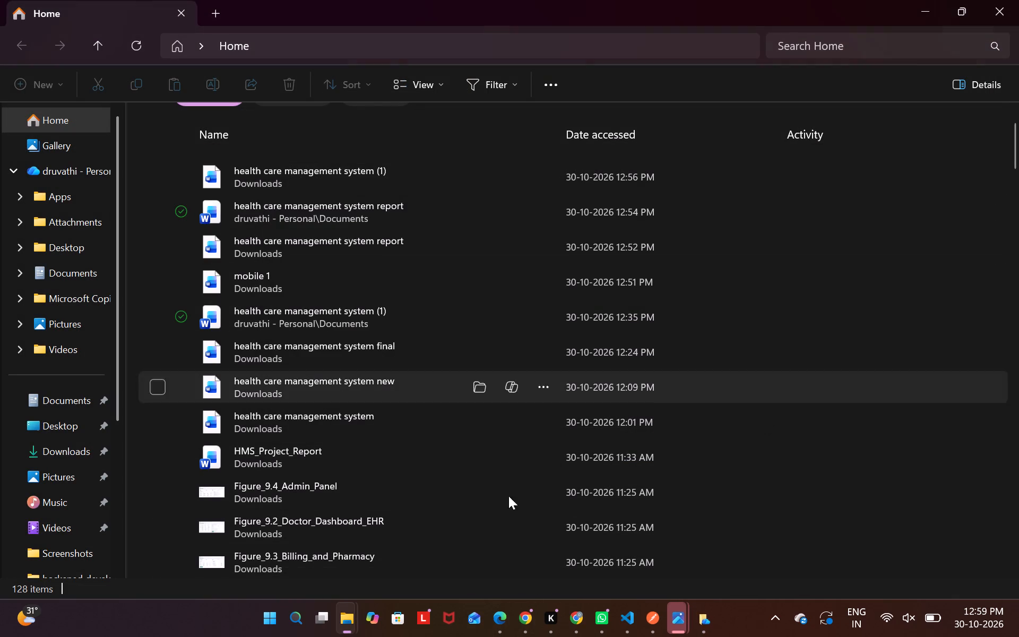
Switch to Chrome, close the earlier report PDF and return to iLovePDF's Convert WORD to PDF upload page.
{"action": "left_click", "coordinate": [536, 572]}
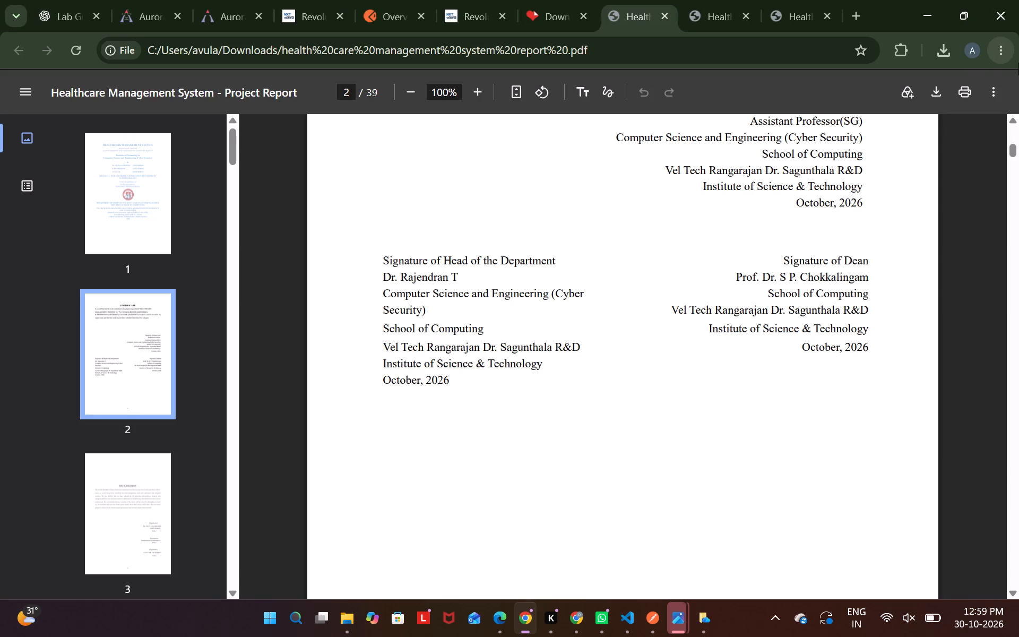
{"action": "scroll", "coordinate": [349, 212], "scroll_direction": "right", "scroll_amount": 4}
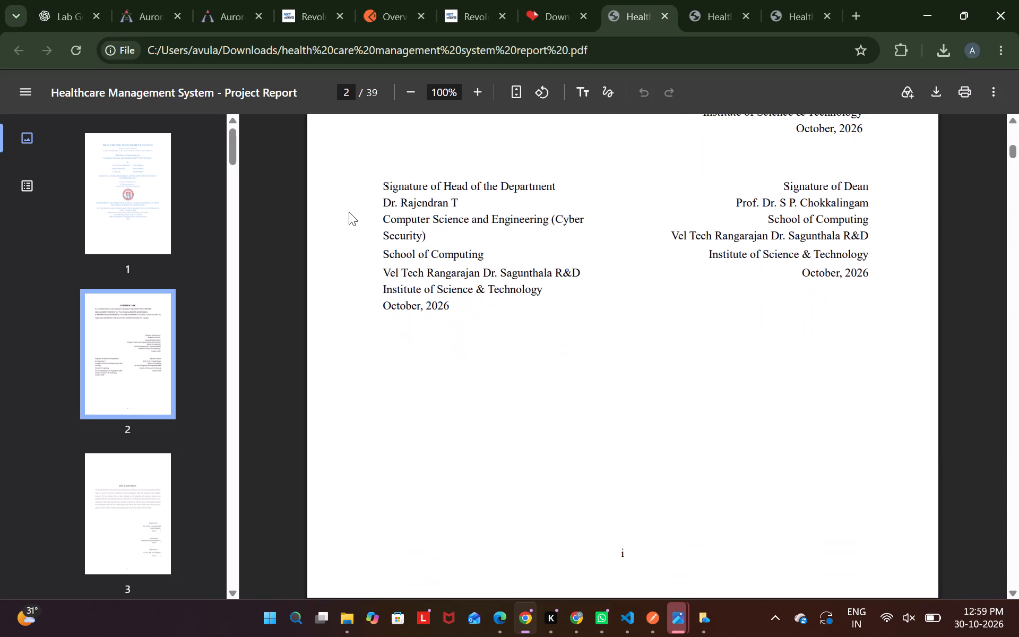
{"action": "left_click", "coordinate": [549, 1]}
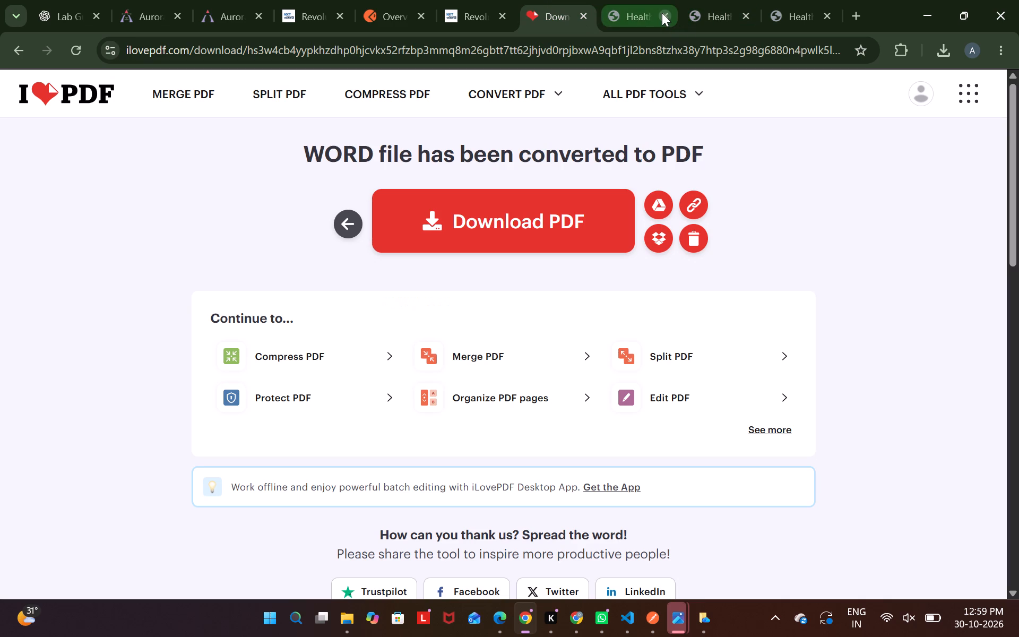
{"action": "left_click", "coordinate": [662, 13]}
{"action": "scroll", "coordinate": [77, 279], "scroll_direction": "right", "scroll_amount": 6}
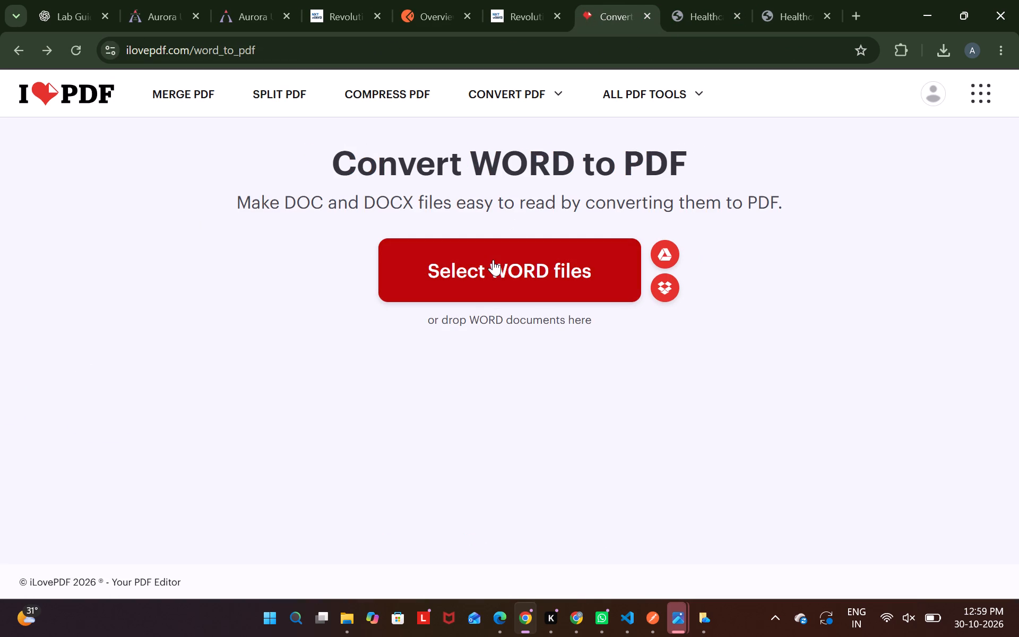
Search the Documents folder for "hea" with all file types shown and upload the most recently modified health care management system report.
{"action": "left_click", "coordinate": [493, 260]}
{"action": "left_click", "coordinate": [735, 12]}
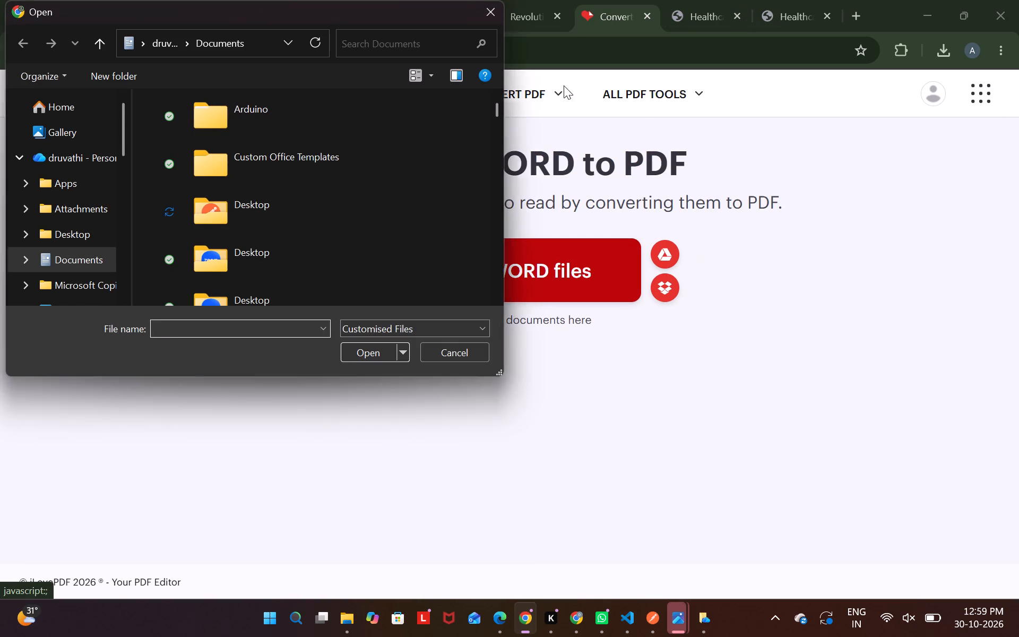
{"action": "left_click", "coordinate": [388, 323]}
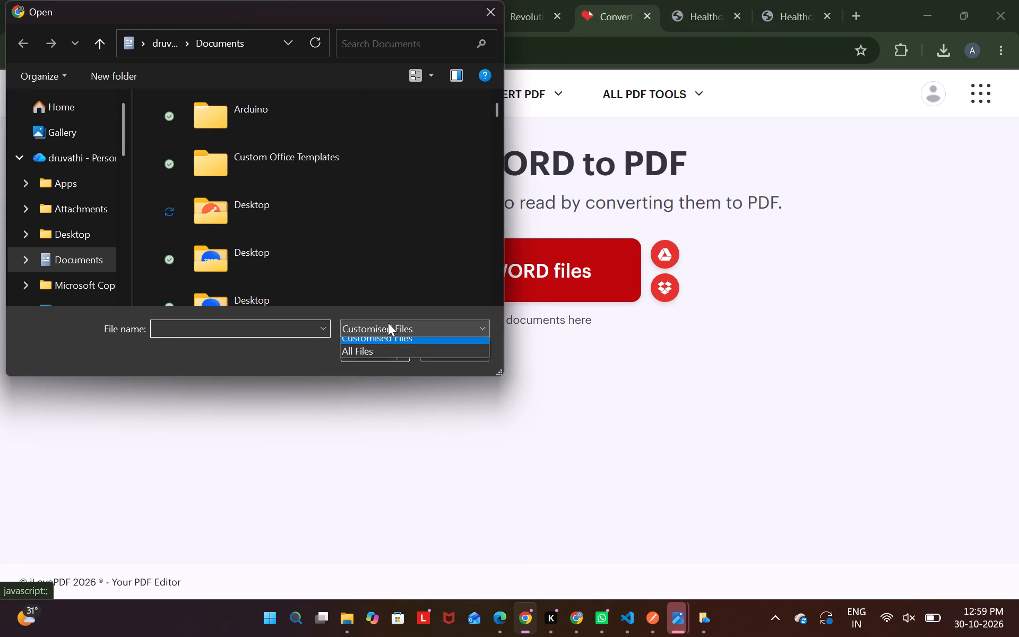
{"action": "left_click", "coordinate": [374, 352]}
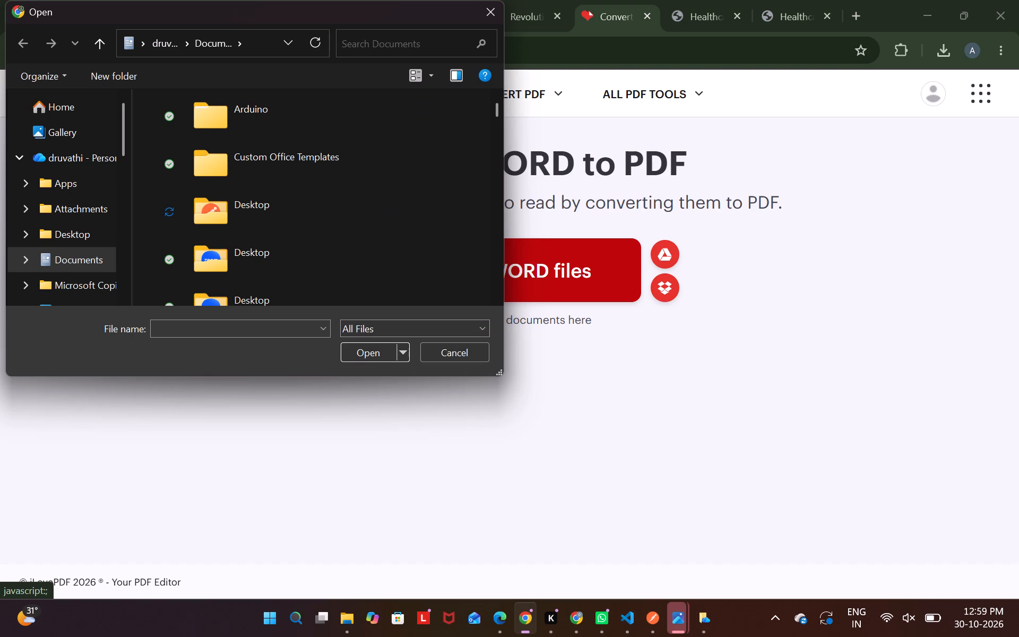
{"action": "left_click", "coordinate": [420, 45]}
{"action": "type", "text": "hea"}
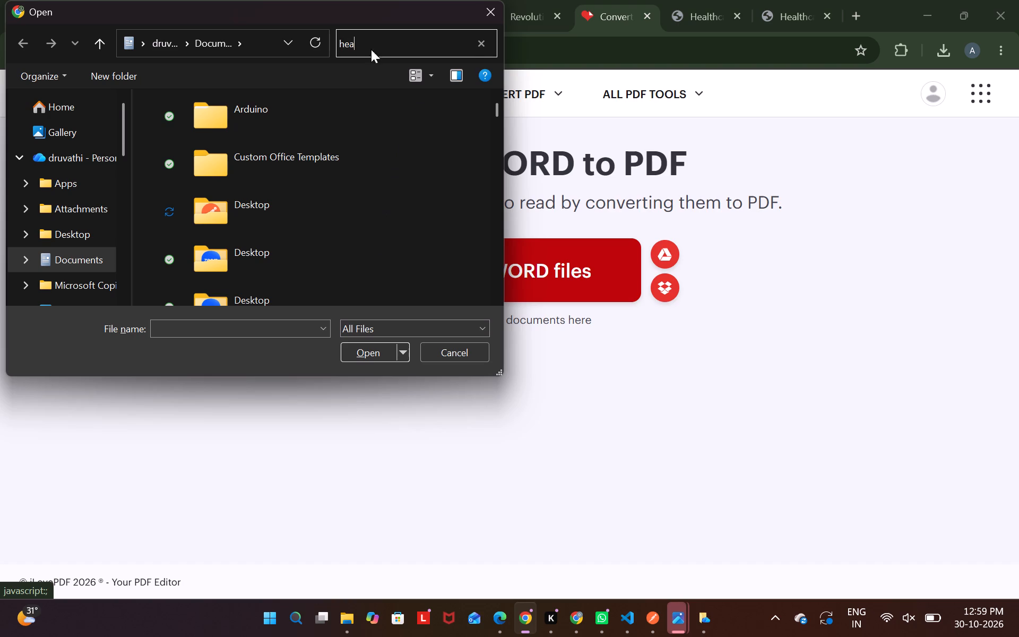
{"action": "left_click", "coordinate": [331, 118]}
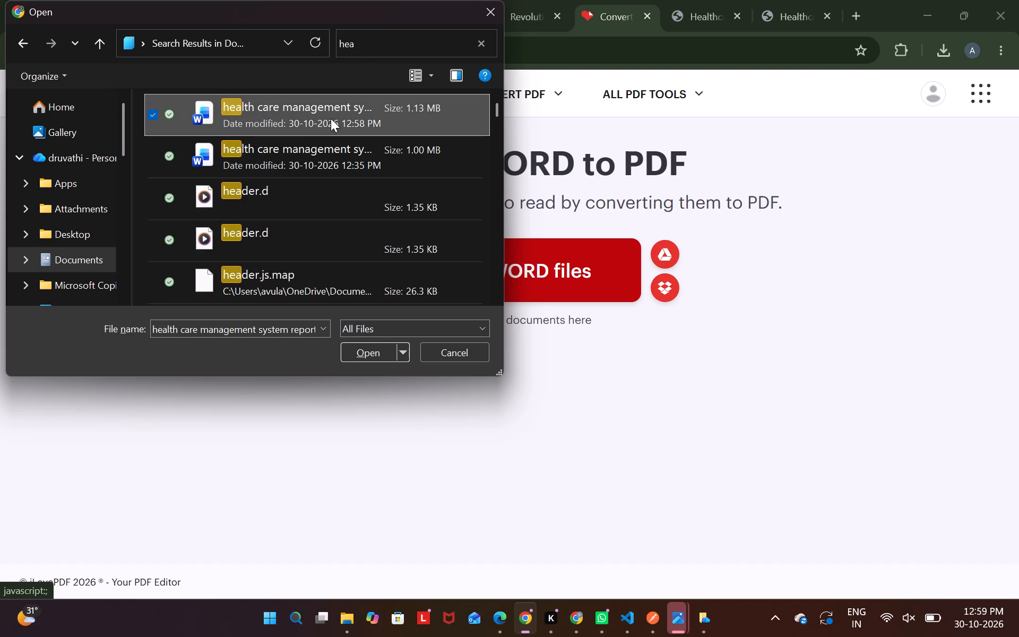
{"action": "left_click", "coordinate": [372, 355]}
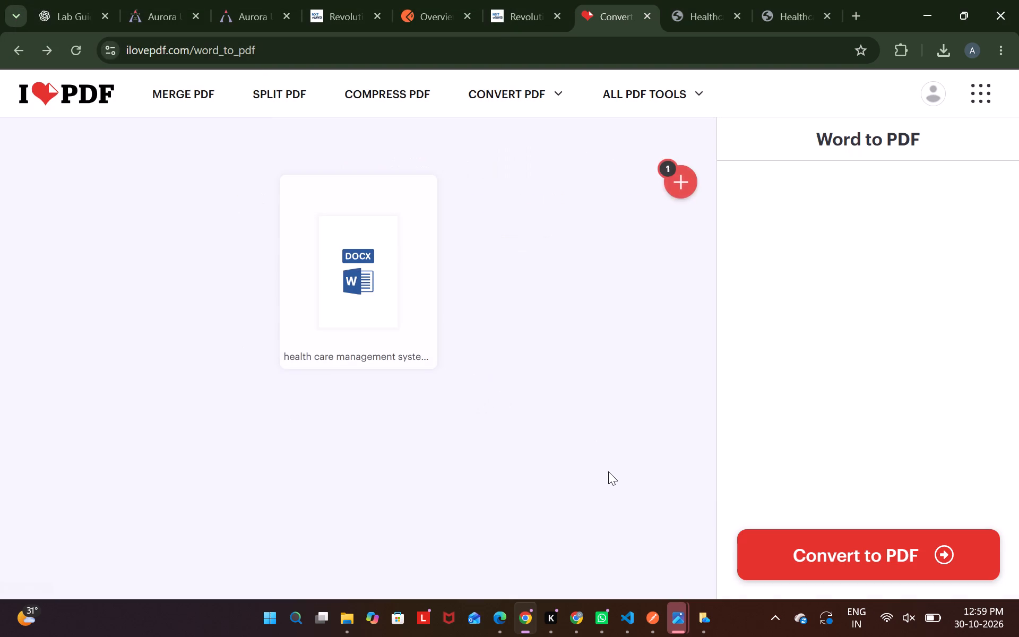
Convert the uploaded report to PDF and download the converted file.
{"action": "left_click", "coordinate": [848, 552]}
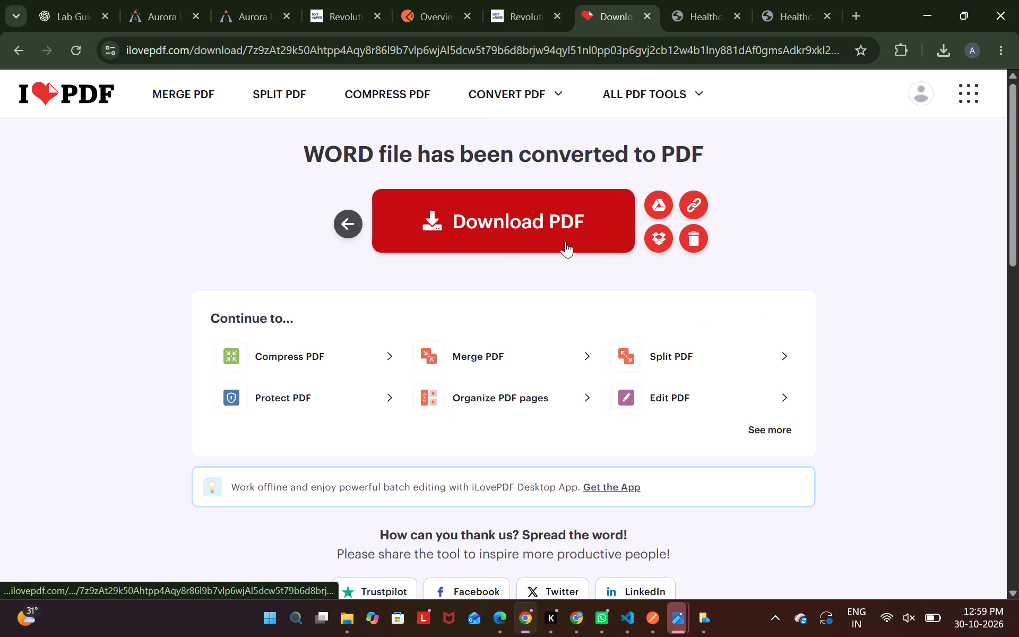
{"action": "left_click", "coordinate": [565, 242]}
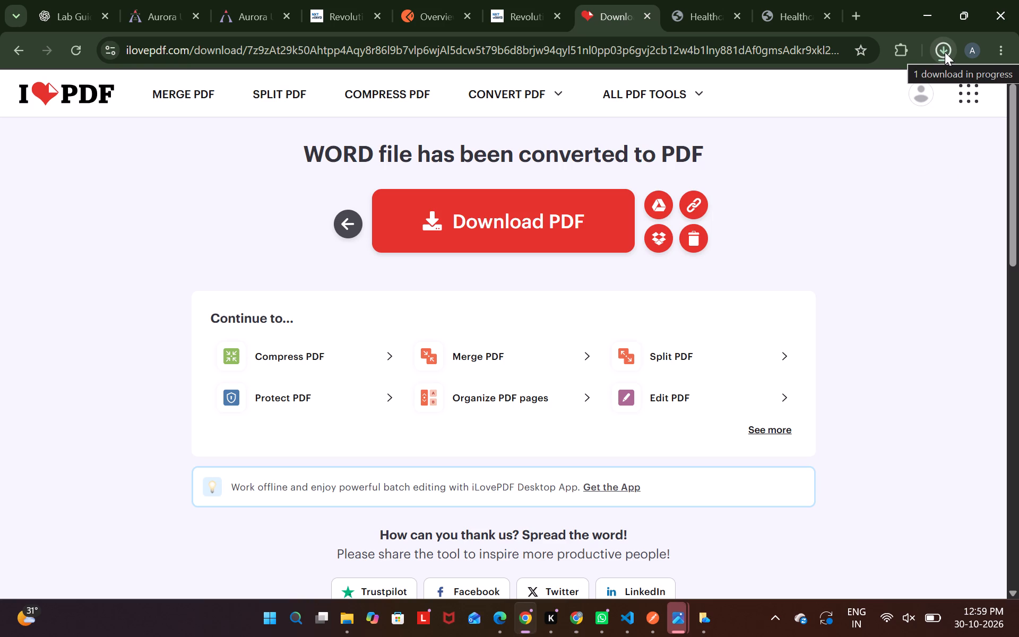
Open the browser's list of recent downloads.
{"action": "left_click", "coordinate": [945, 52]}
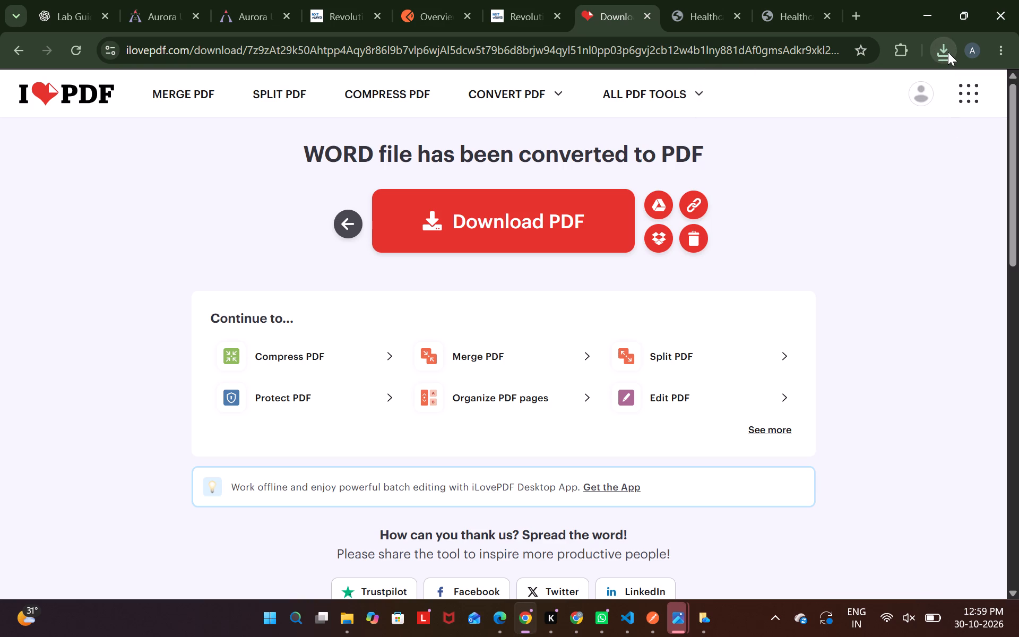
Open the newly downloaded report PDF and check its title page, certificate, declaration and approval sheet.
{"action": "left_click", "coordinate": [948, 52]}
{"action": "left_click", "coordinate": [826, 136]}
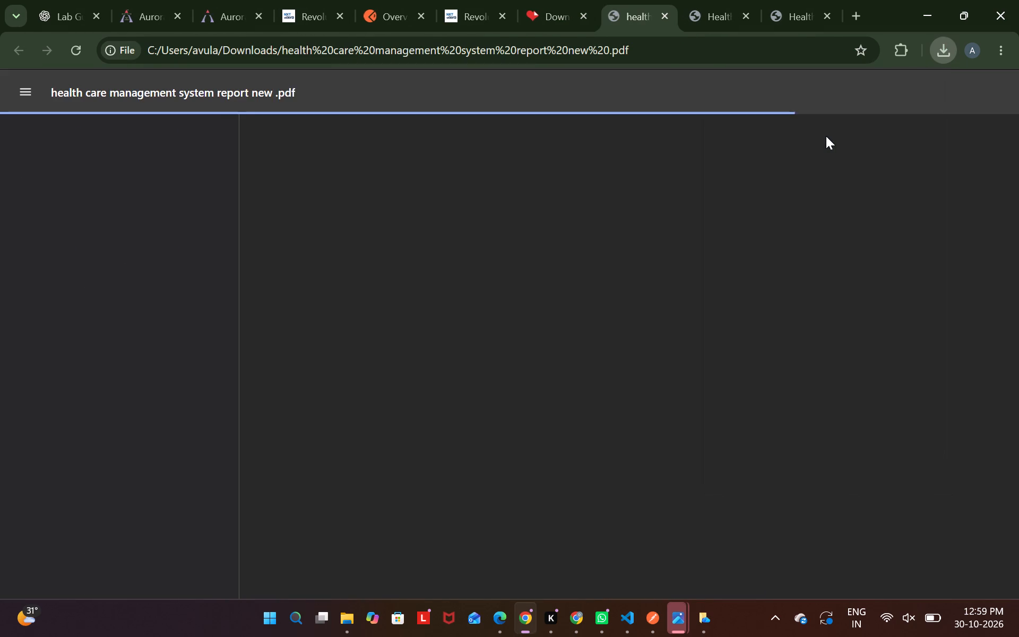
{"action": "scroll", "coordinate": [605, 331], "scroll_direction": "down", "scroll_amount": 1}
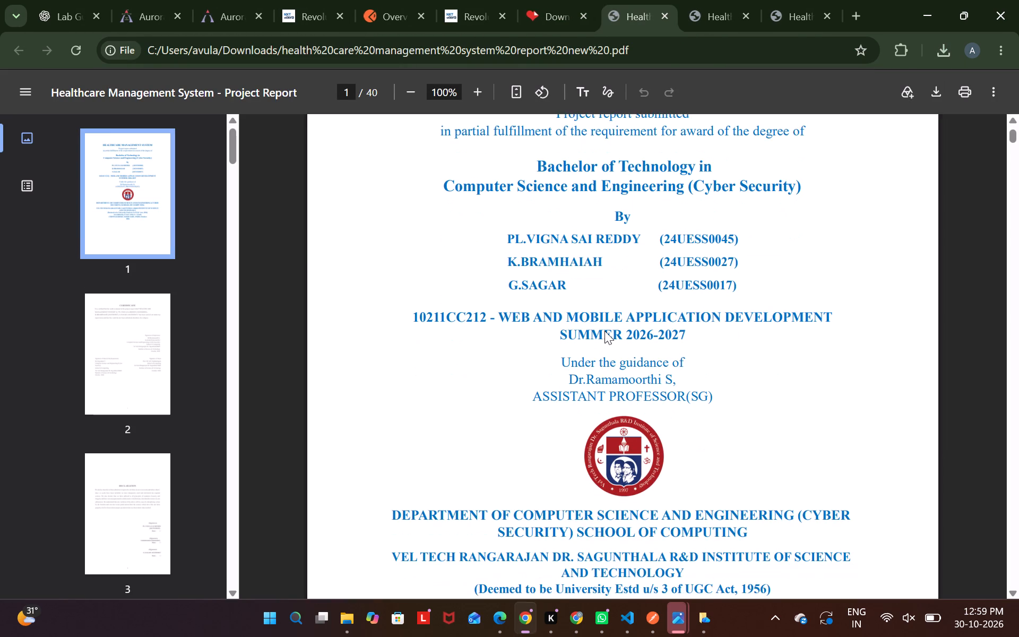
{"action": "scroll", "coordinate": [605, 331], "scroll_direction": "down", "scroll_amount": 4}
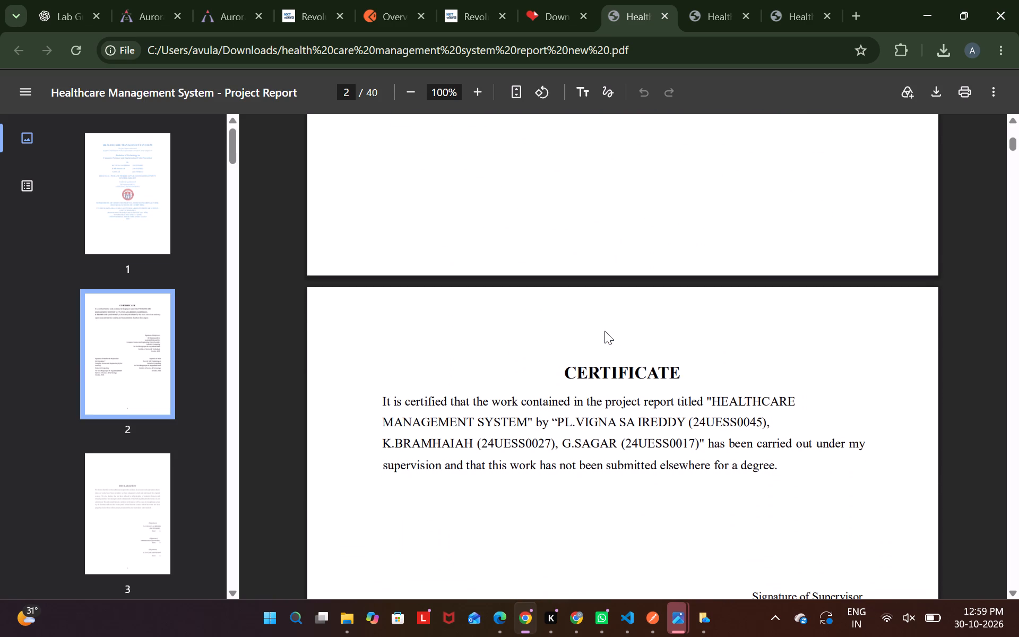
{"action": "scroll", "coordinate": [605, 331], "scroll_direction": "down", "scroll_amount": 4}
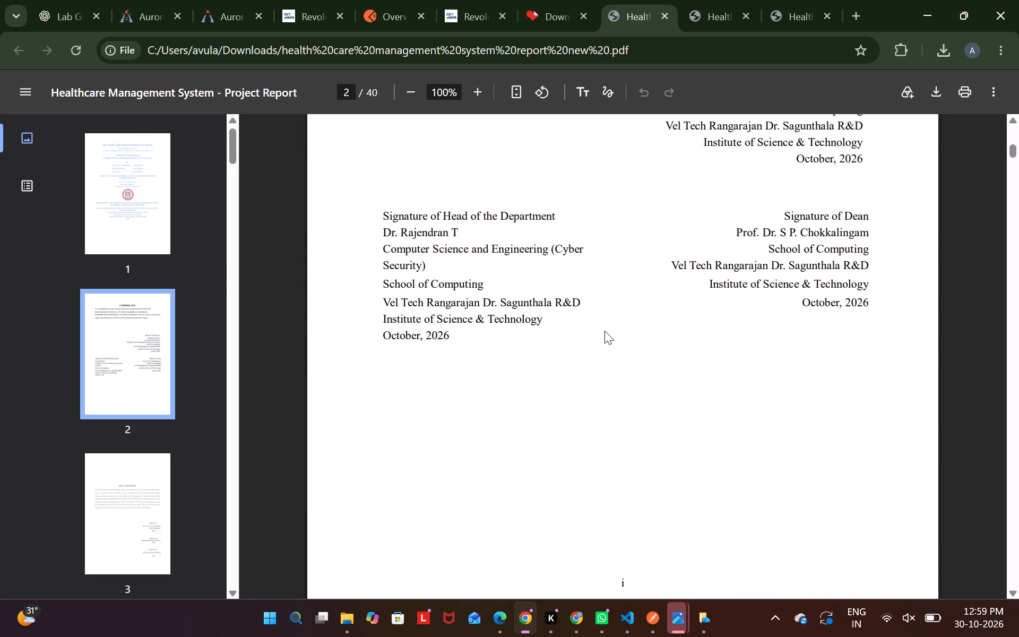
{"action": "scroll", "coordinate": [605, 331], "scroll_direction": "down", "scroll_amount": 4}
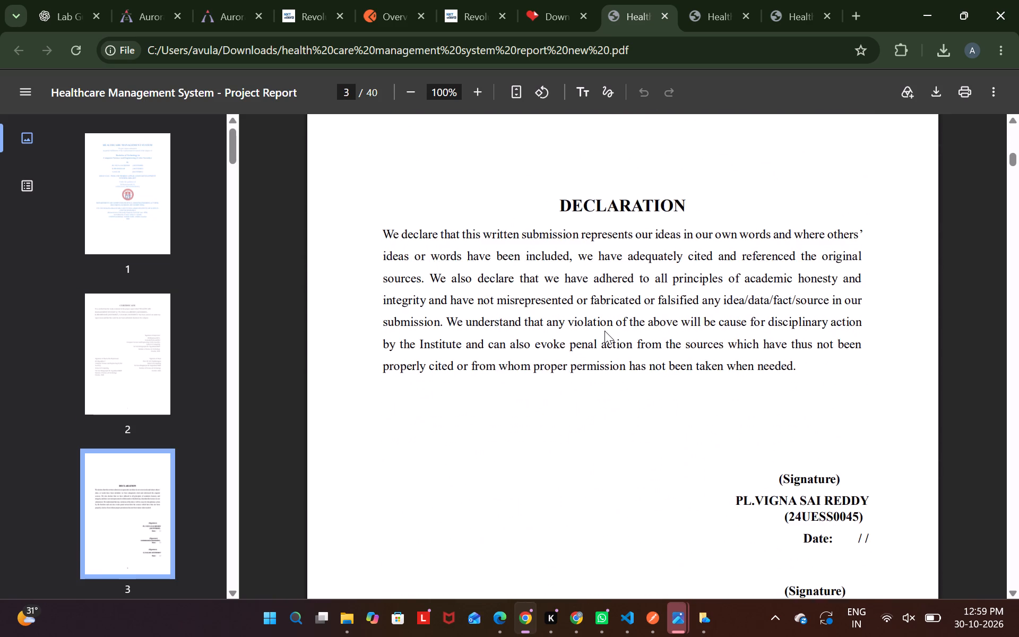
{"action": "scroll", "coordinate": [605, 331], "scroll_direction": "down", "scroll_amount": 4}
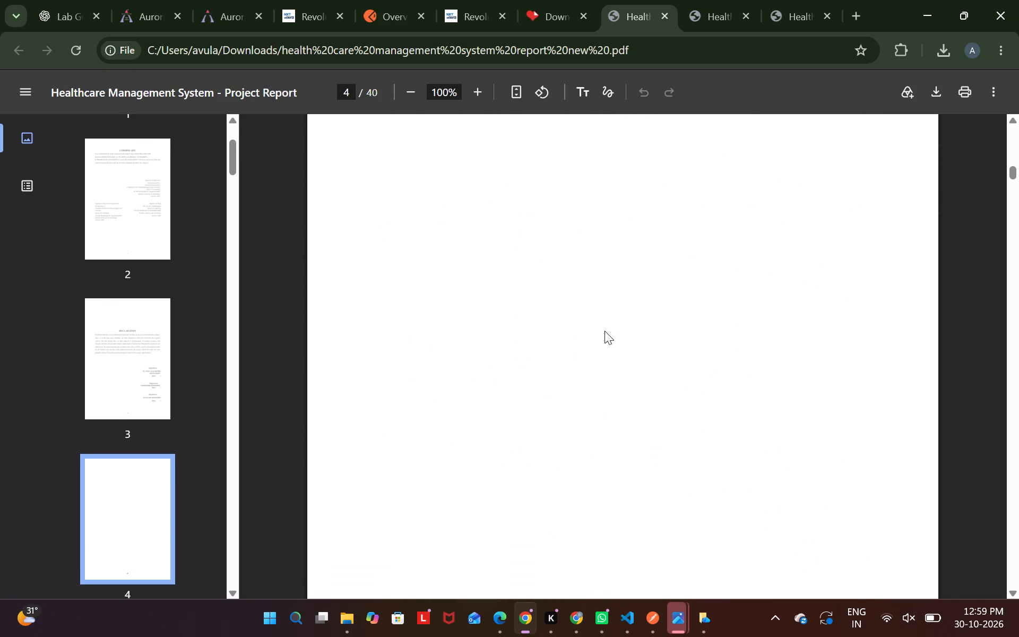
{"action": "scroll", "coordinate": [605, 331], "scroll_direction": "down", "scroll_amount": 2}
{"action": "scroll", "coordinate": [605, 331], "scroll_direction": "up", "scroll_amount": 4}
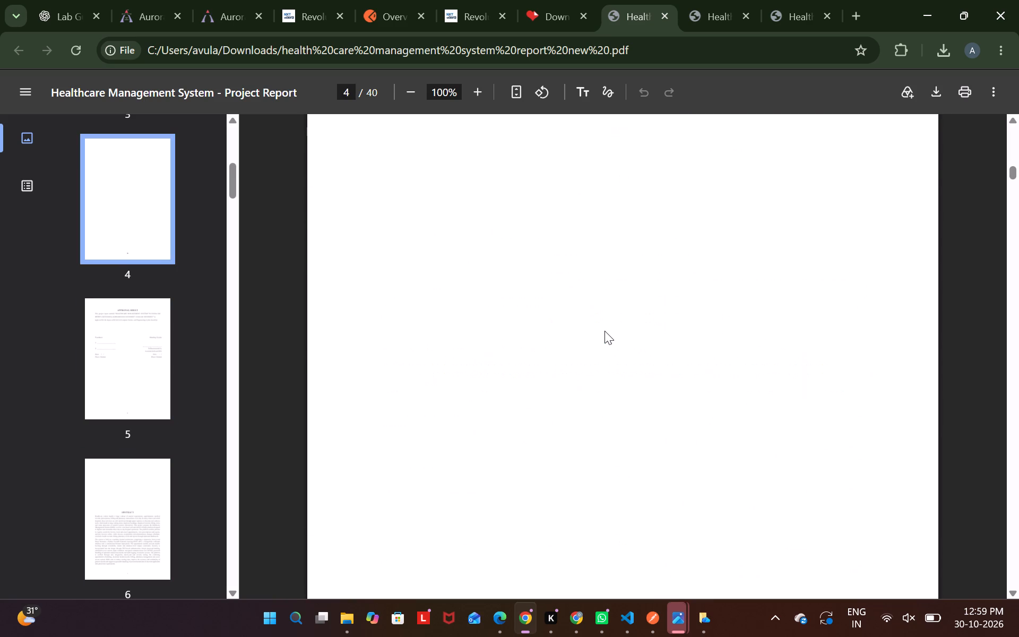
{"action": "scroll", "coordinate": [605, 331], "scroll_direction": "up", "scroll_amount": 4}
{"action": "scroll", "coordinate": [605, 331], "scroll_direction": "down", "scroll_amount": 2}
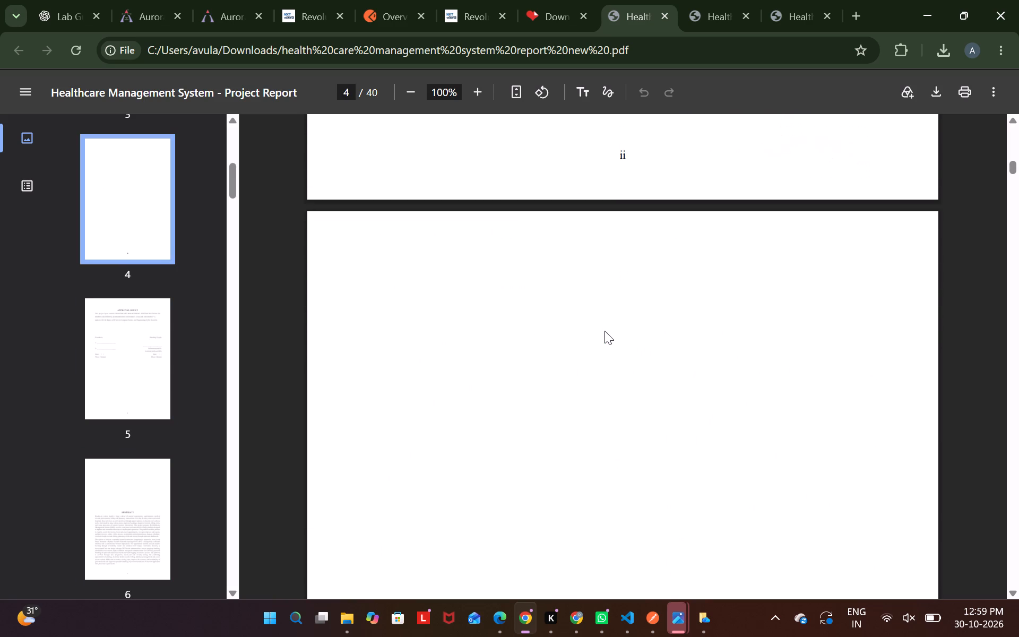
{"action": "scroll", "coordinate": [605, 331], "scroll_direction": "down", "scroll_amount": 3}
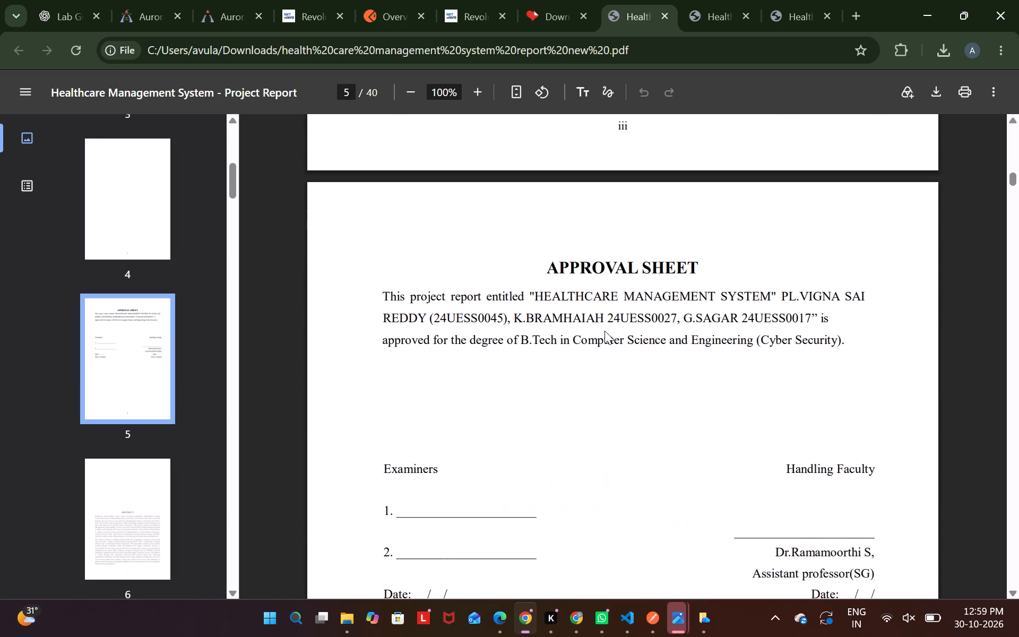
{"action": "scroll", "coordinate": [605, 331], "scroll_direction": "down", "scroll_amount": 1}
{"action": "scroll", "coordinate": [737, 344], "scroll_direction": "down", "scroll_amount": 3}
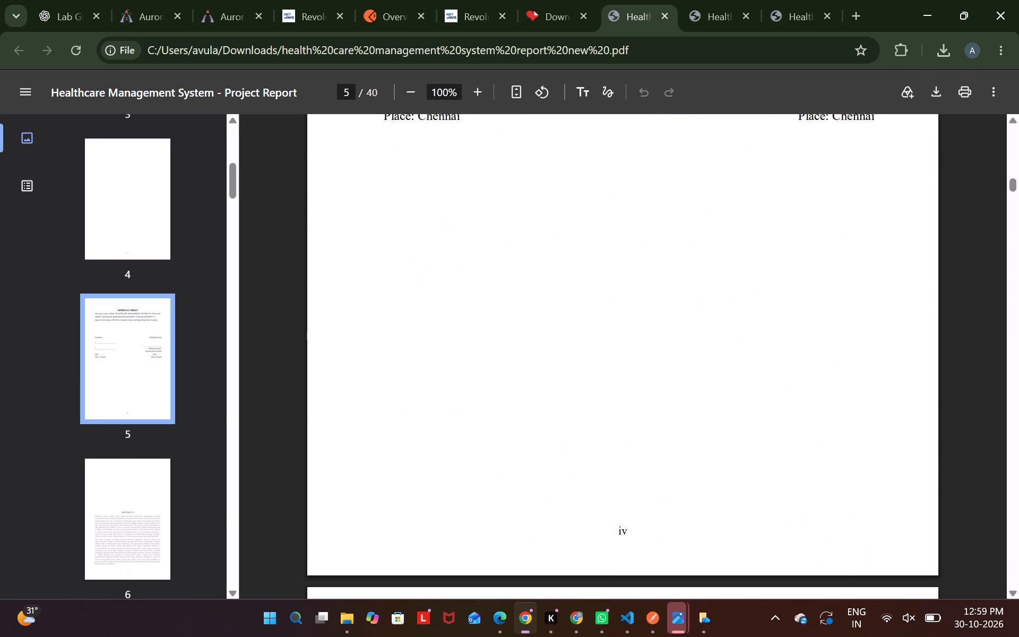
Review the report PDF's lists of figures and abbreviations, table of contents and opening chapters up to Chapter 3 Website Design.
{"action": "scroll", "coordinate": [737, 344], "scroll_direction": "down", "scroll_amount": 6}
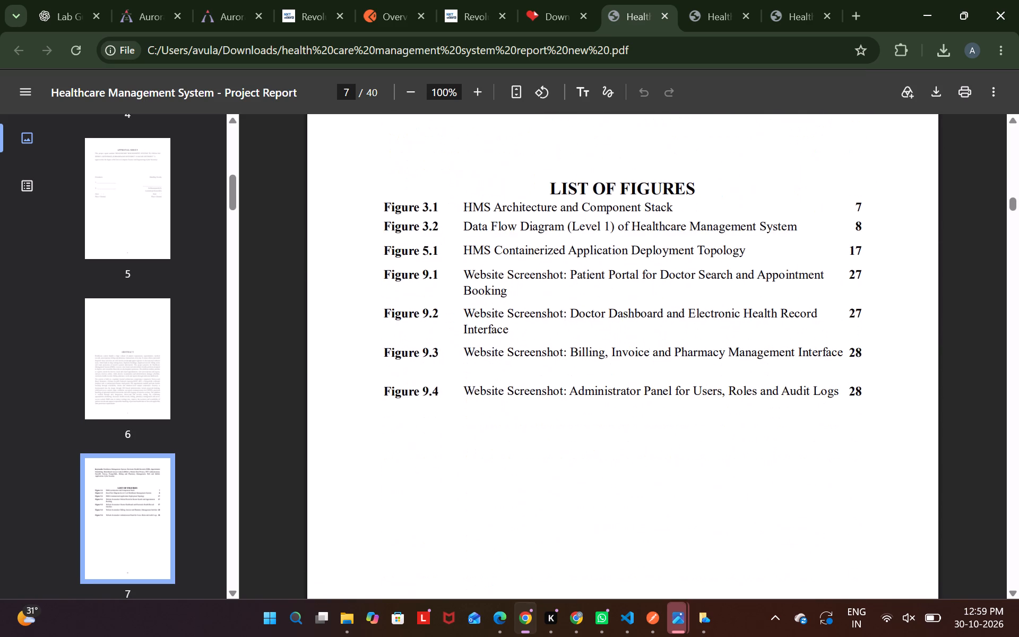
{"action": "scroll", "coordinate": [737, 344], "scroll_direction": "down", "scroll_amount": 6}
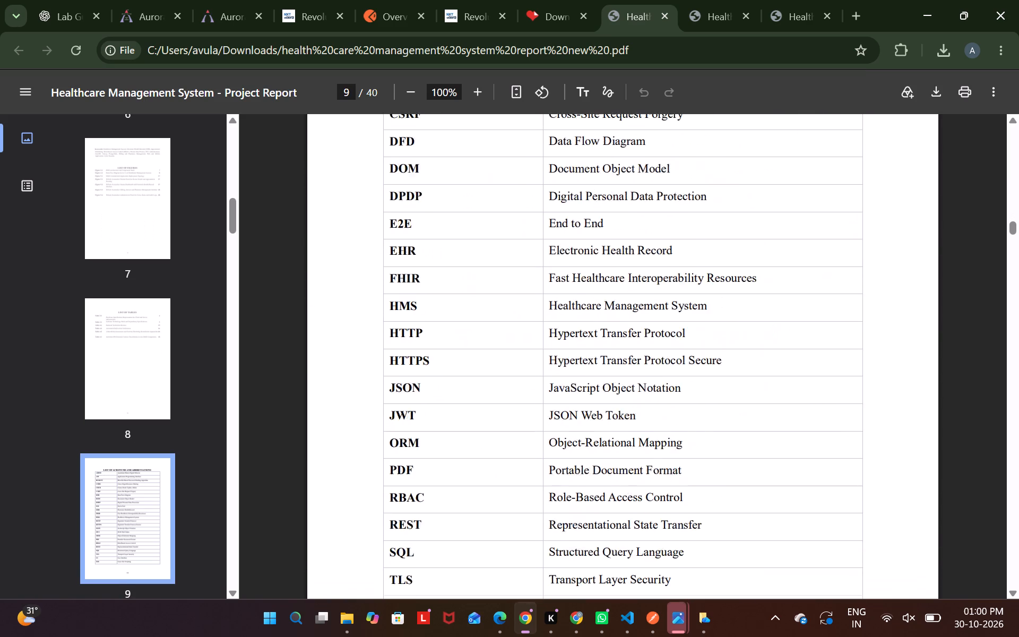
{"action": "scroll", "coordinate": [737, 344], "scroll_direction": "down", "scroll_amount": 5}
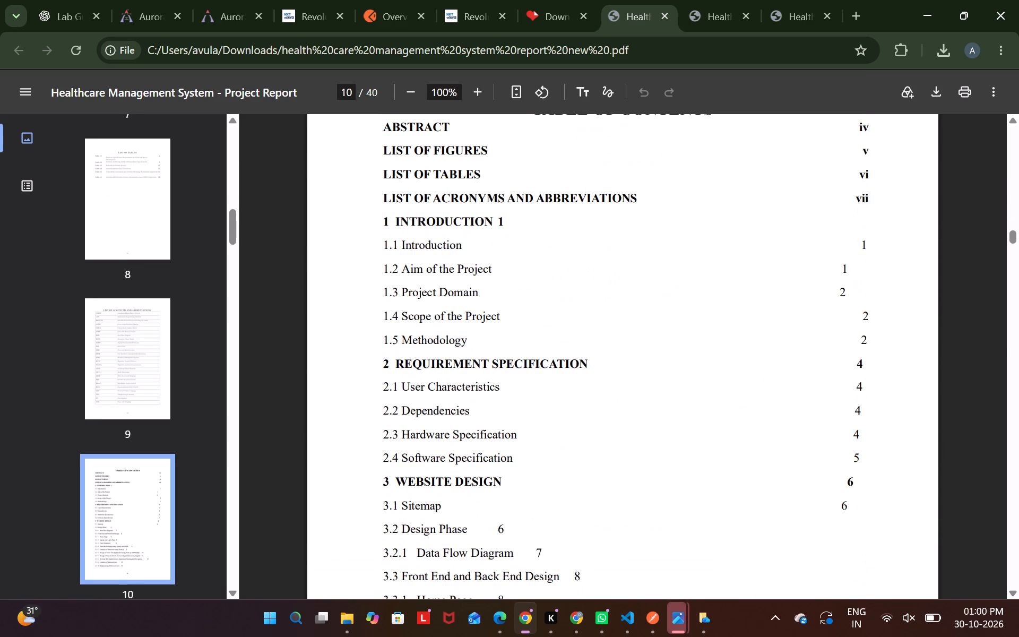
{"action": "scroll", "coordinate": [737, 344], "scroll_direction": "down", "scroll_amount": 5}
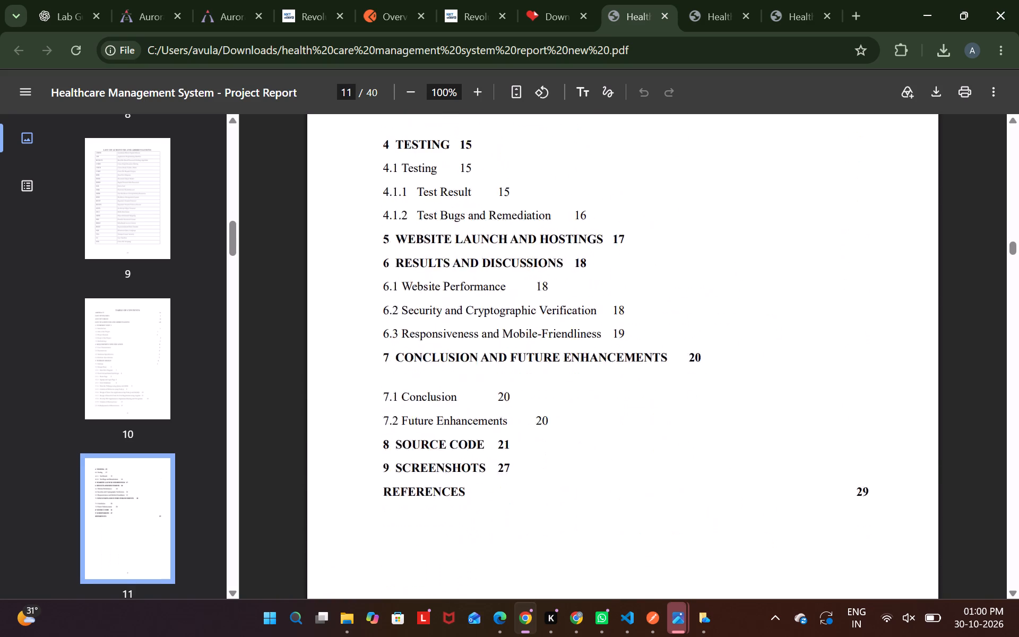
{"action": "scroll", "coordinate": [737, 344], "scroll_direction": "down", "scroll_amount": 6}
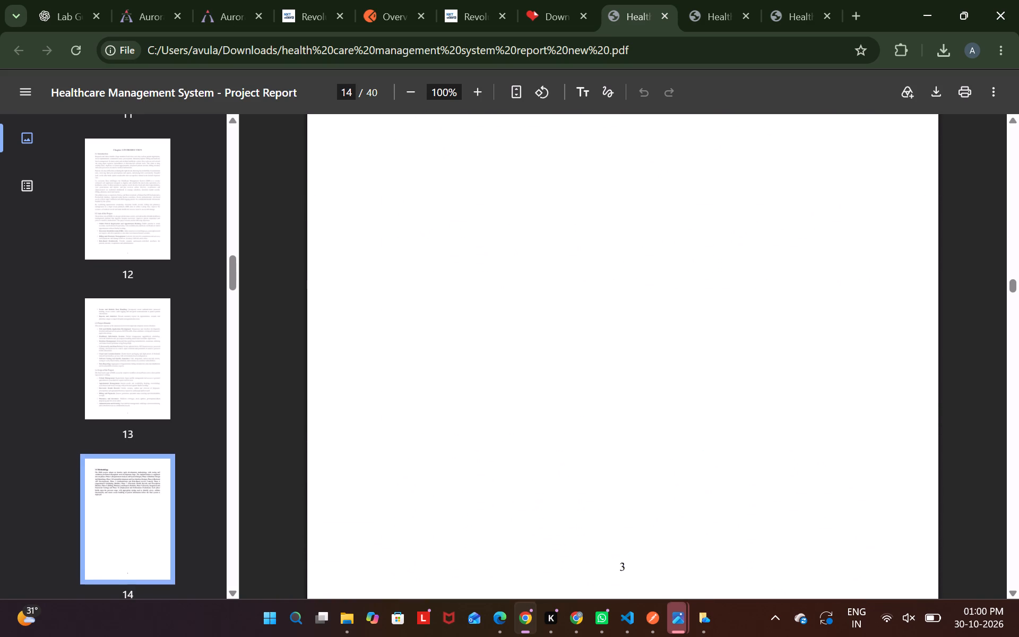
{"action": "scroll", "coordinate": [737, 344], "scroll_direction": "down", "scroll_amount": 2}
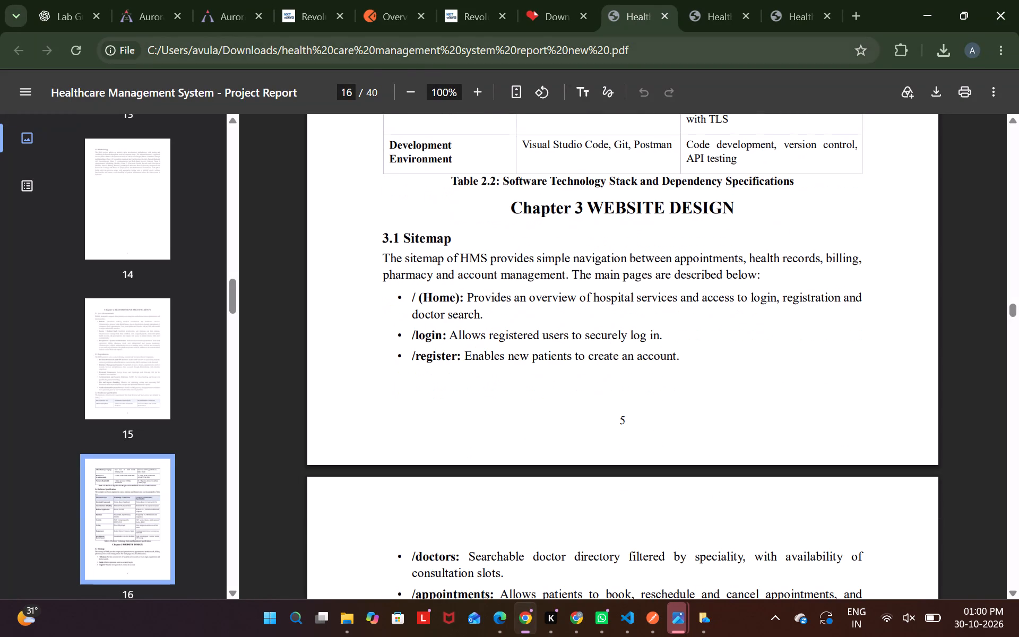